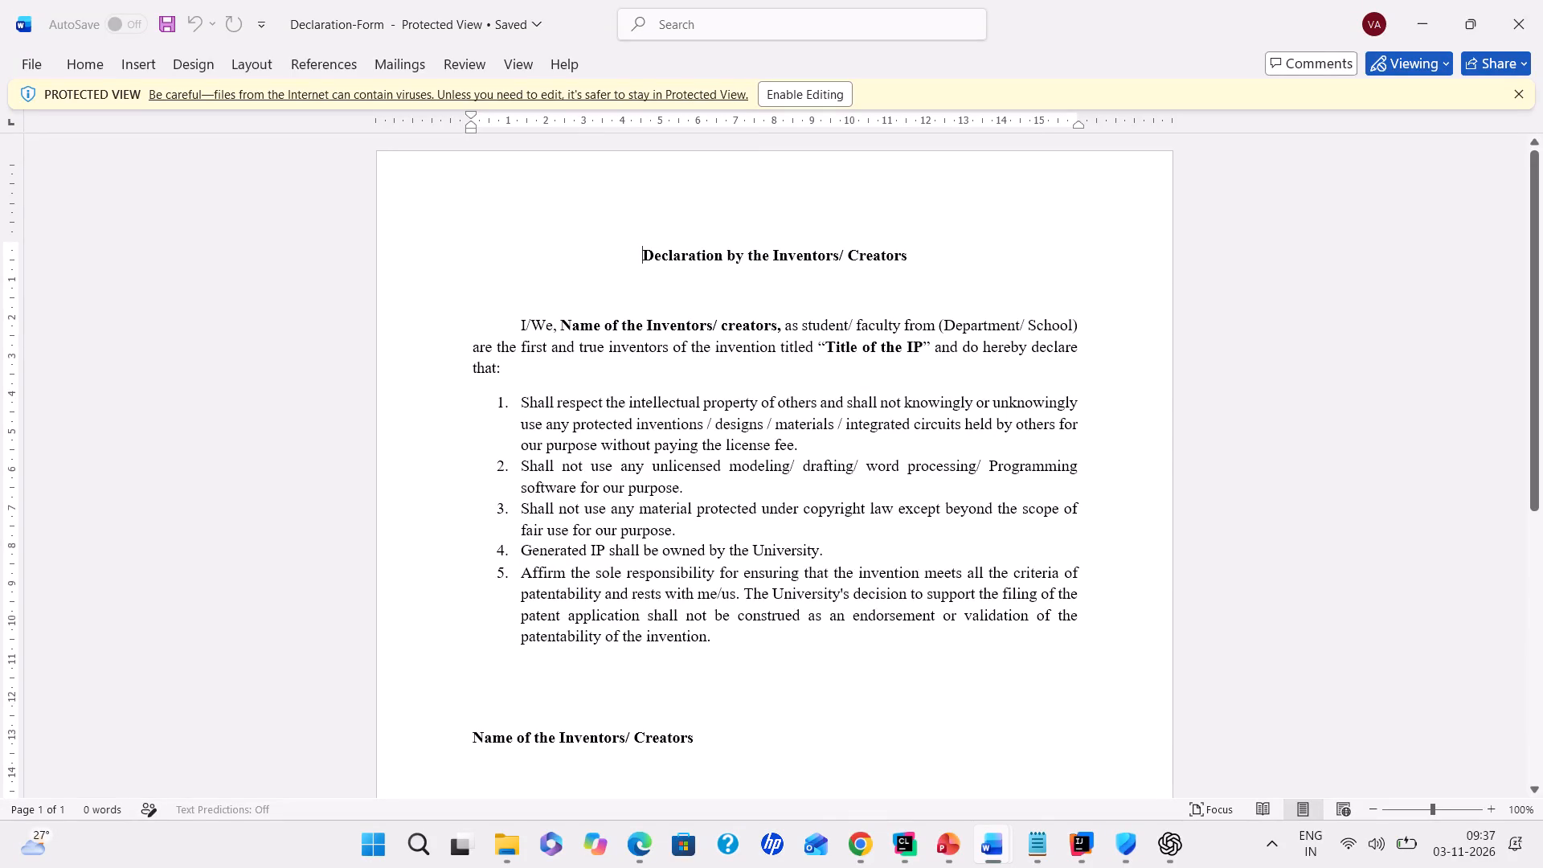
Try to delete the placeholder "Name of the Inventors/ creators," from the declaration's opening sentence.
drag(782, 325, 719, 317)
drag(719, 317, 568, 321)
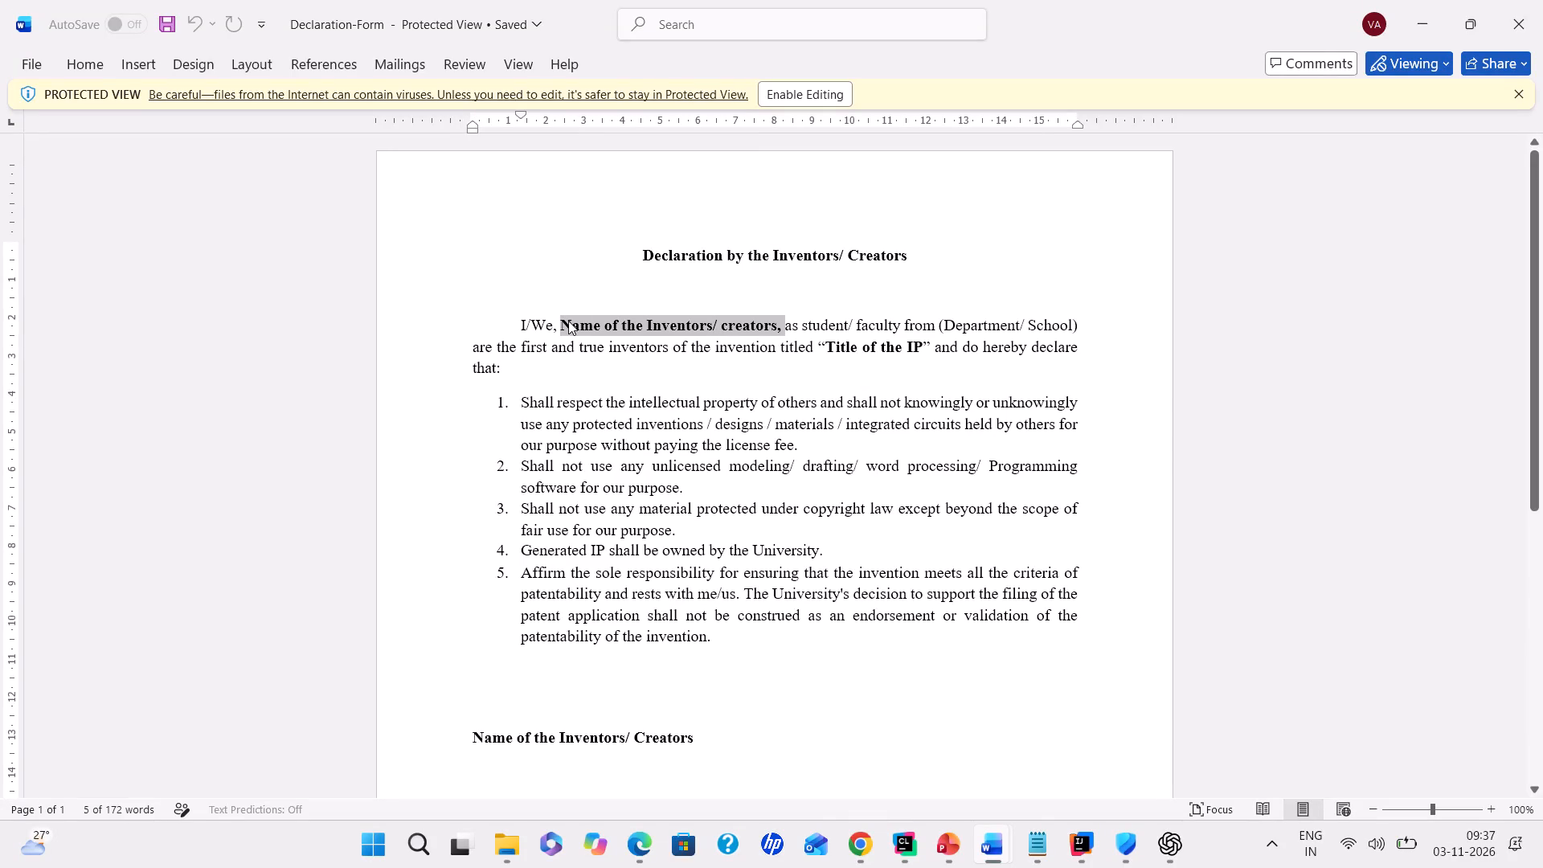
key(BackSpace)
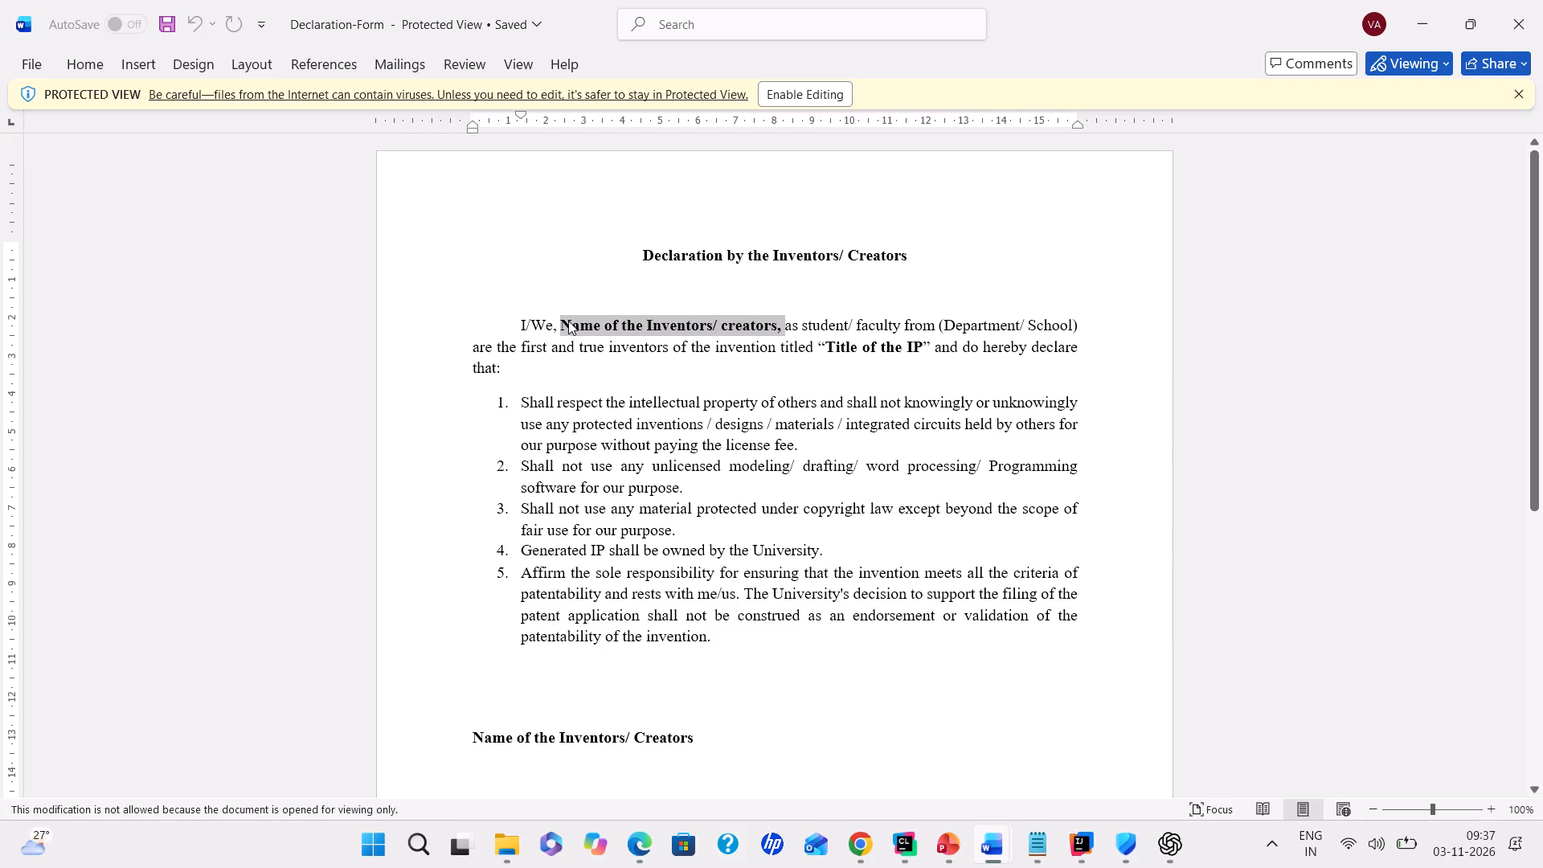
Enable editing of the protected Declaration-Form document and turn on AutoSave.
click(797, 104)
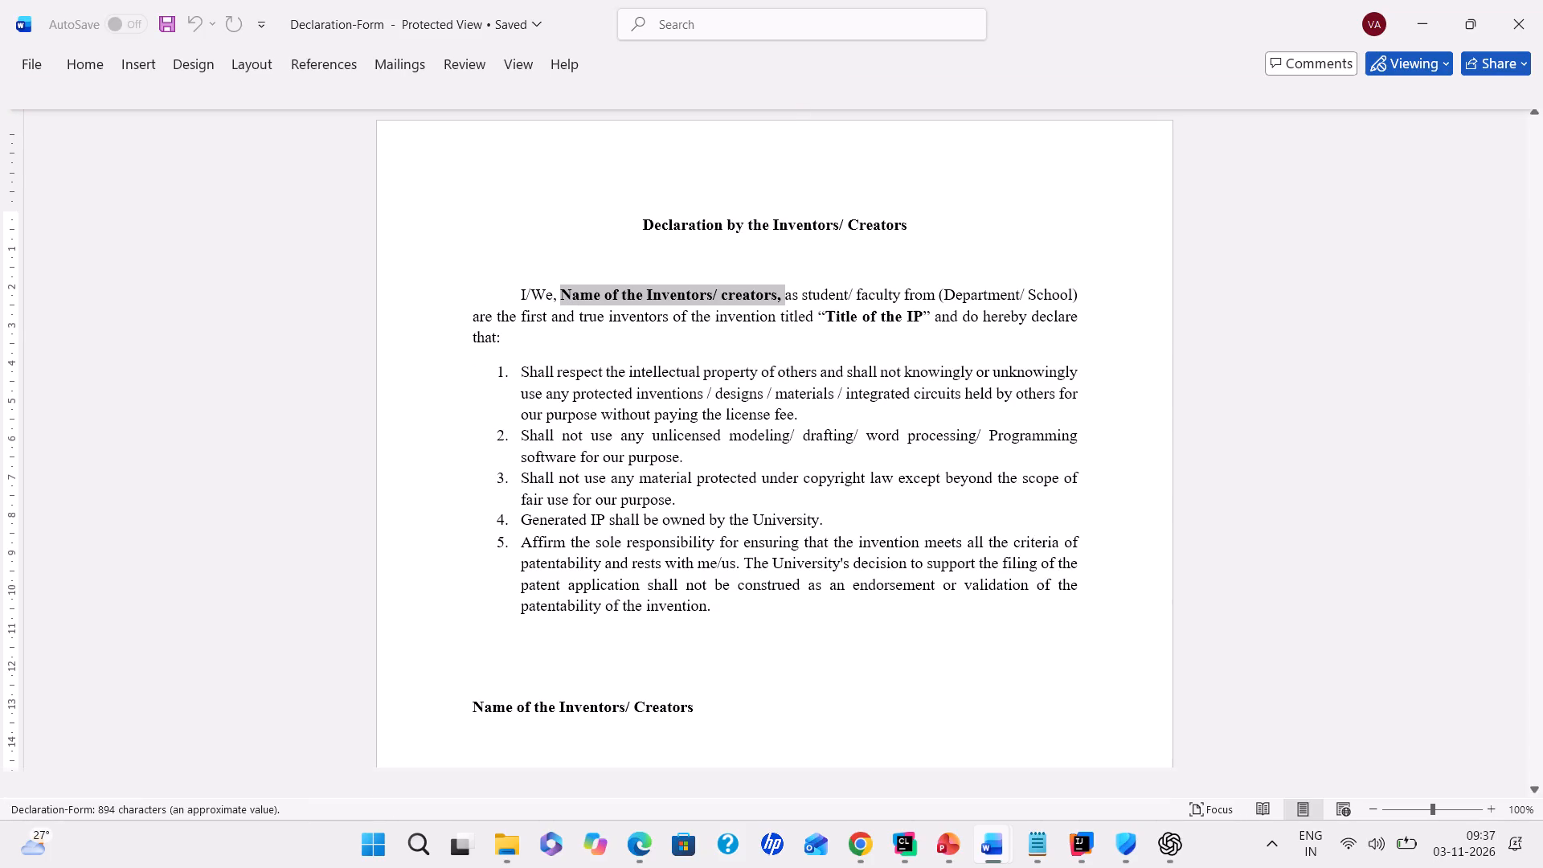
click(112, 17)
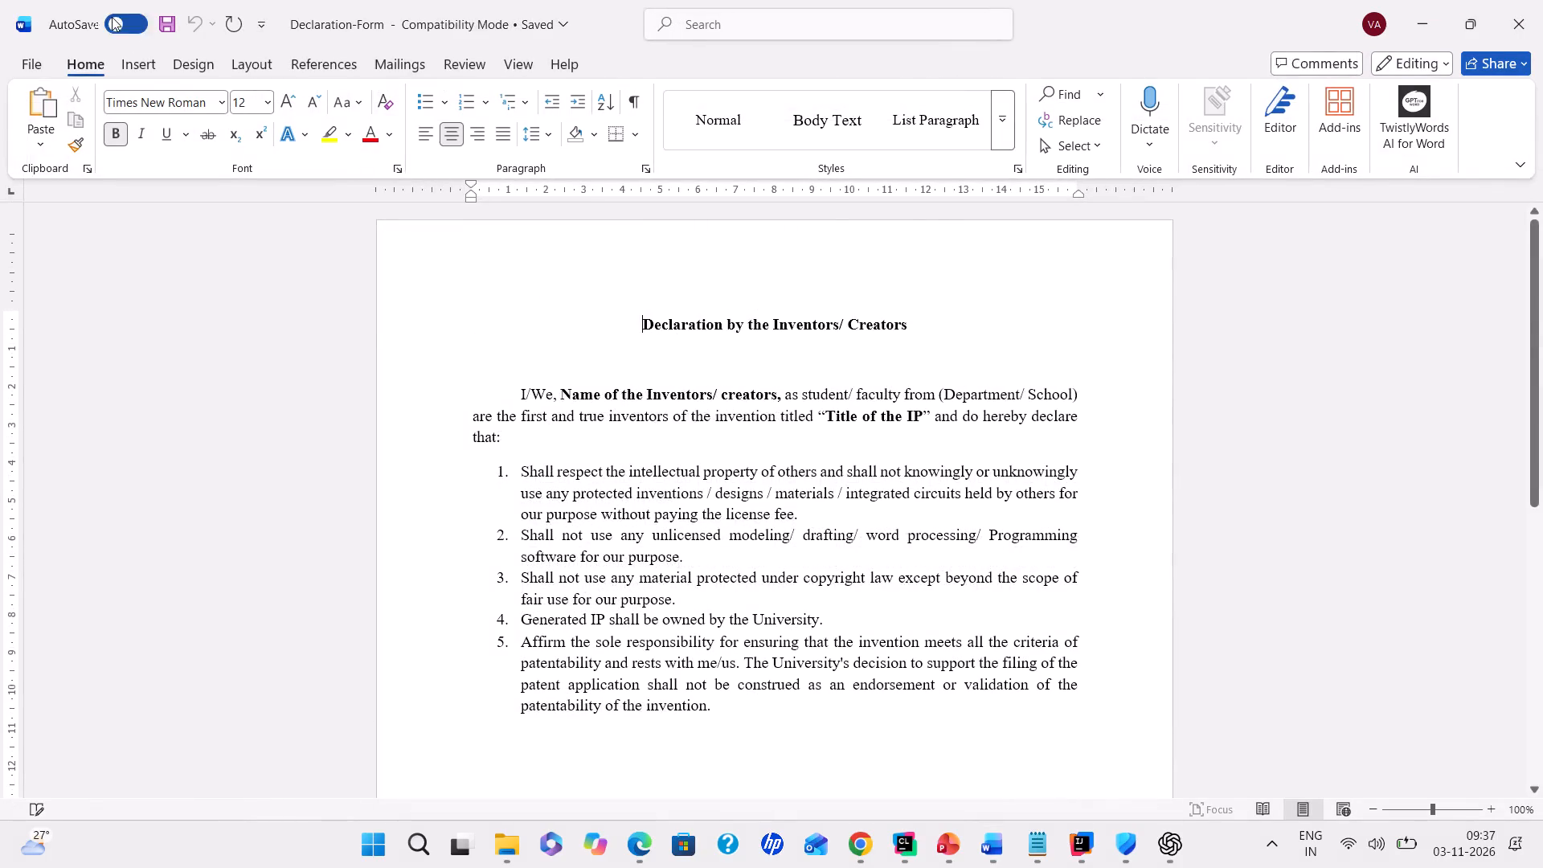
click(719, 320)
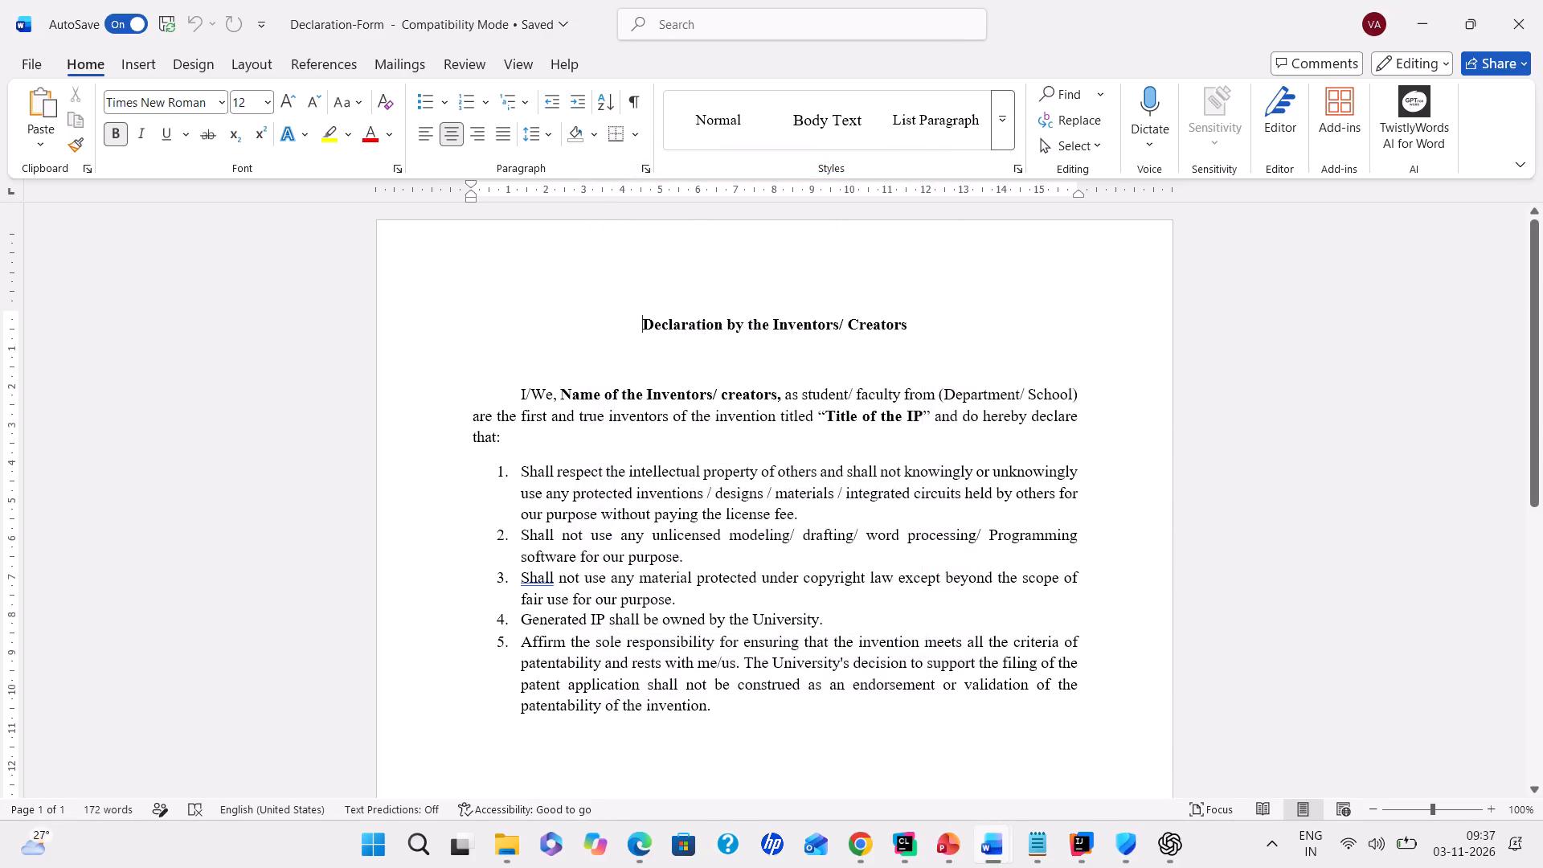
Replace the placeholder "Name of the Inventors/ creators," in the opening sentence with the first inventor's full name and a comma.
drag(783, 396, 757, 392)
drag(757, 392, 563, 392)
key(BackSpace)
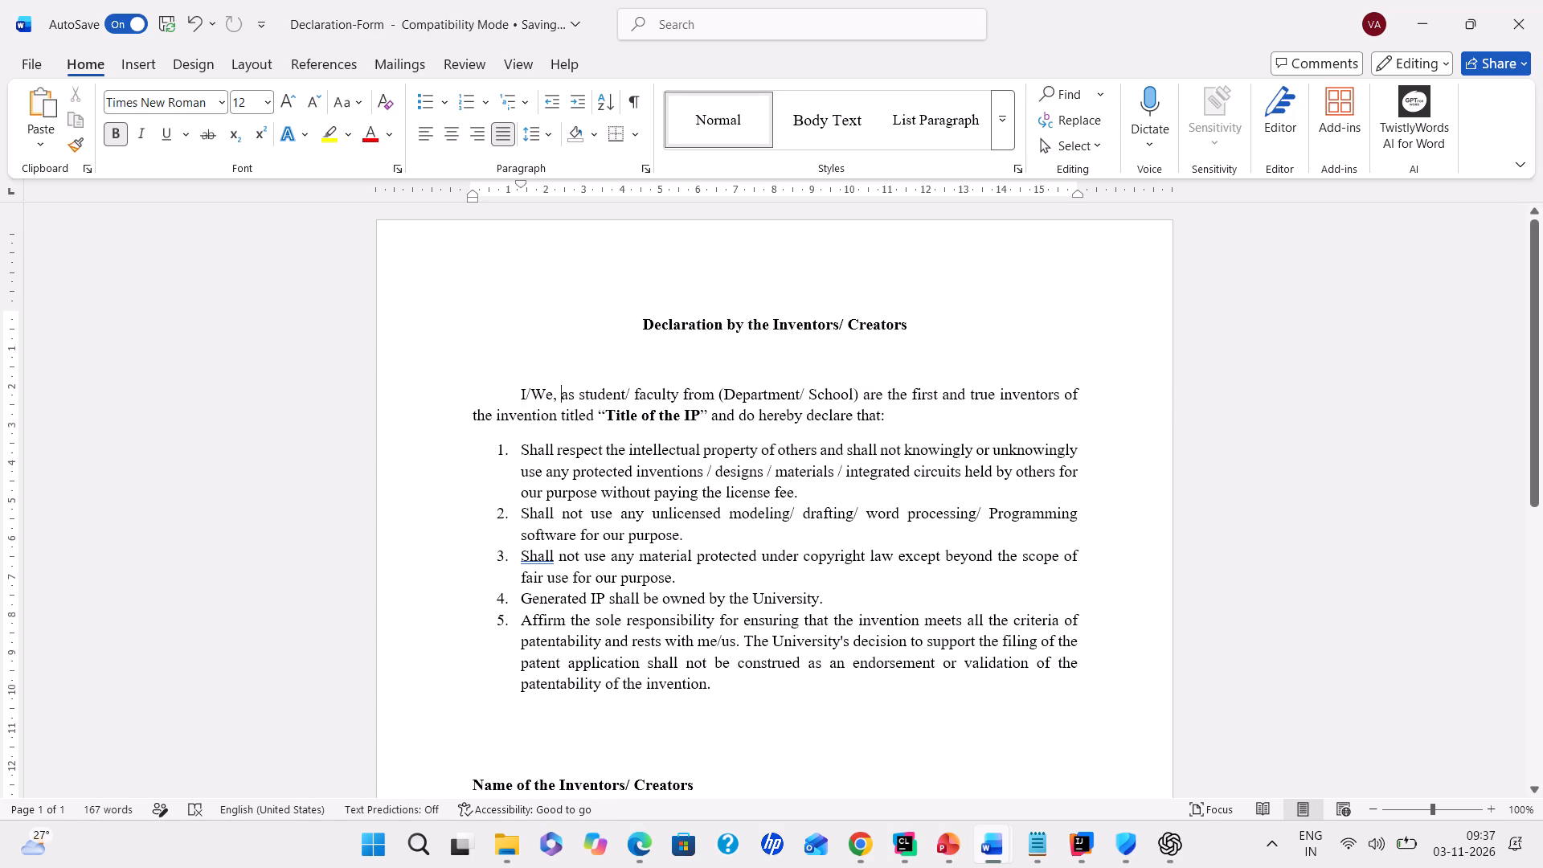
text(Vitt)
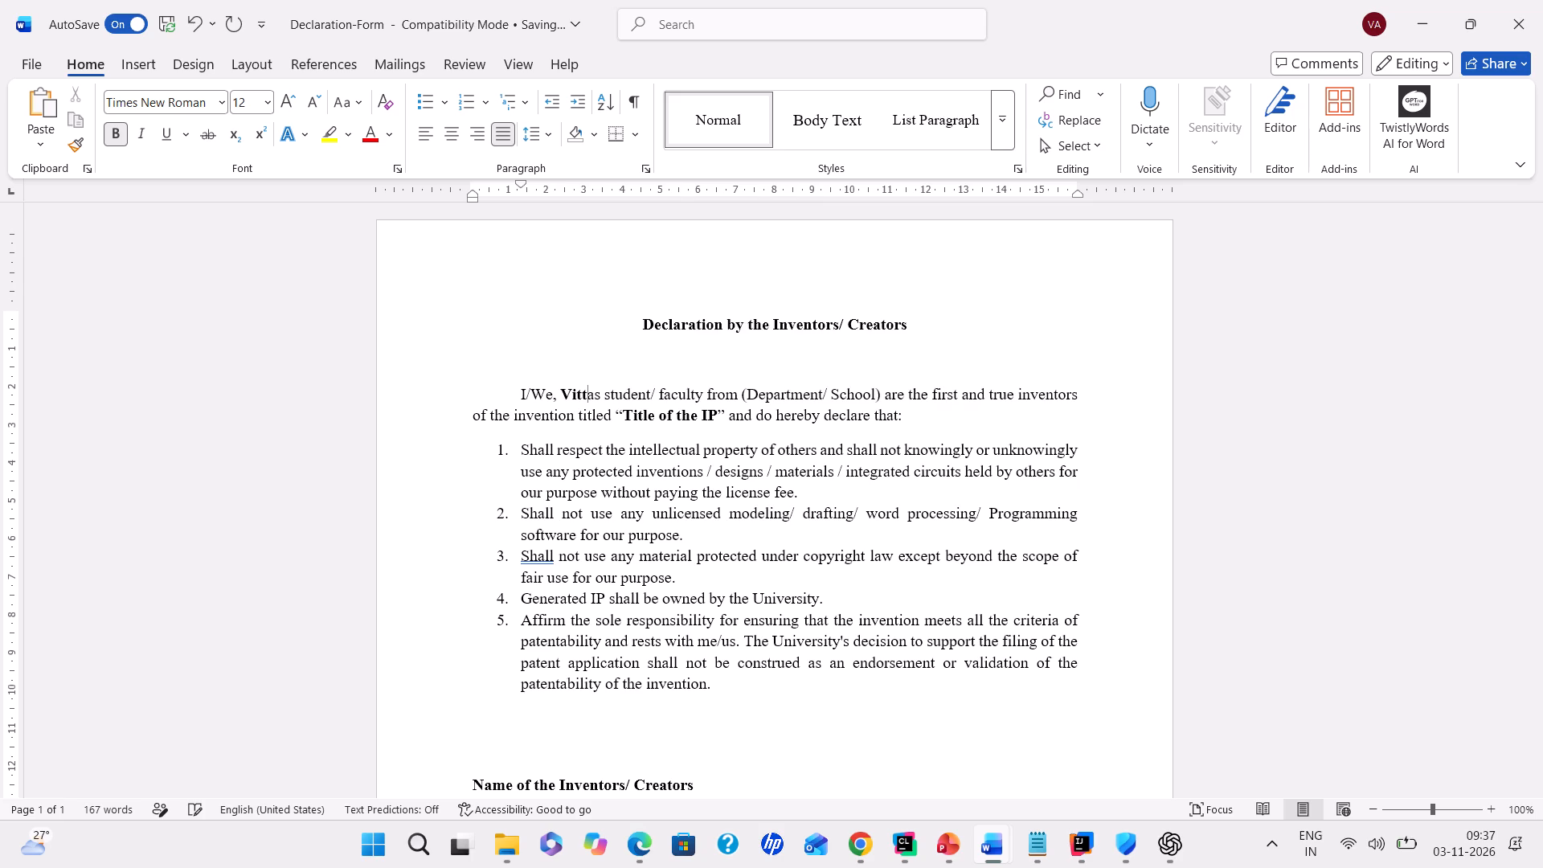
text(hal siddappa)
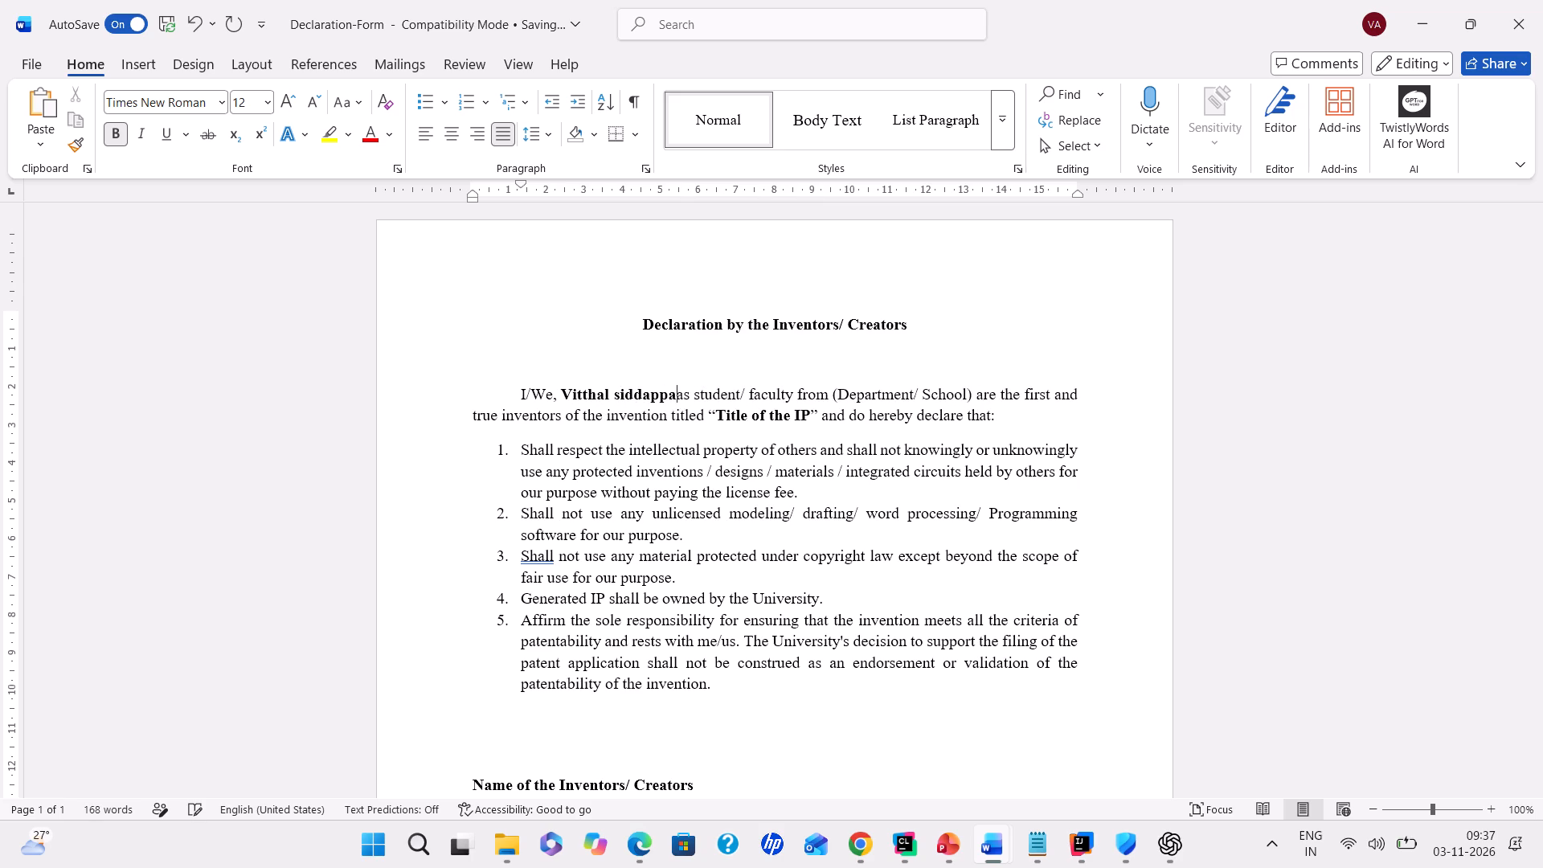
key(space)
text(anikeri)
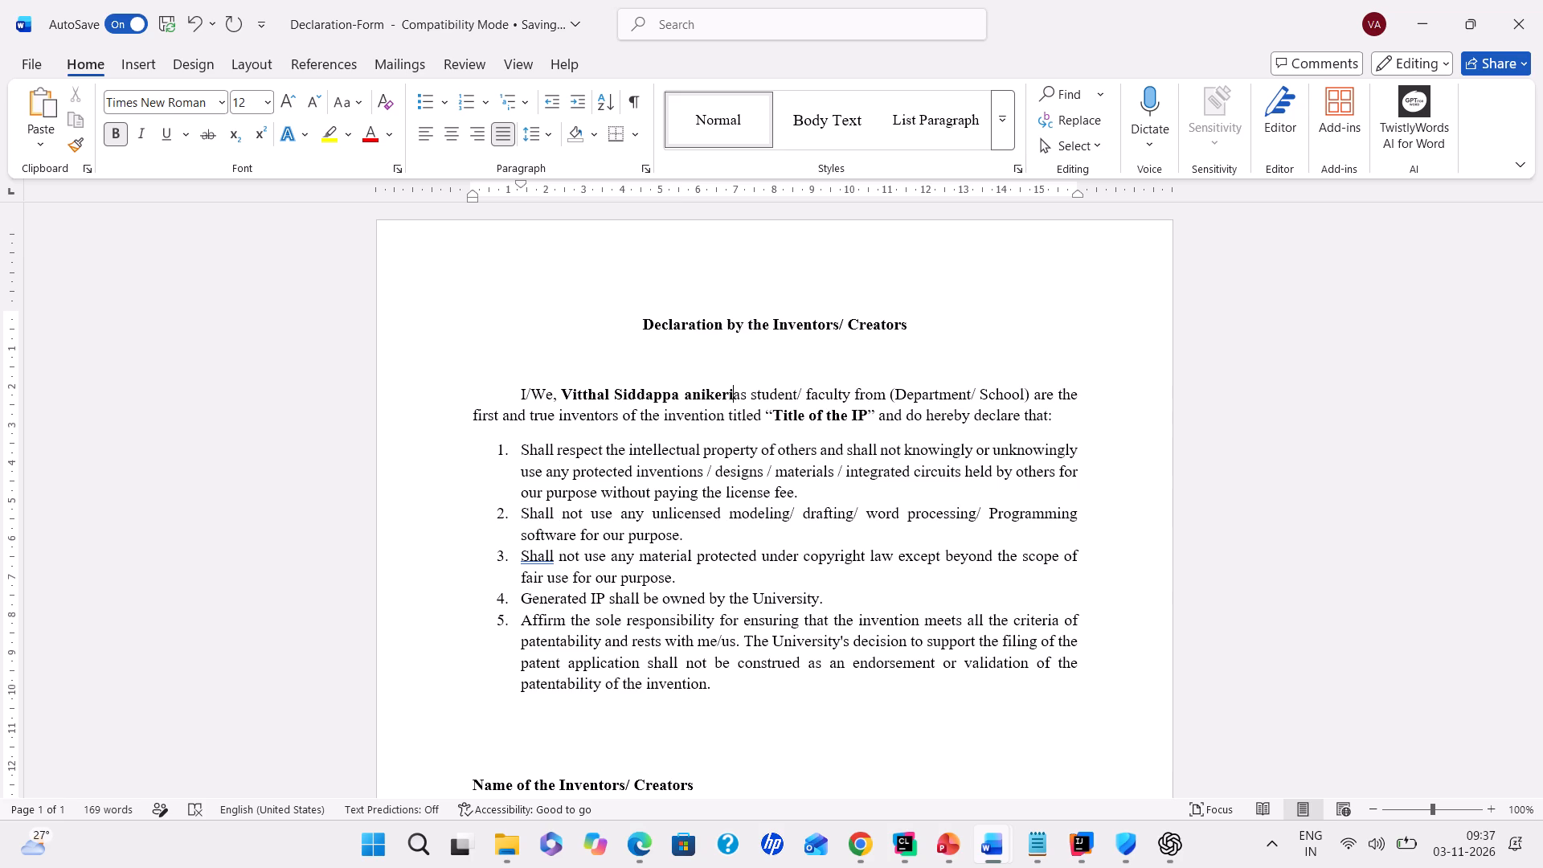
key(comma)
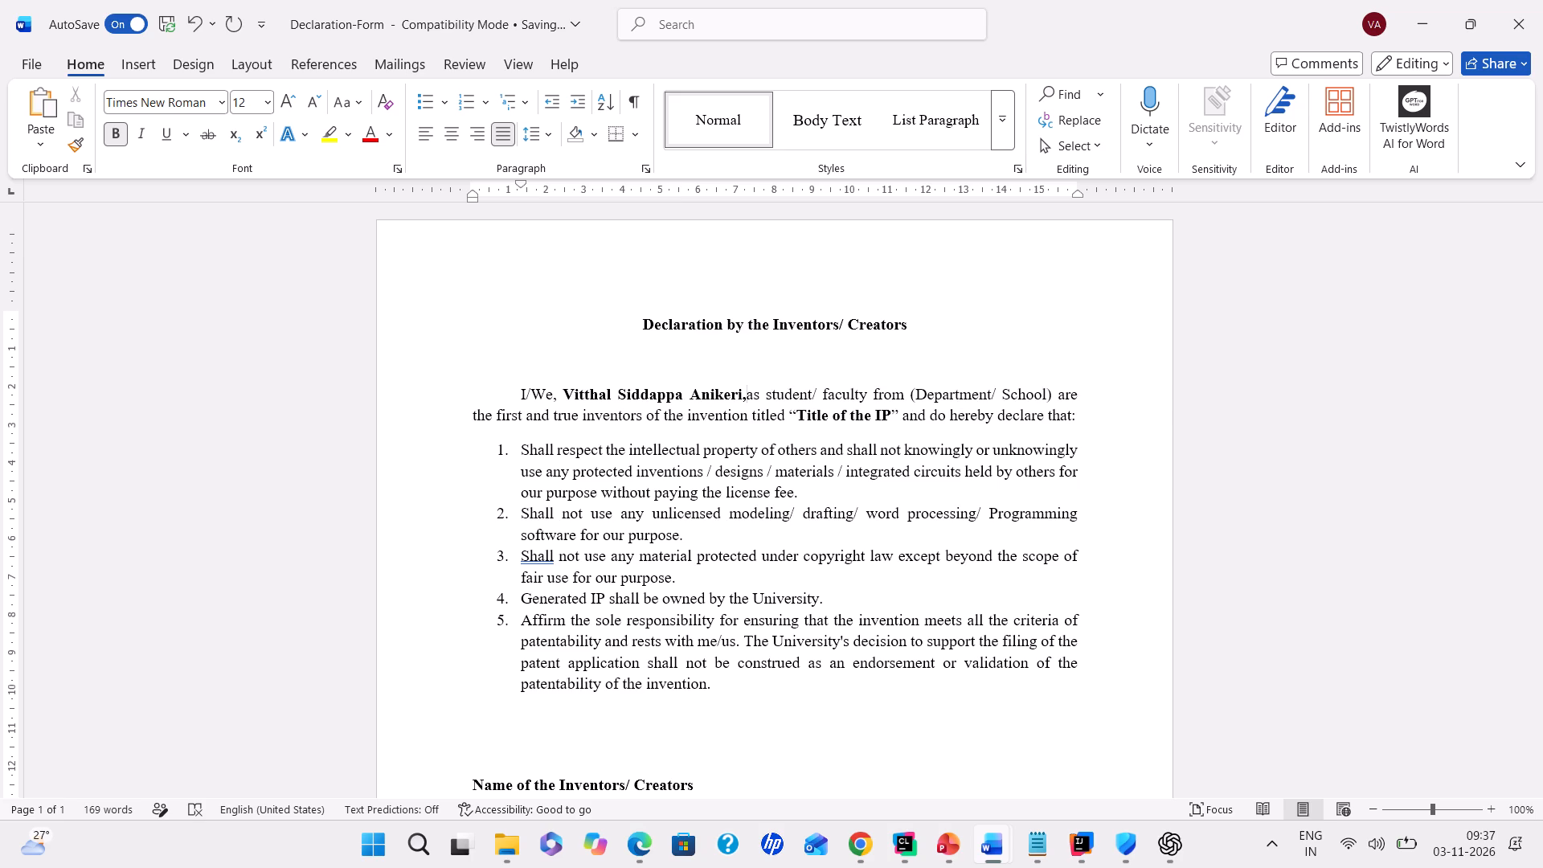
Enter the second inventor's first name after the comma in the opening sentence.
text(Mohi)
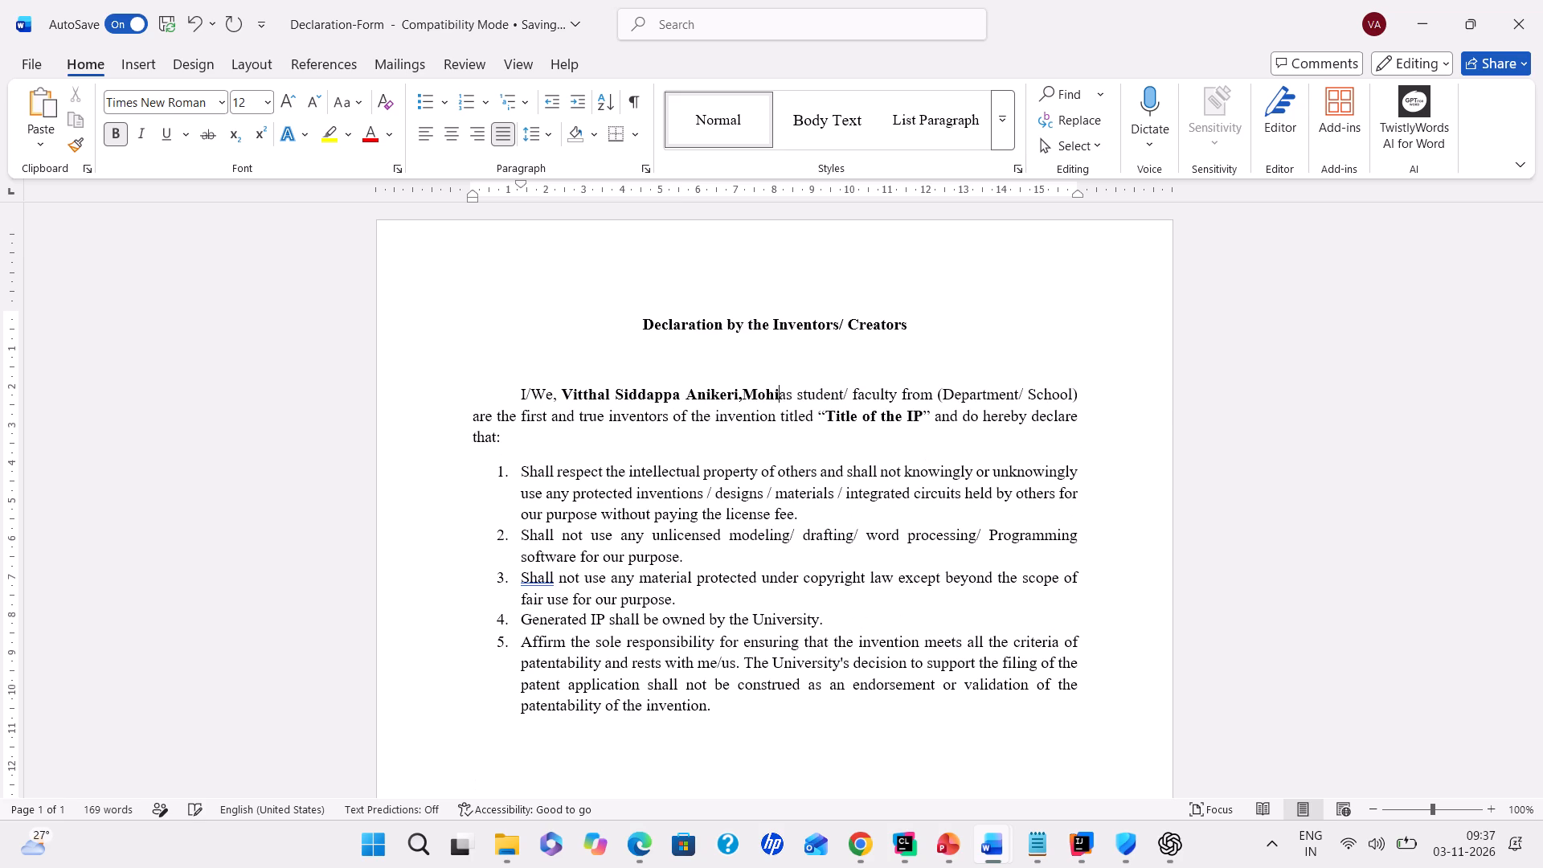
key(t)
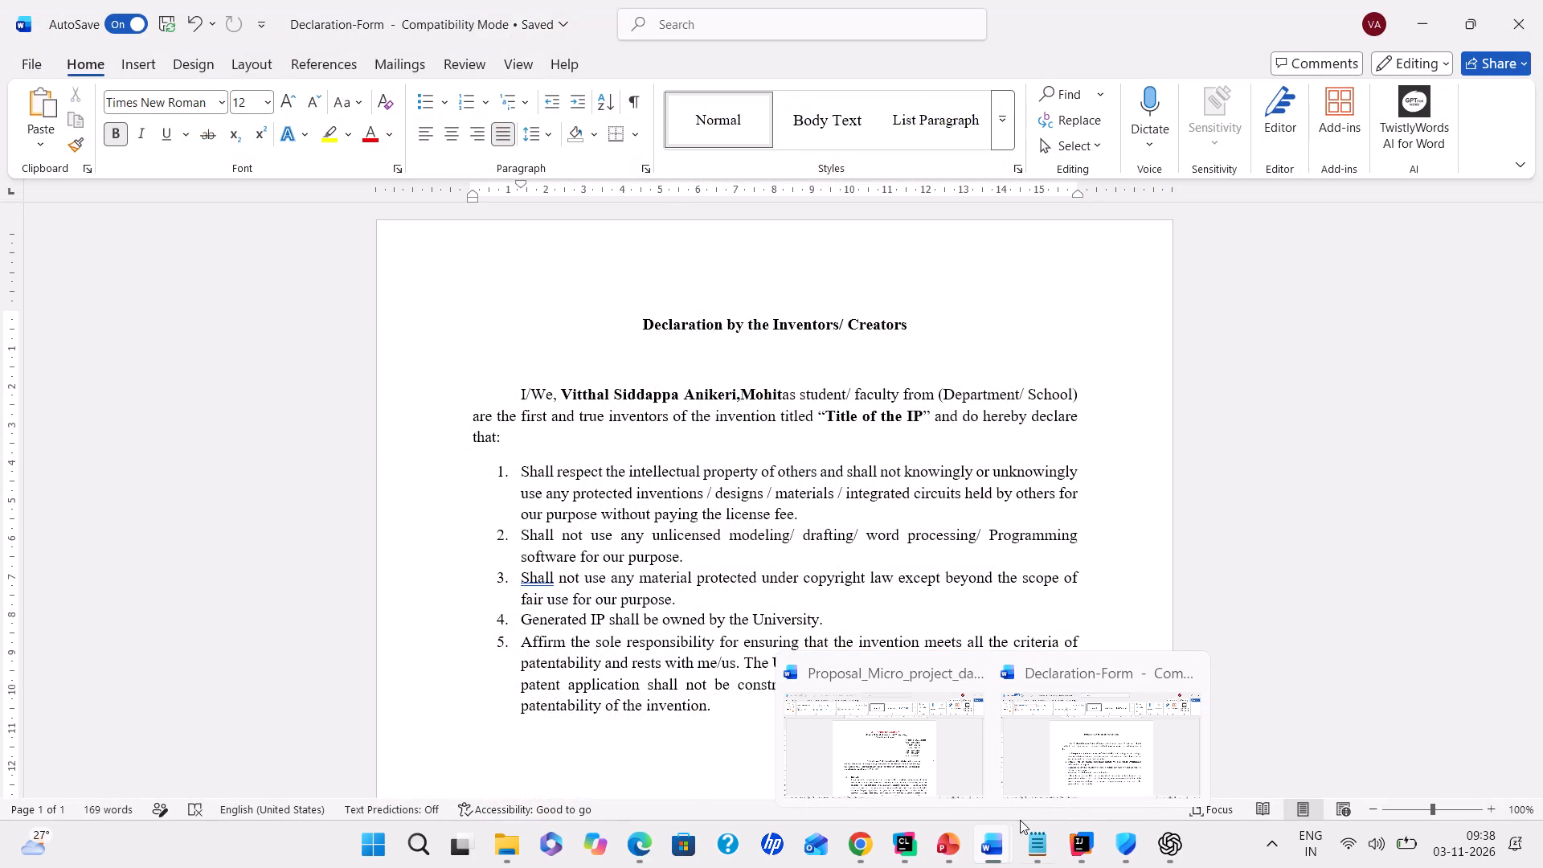
Open the recent document Micro Project Front Page-1 and copy the sixth name in its "Is Submitted by" list.
click(1058, 742)
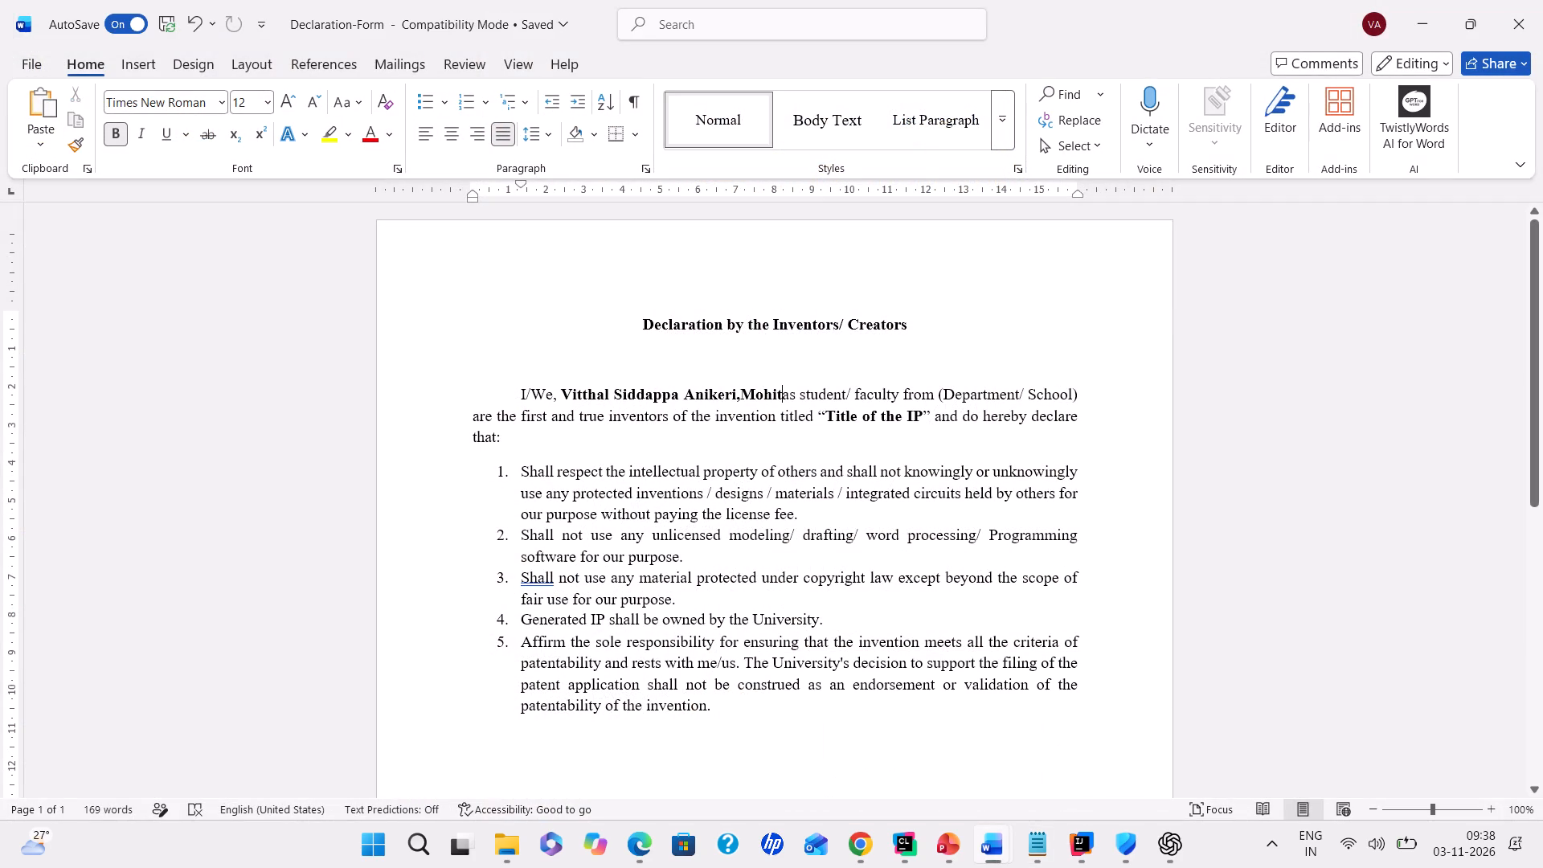
click(30, 57)
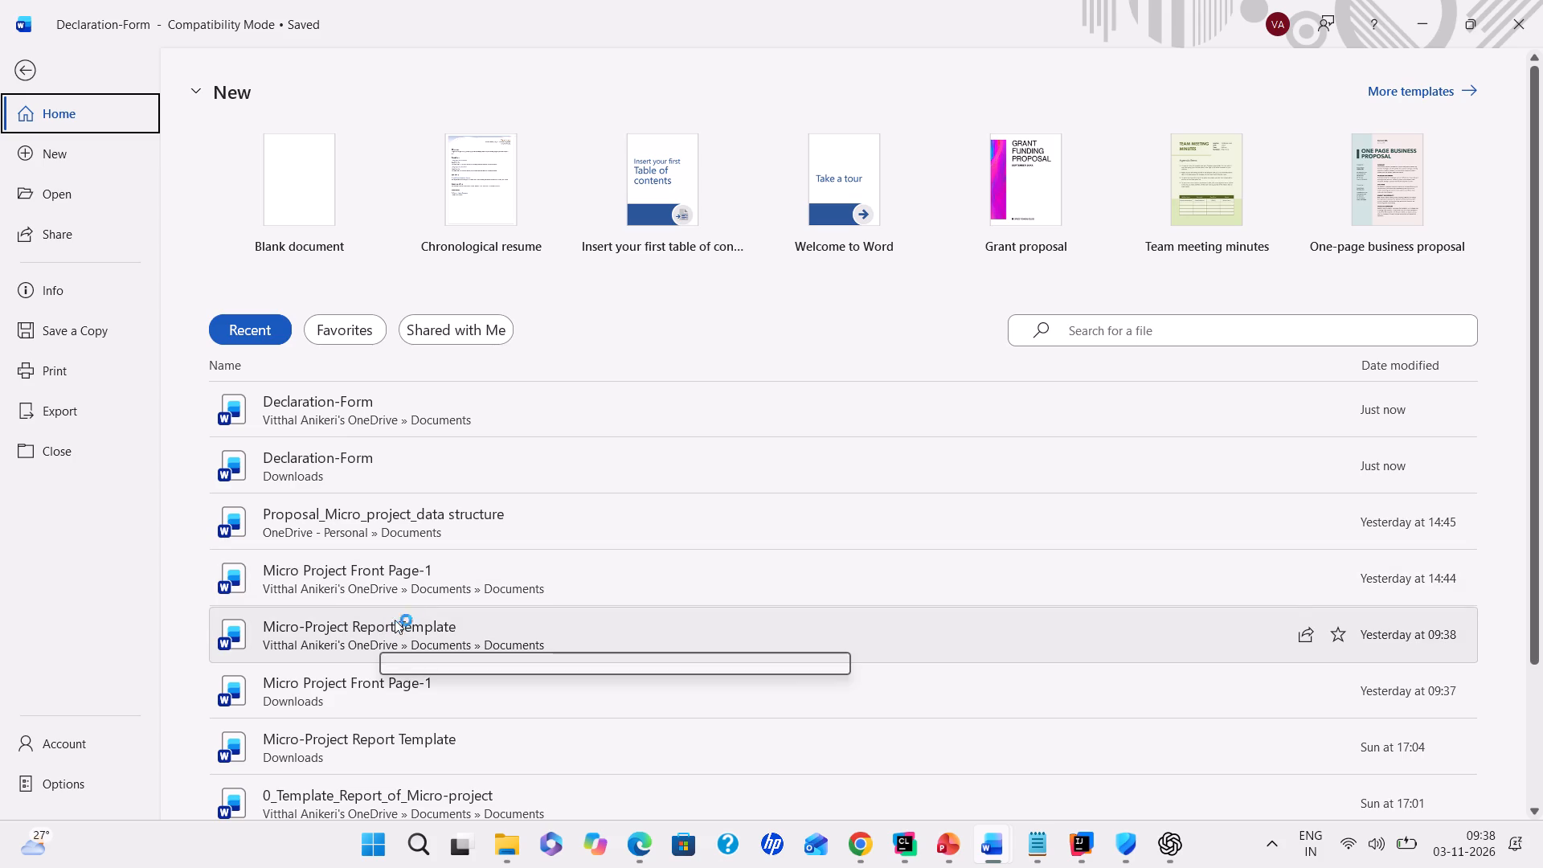
click(428, 574)
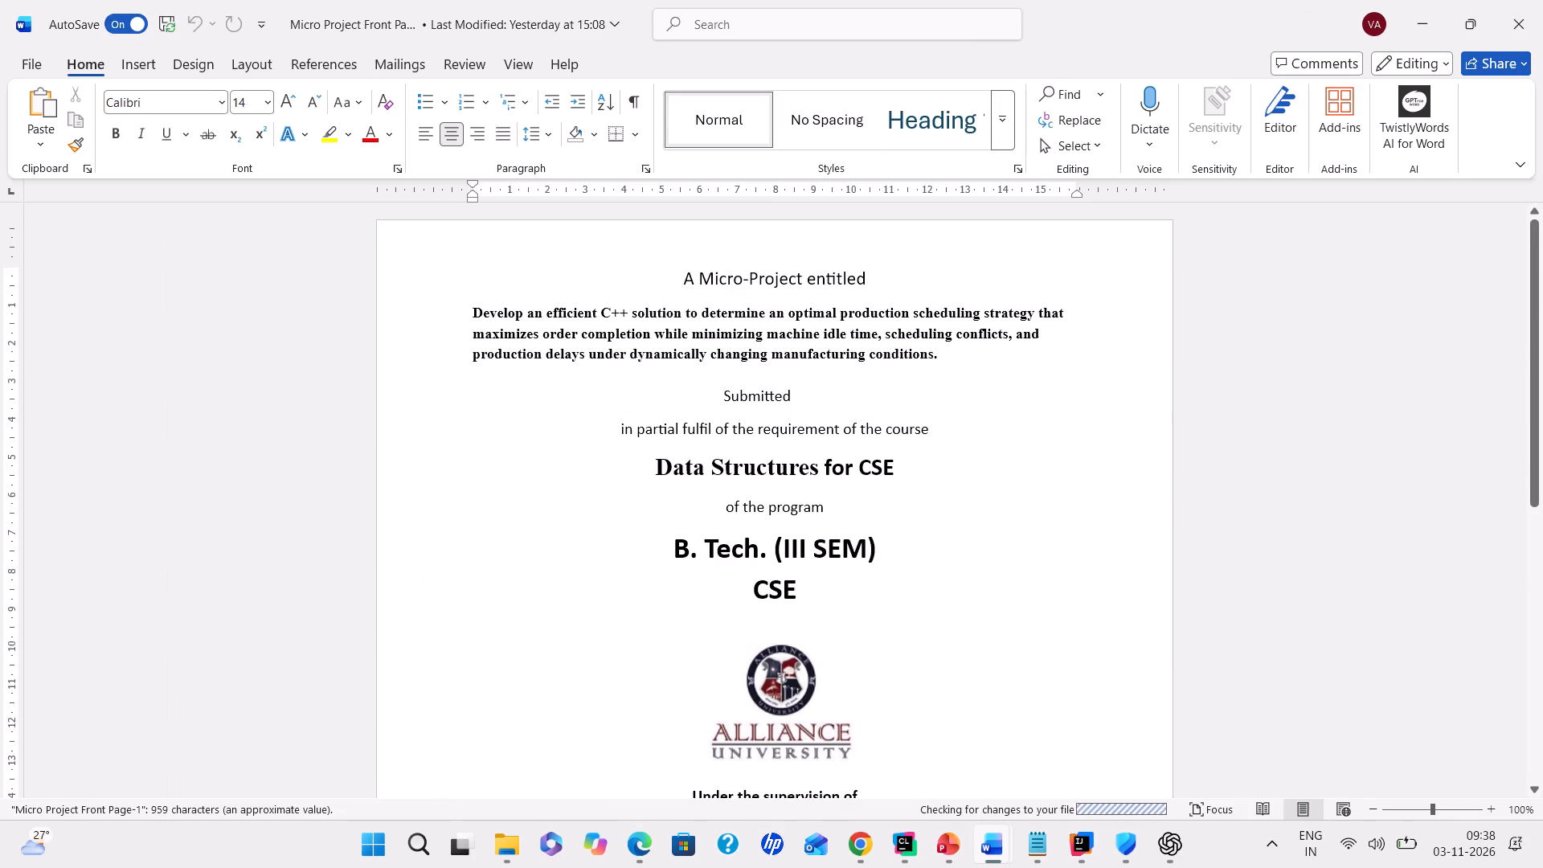
scroll(643, 547, down, 3)
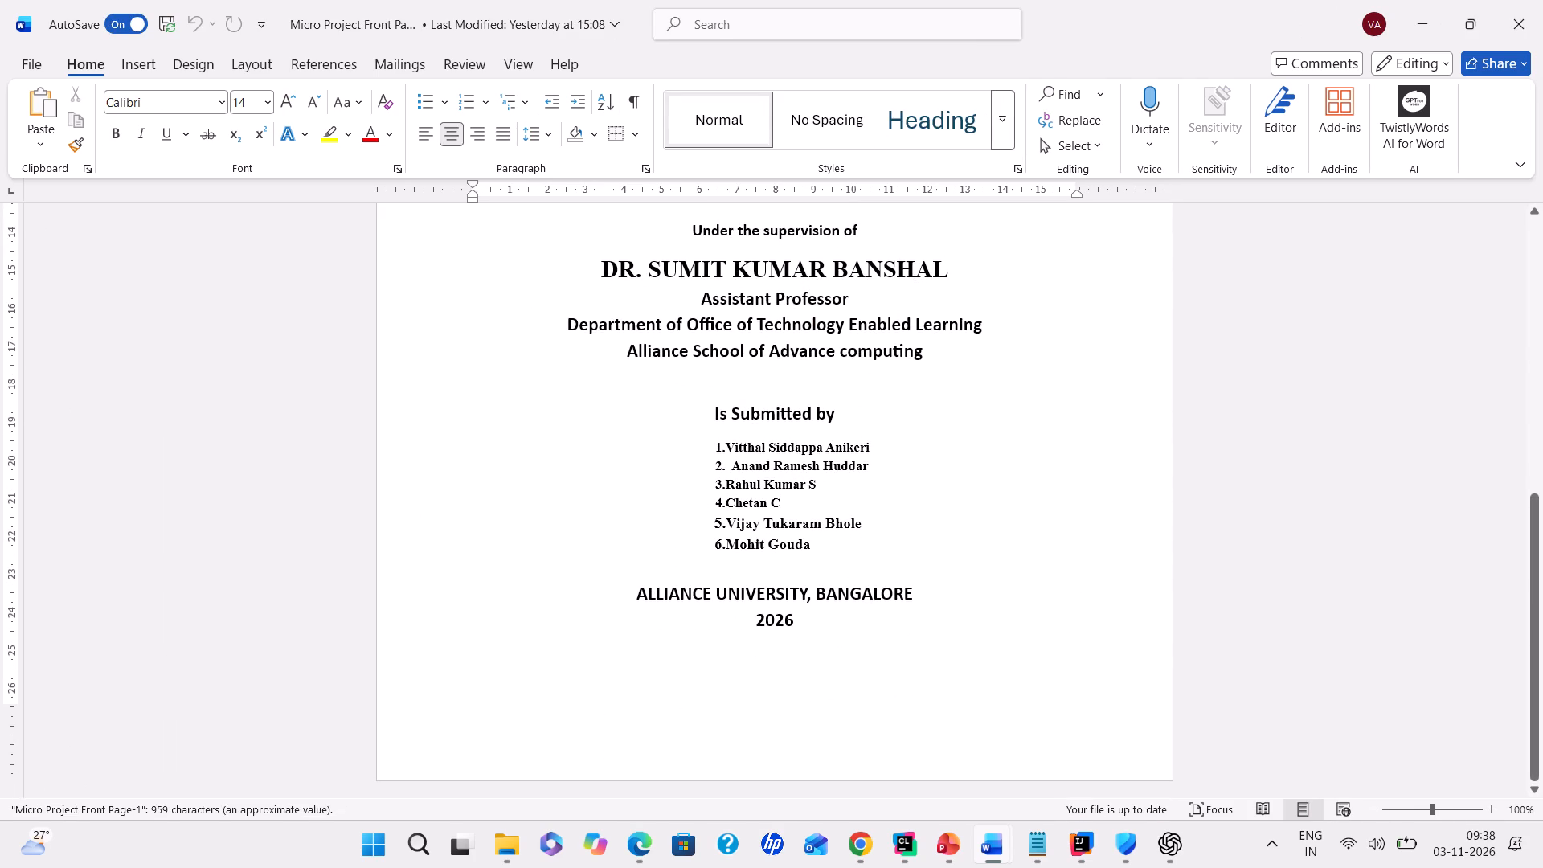
drag(727, 546, 792, 537)
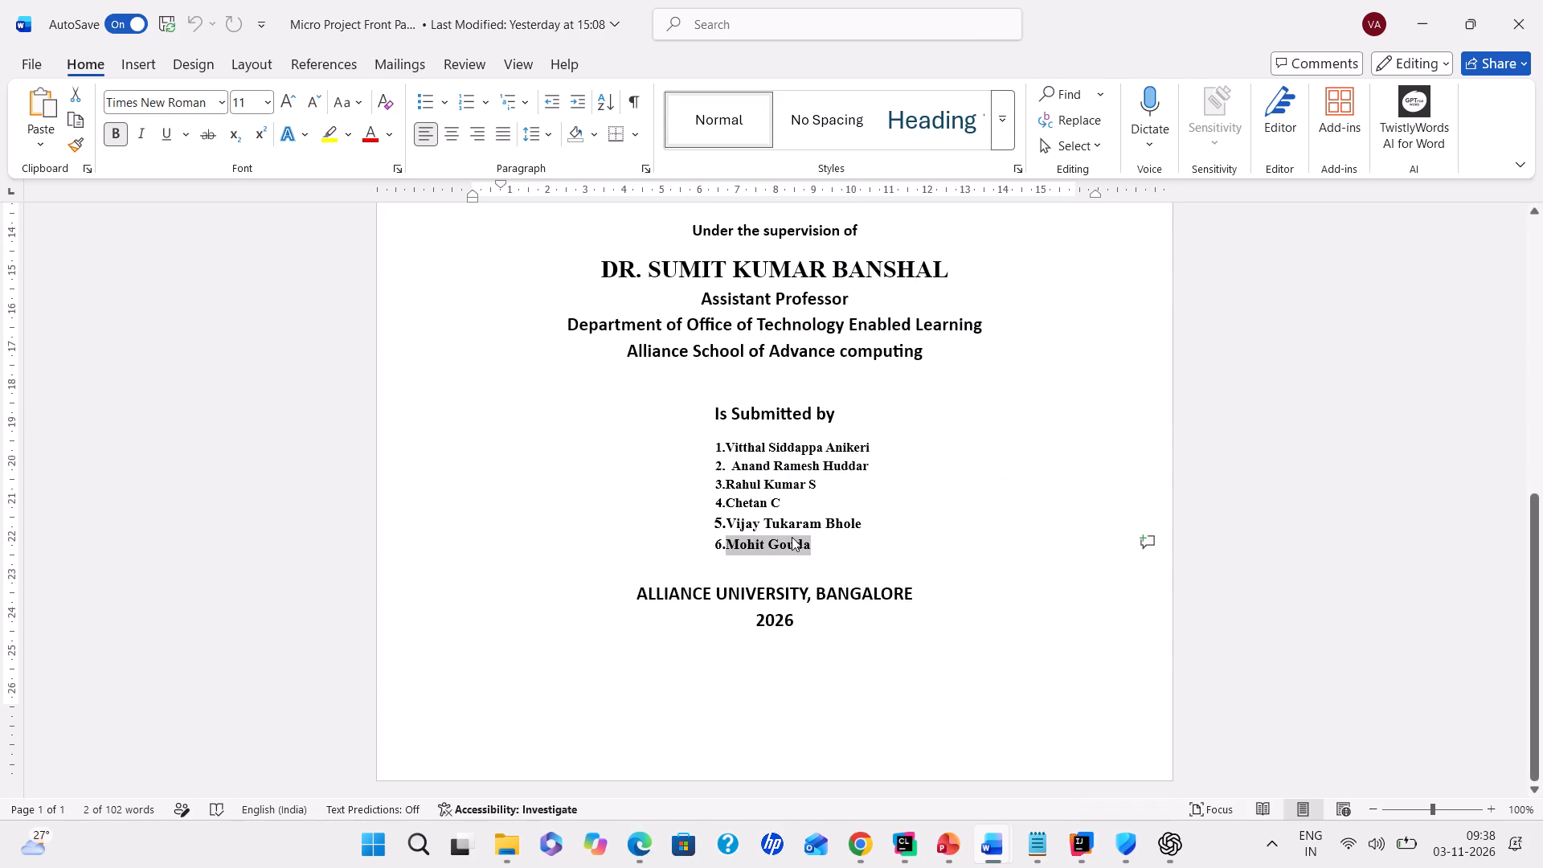
key(ctrl+c)
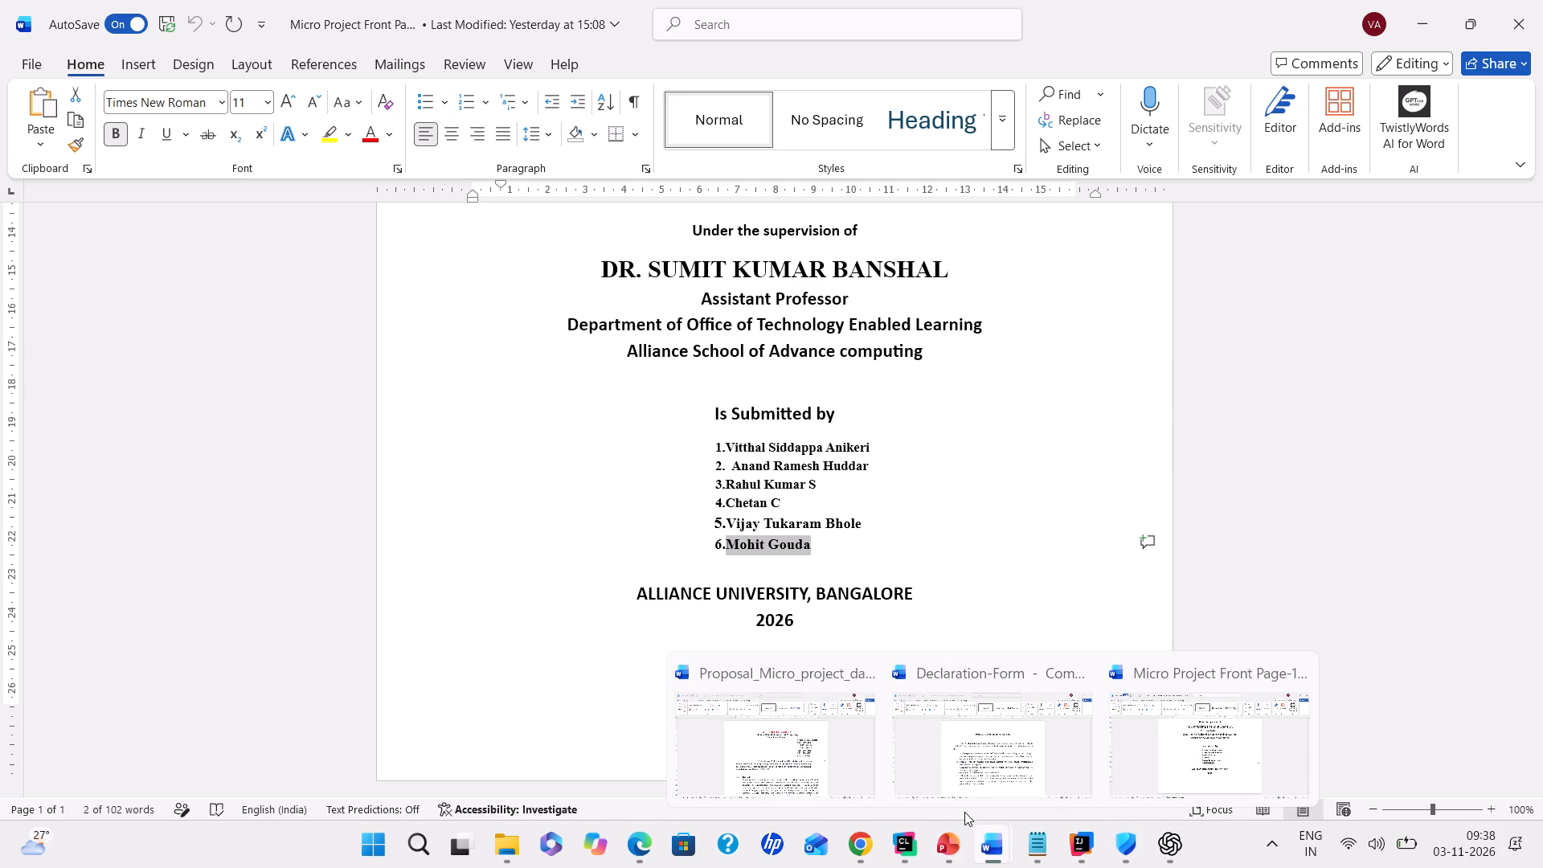
In Declaration-Form, add a space after the first inventor's comma and replace the partial second name with the copied name, followed by a comma.
click(1001, 786)
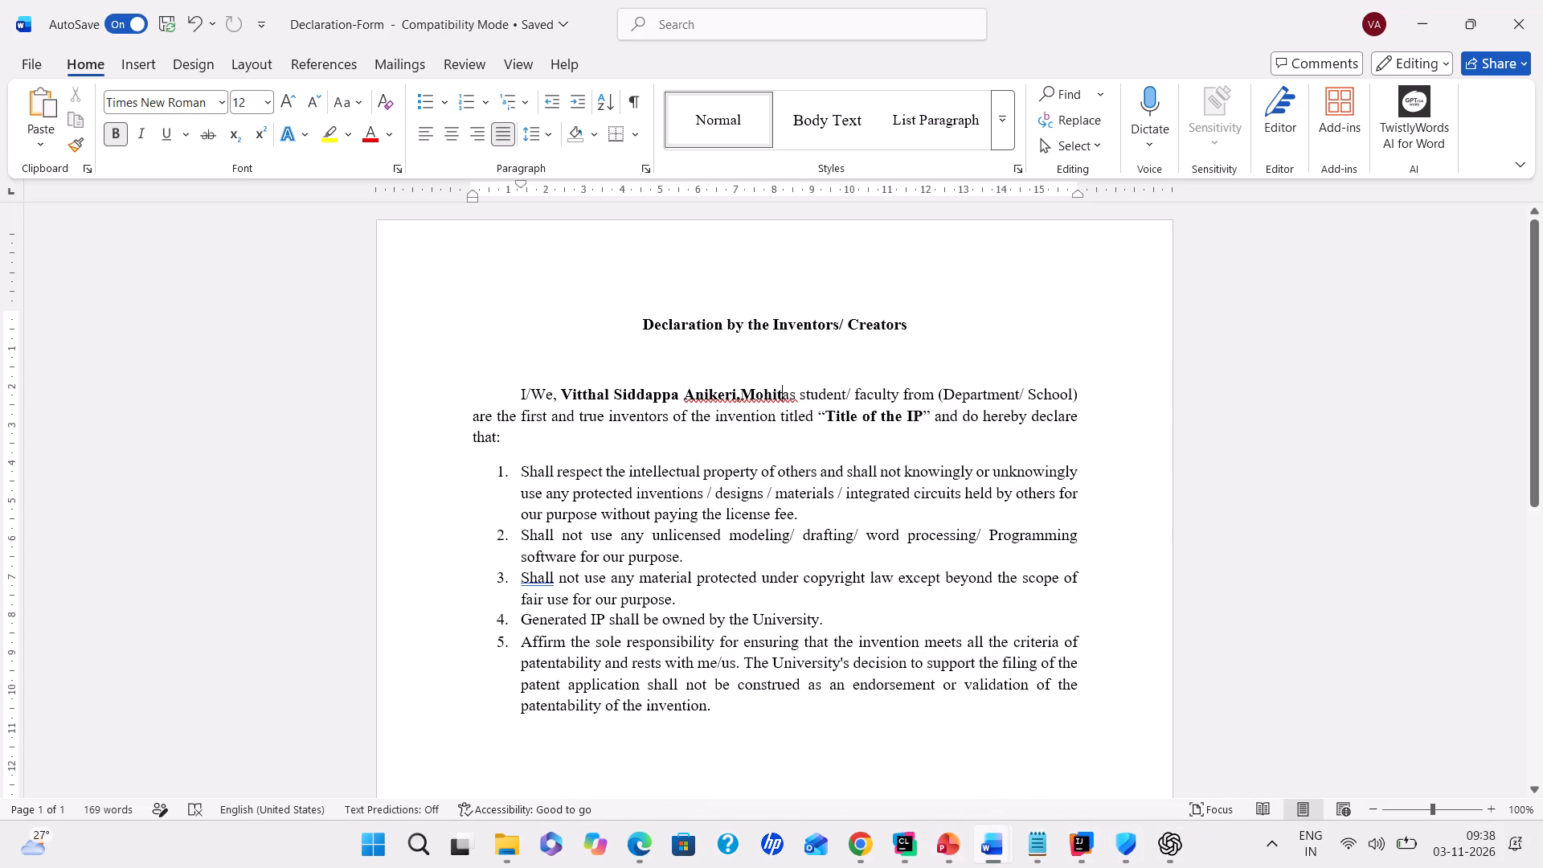
click(741, 397)
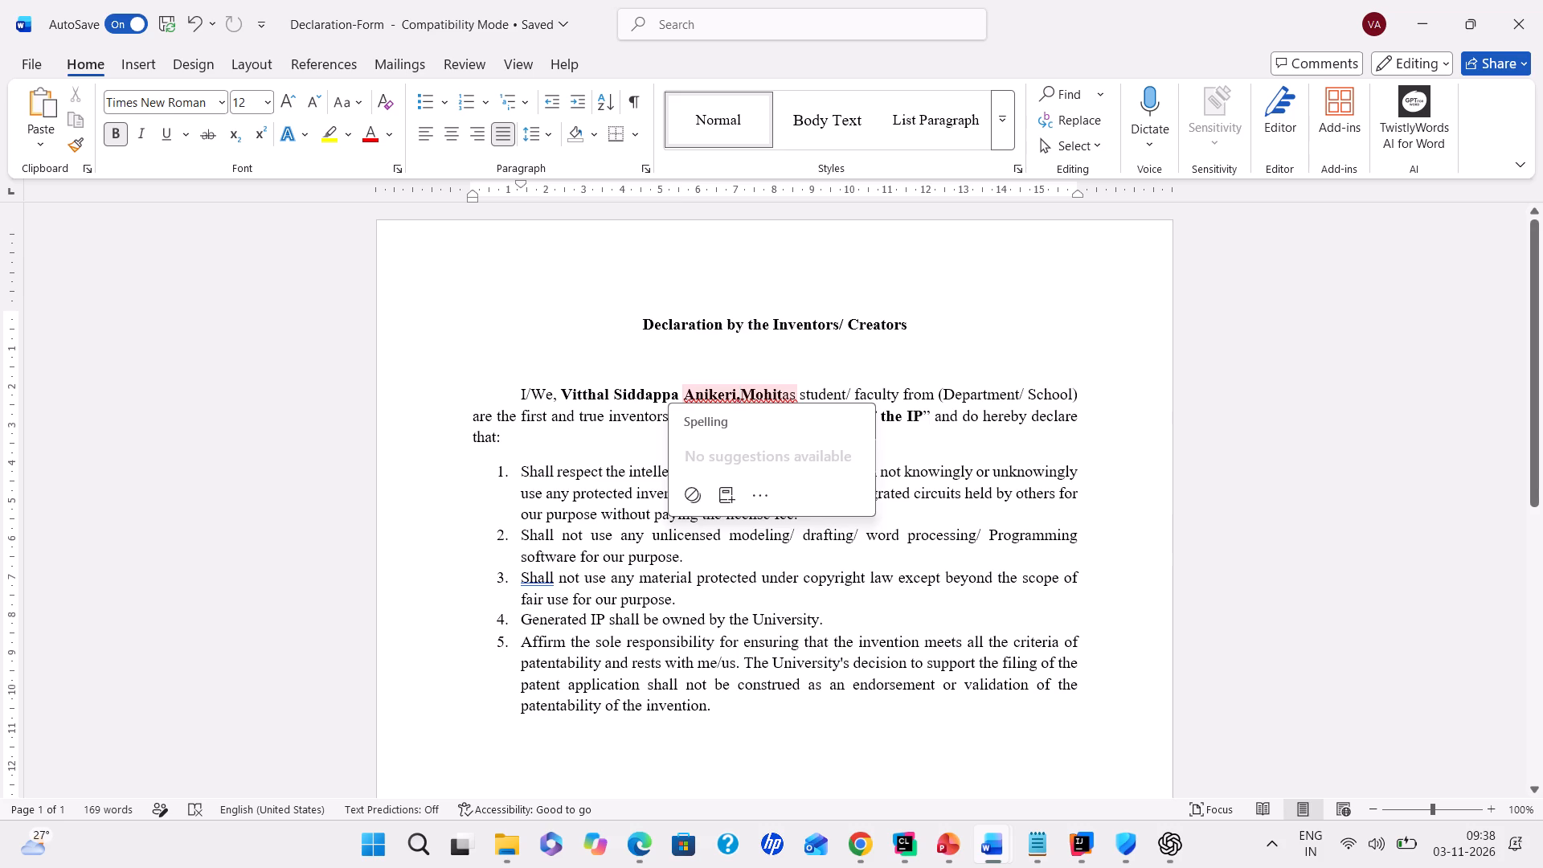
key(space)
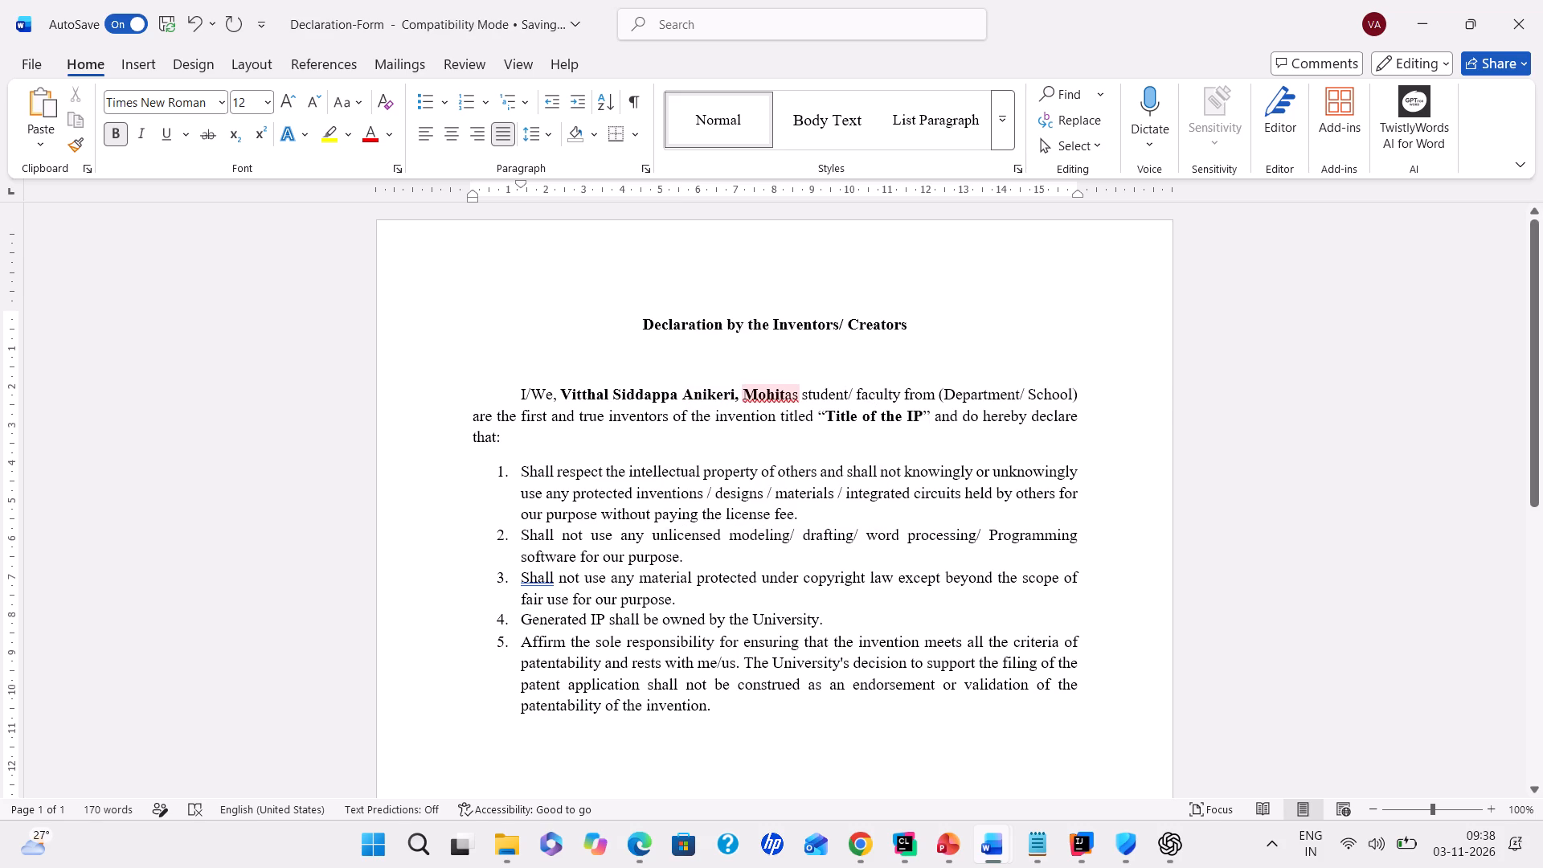
click(784, 393)
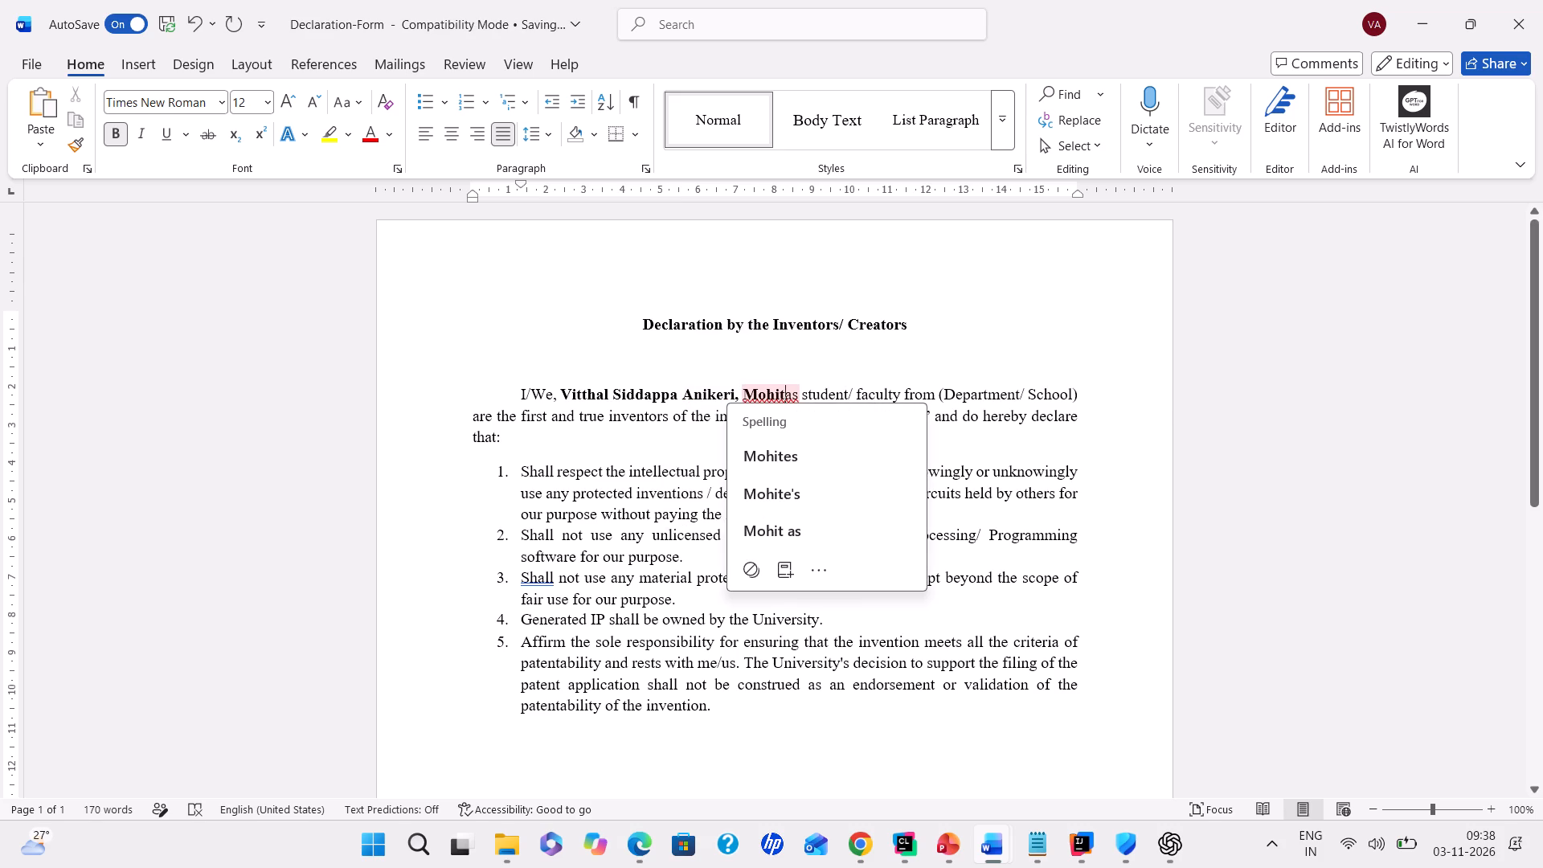
key(BackSpace)
key(BackSpace)
key(BackSpace)
key(BackSpace)
key(BackSpace)
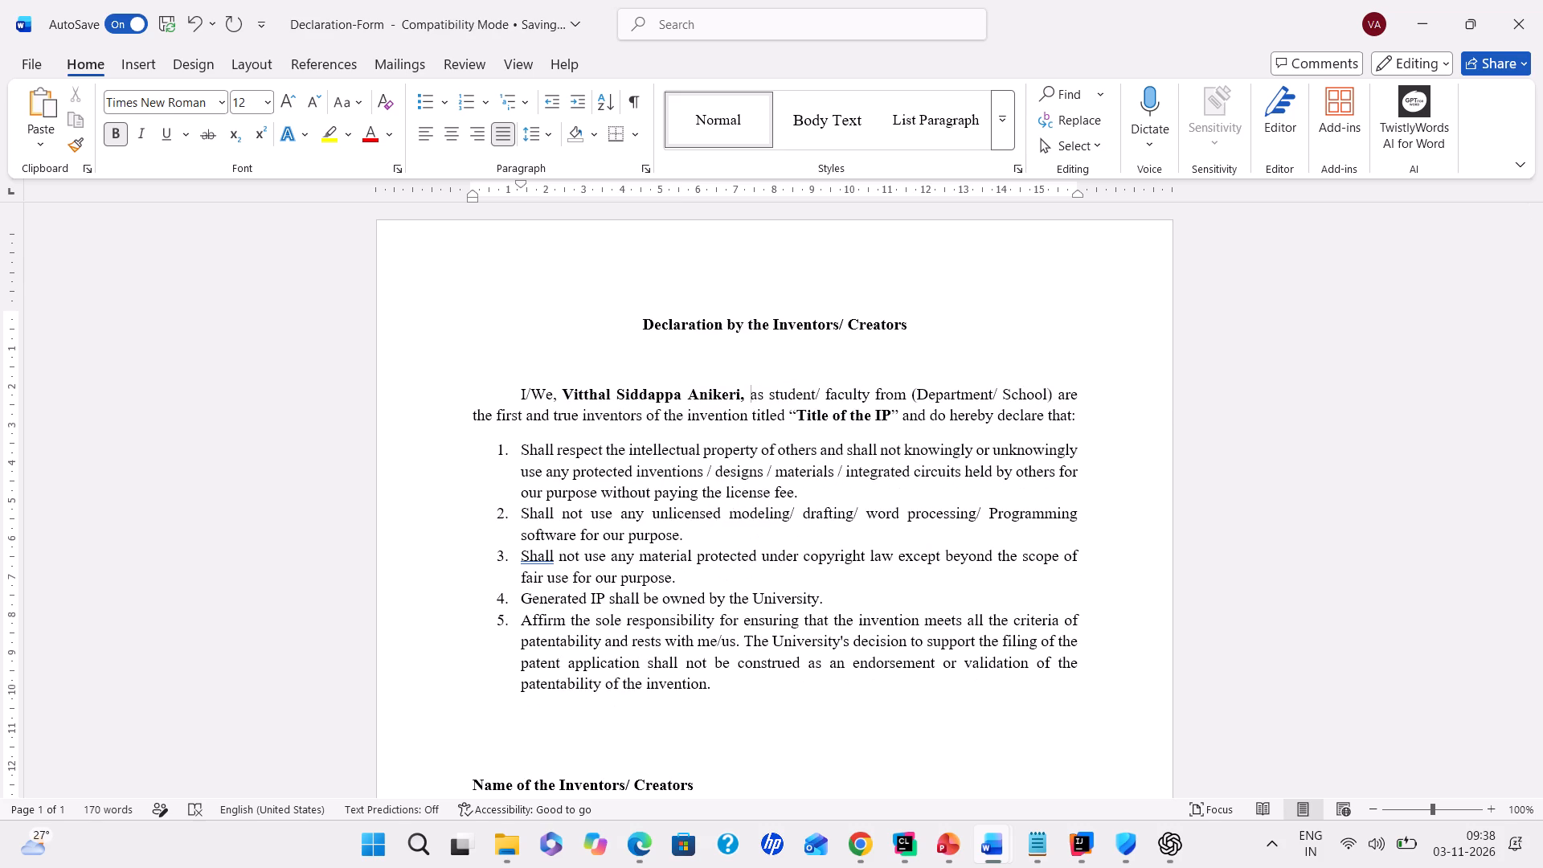
key(ctrl+v)
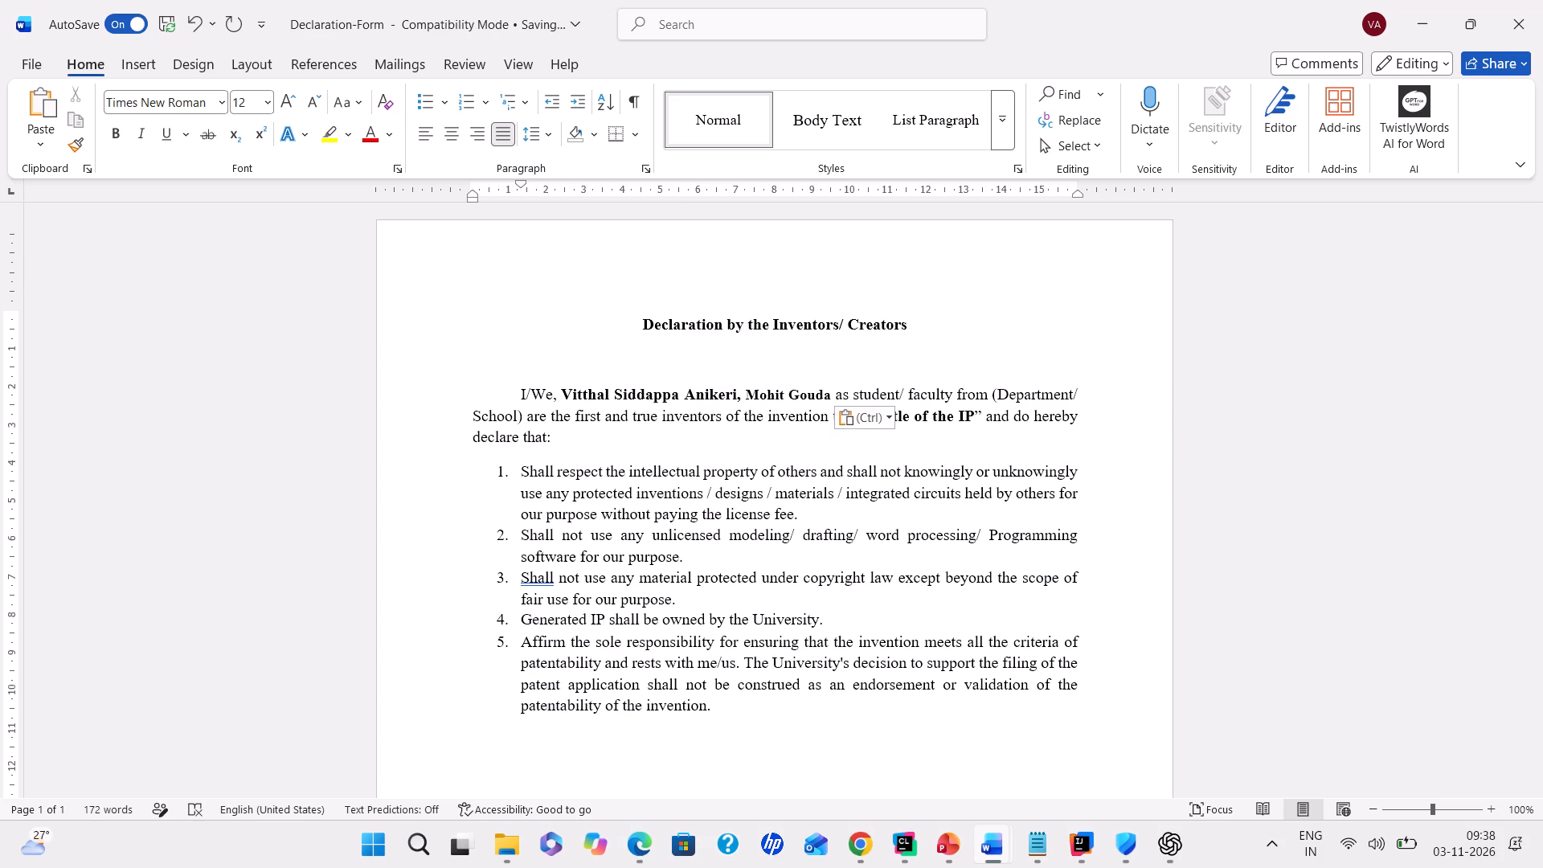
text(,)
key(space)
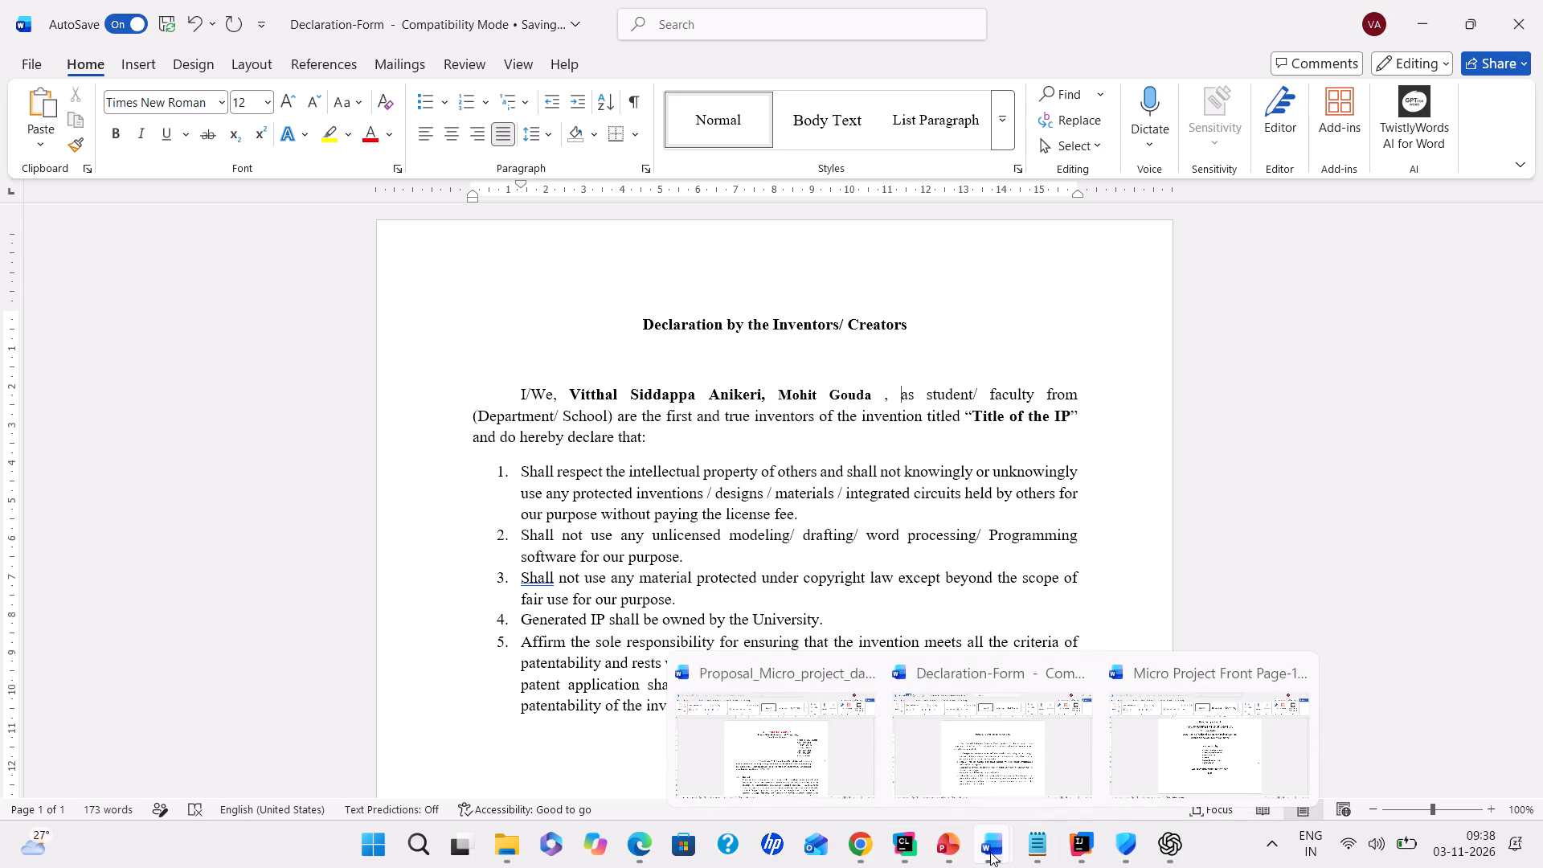
Copy the third submitter's name from Micro Project Front Page-1 to the end of the inventor names in Declaration-Form, followed by a comma.
click(1171, 762)
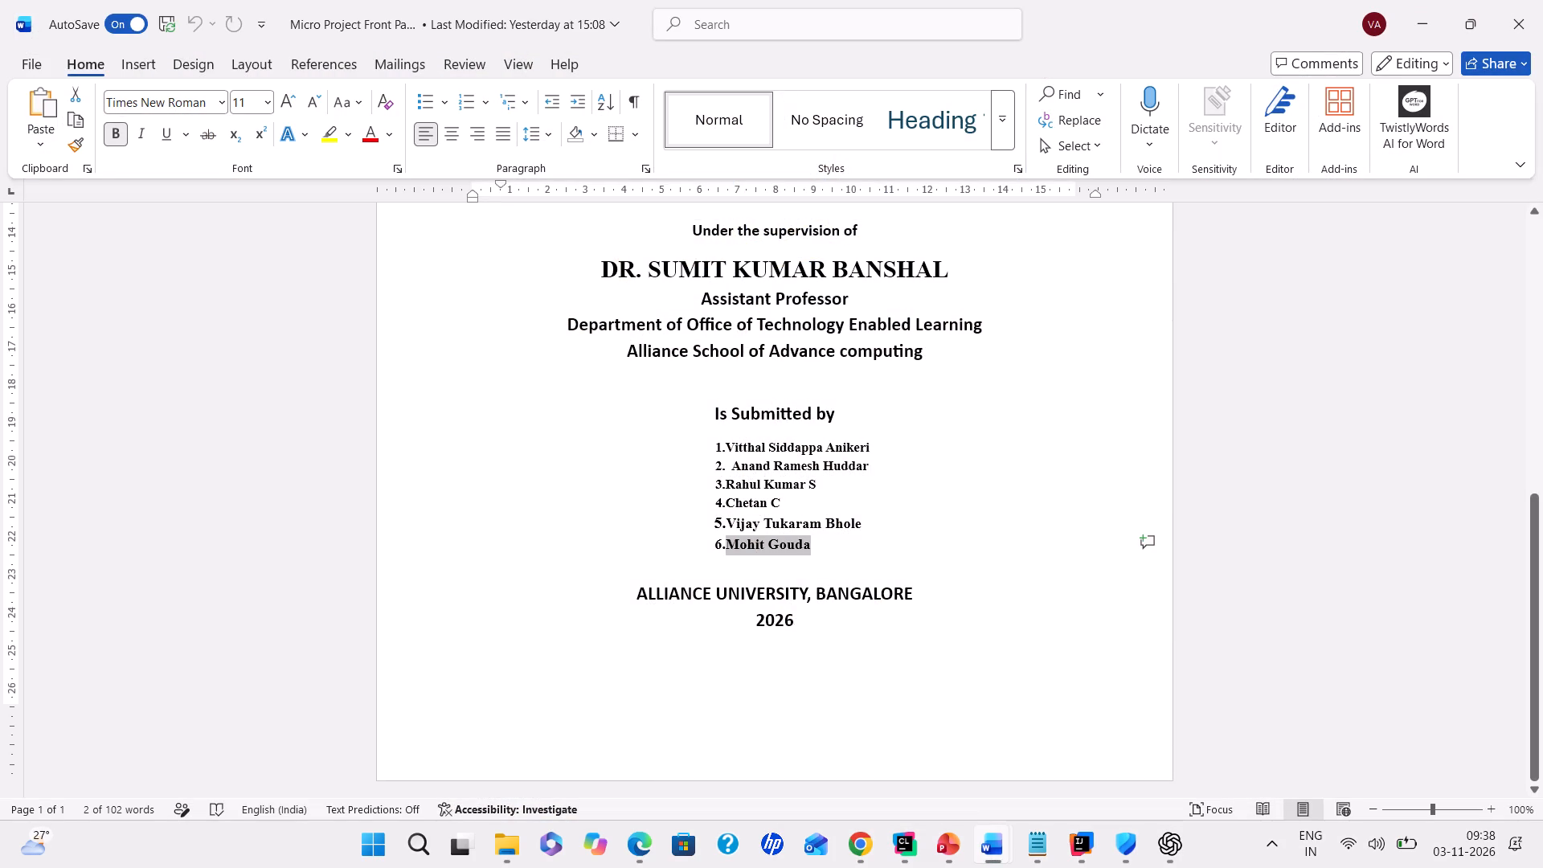
drag(824, 483, 730, 484)
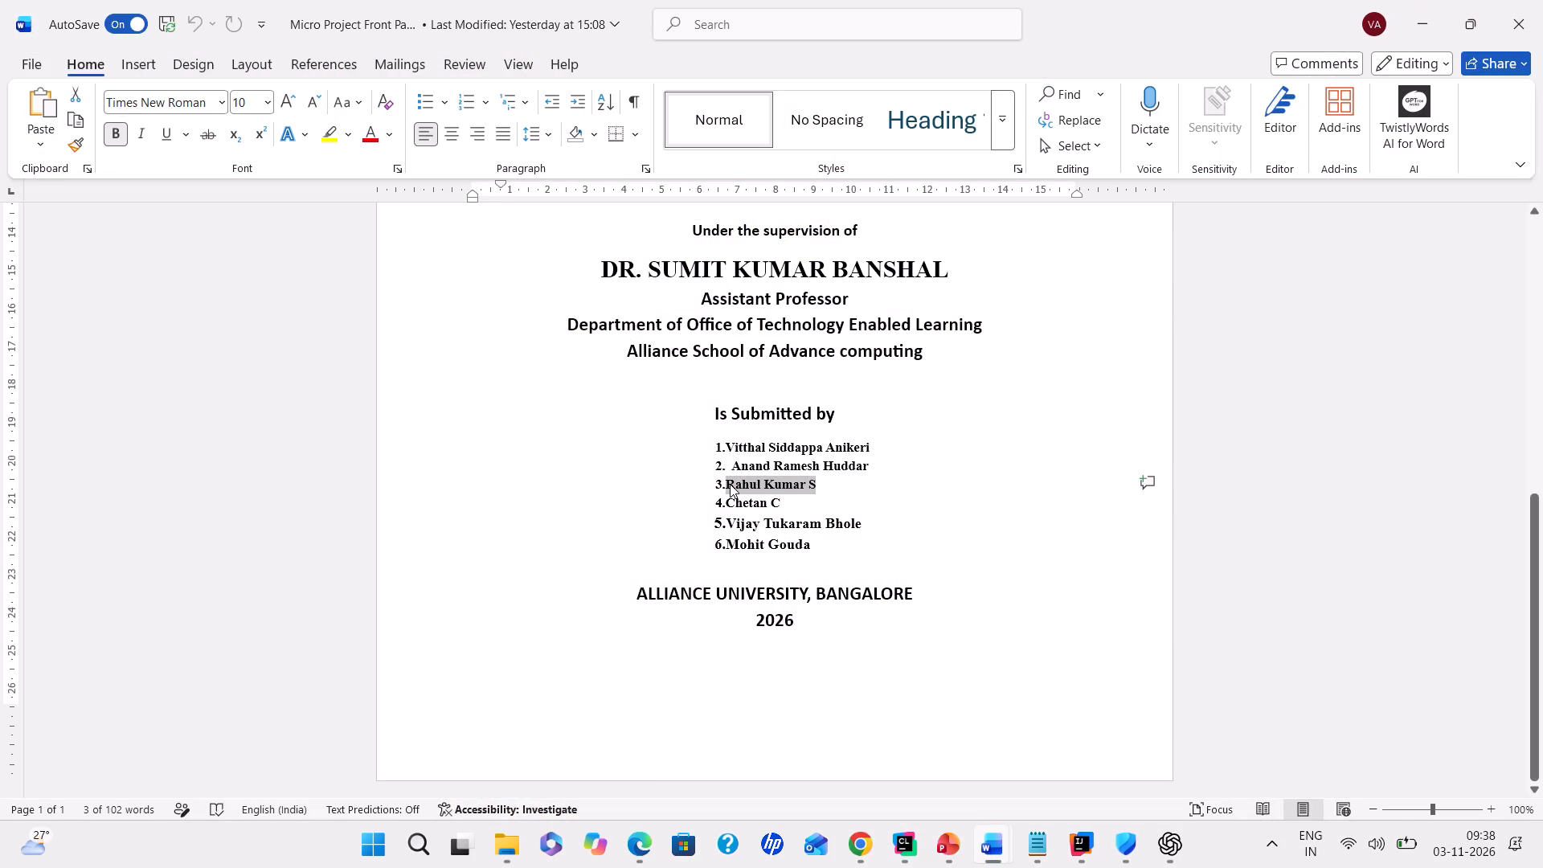
key(ctrl+c)
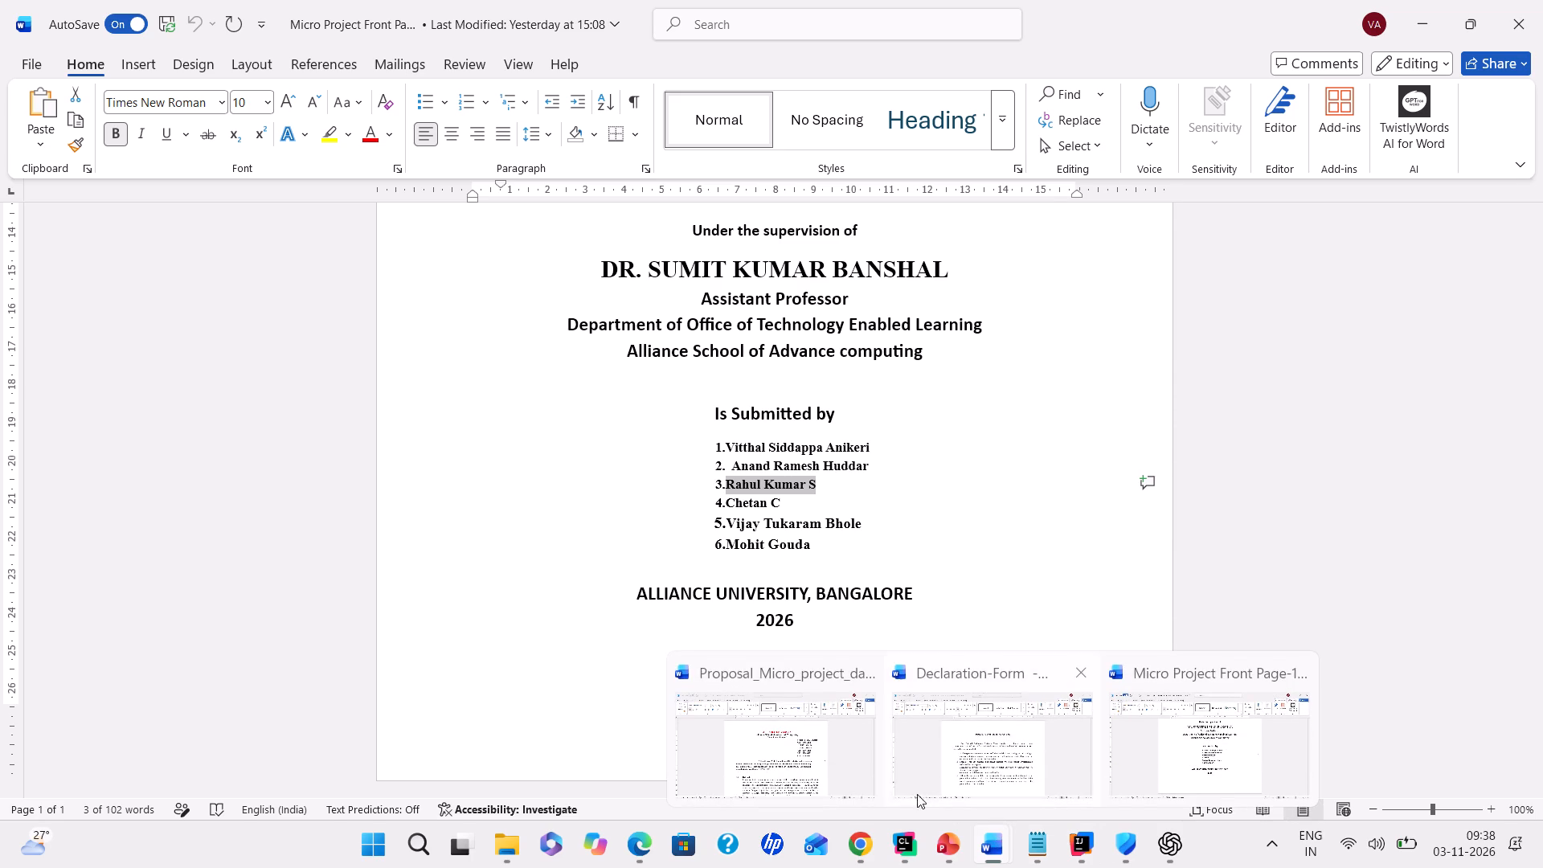
click(962, 751)
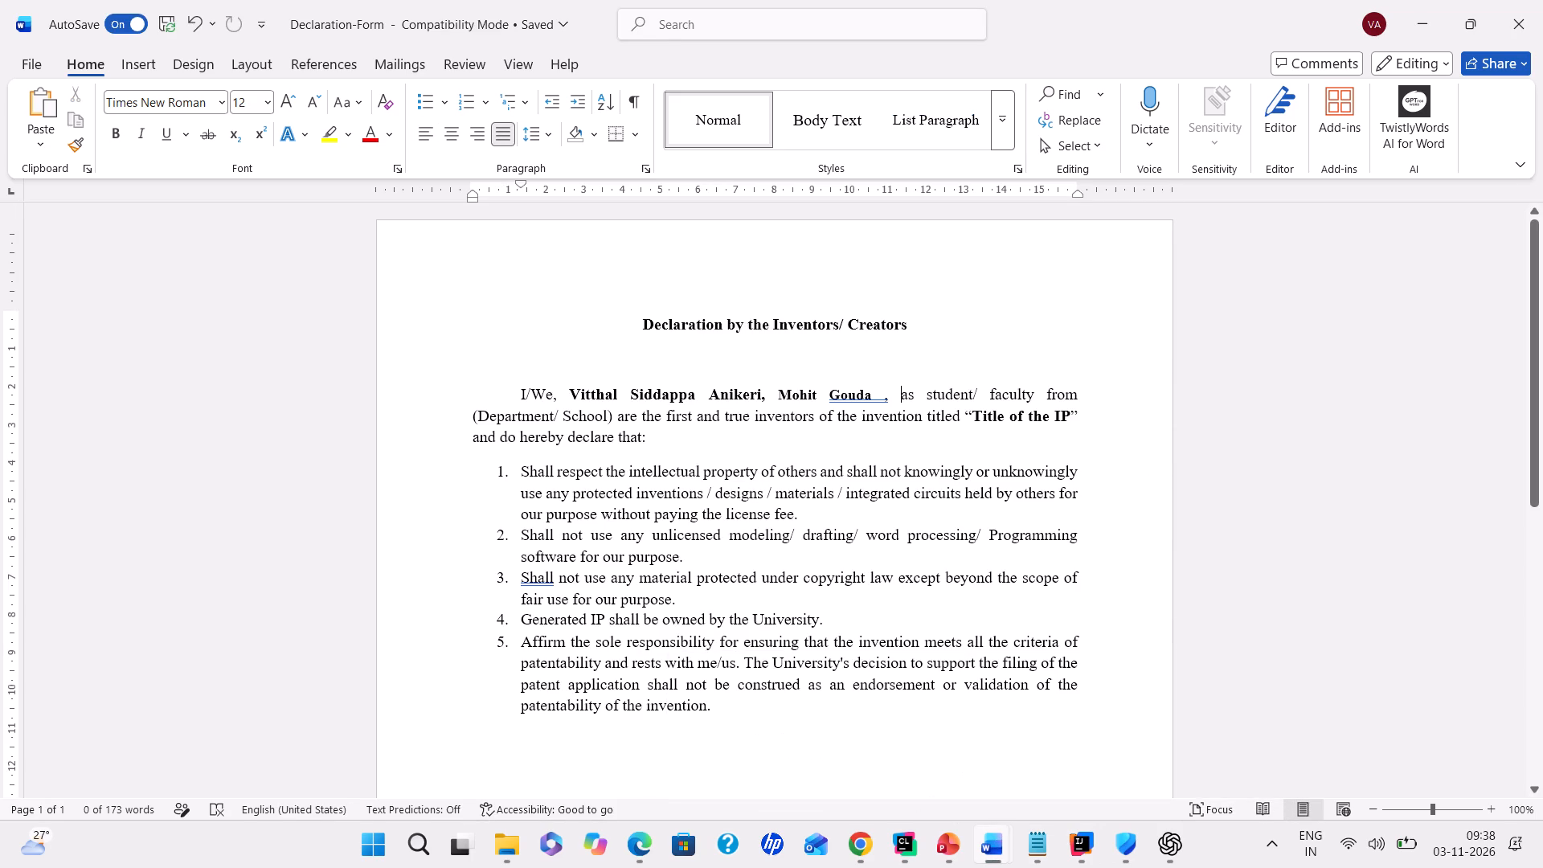
click(888, 399)
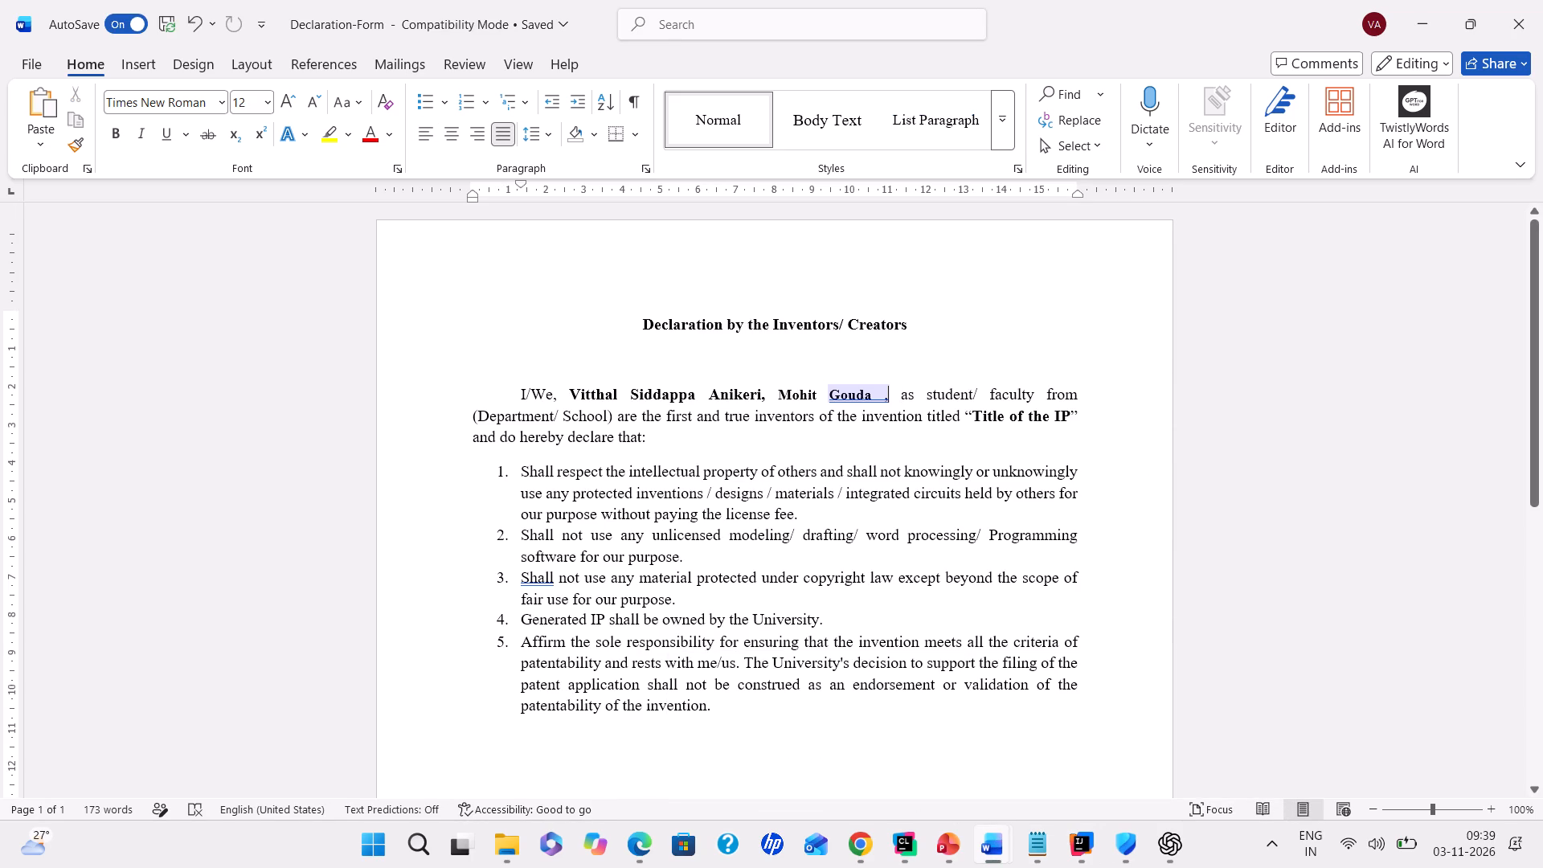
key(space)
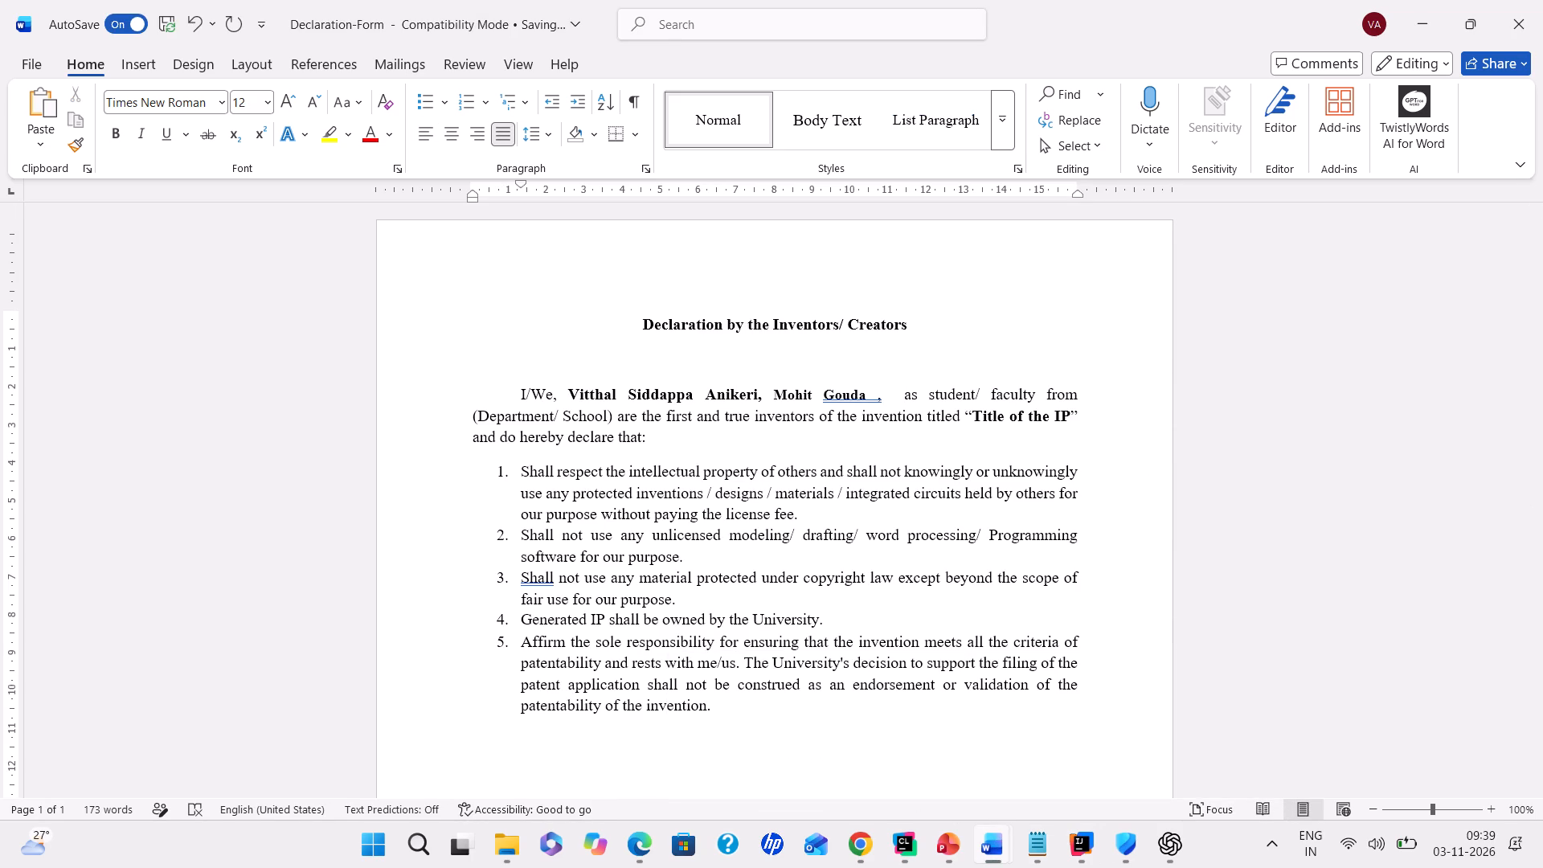
key(ctrl+v)
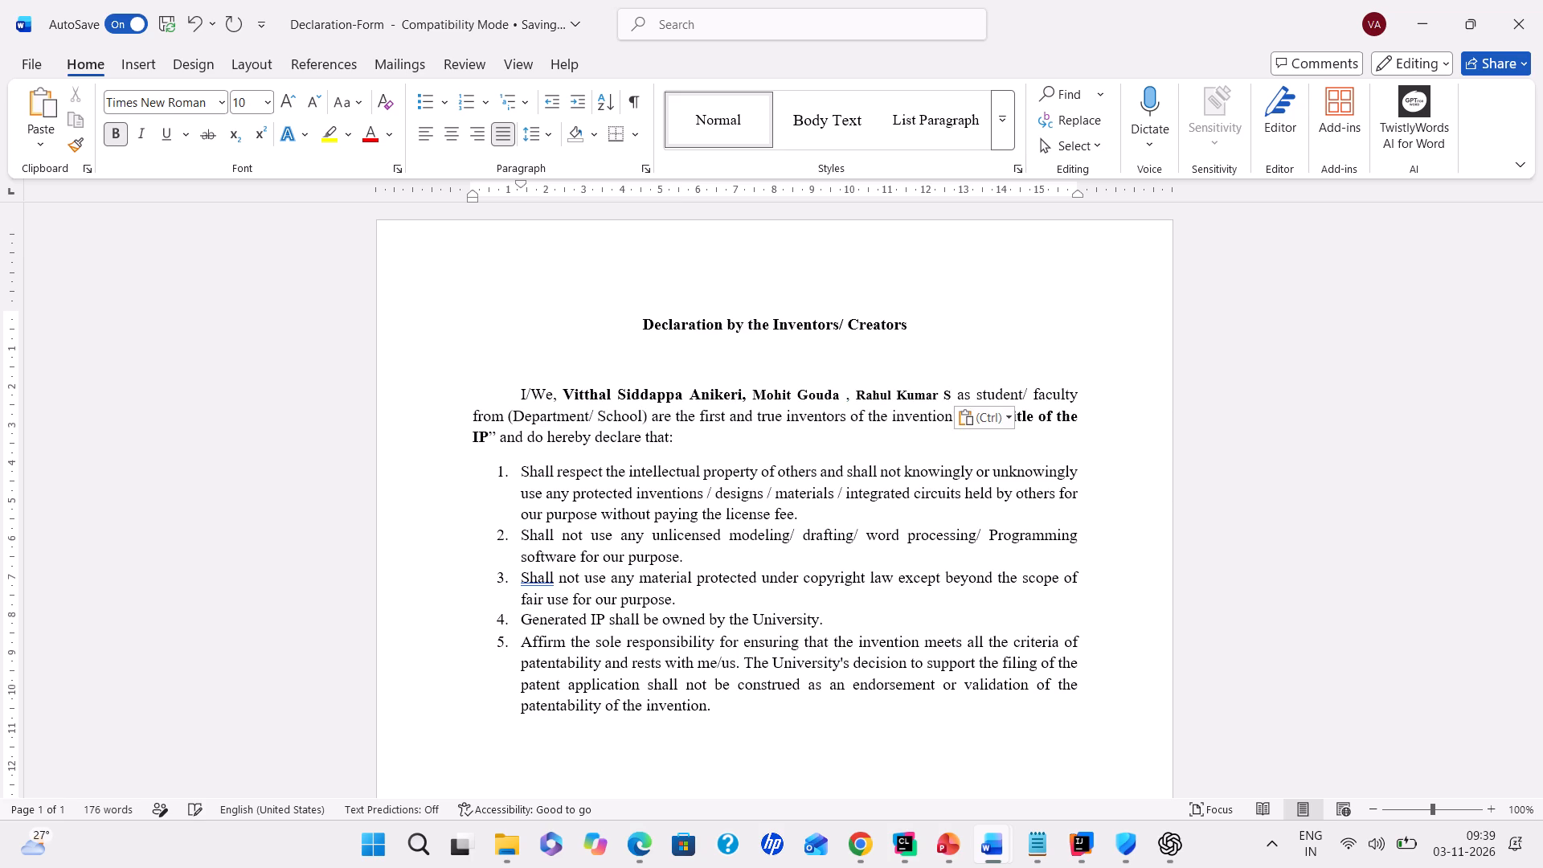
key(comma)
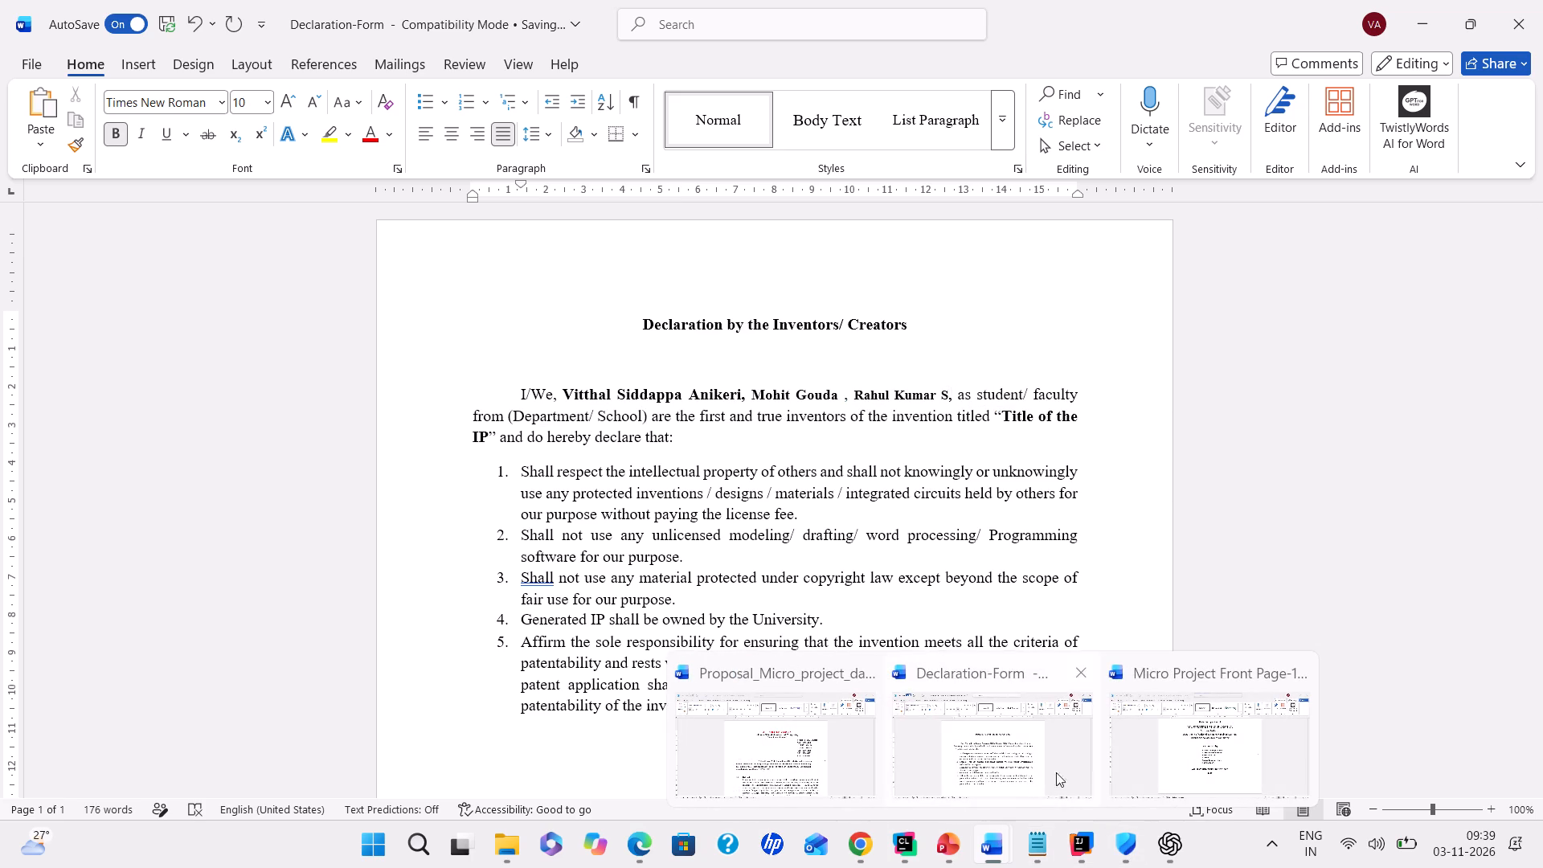
Copy the second submitter's name from Micro Project Front Page-1 to the end of the inventor names in Declaration-Form, followed by a comma.
click(1198, 756)
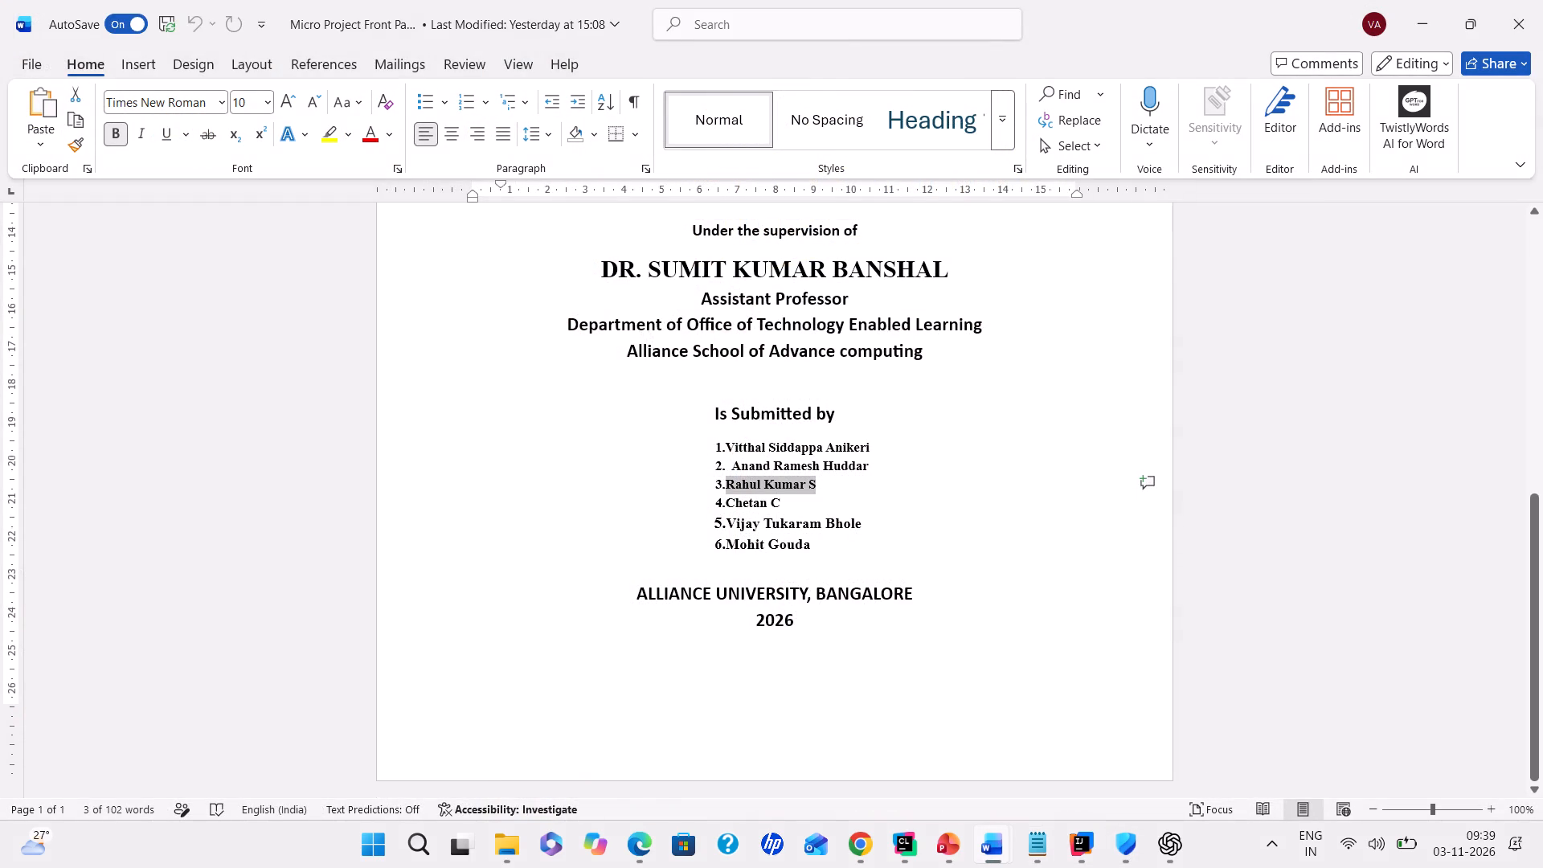
drag(868, 465, 849, 465)
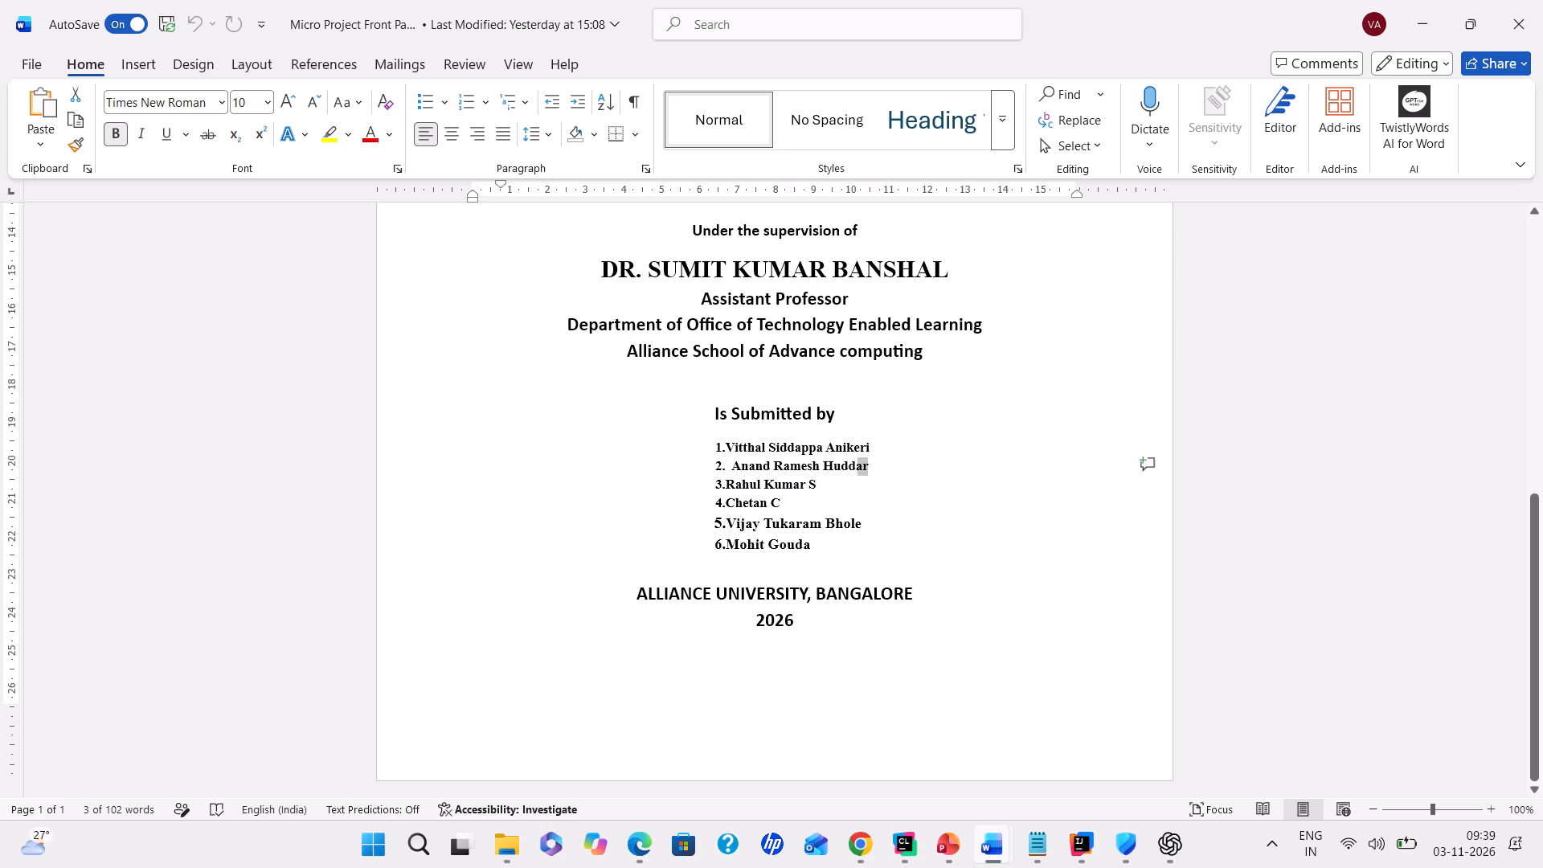
drag(849, 465, 746, 466)
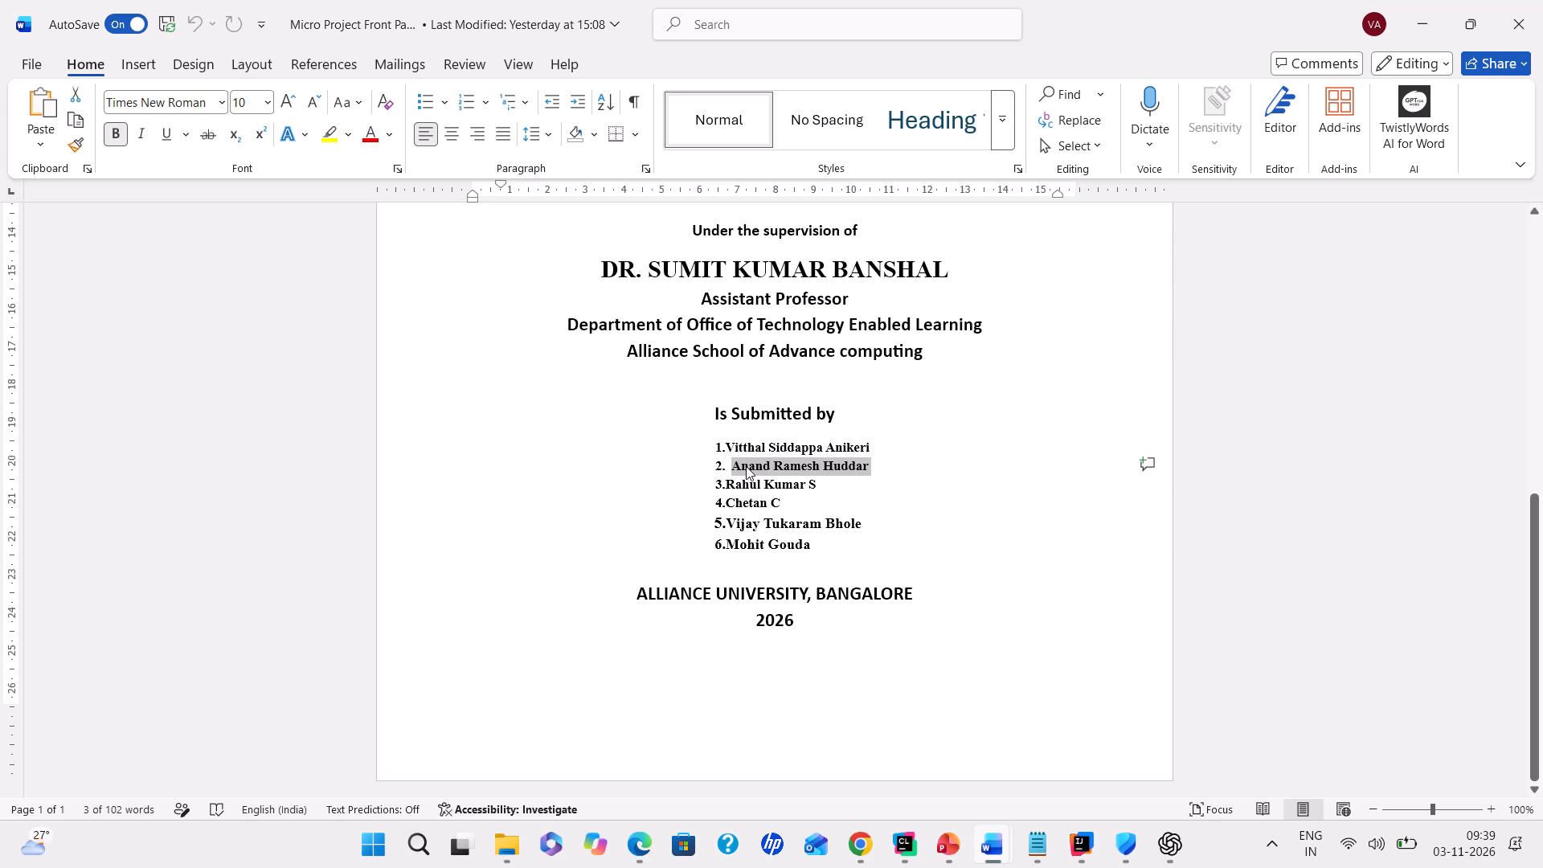
key(ctrl+c)
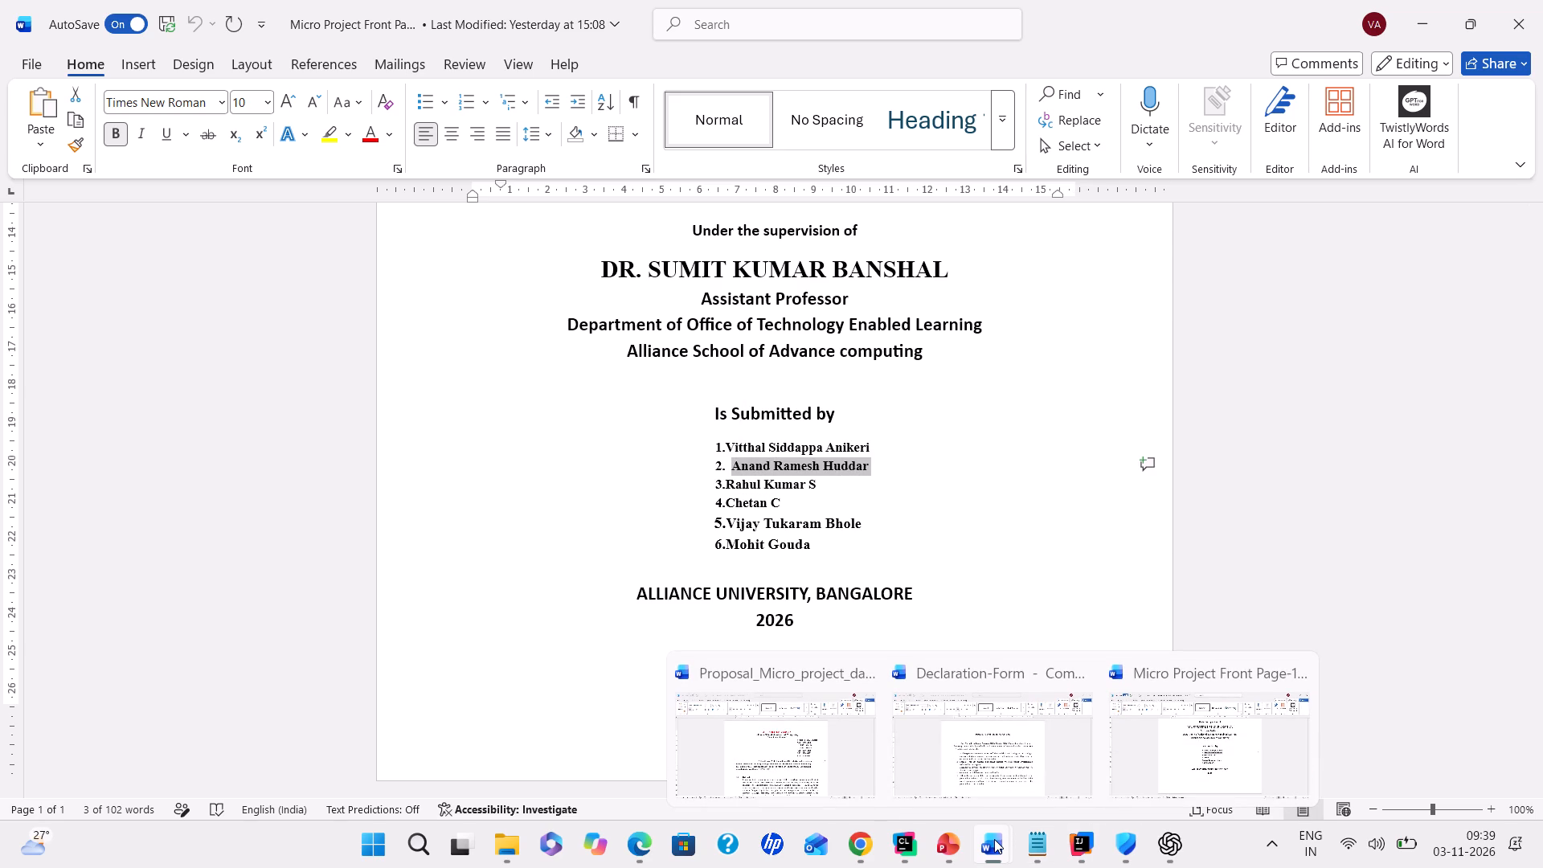
click(1014, 759)
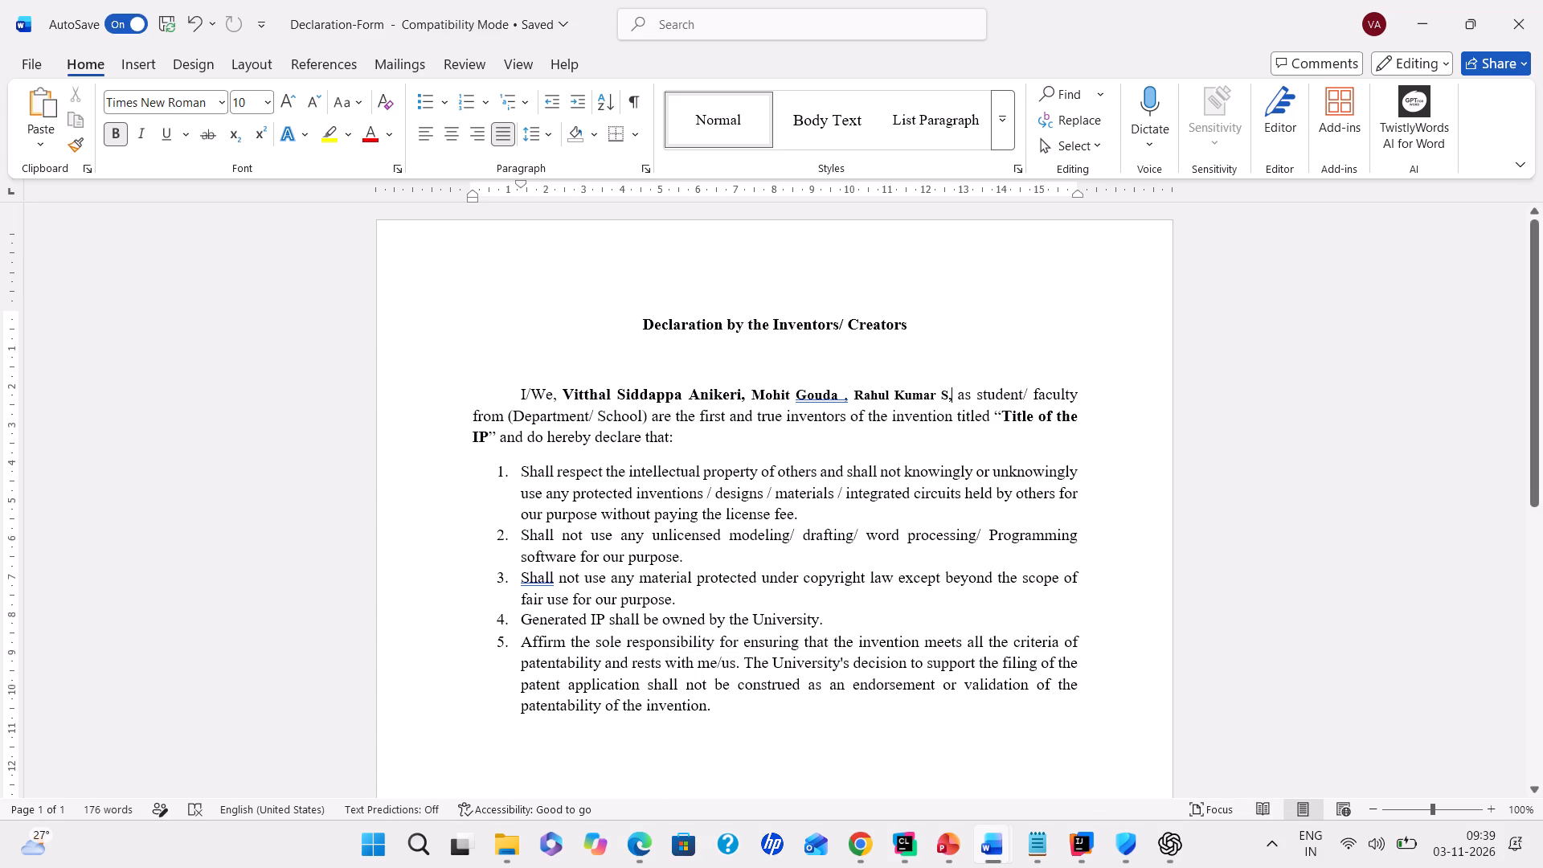
key(ctrl+v)
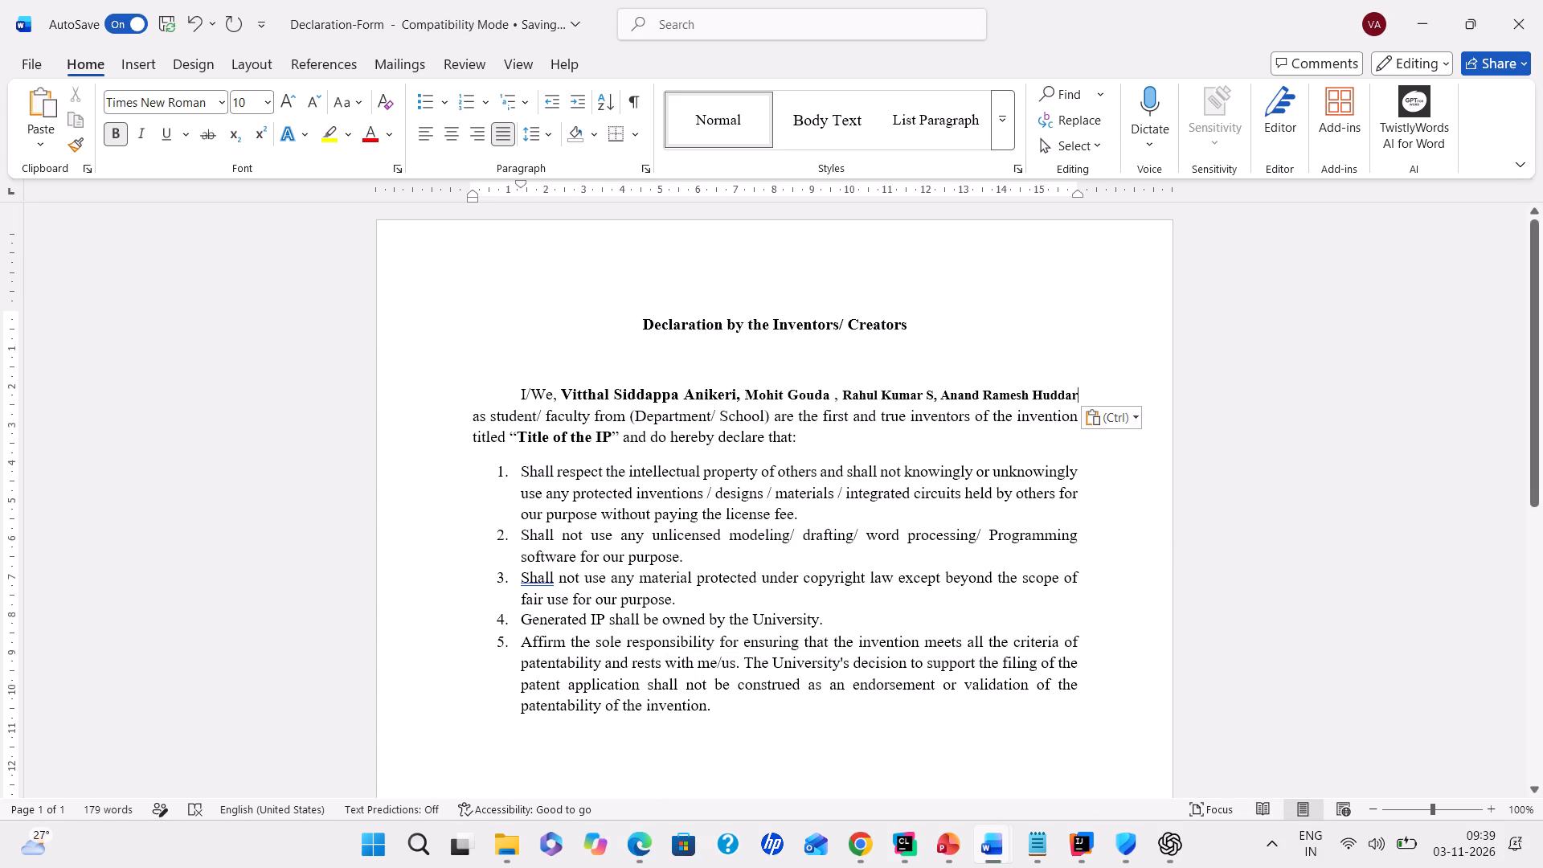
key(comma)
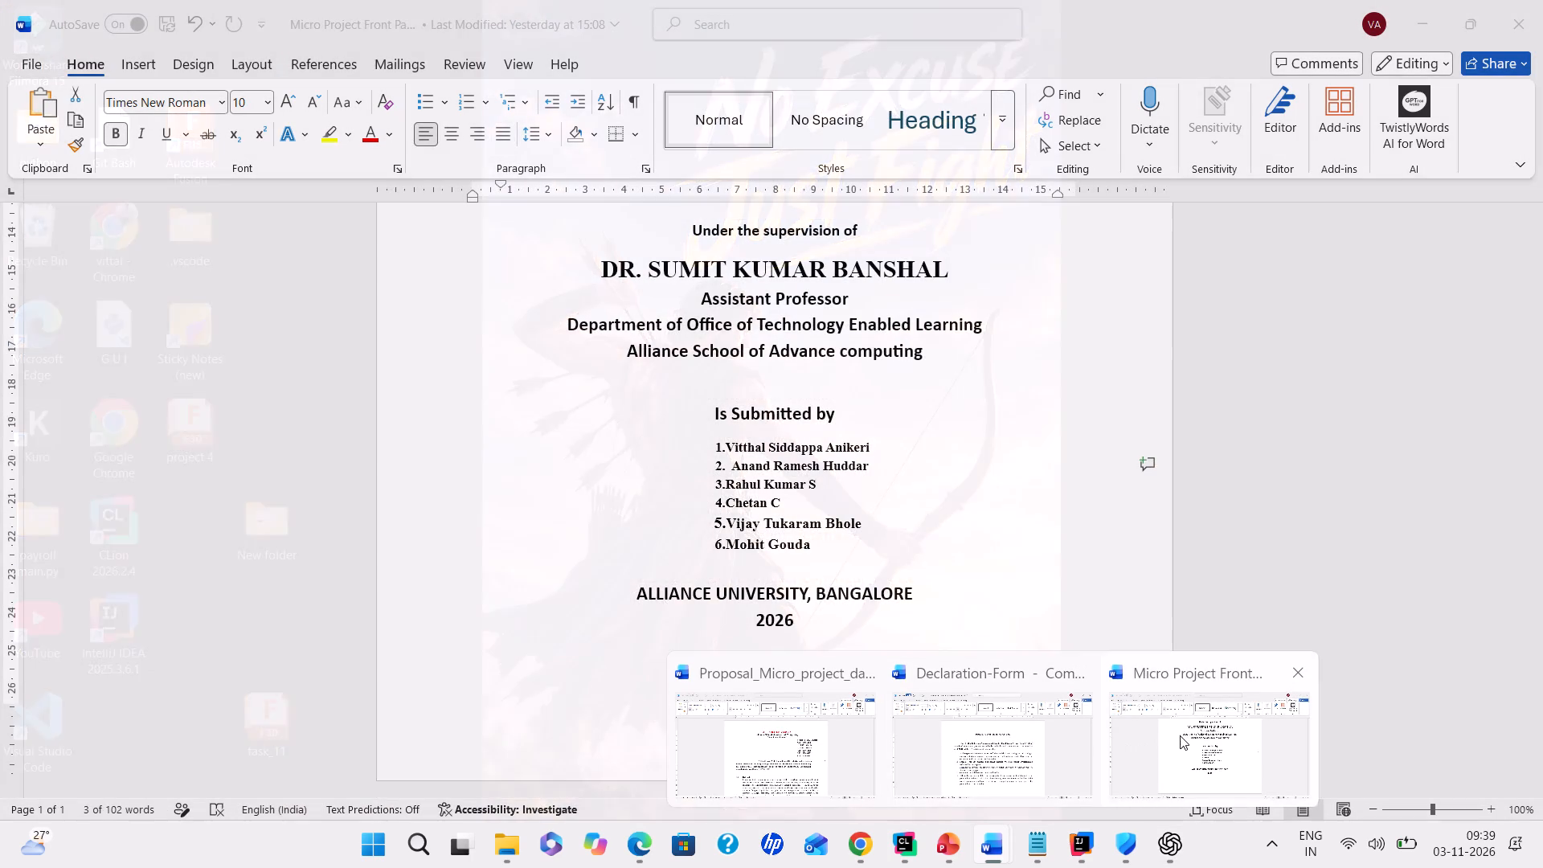
Copy the fourth submitter's name to the end of the inventor names in Declaration-Form, remove the pasted line break and add a comma.
click(1180, 735)
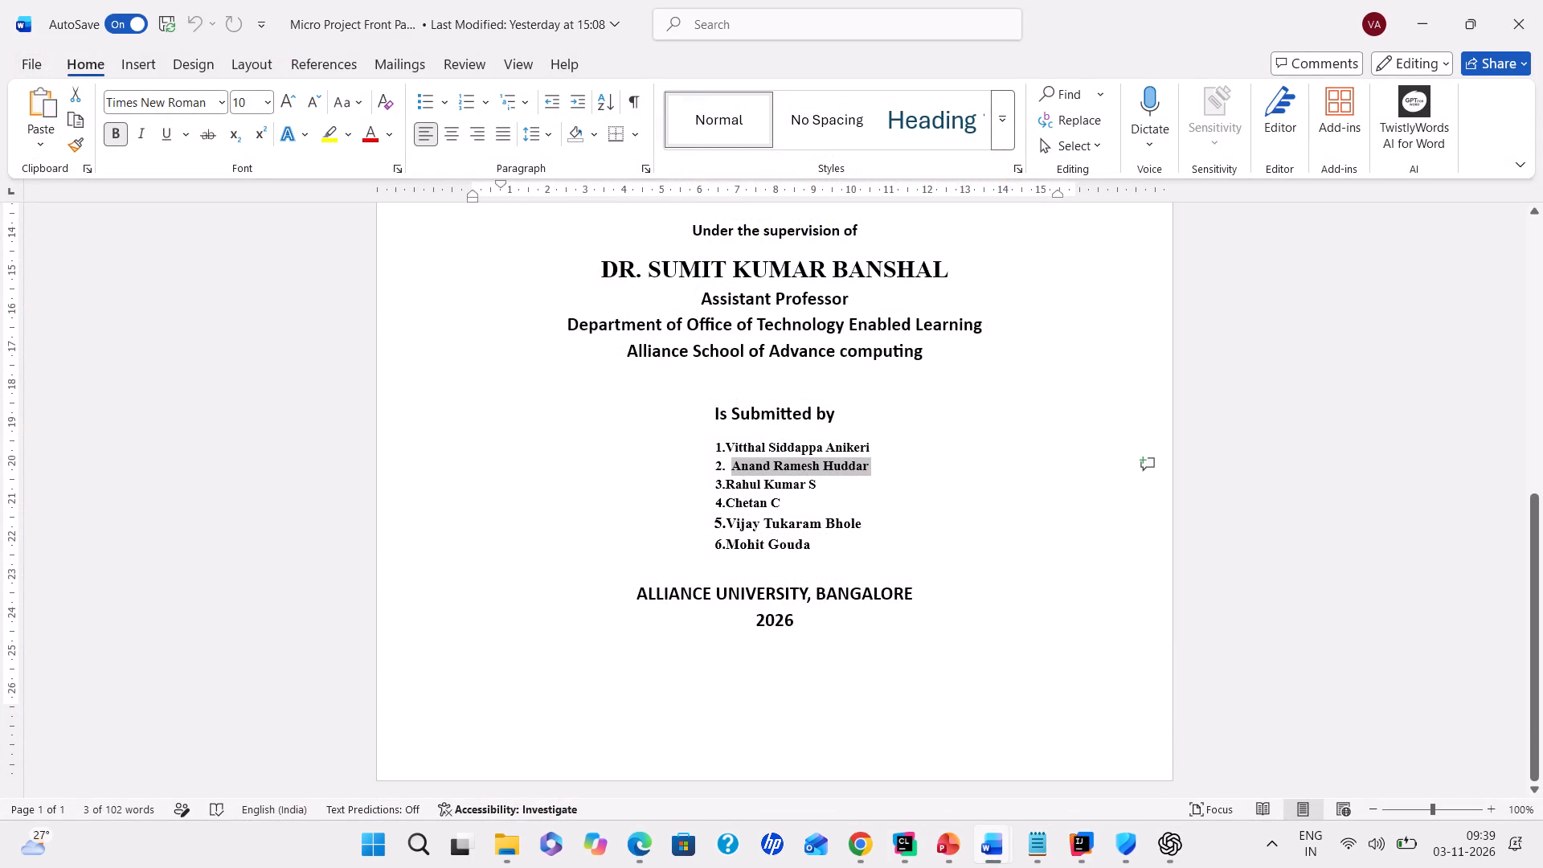
click(780, 509)
drag(780, 509, 728, 511)
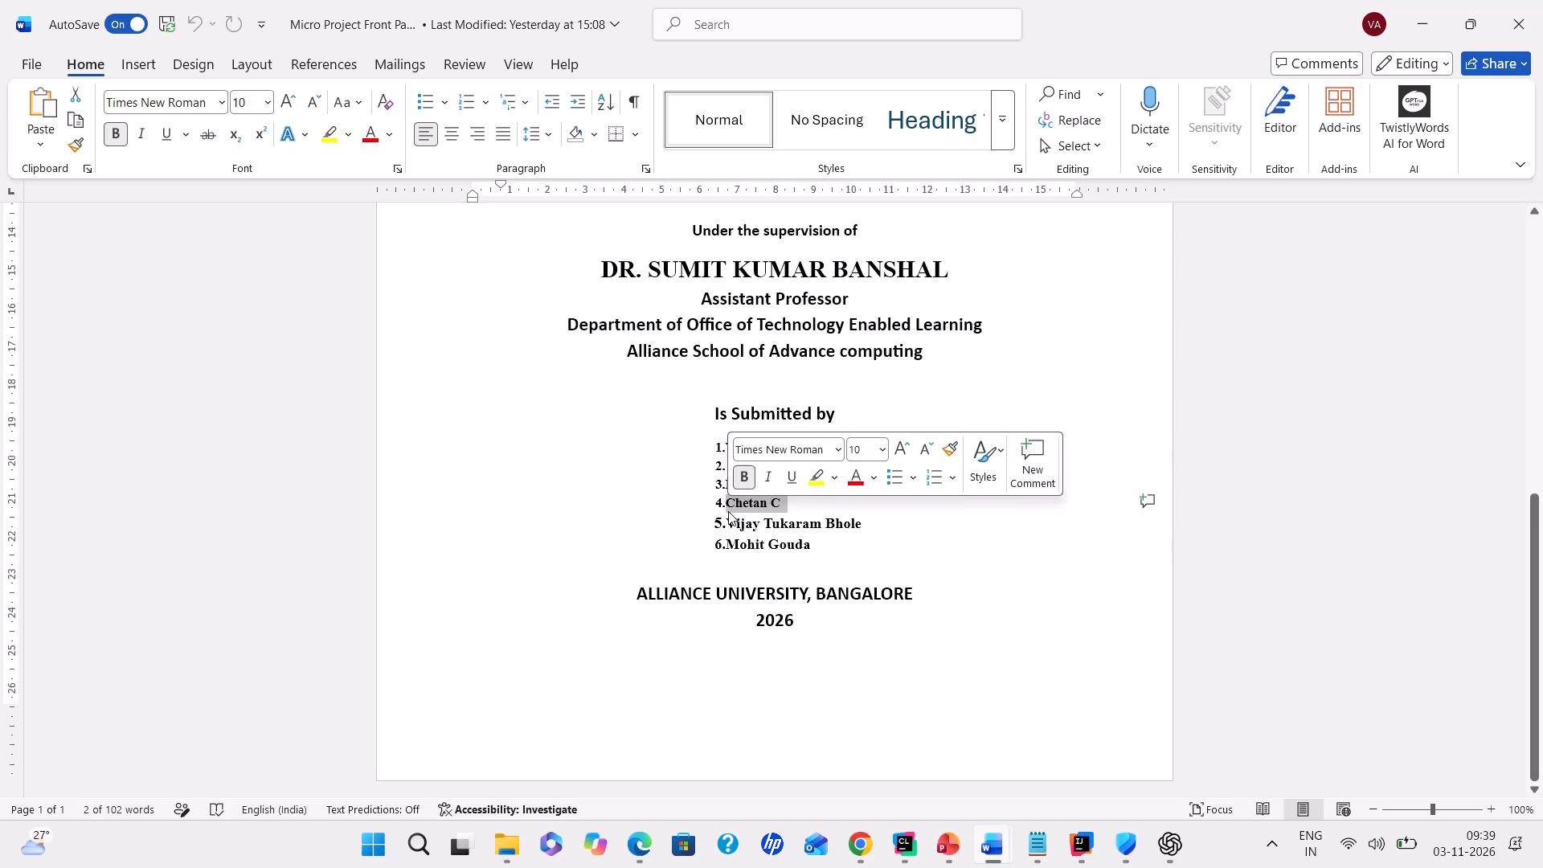
key(ctrl+c)
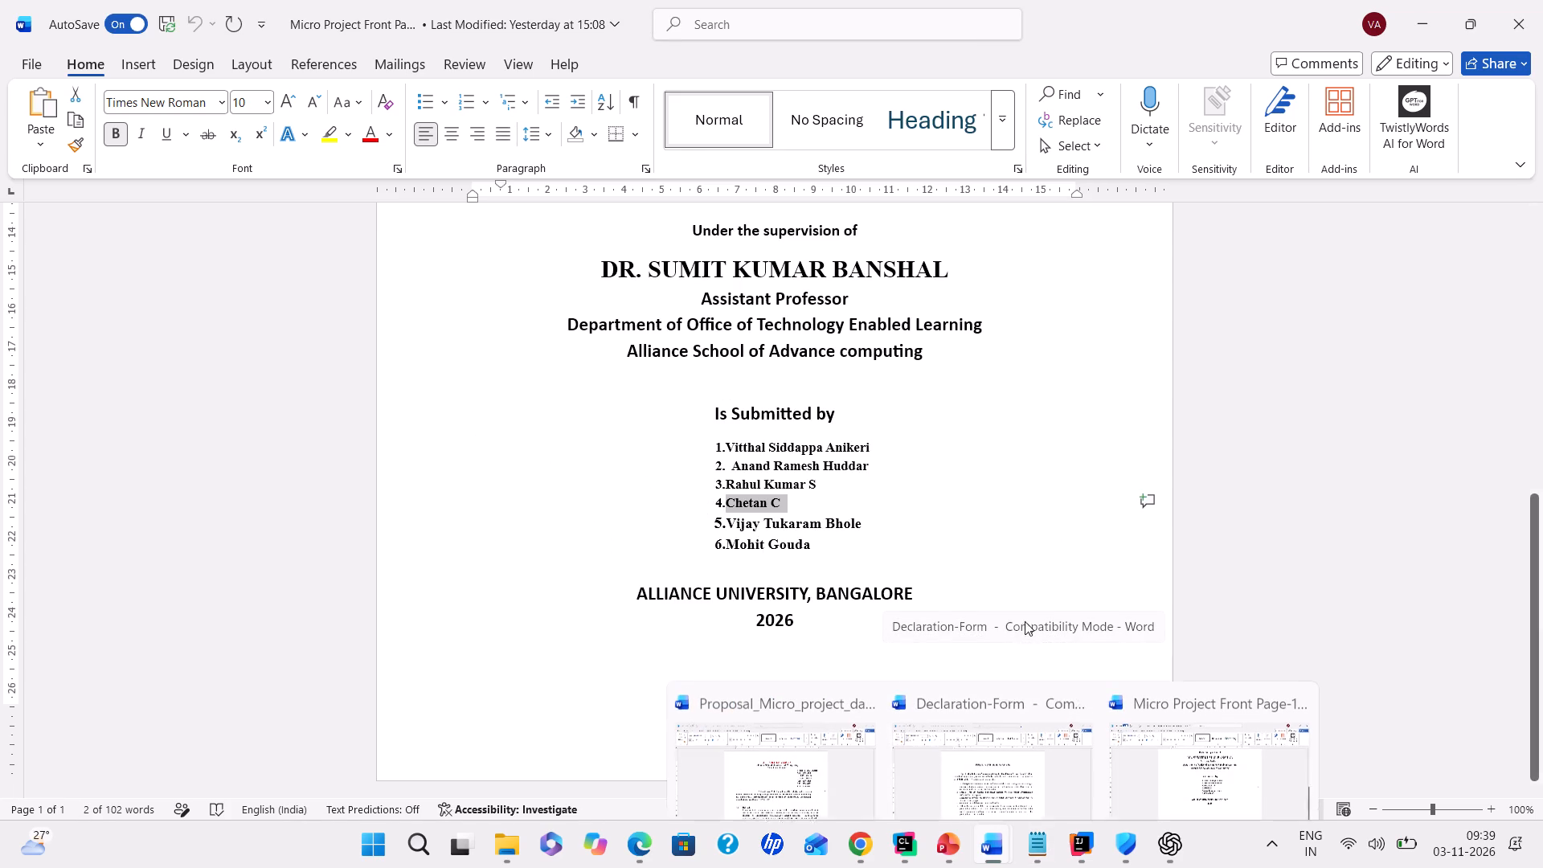
scroll(981, 861, down, 1)
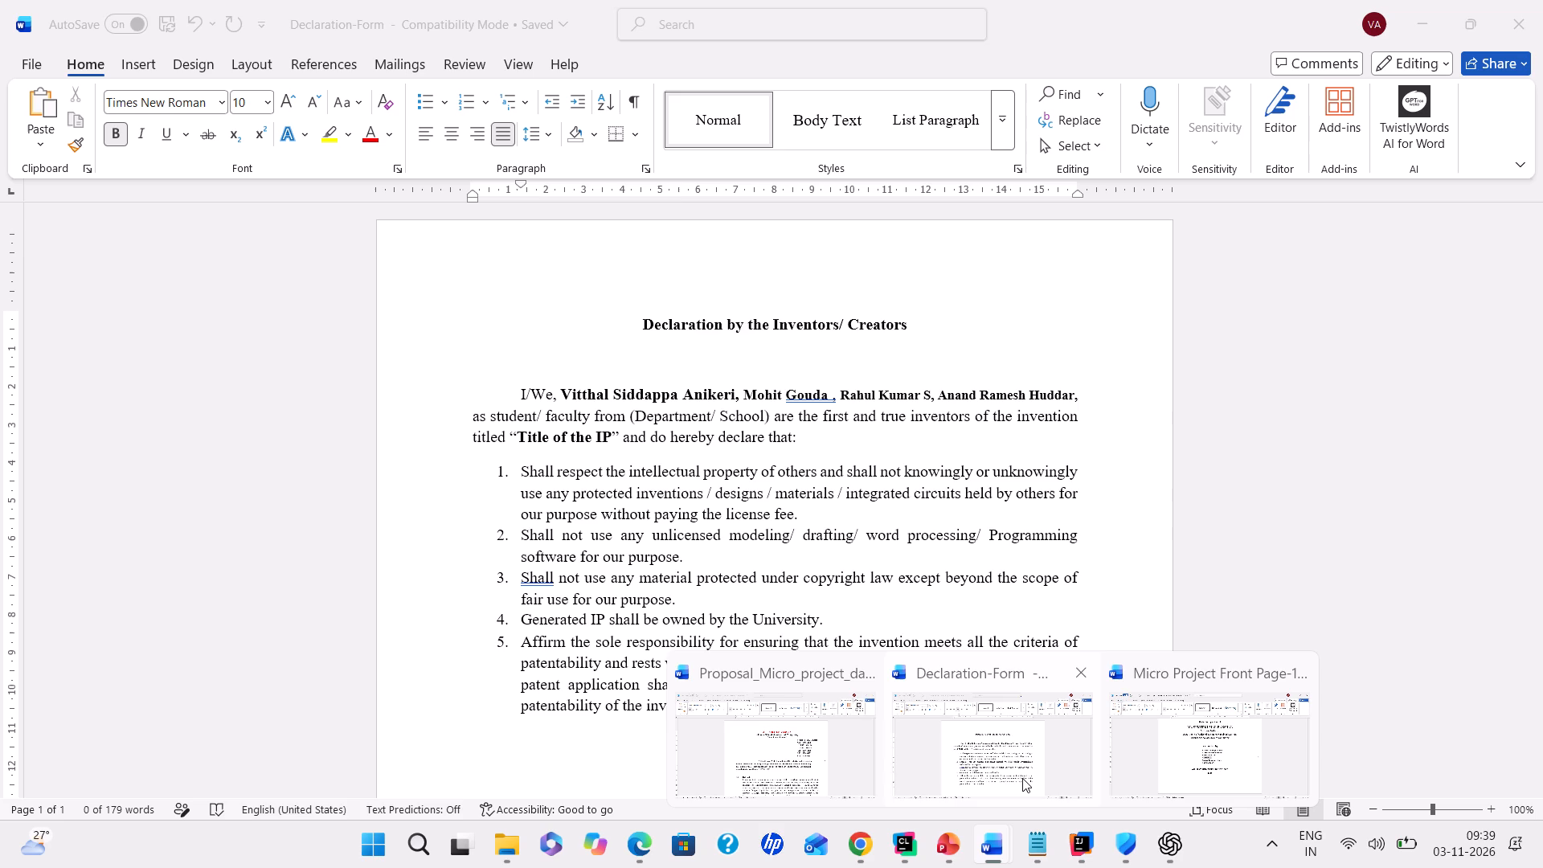
scroll(1022, 778, down, 1)
click(1022, 778)
drag(1039, 444, 1086, 378)
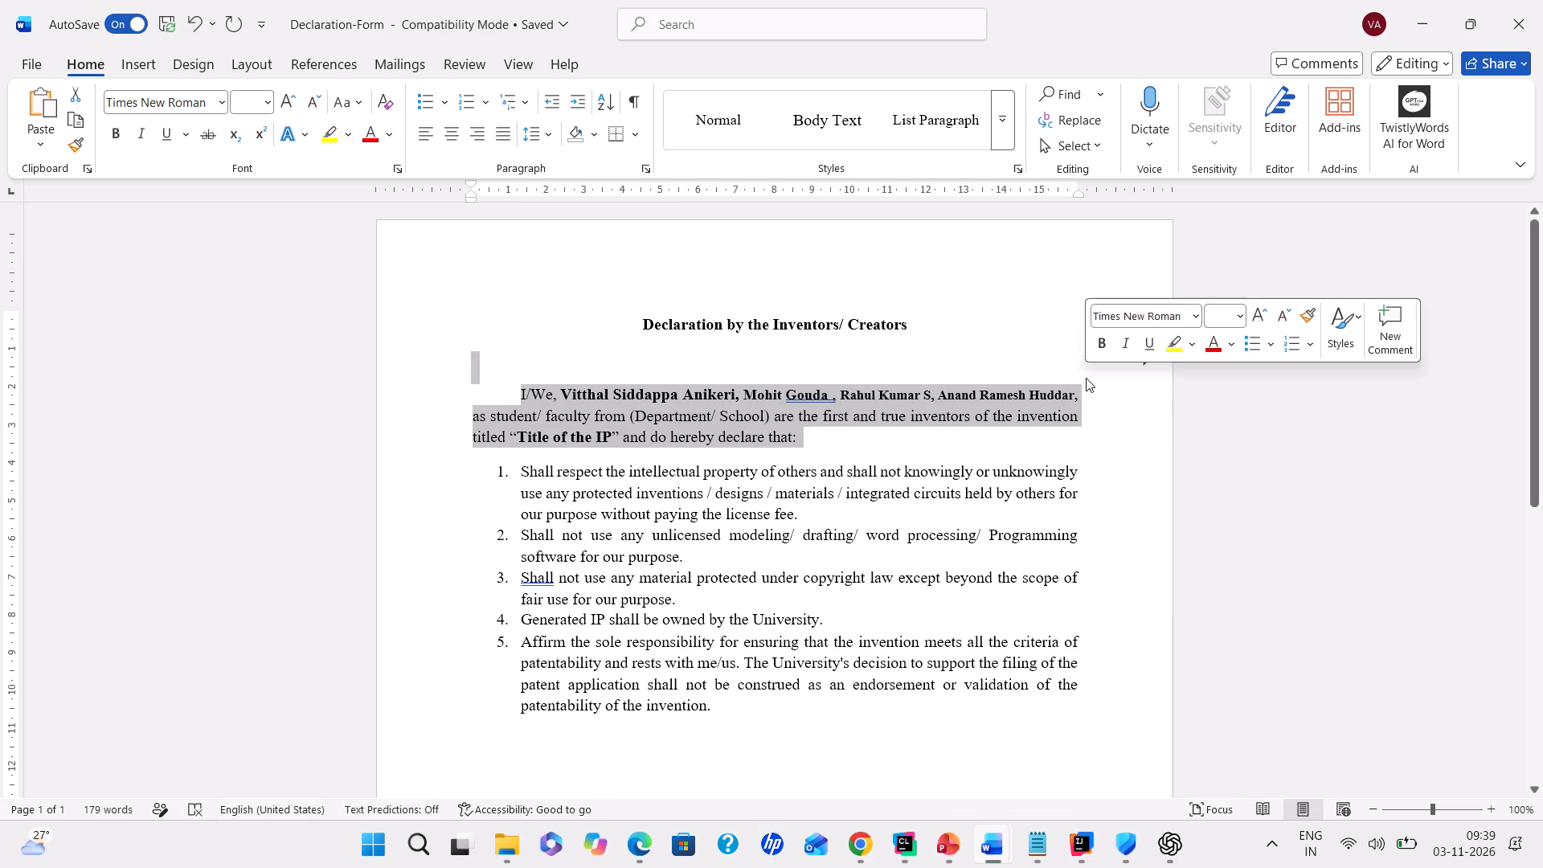
click(1086, 390)
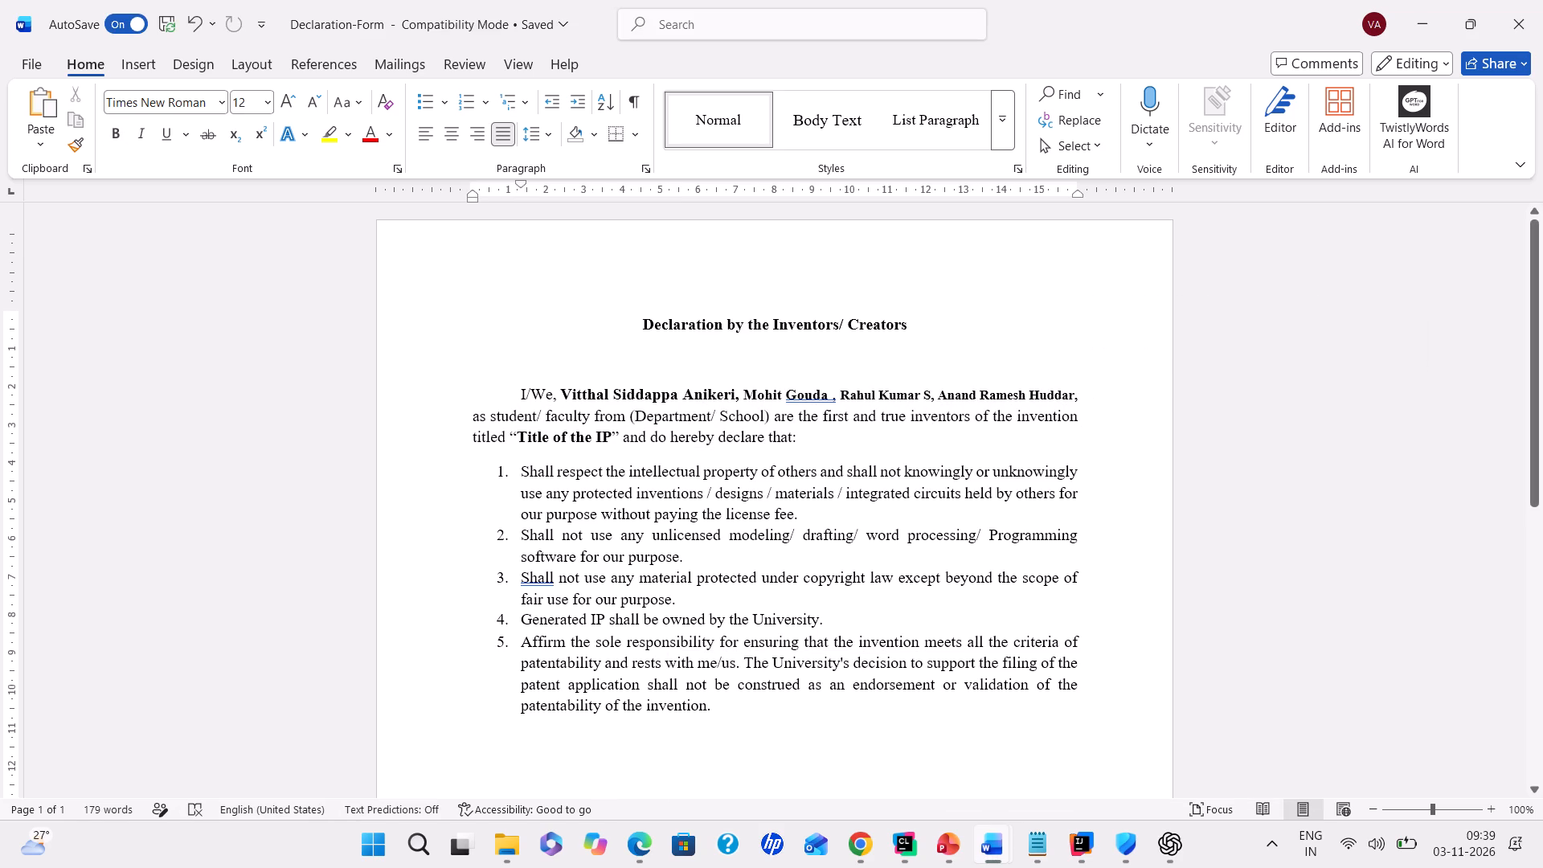
key(ctrl+v)
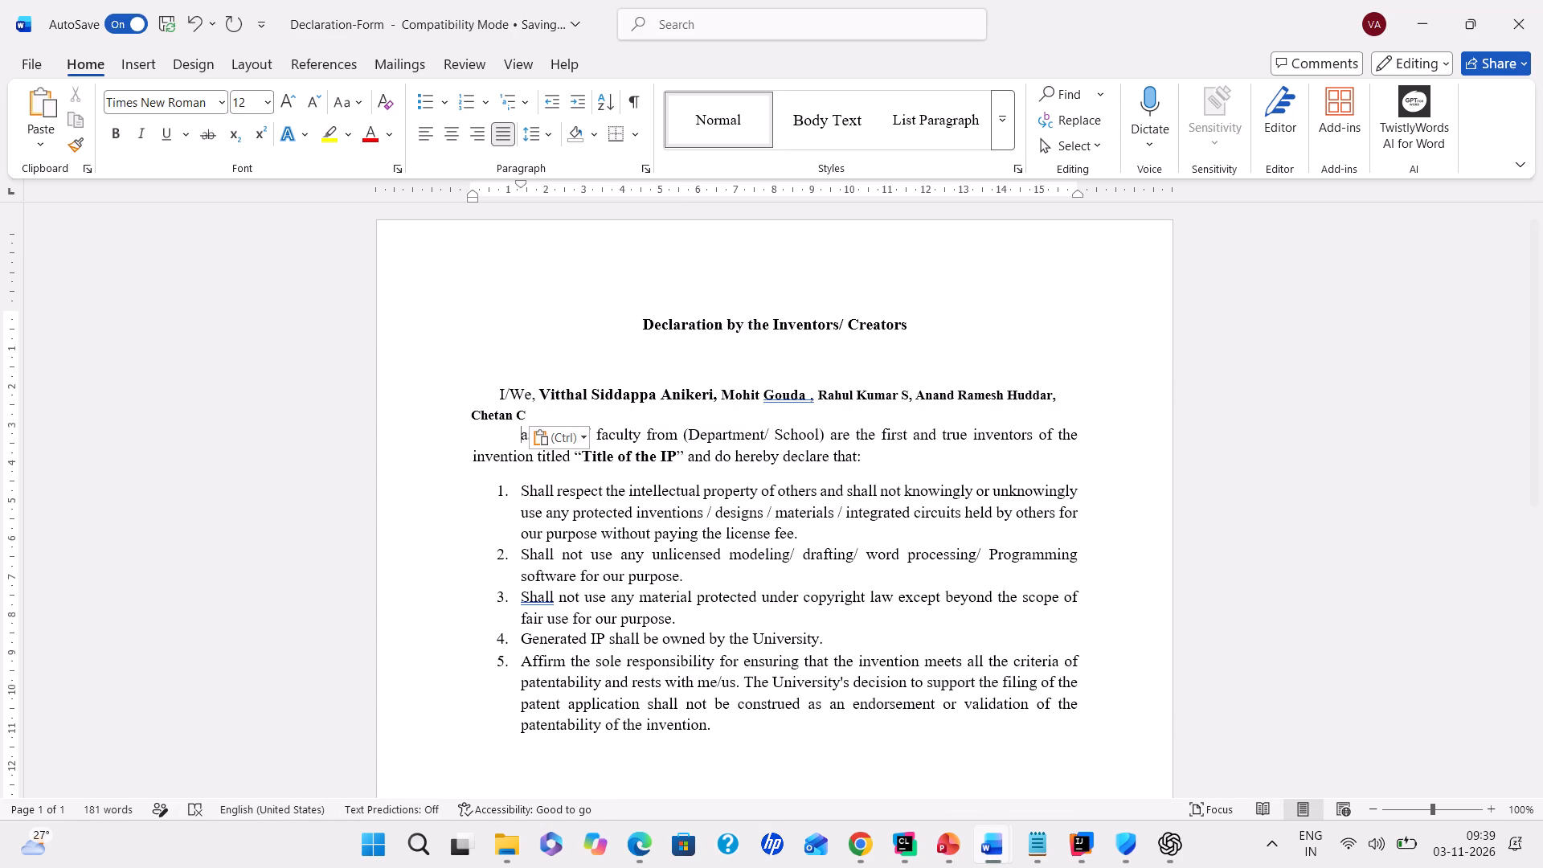
key(BackSpace)
key(BackSpace)
key(BackSpace)
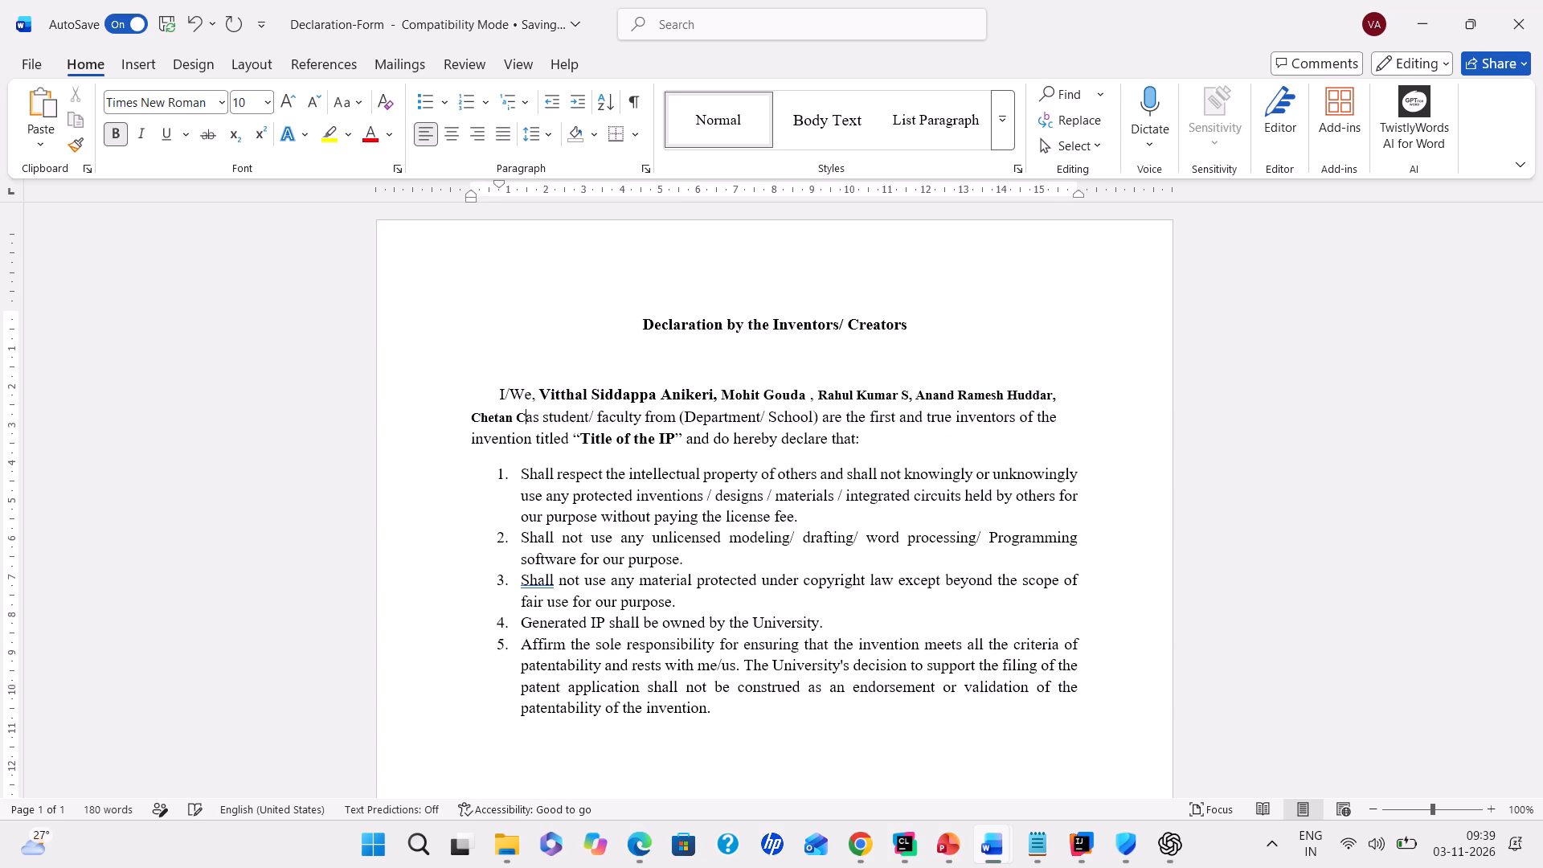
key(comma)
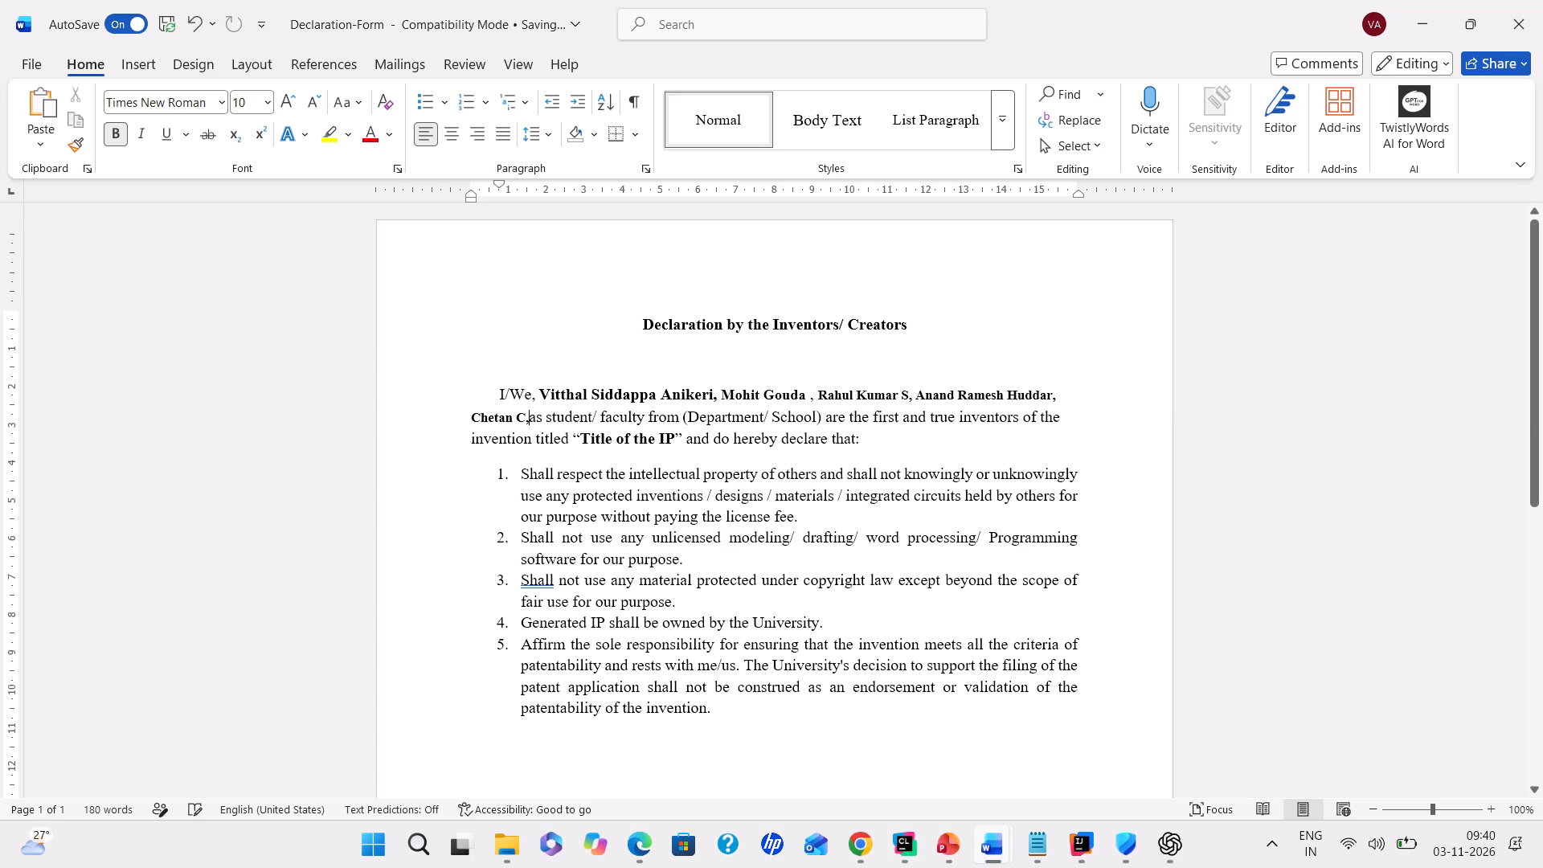
key(alt+space)
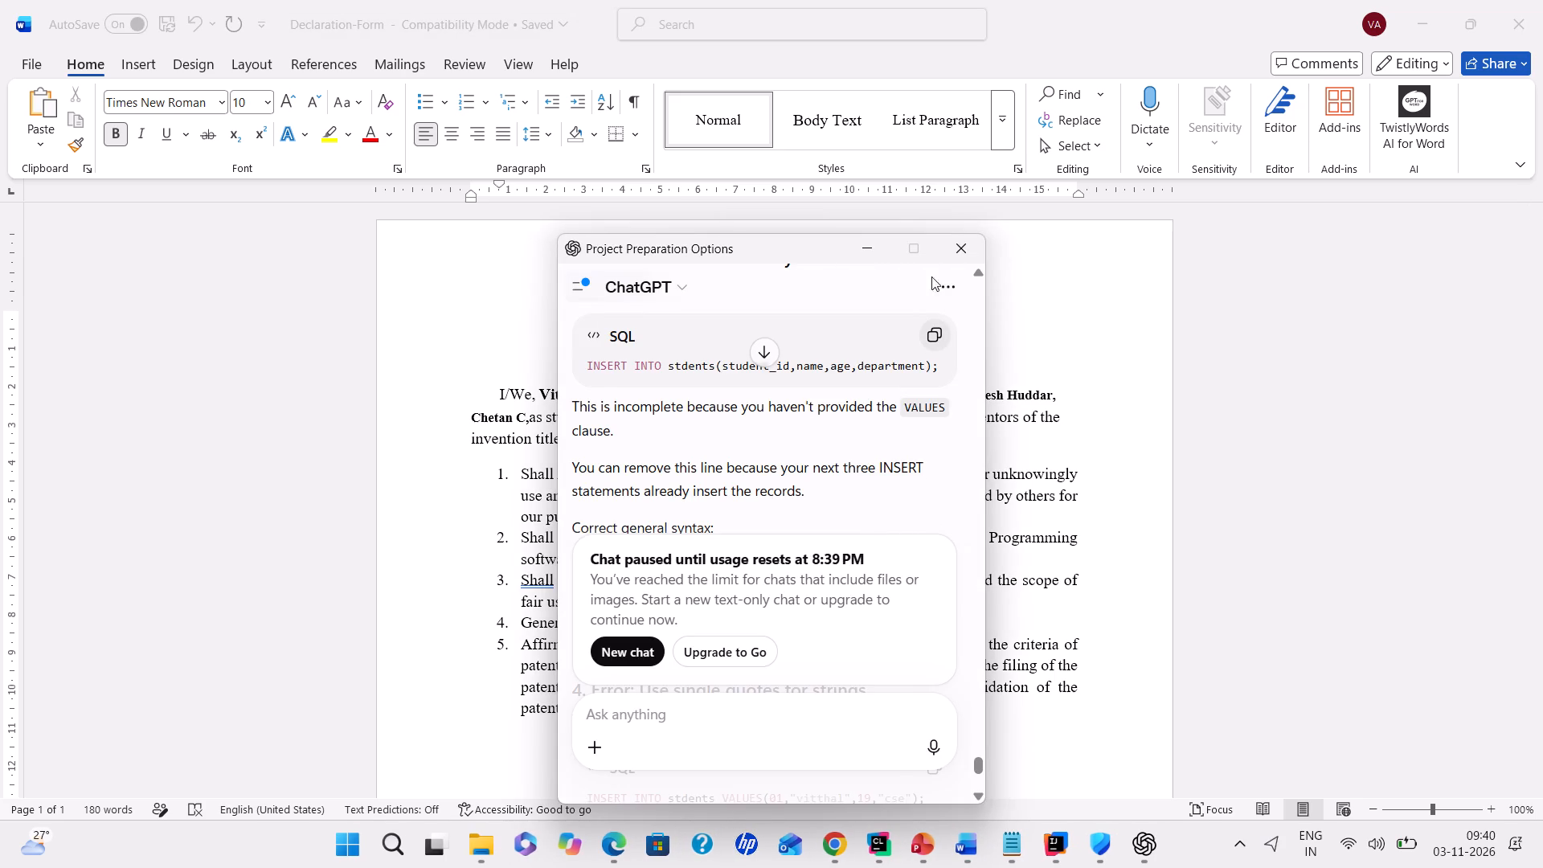
click(866, 260)
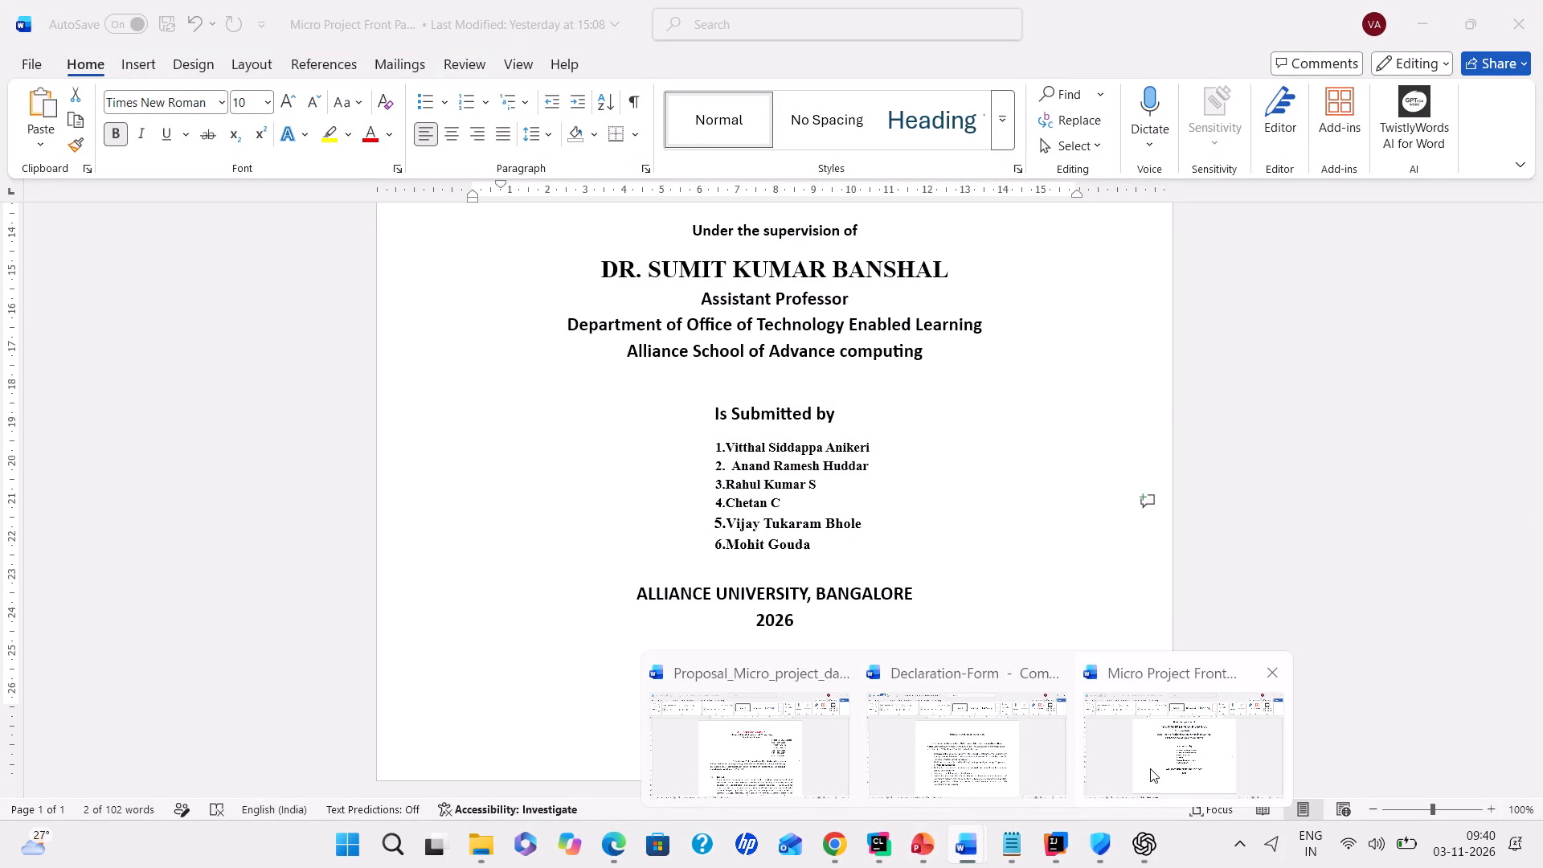
Add the fifth submitter's name from Micro Project Front Page-1 after the last comma in Declaration-Form, replacing the pasted line break with spaces.
click(1150, 768)
click(865, 522)
drag(865, 522, 738, 528)
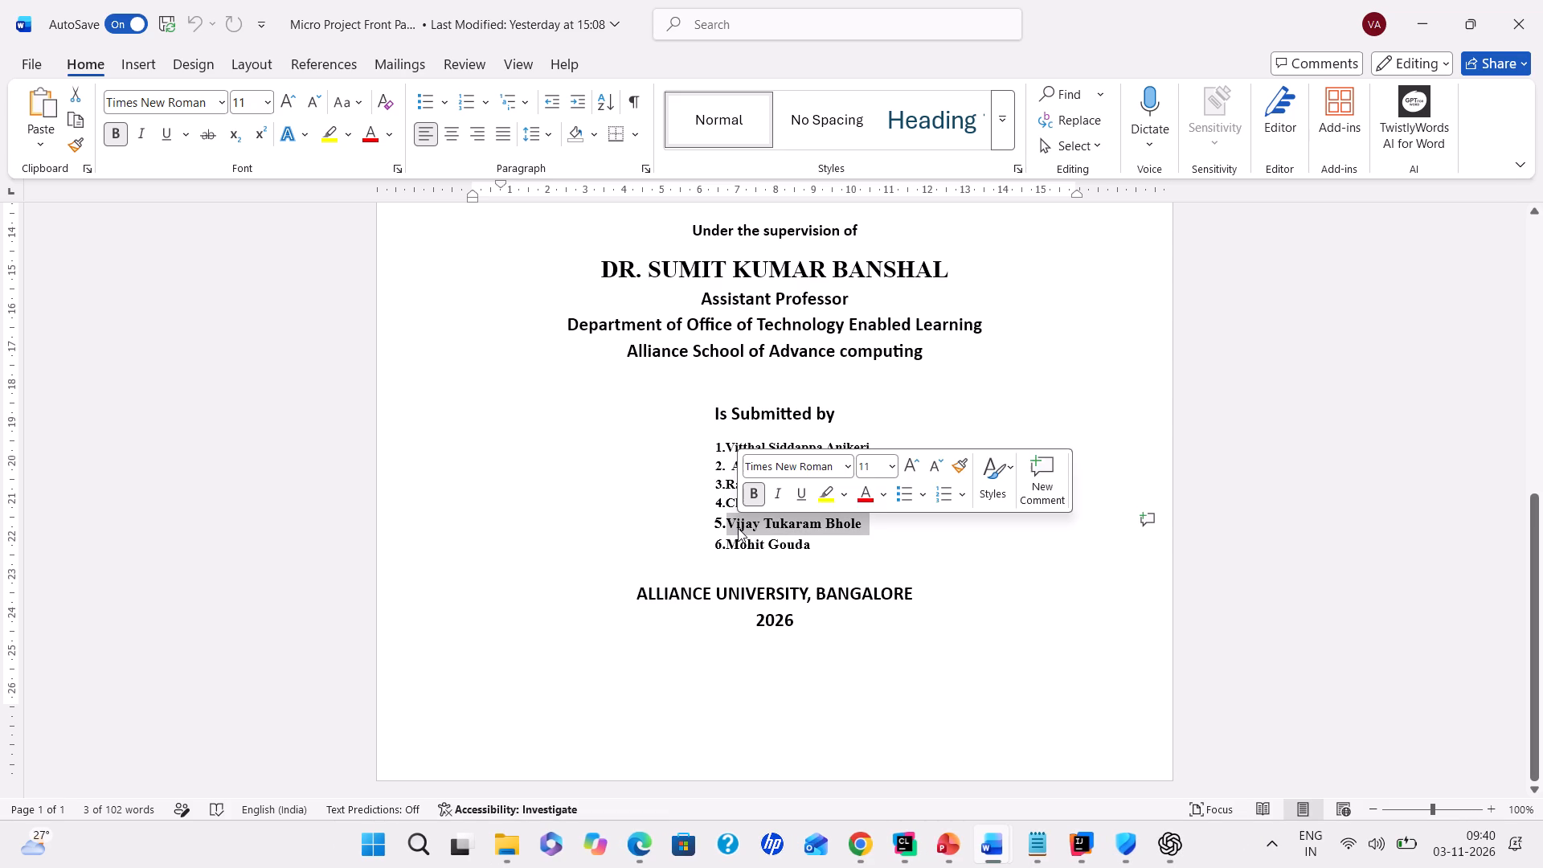
key(ctrl+c)
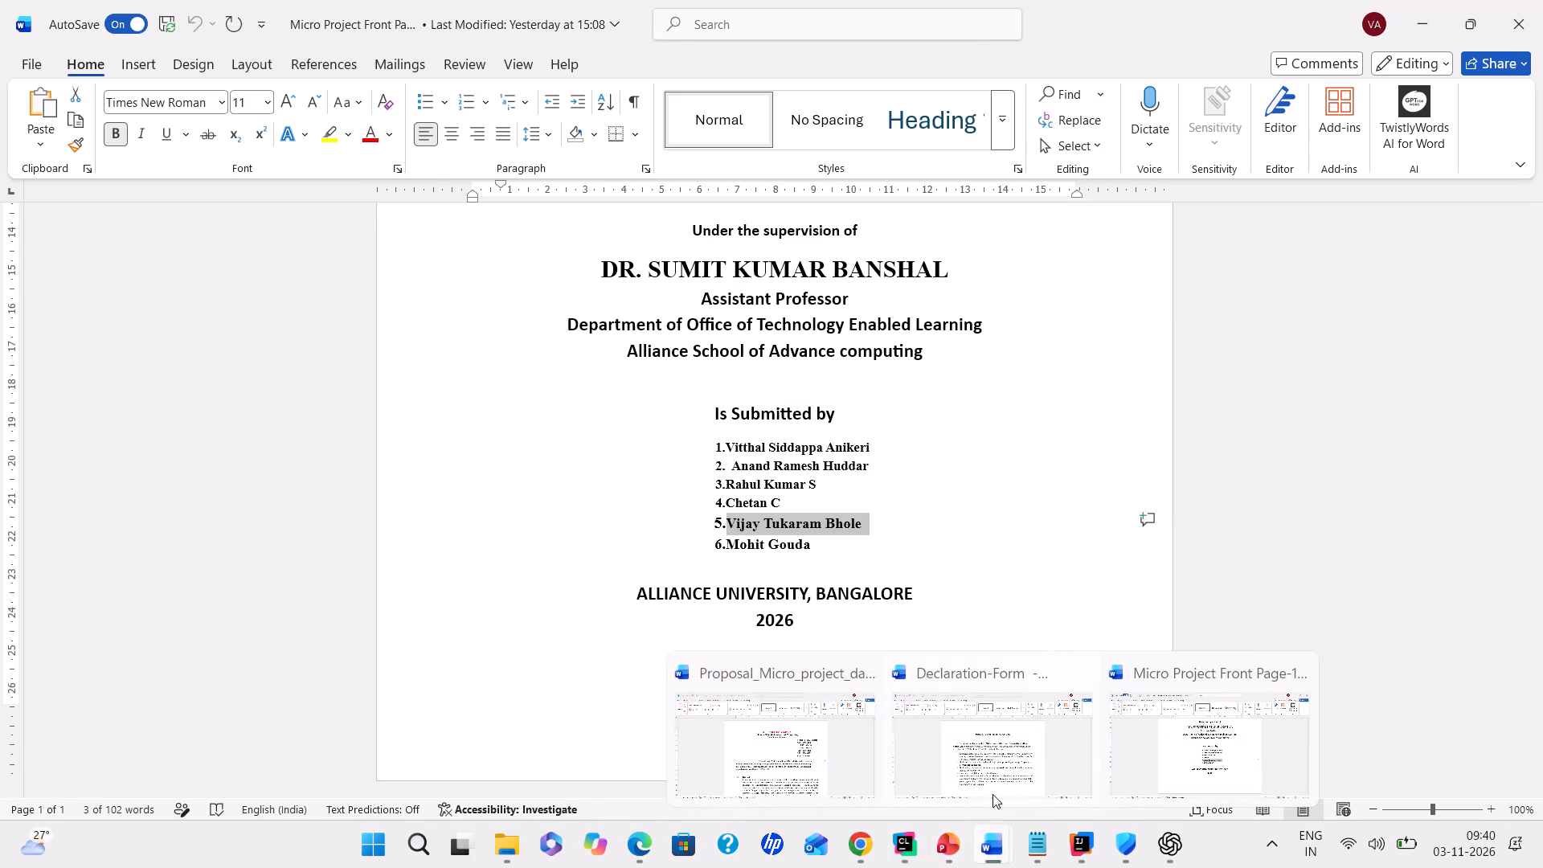
click(979, 762)
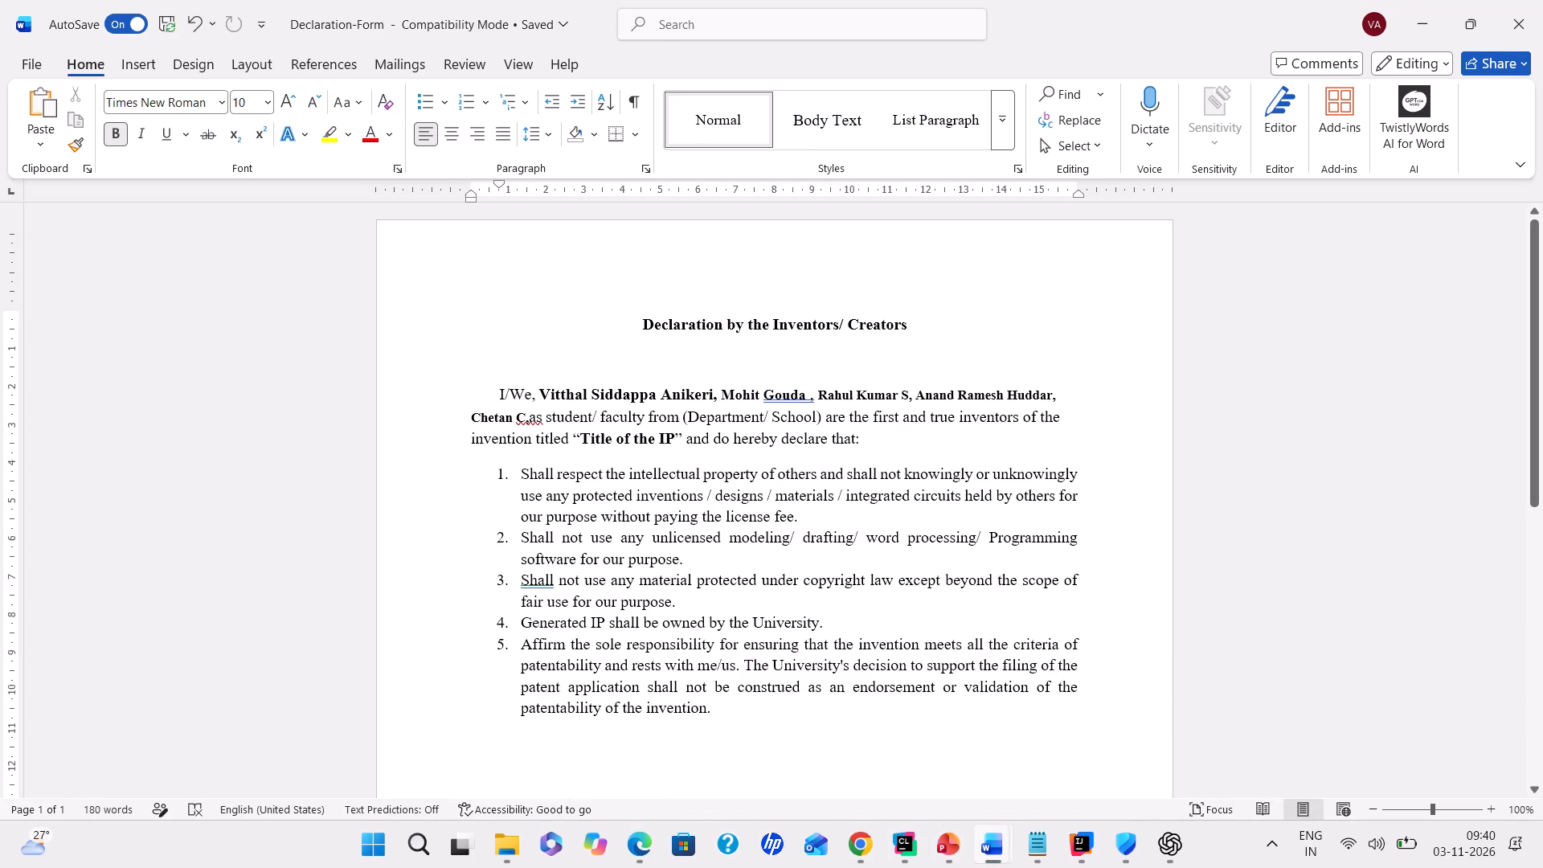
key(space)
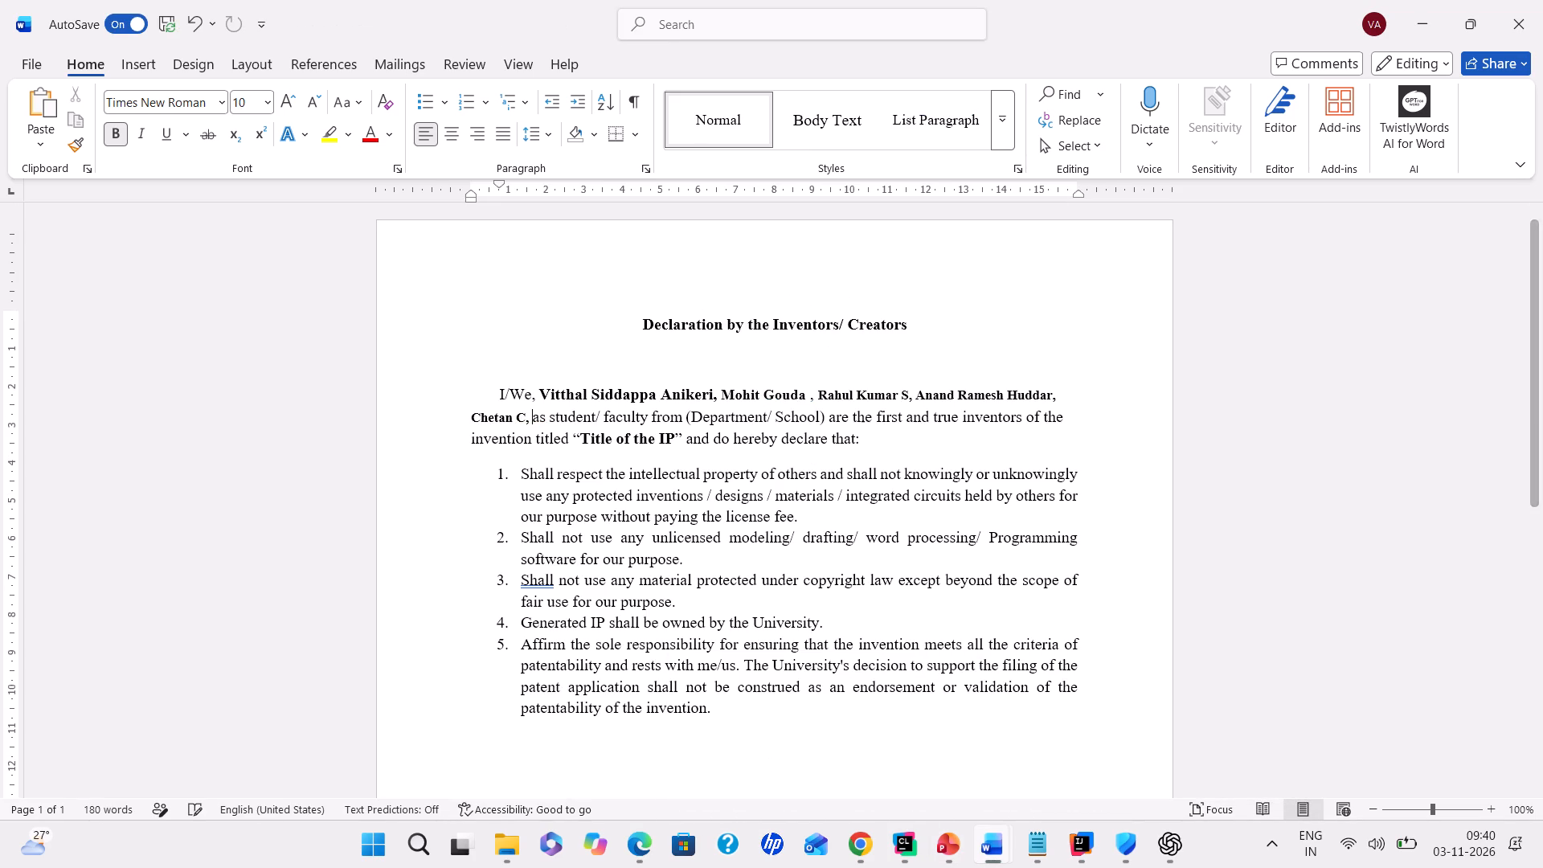
key(ctrl+v)
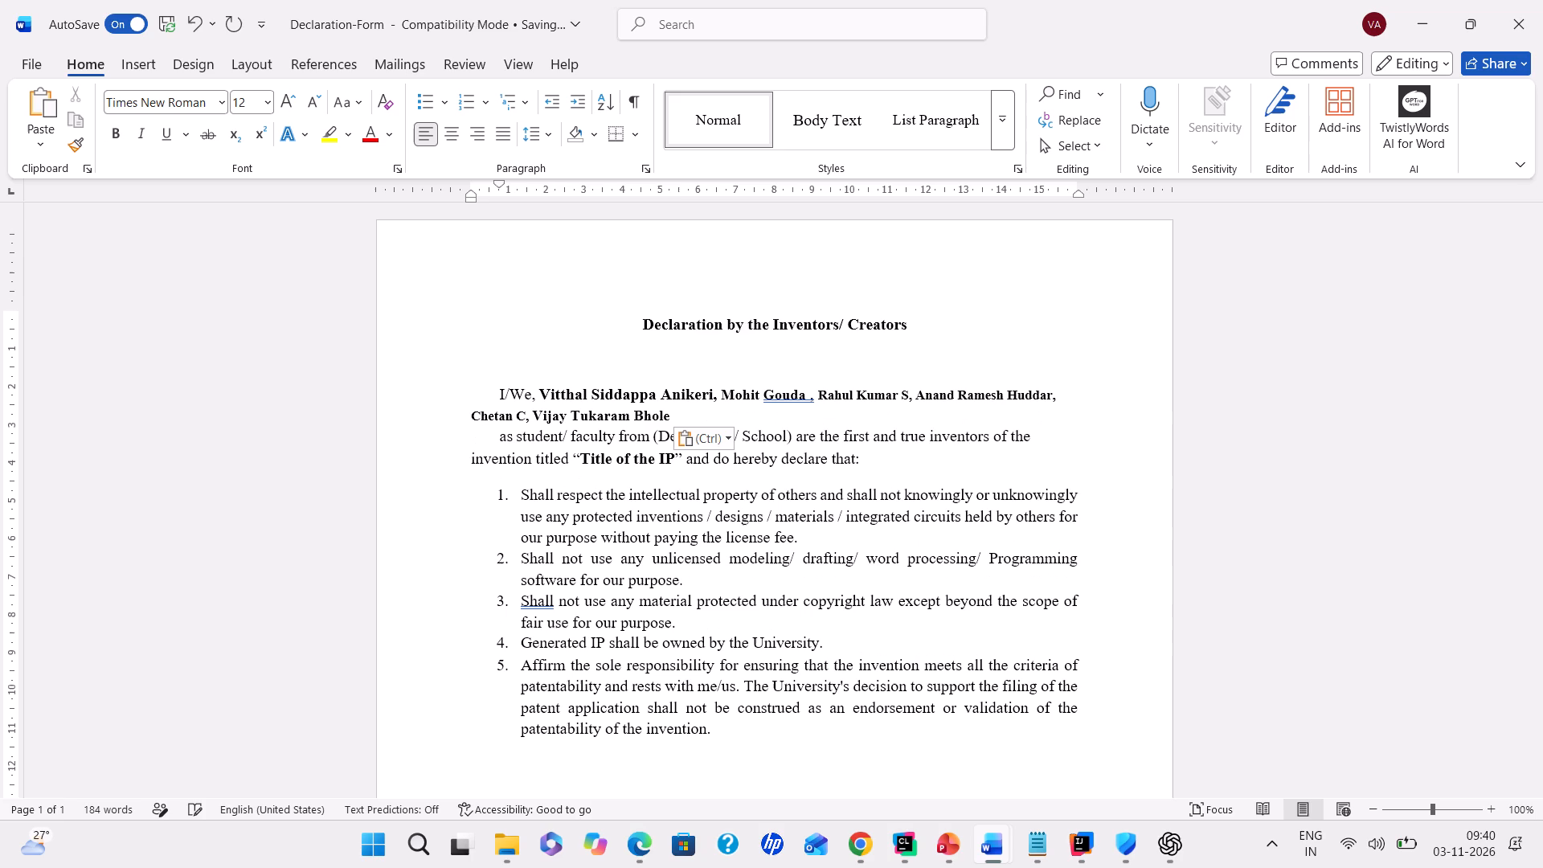
key(BackSpace)
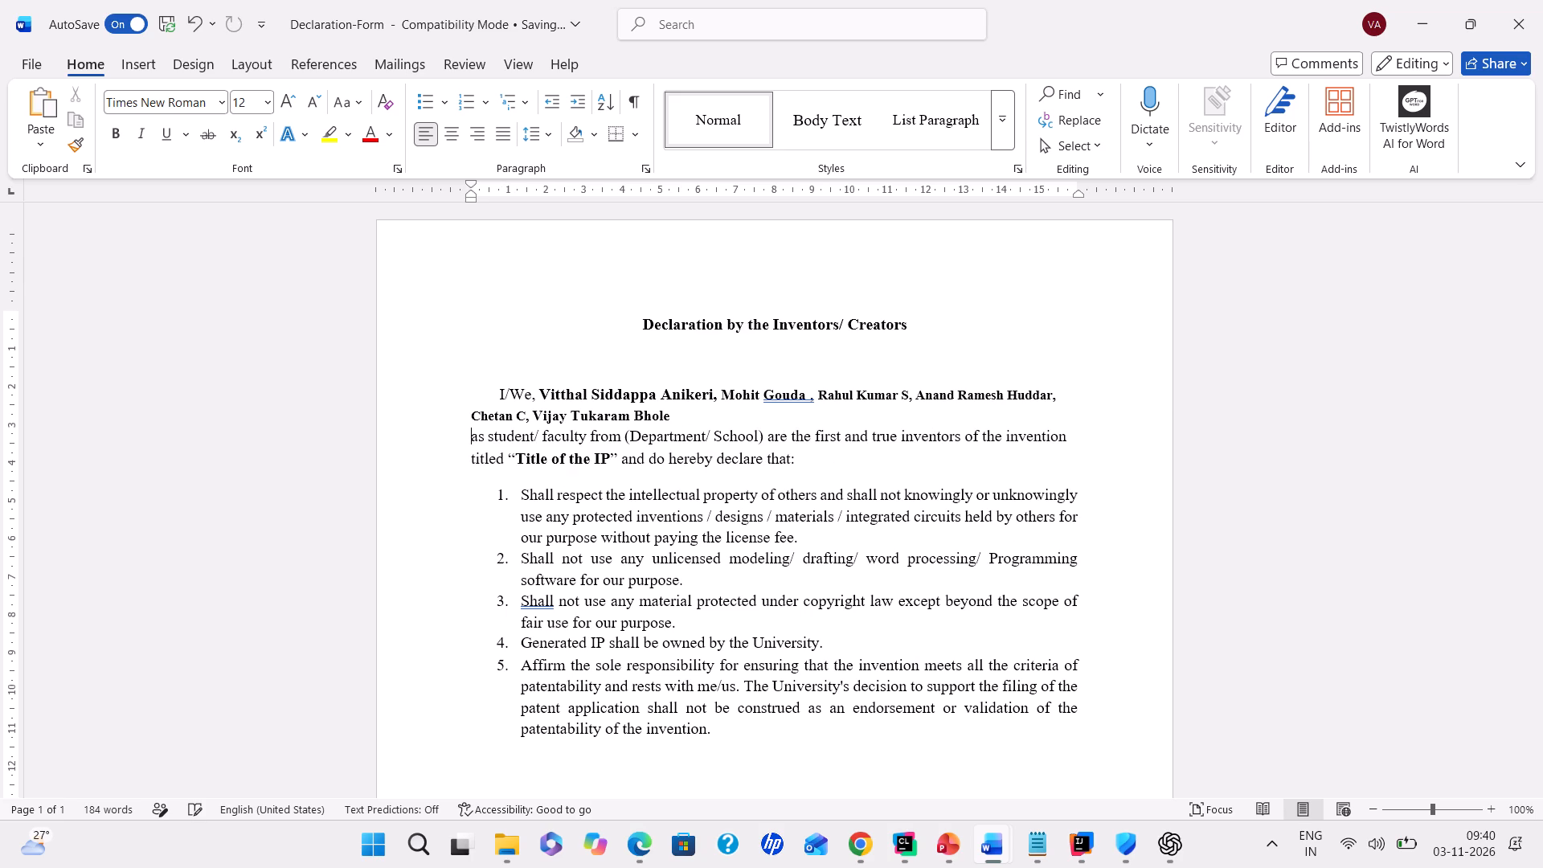
key(BackSpace)
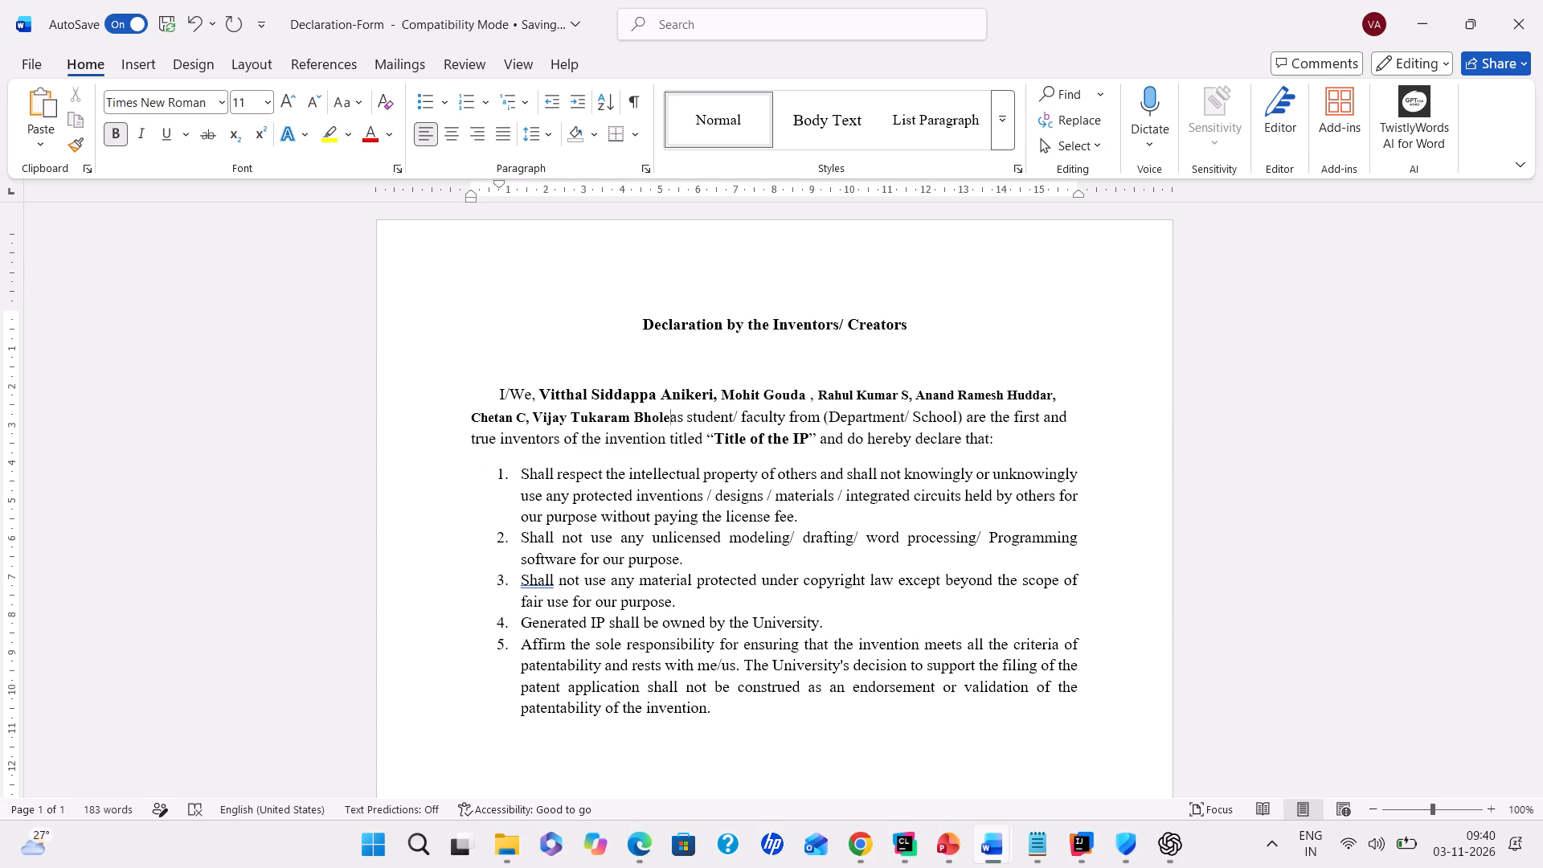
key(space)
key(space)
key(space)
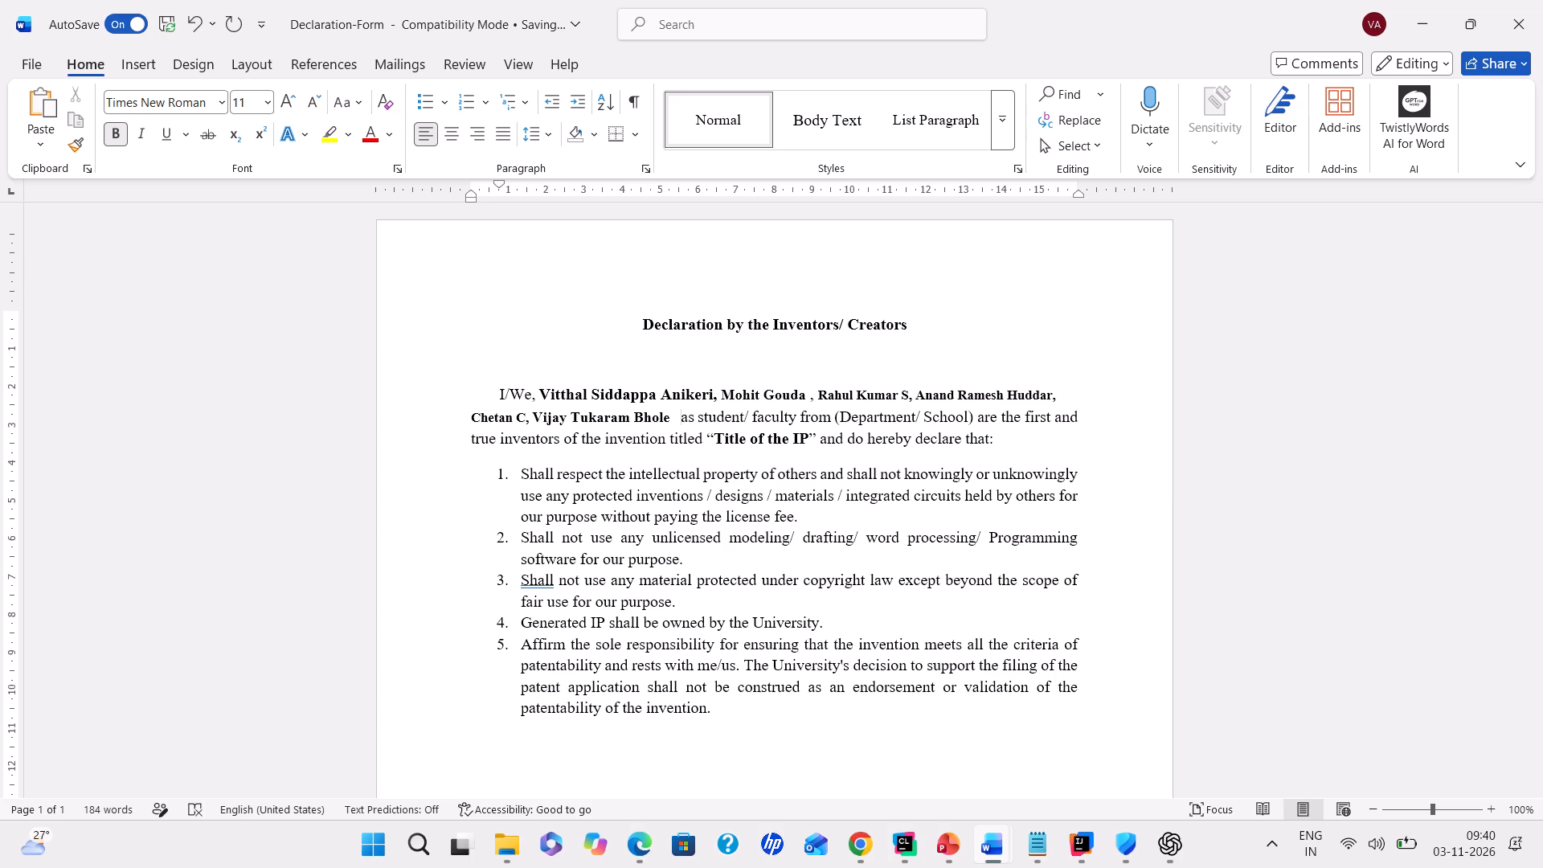
Delete "/ faculty" from the opening sentence so it reads "as student from".
click(793, 413)
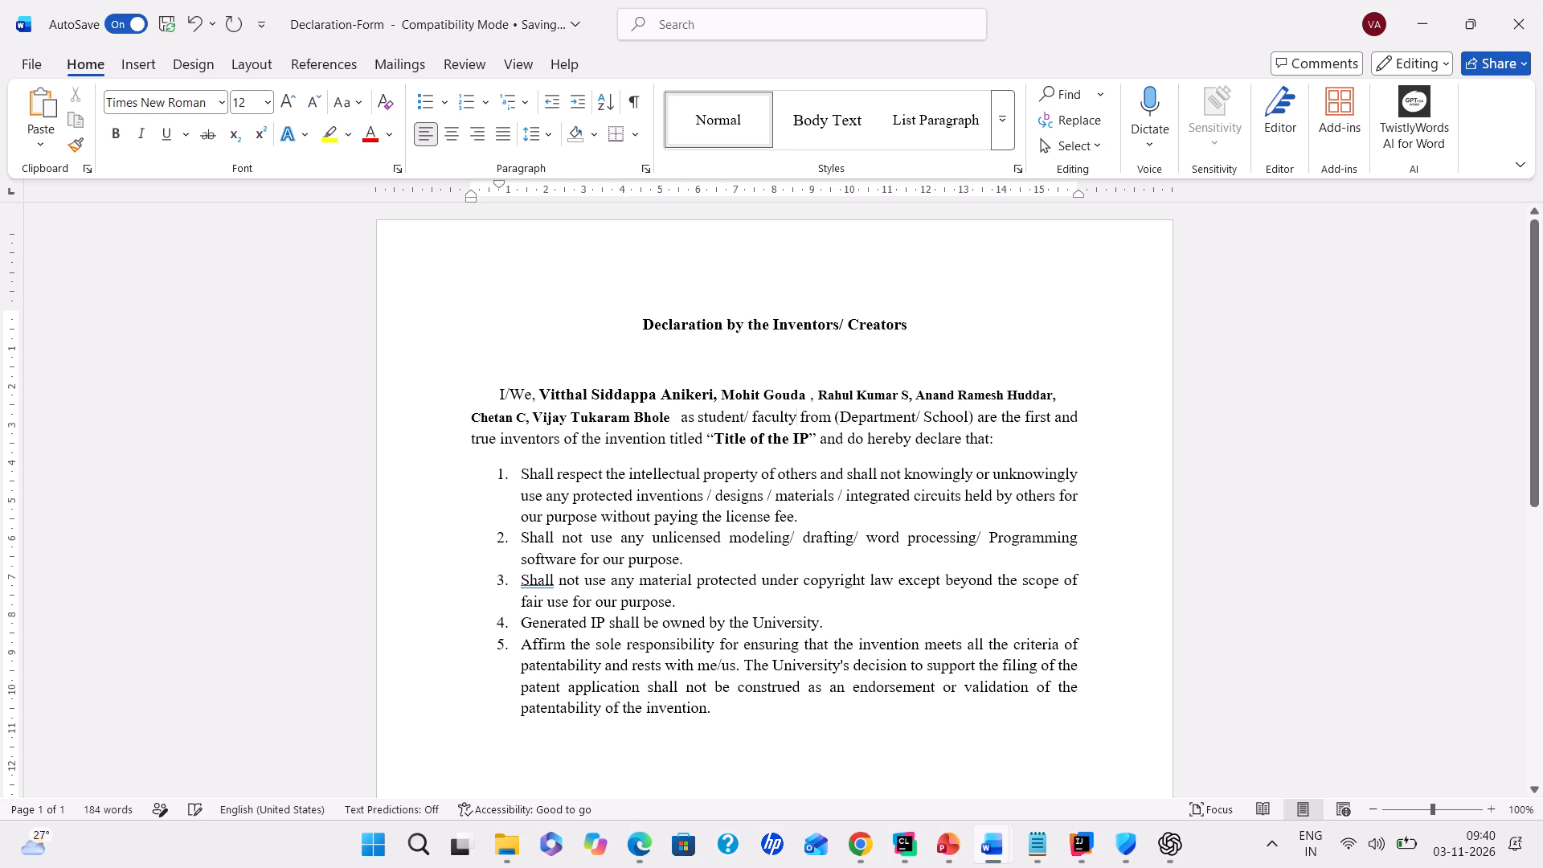
key(BackSpace)
key(BackSpace)
key(BackSpace)
key(BackSpace)
key(BackSpace)
key(BackSpace)
key(BackSpace)
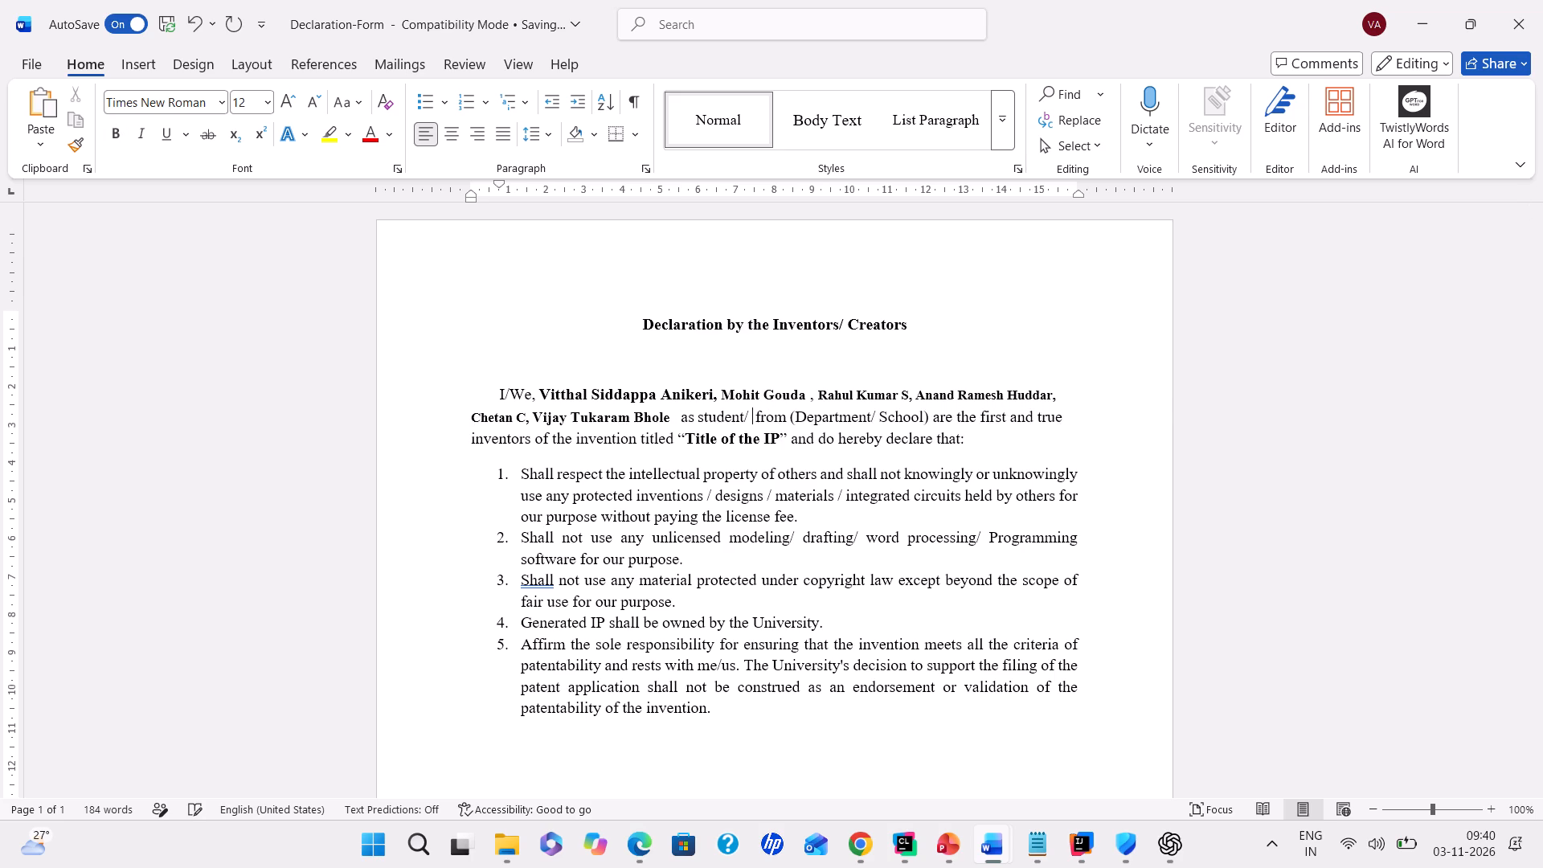
key(BackSpace)
key(BackSpace)
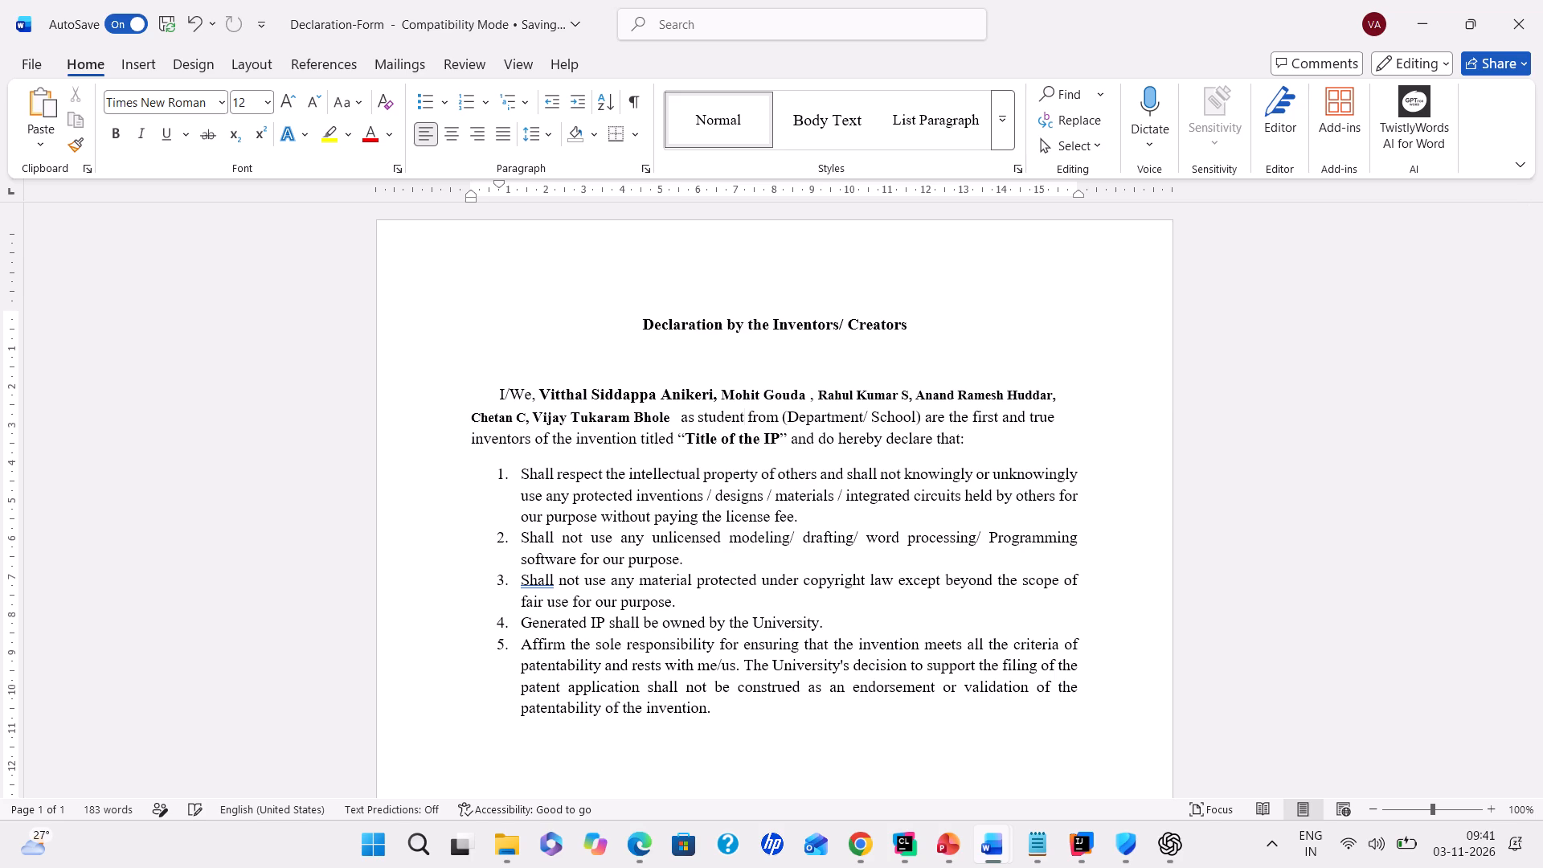
Replace "/ School)" after "Department" in the opening sentence with "of Computer".
key(Right)
key(Right)
key(Right)
key(Right)
key(Right)
key(Right)
key(Right)
key(Right)
key(Right)
key(Right)
key(Right)
key(Right)
key(Right)
key(Right)
key(Right)
key(Right)
key(Right)
key(Right)
key(Right)
key(Right)
key(Right)
key(Right)
key(Right)
key(Right)
key(Right)
key(Right)
key(BackSpace)
key(BackSpace)
key(BackSpace)
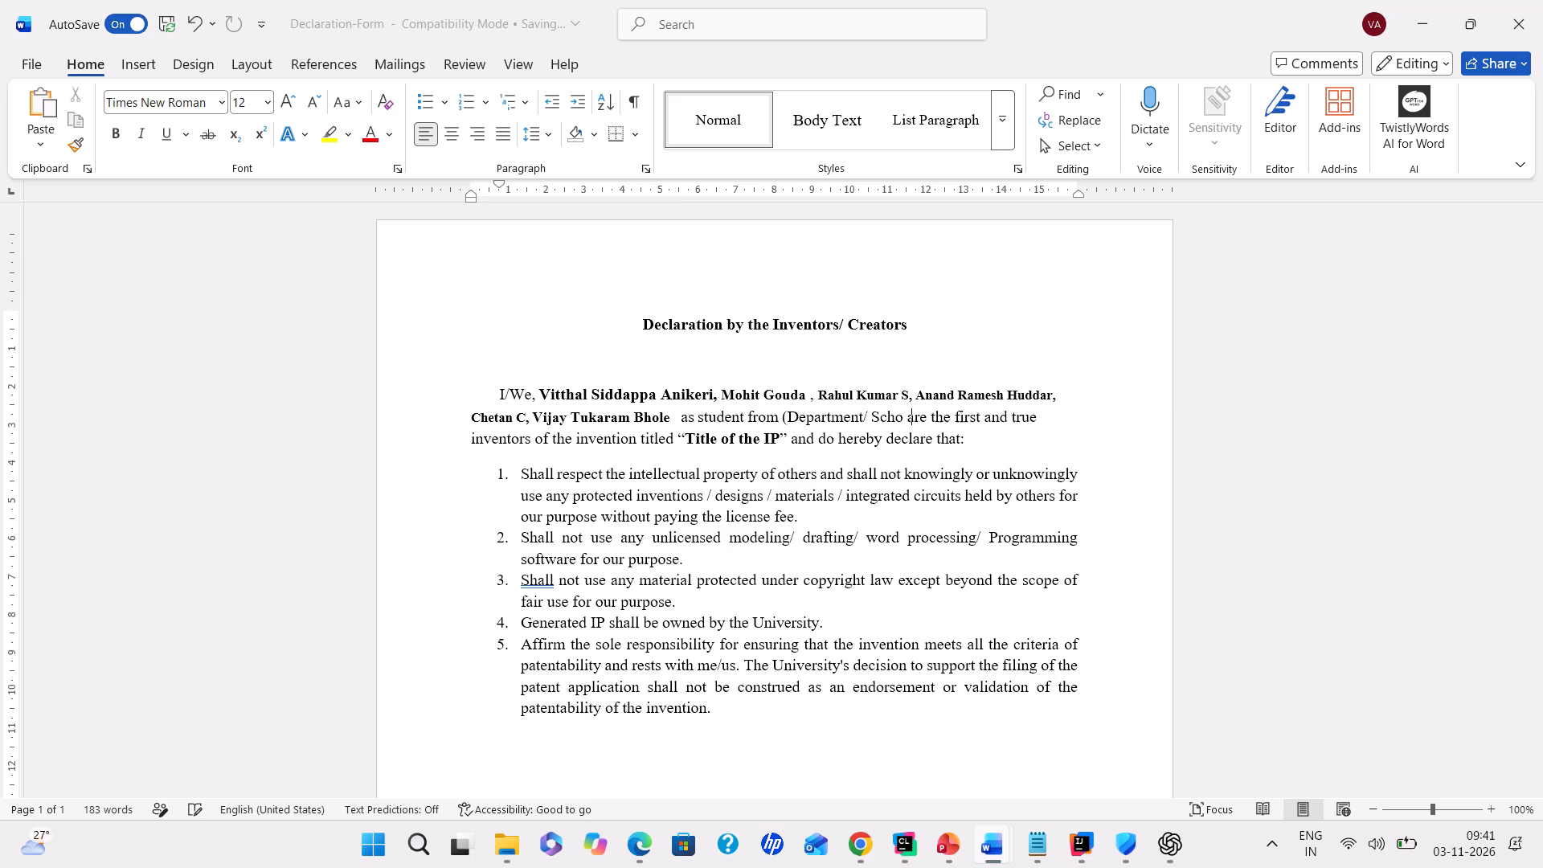
key(BackSpace)
key(BackSpace)
key(BackSpace)
key(BackSpace)
key(BackSpace)
key(BackSpace)
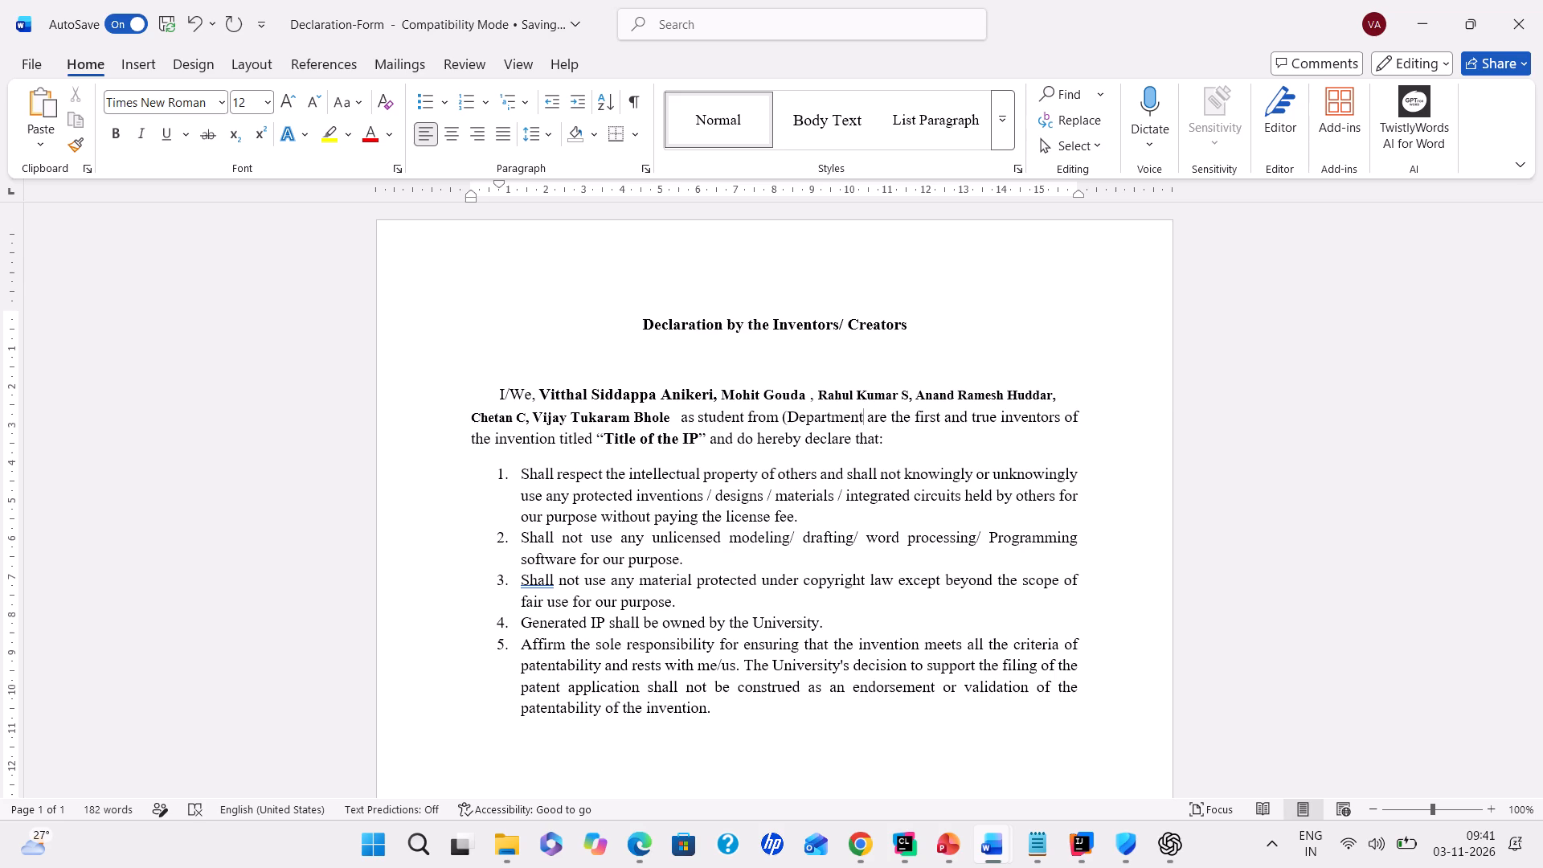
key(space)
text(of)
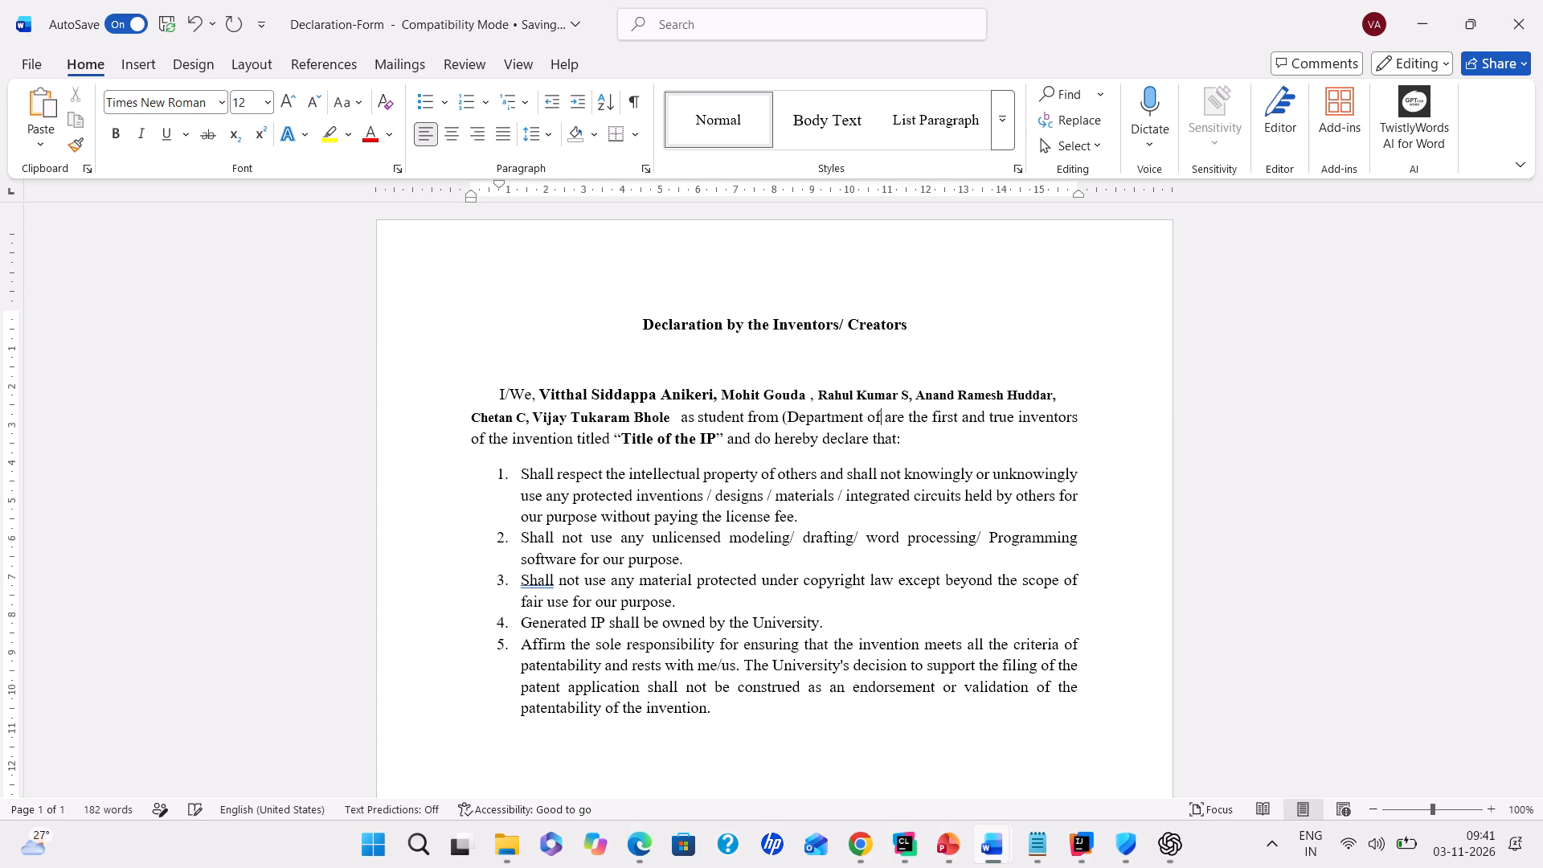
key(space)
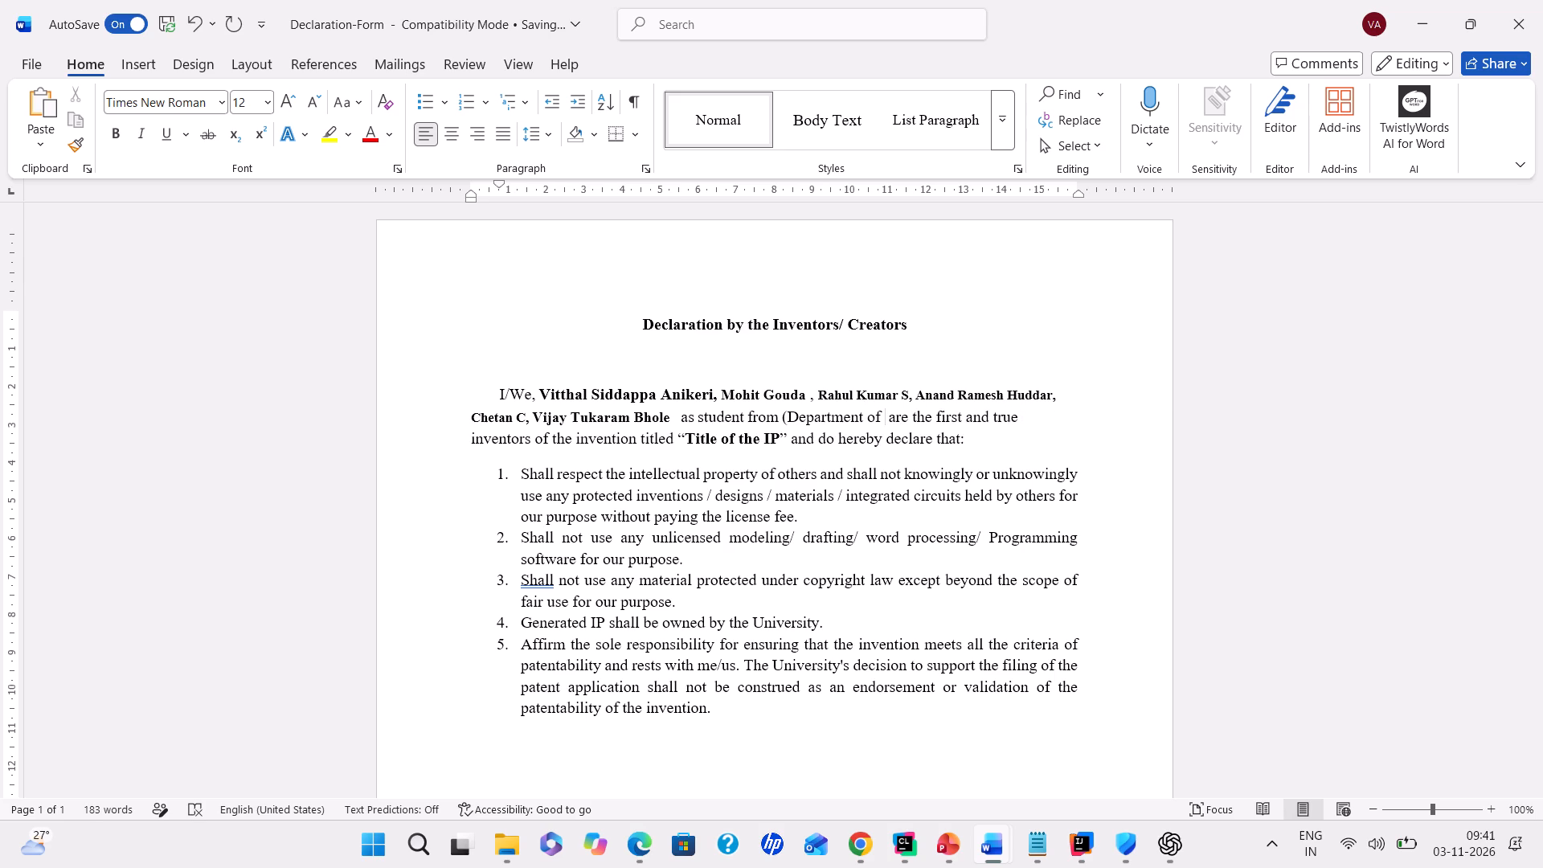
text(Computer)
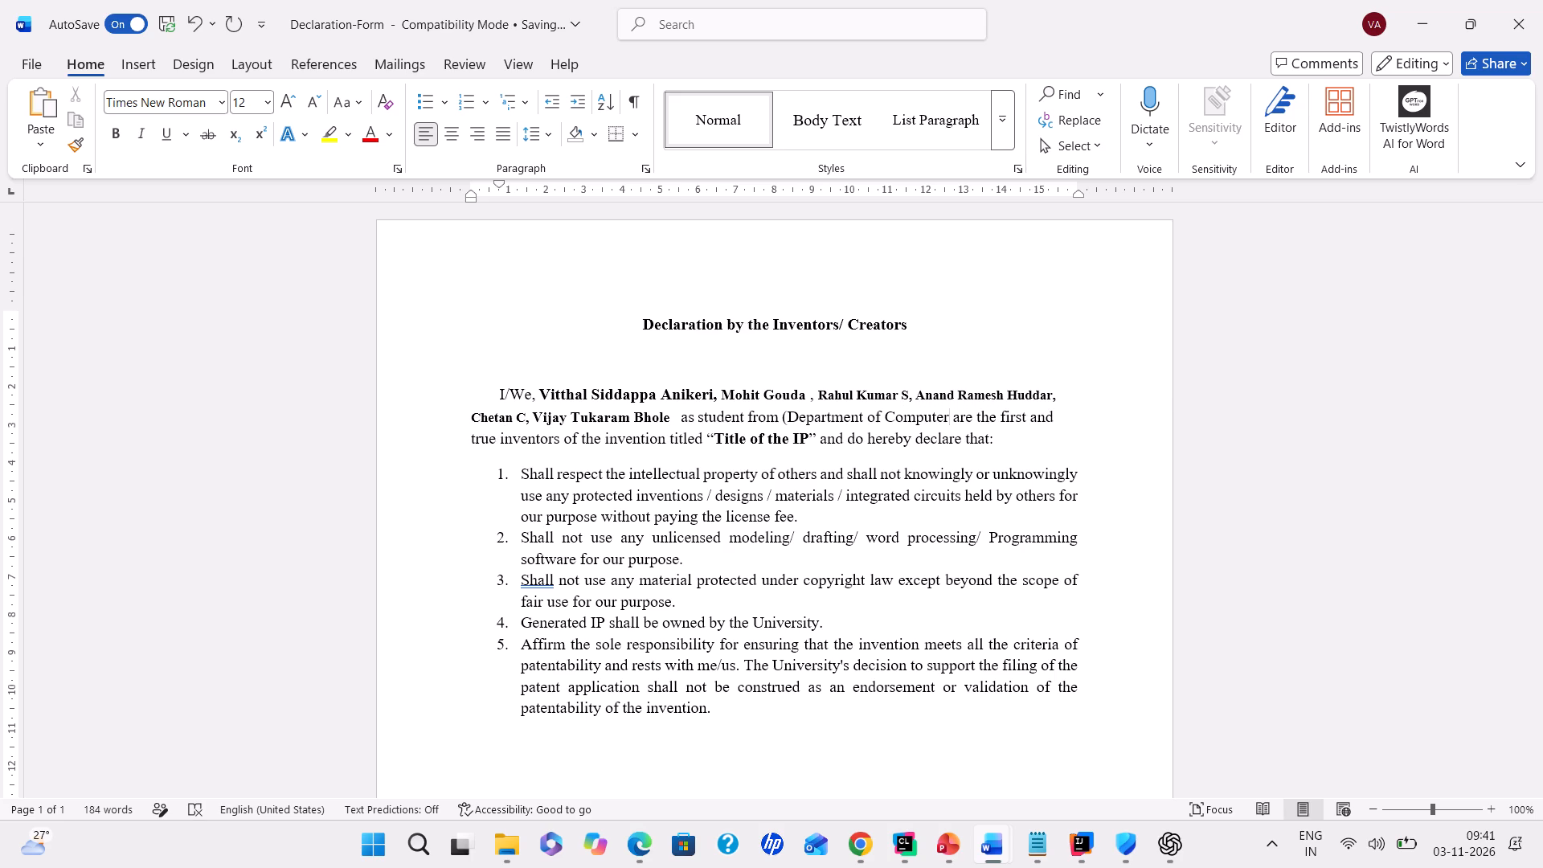
Delete the opening parenthesis before "Department of Computer" in the opening sentence.
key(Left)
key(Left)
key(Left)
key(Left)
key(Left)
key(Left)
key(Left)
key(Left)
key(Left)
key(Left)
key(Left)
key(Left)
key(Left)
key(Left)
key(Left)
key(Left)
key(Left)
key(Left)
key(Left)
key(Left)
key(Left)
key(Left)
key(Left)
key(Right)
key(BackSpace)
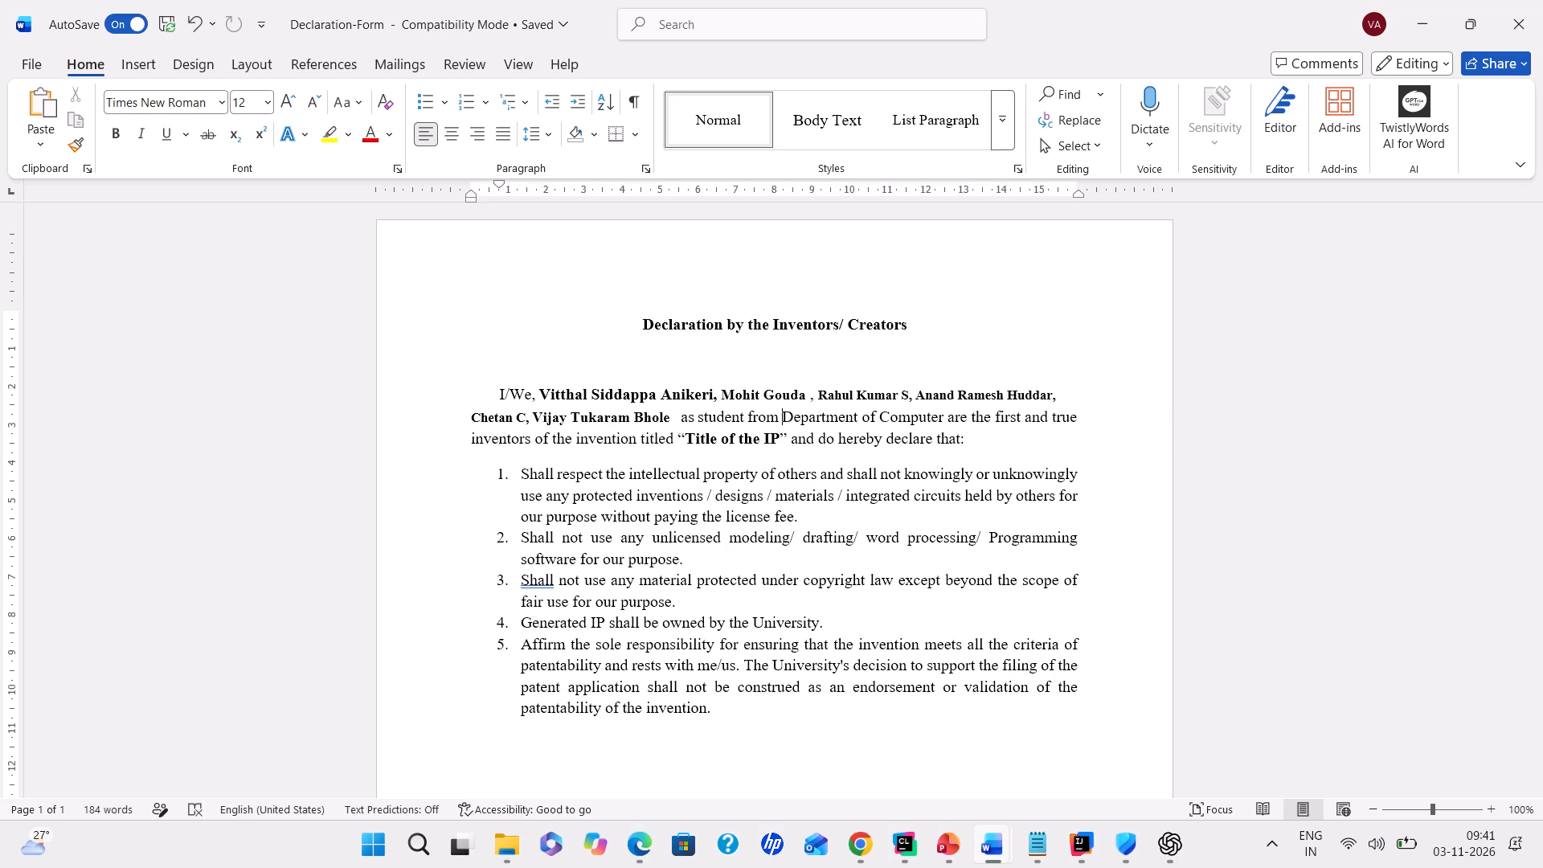
Remove one extra space between the last inventor's name and "as student".
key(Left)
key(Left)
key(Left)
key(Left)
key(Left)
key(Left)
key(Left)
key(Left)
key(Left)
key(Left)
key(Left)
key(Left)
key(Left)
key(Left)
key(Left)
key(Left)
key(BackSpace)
Extend the department name by adding "Science and engineering" after "Department of Computer".
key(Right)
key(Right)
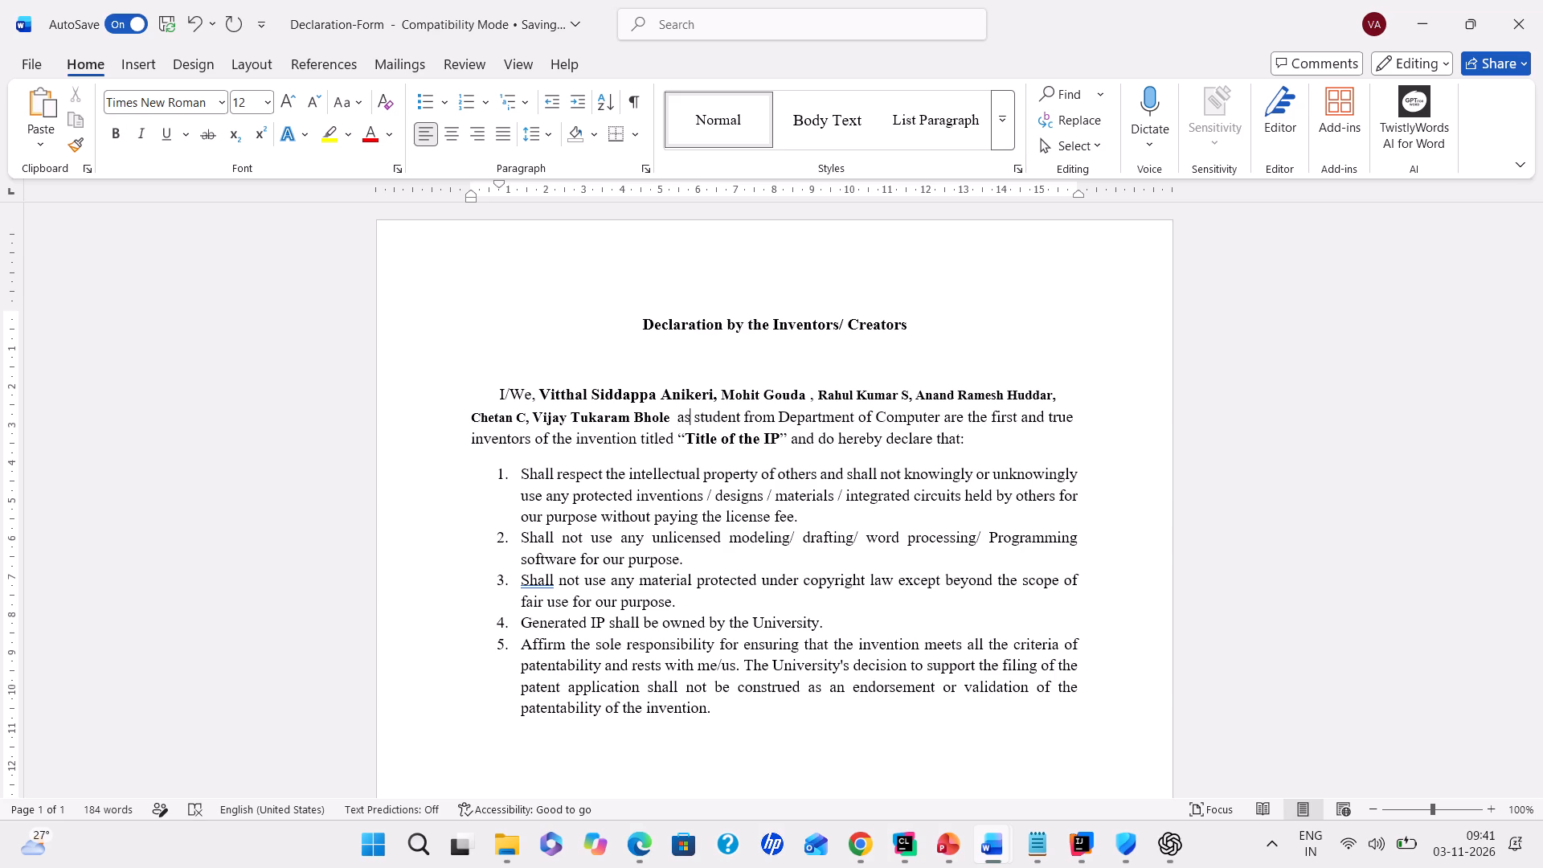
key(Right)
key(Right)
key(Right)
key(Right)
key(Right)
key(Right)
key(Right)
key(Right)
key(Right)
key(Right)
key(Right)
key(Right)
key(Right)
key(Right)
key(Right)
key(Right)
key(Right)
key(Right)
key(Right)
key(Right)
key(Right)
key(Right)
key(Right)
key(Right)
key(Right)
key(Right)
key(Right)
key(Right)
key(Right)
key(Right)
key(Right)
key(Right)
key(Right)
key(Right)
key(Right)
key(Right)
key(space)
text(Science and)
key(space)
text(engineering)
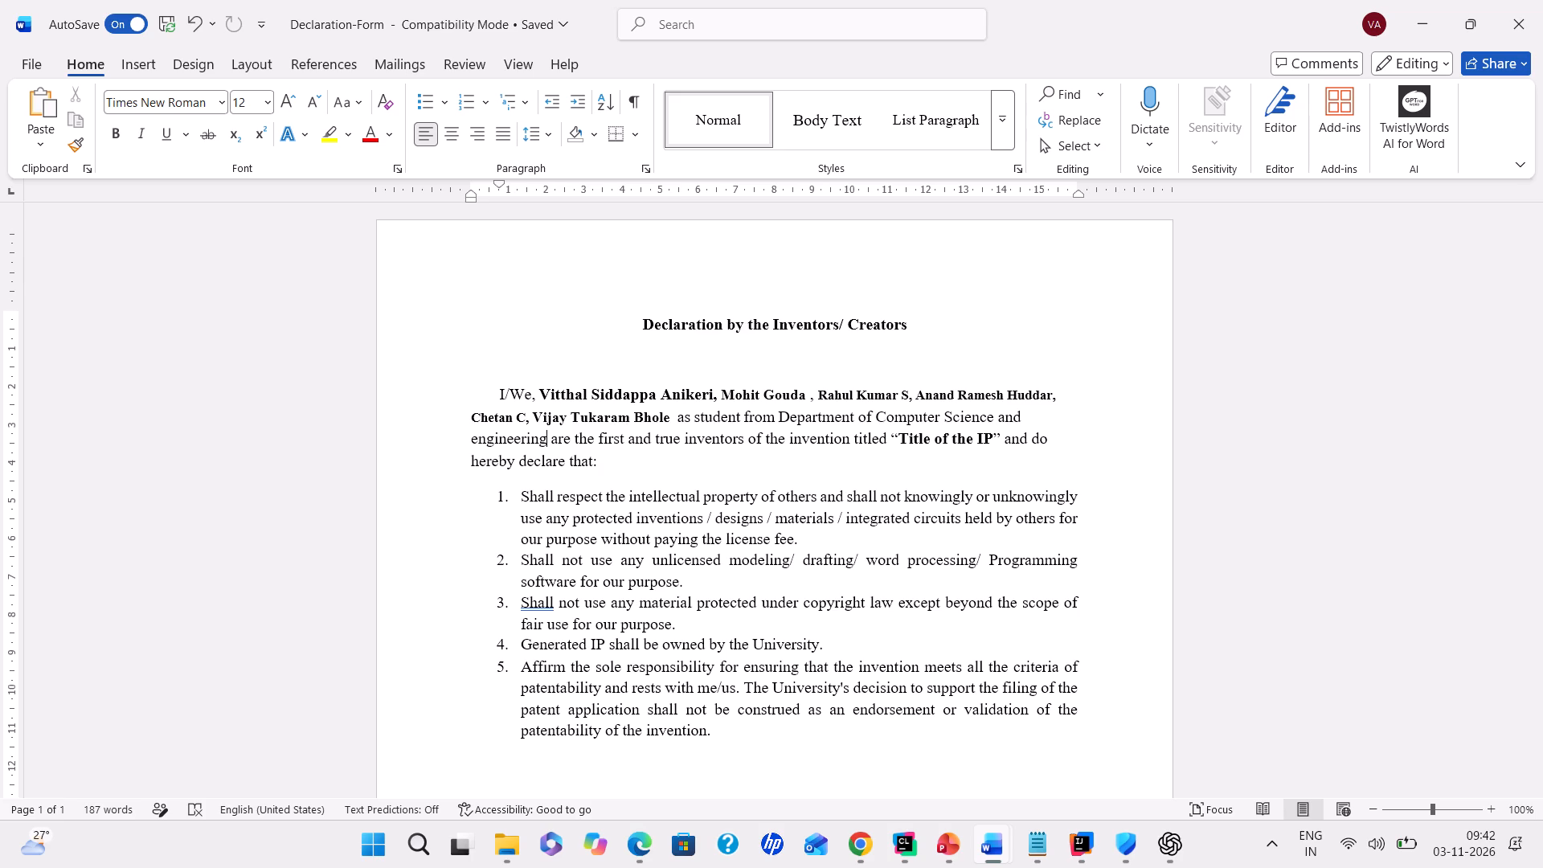
Capitalize the first letter of "engineering" in the department name so it reads "Engineering".
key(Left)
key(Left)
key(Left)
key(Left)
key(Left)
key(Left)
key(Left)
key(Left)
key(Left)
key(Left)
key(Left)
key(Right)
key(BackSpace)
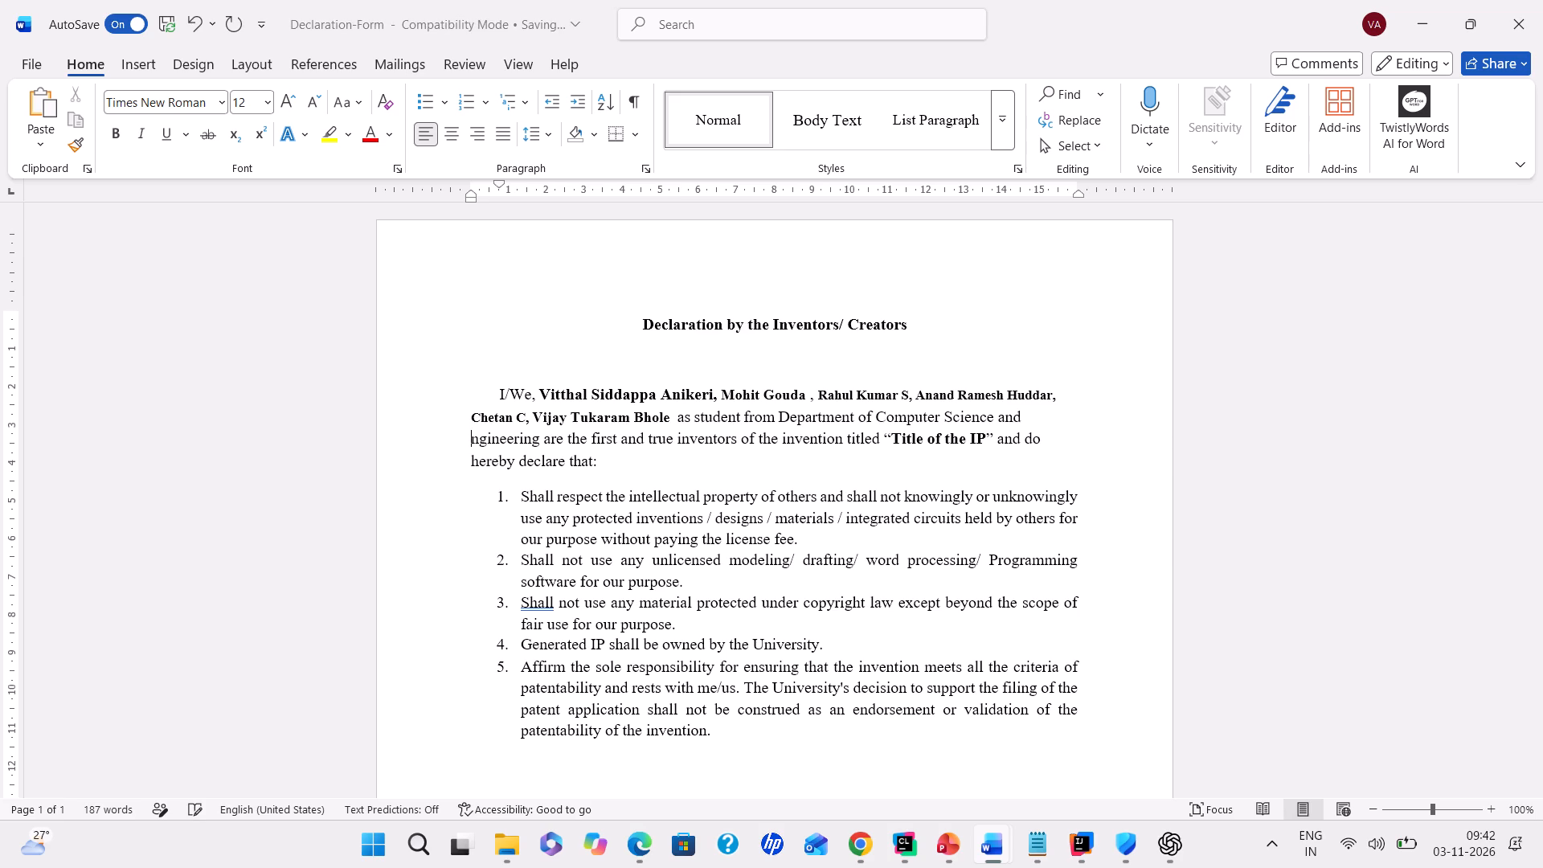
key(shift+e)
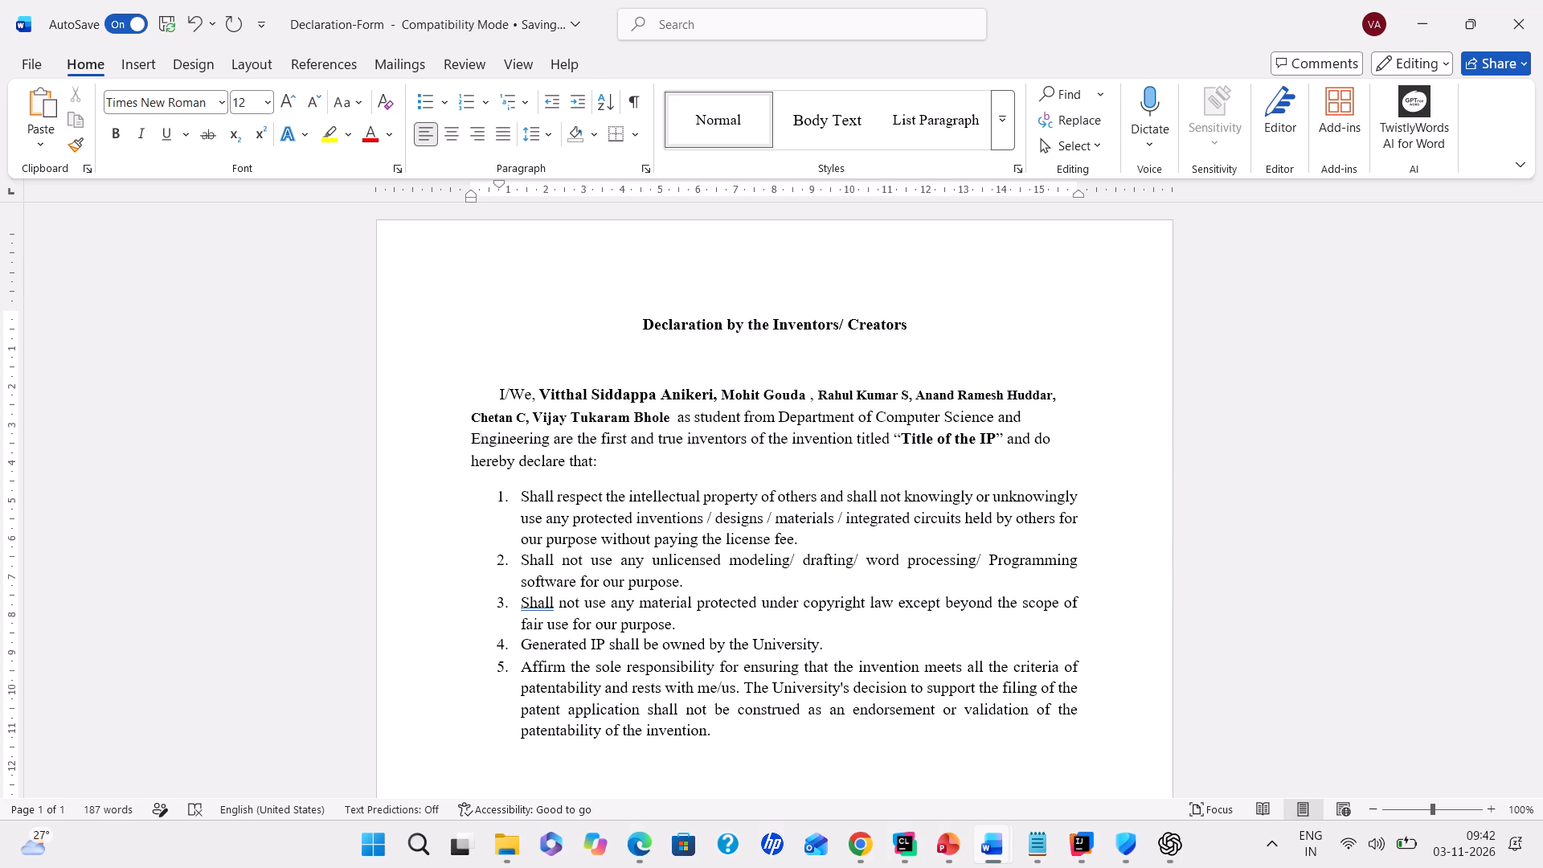
Add "(BTECH CSE)" followed by a comma directly after "Engineering" in the opening sentence.
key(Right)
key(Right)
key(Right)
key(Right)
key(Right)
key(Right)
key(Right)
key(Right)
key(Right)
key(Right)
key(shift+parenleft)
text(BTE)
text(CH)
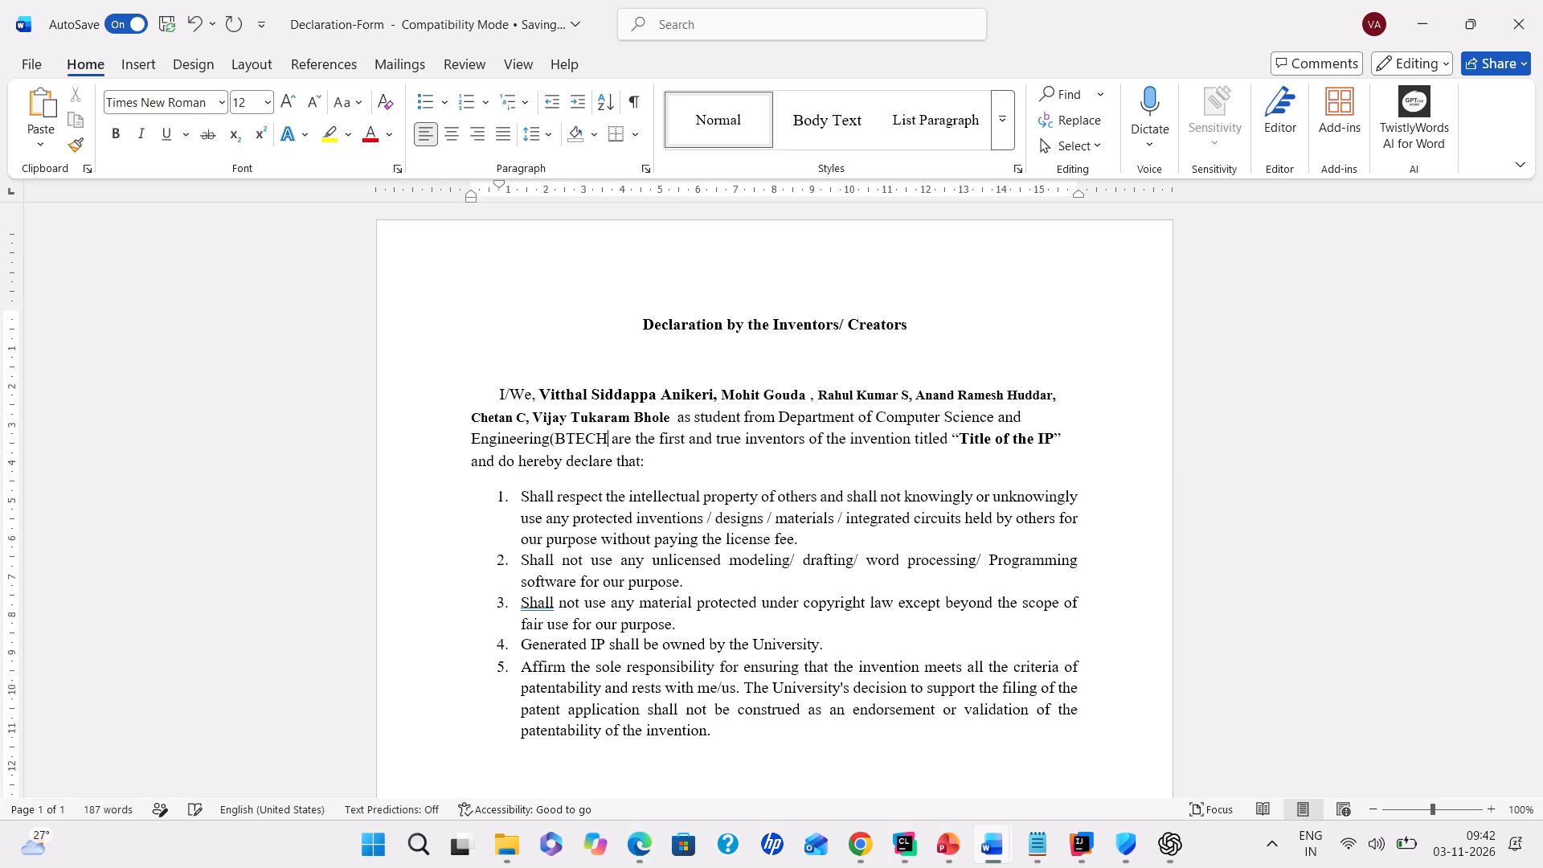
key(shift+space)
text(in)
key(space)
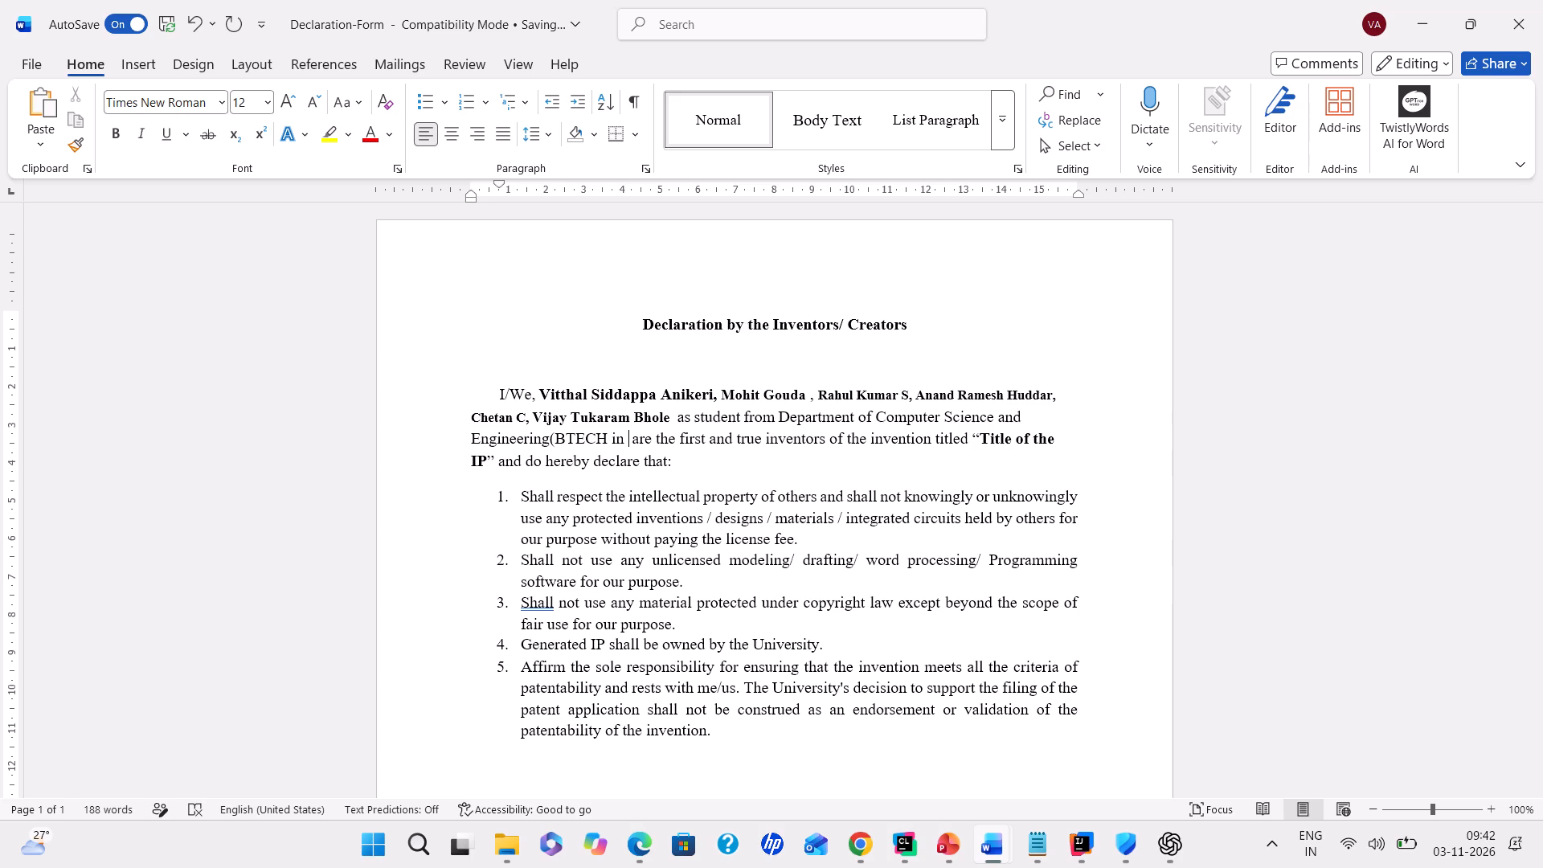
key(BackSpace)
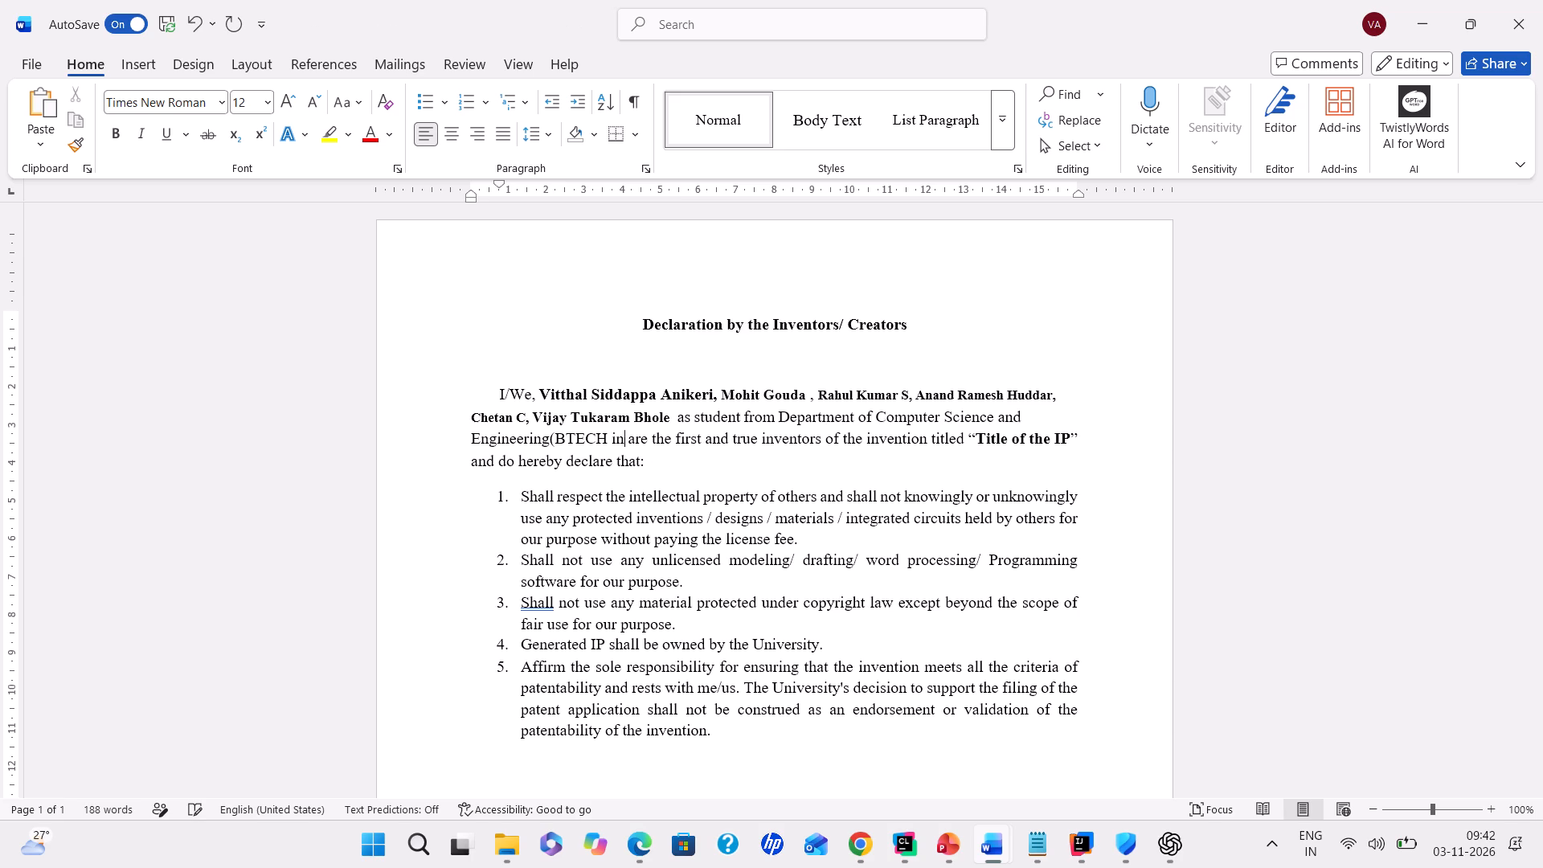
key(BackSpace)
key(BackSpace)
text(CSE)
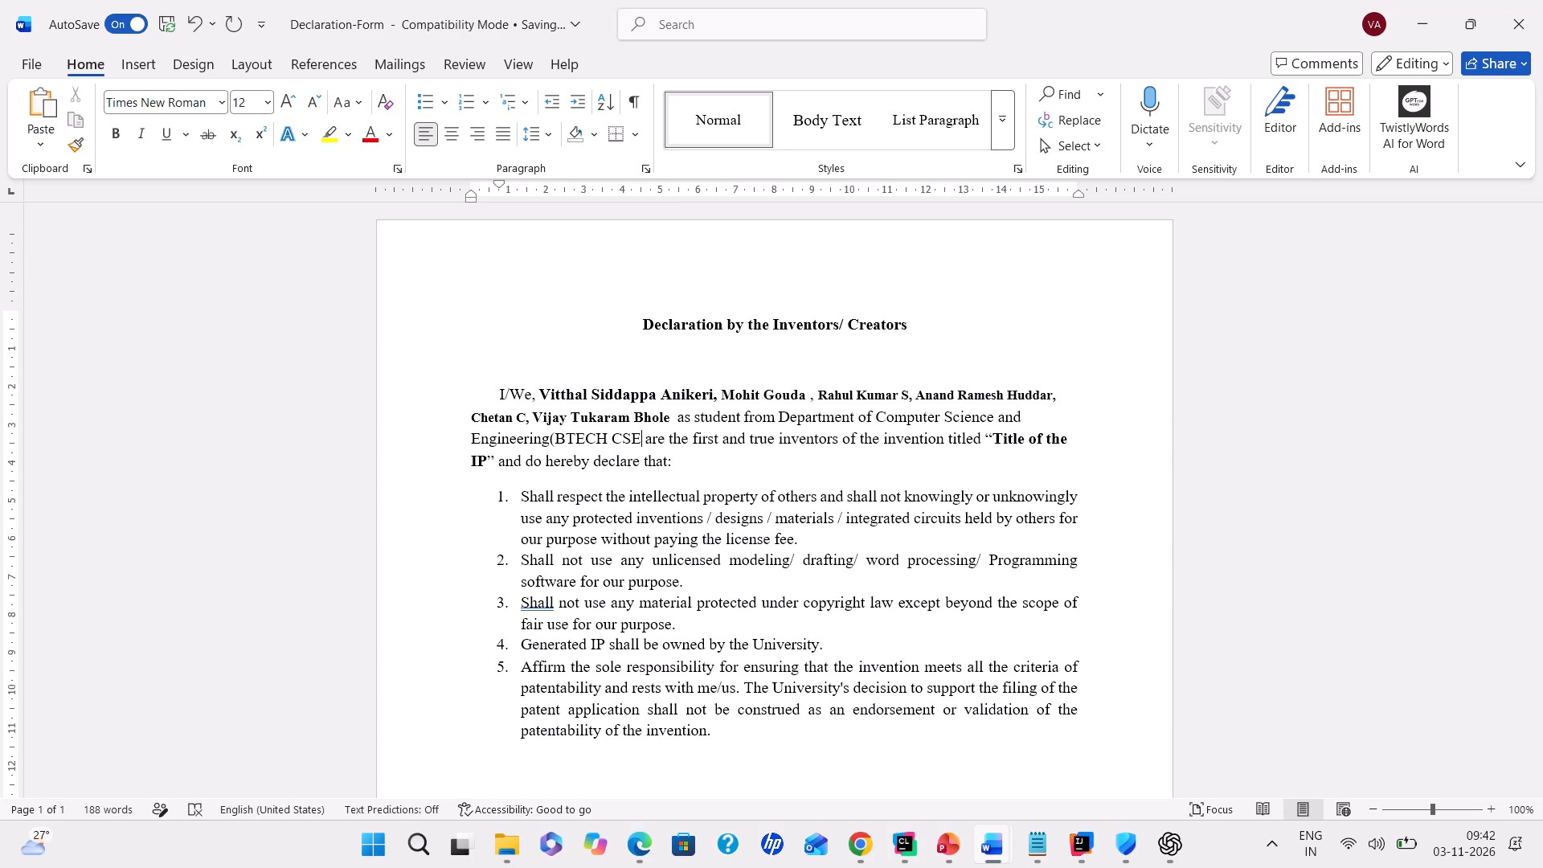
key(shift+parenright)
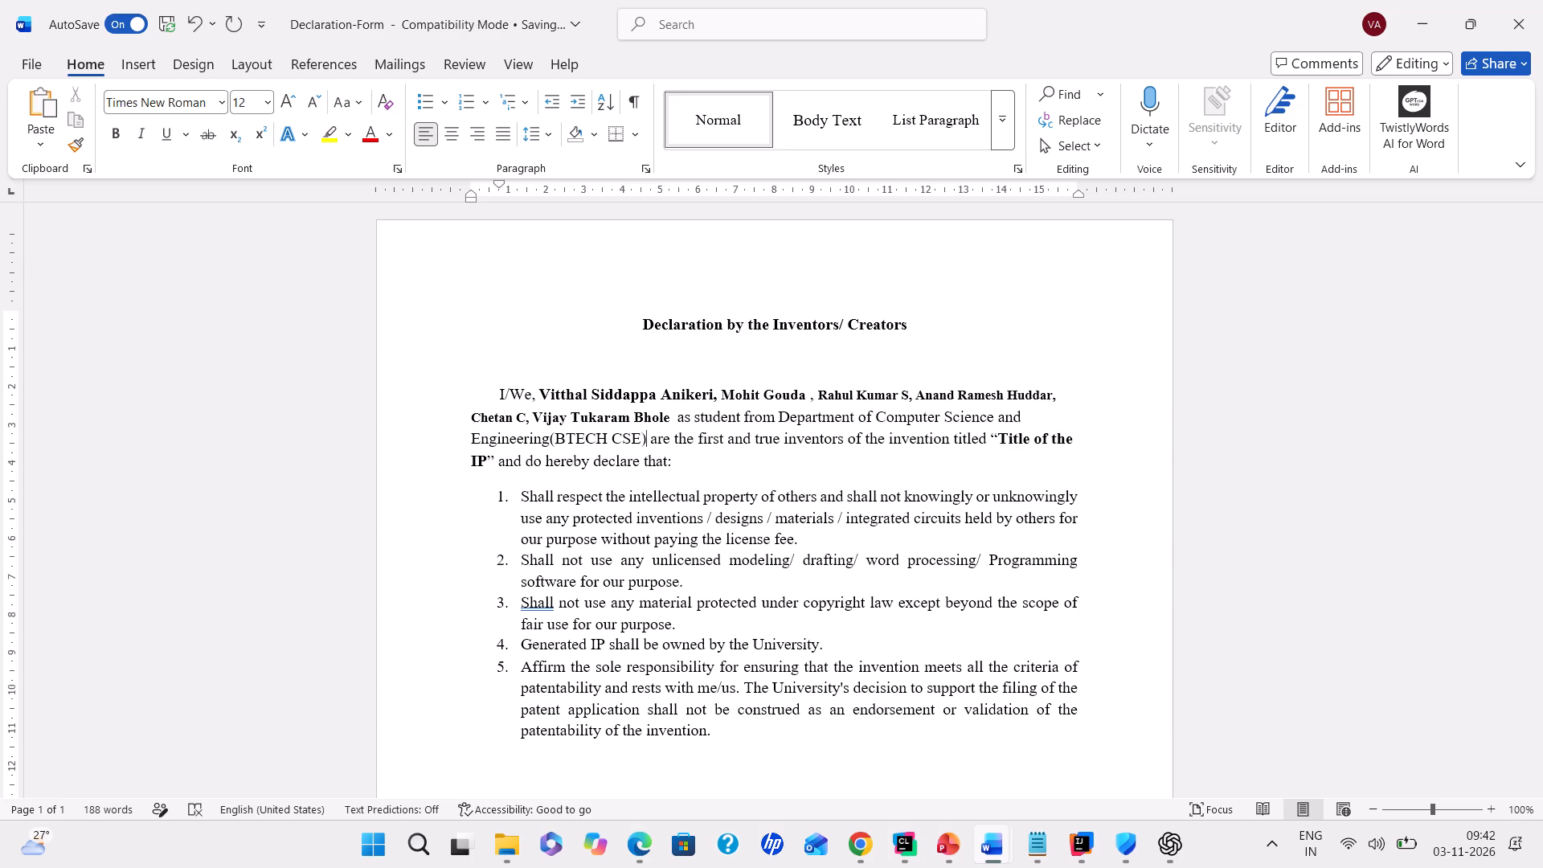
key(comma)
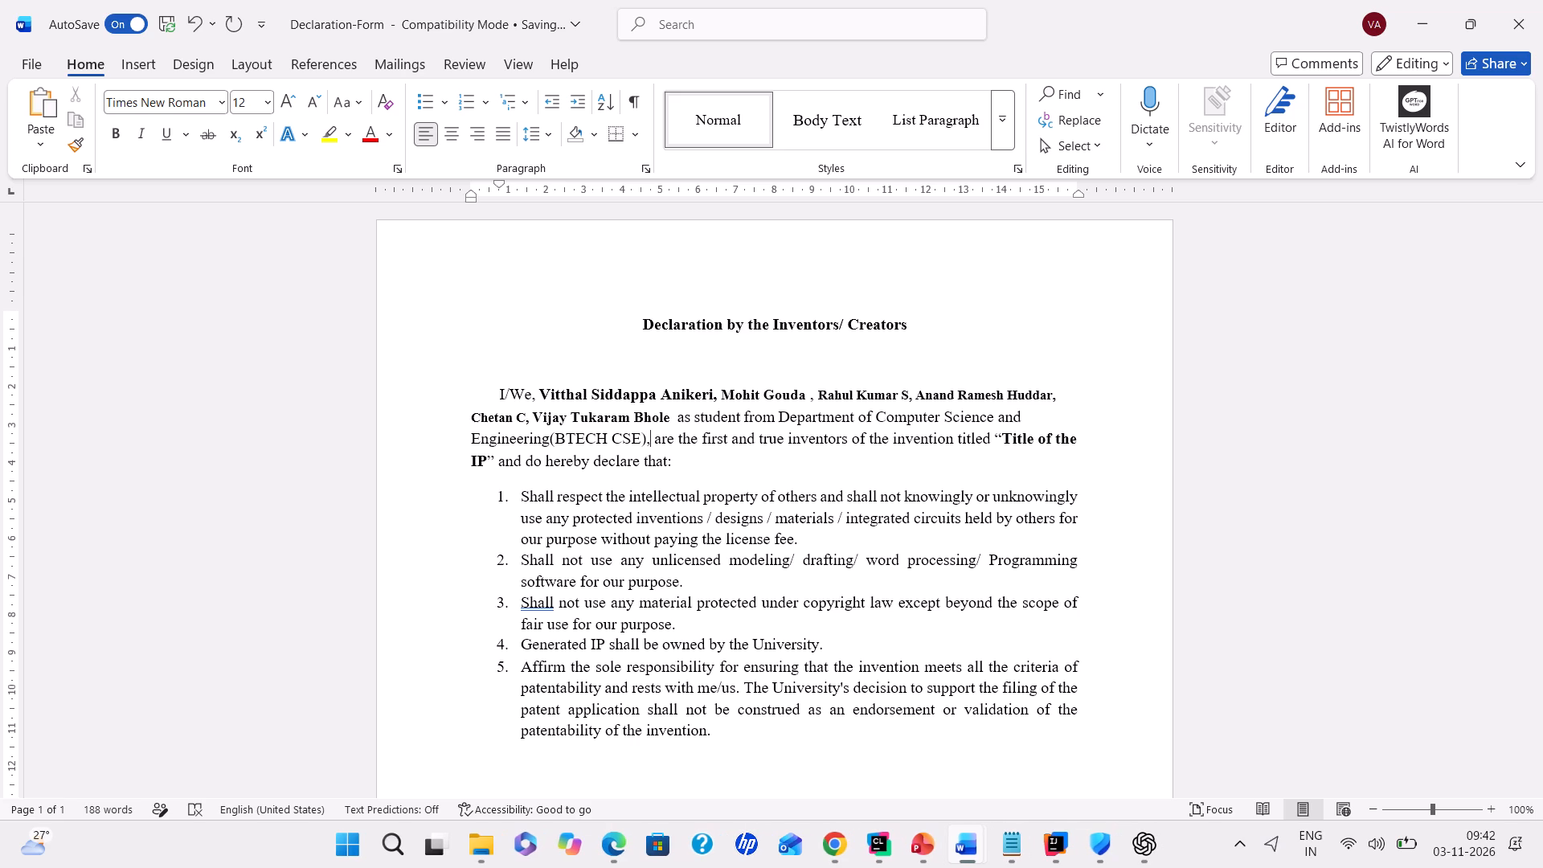
Add "Alliance university" after "(BTECH CSE)," in the declaration's opening sentence, followed by a space.
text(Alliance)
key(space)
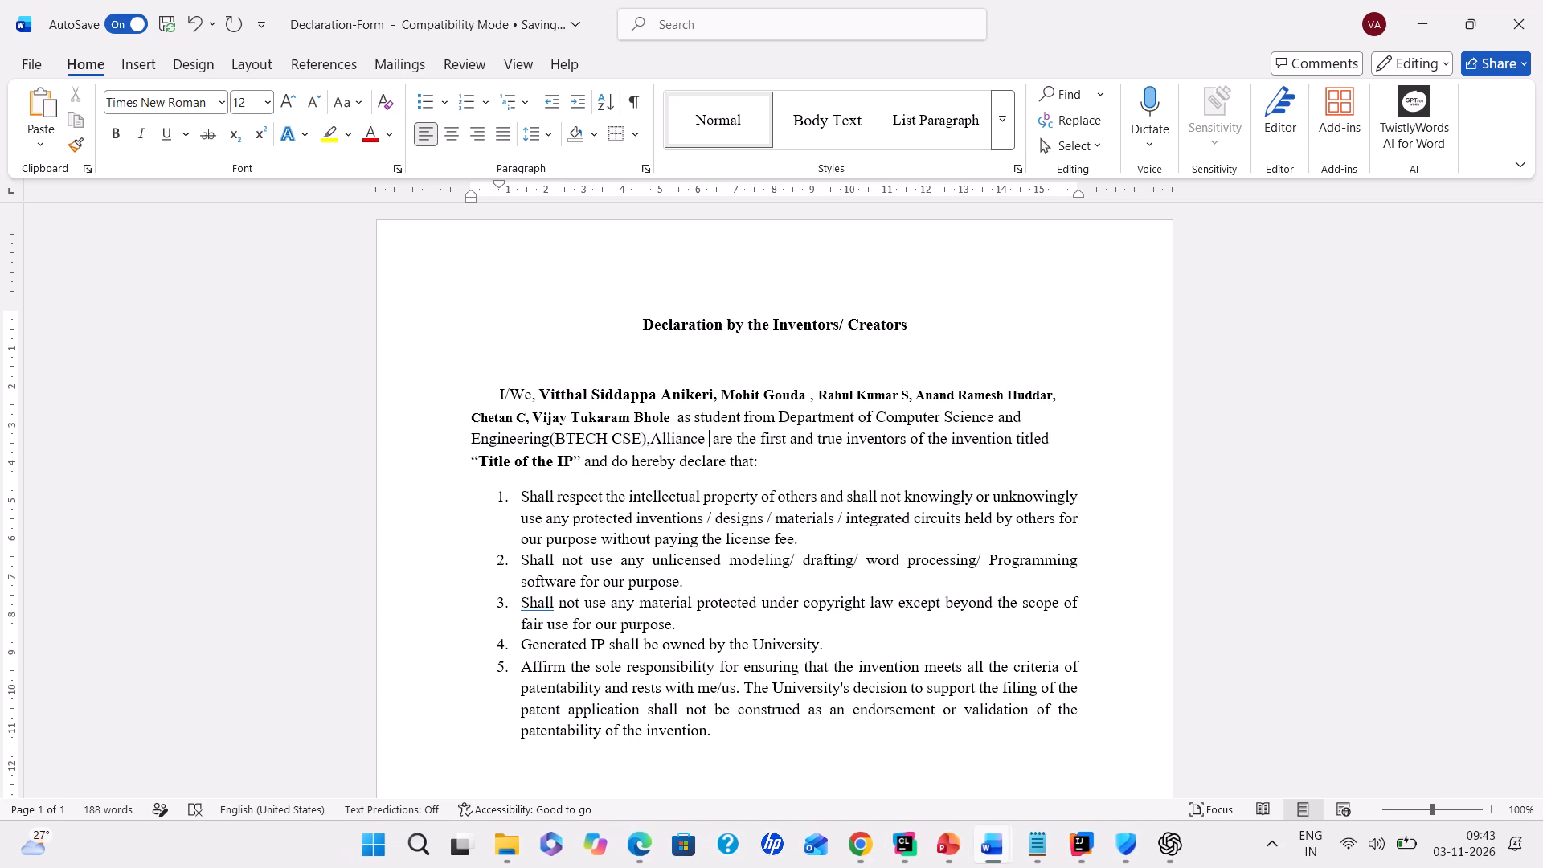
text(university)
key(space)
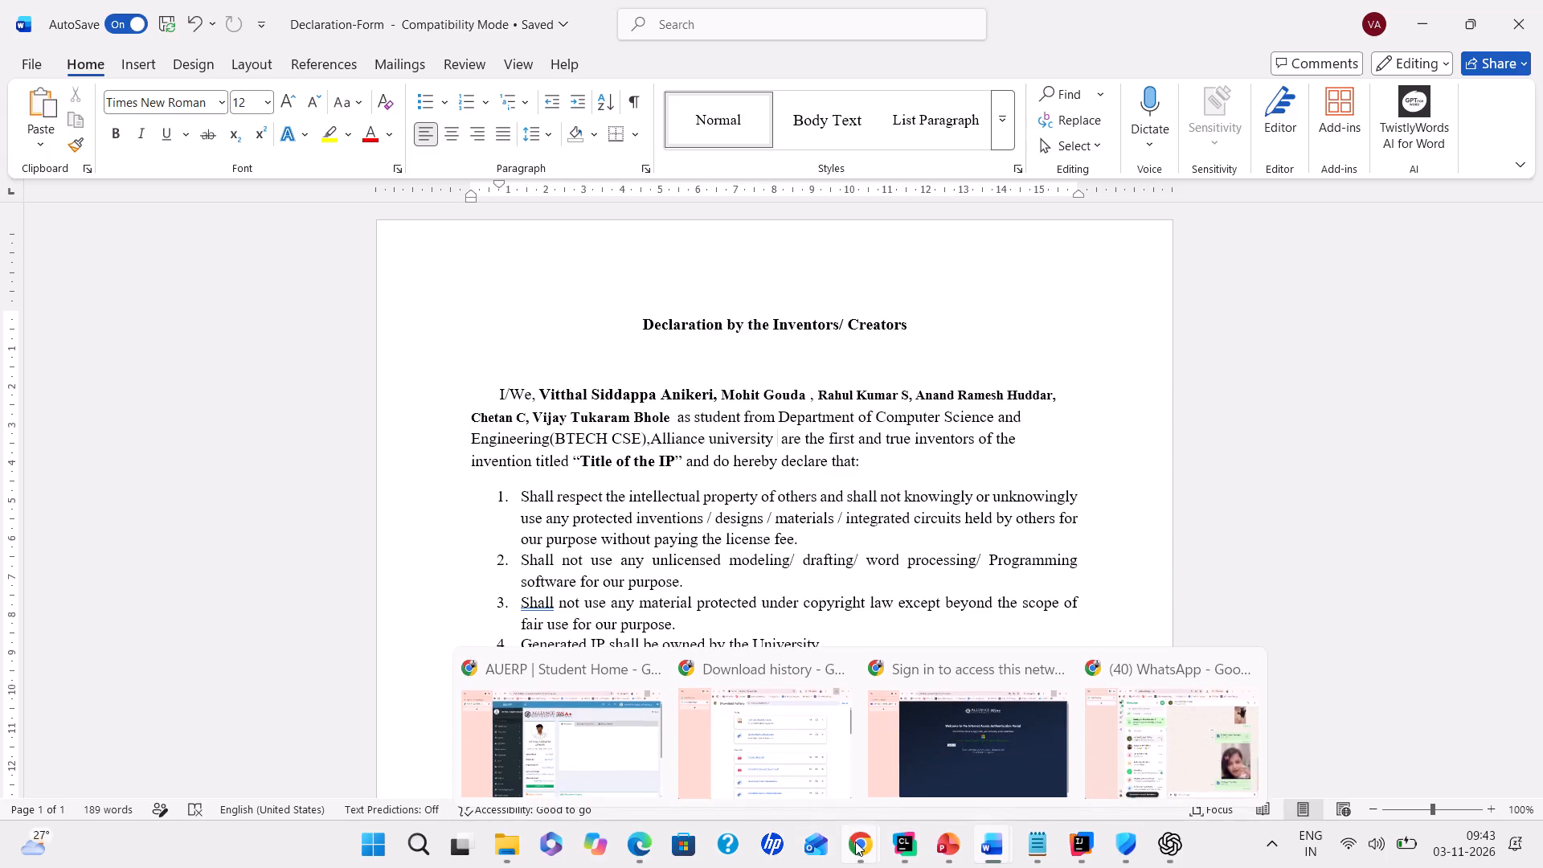
Close the Chrome window showing the network sign-in page.
click(1051, 665)
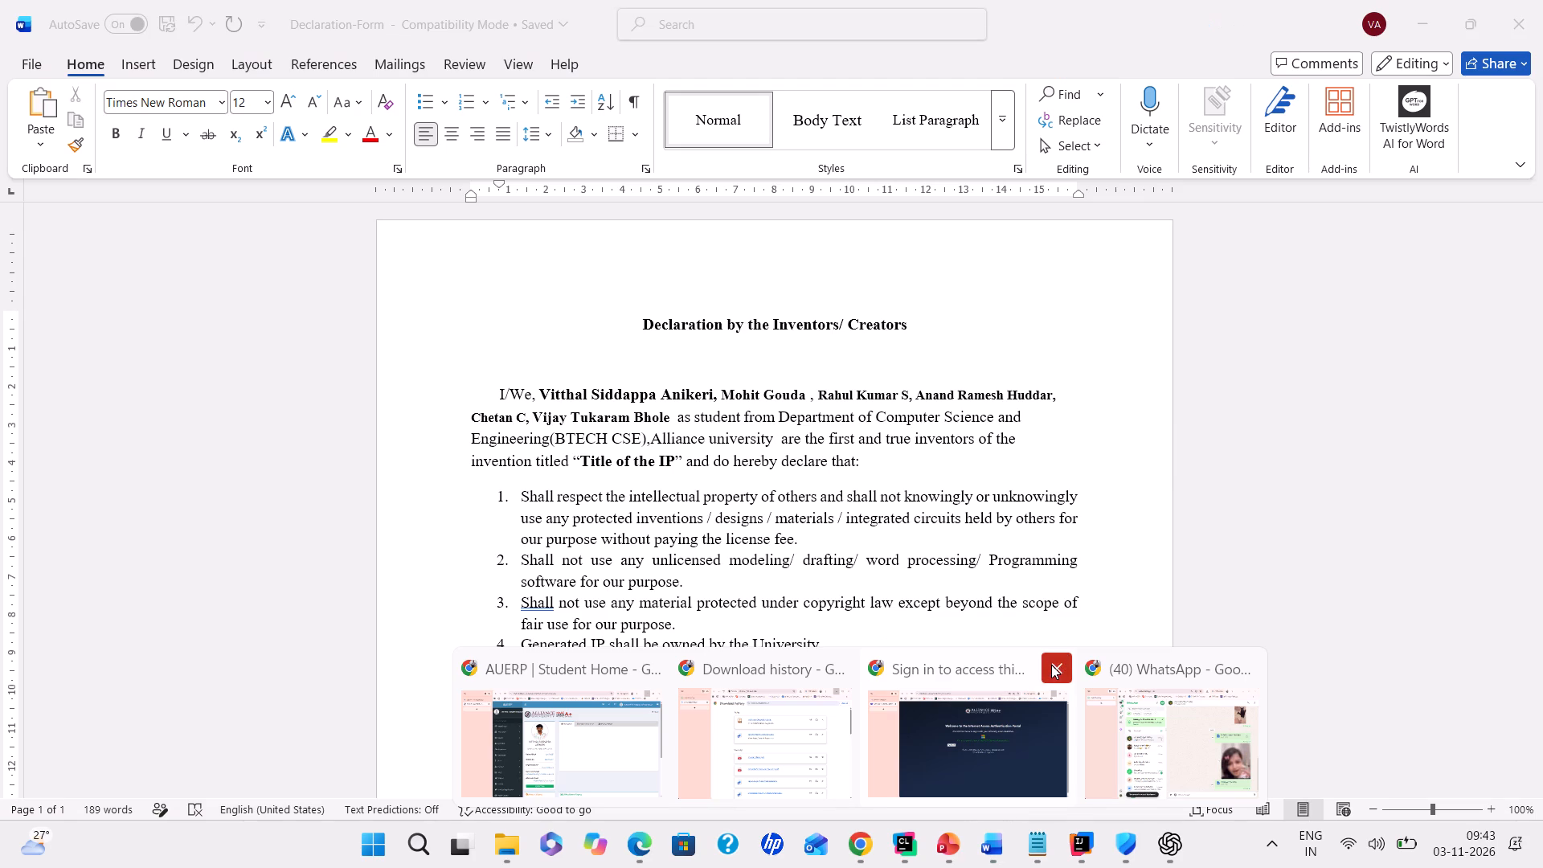
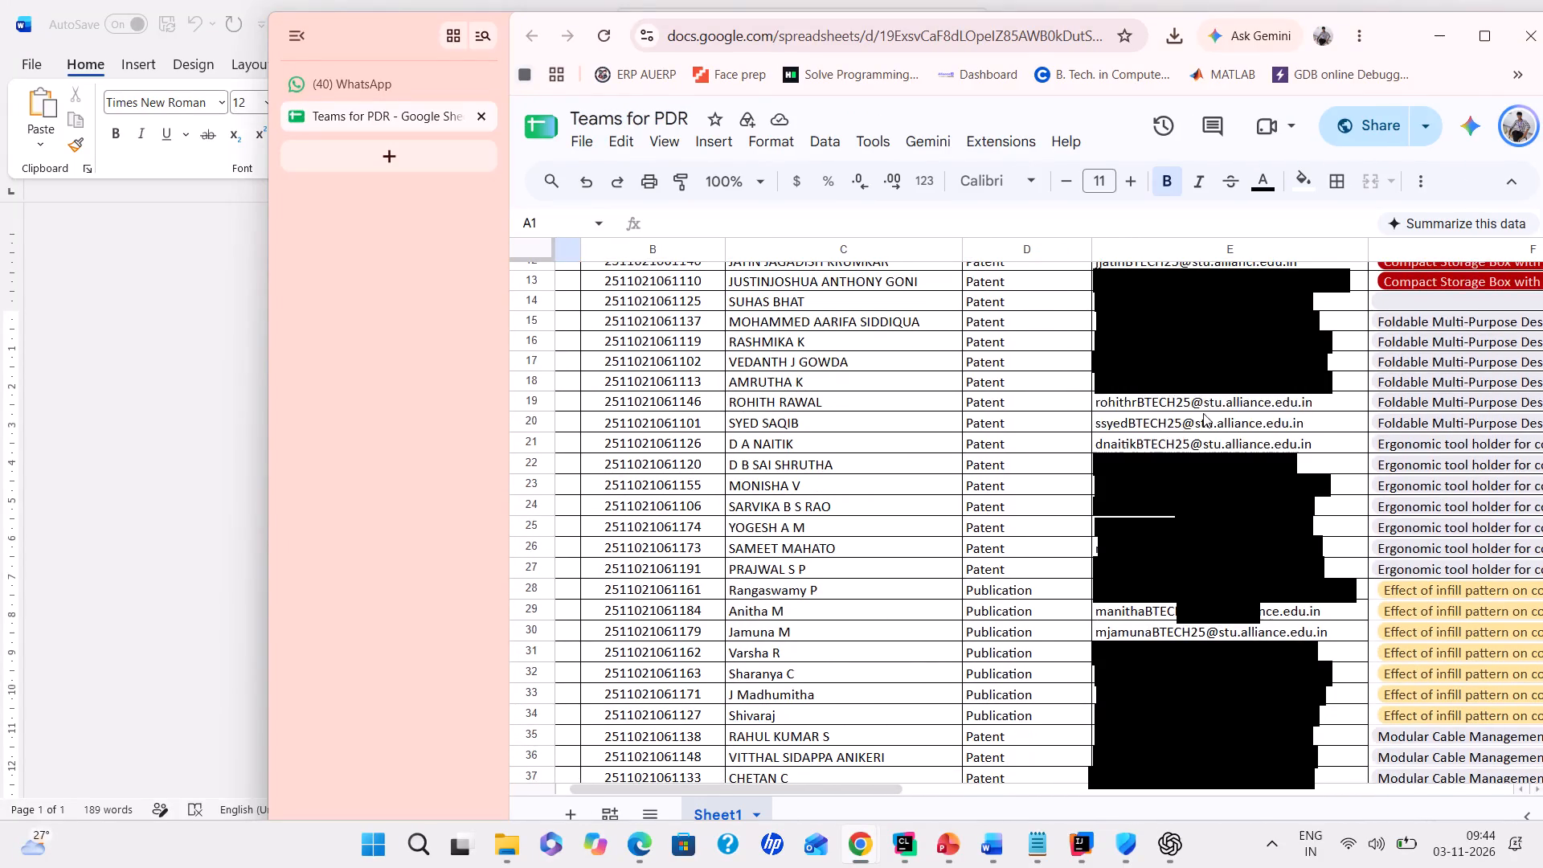
In the Teams for PDR sheet, copy the full project title "Modular Cable Management and Charging Organizer" from cell F35.
scroll(1152, 504, down, 2)
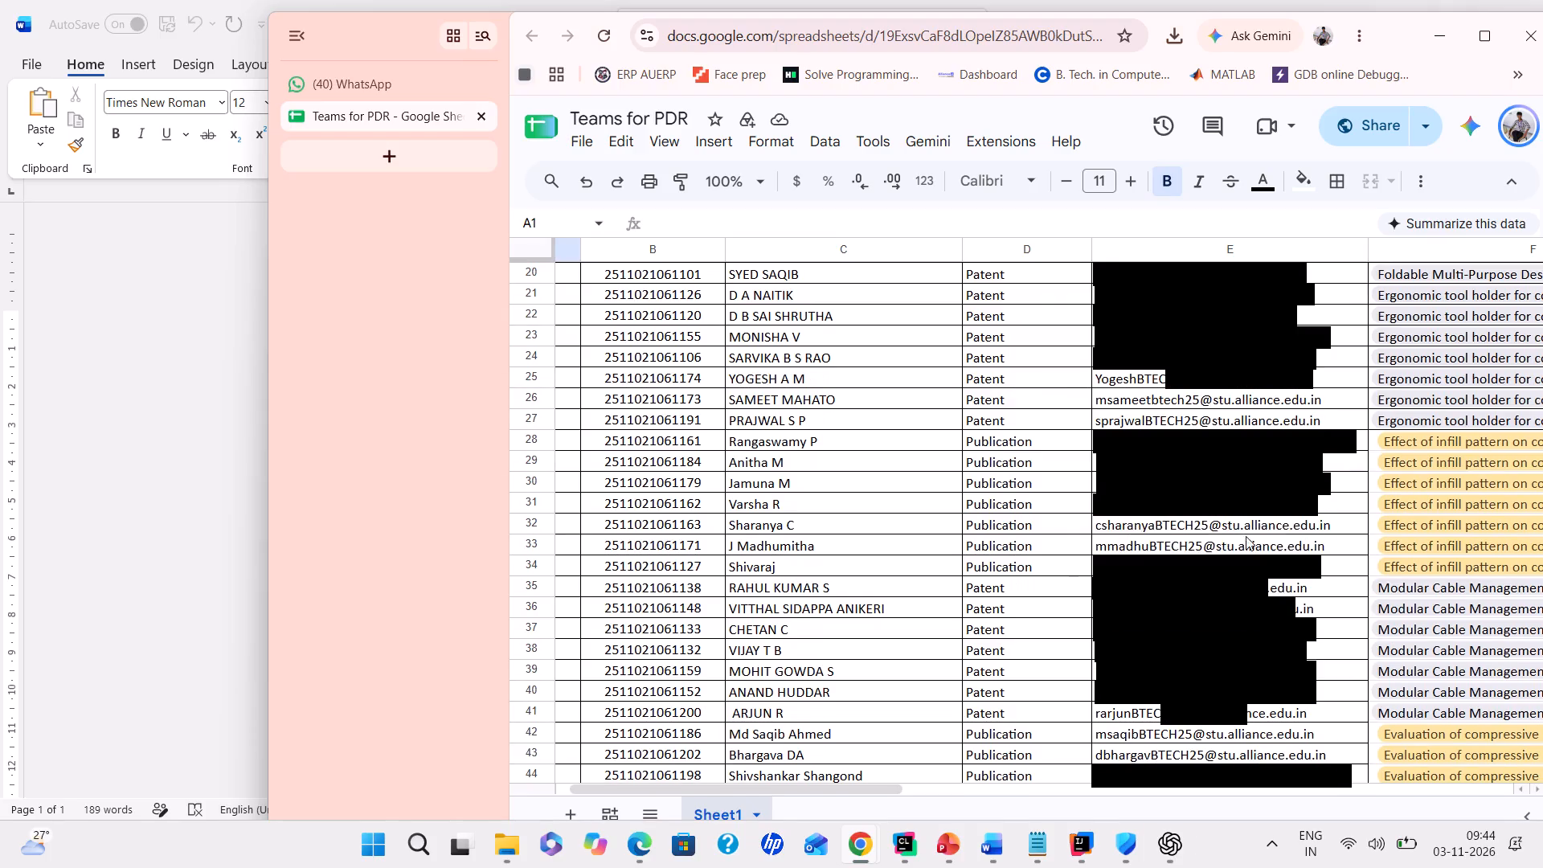
scroll(1362, 596, left, 4)
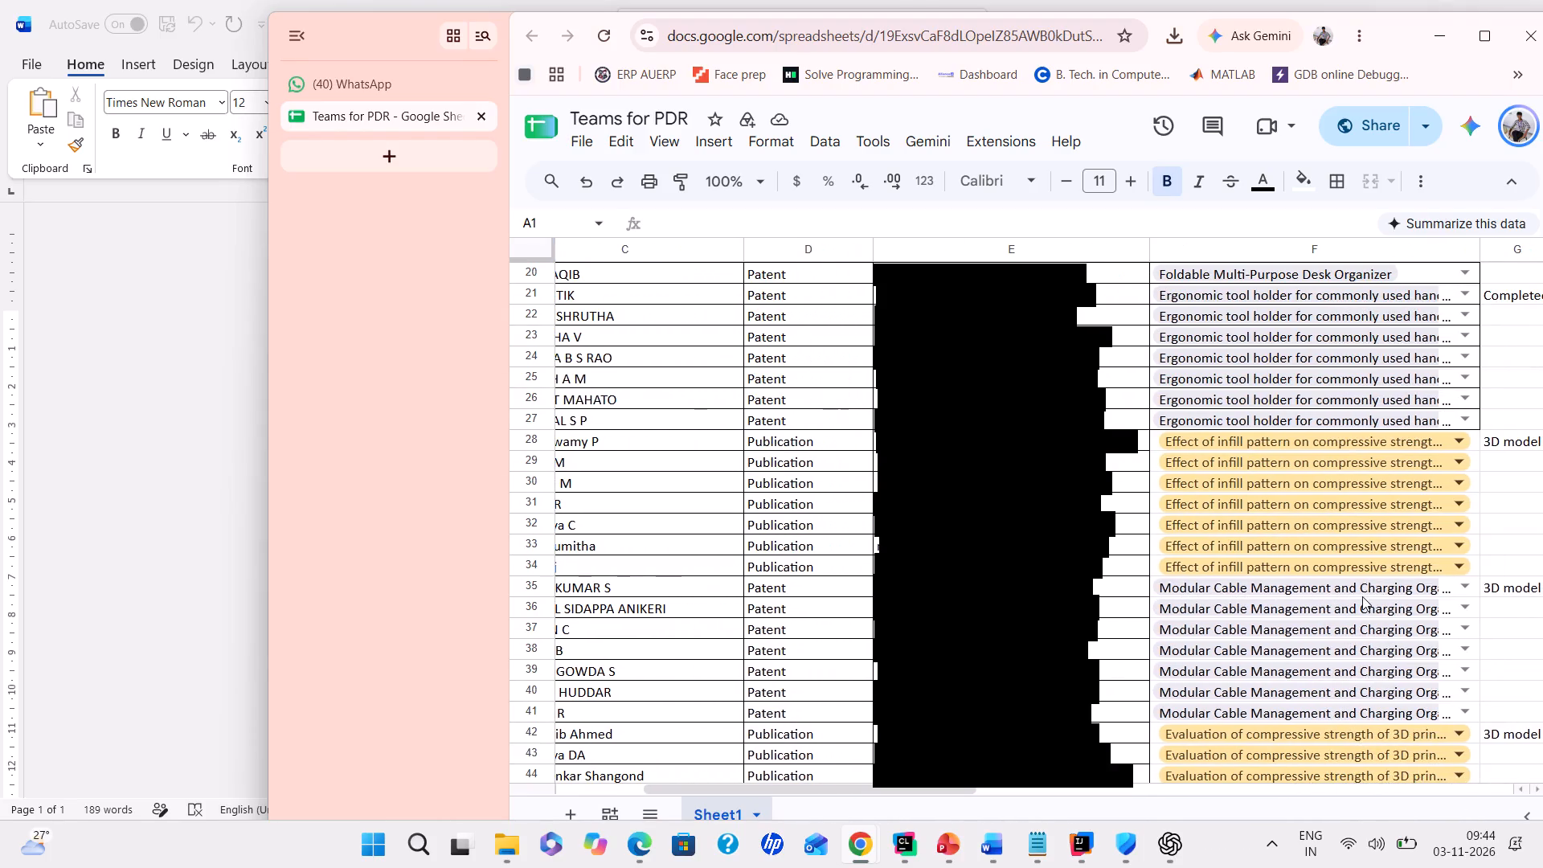
click(1409, 588)
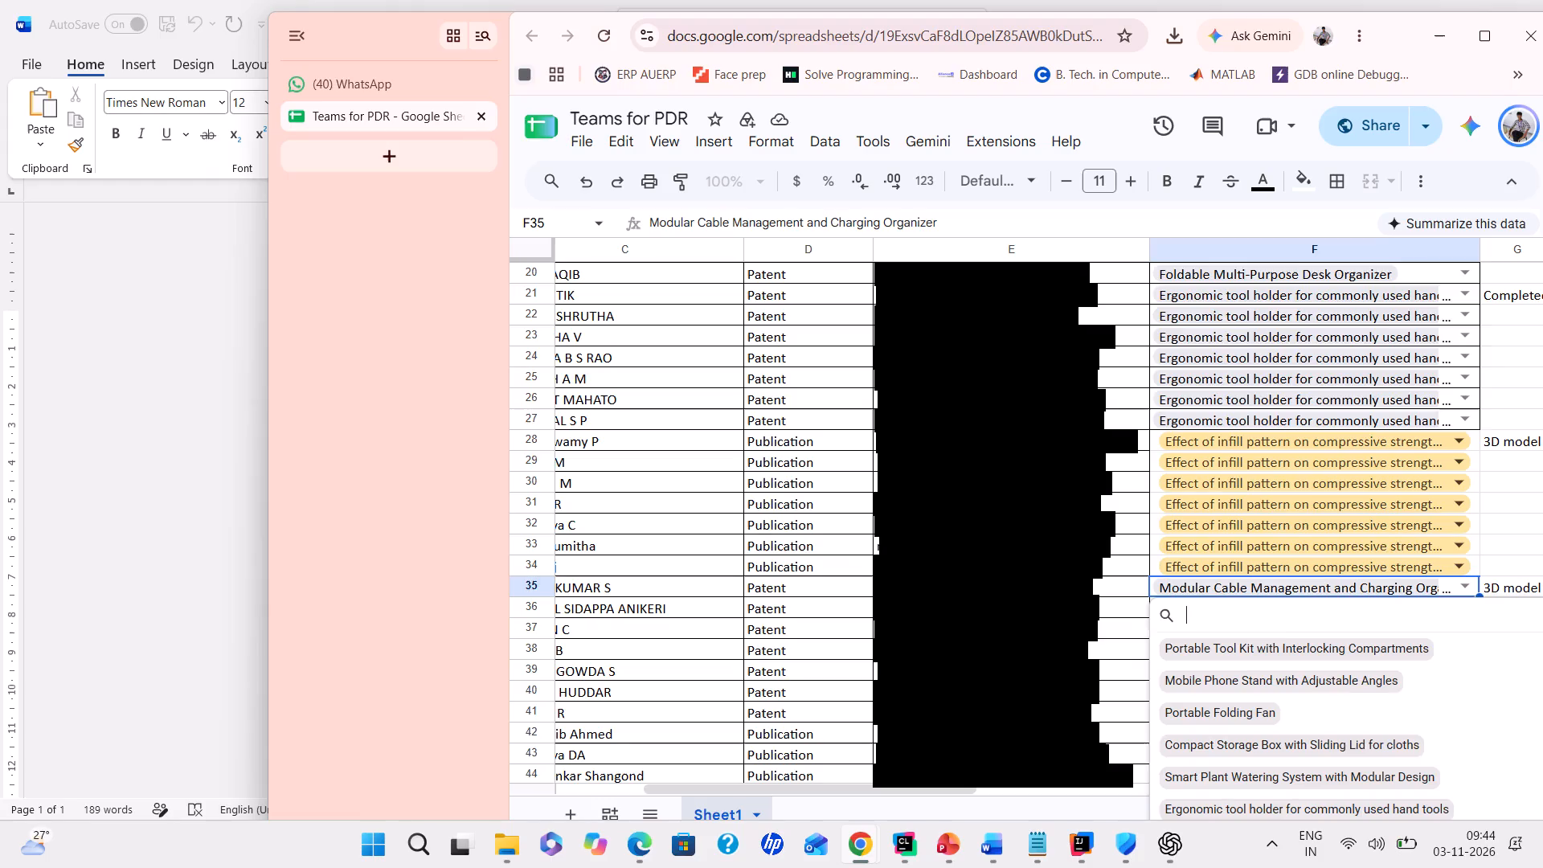
drag(937, 222, 691, 231)
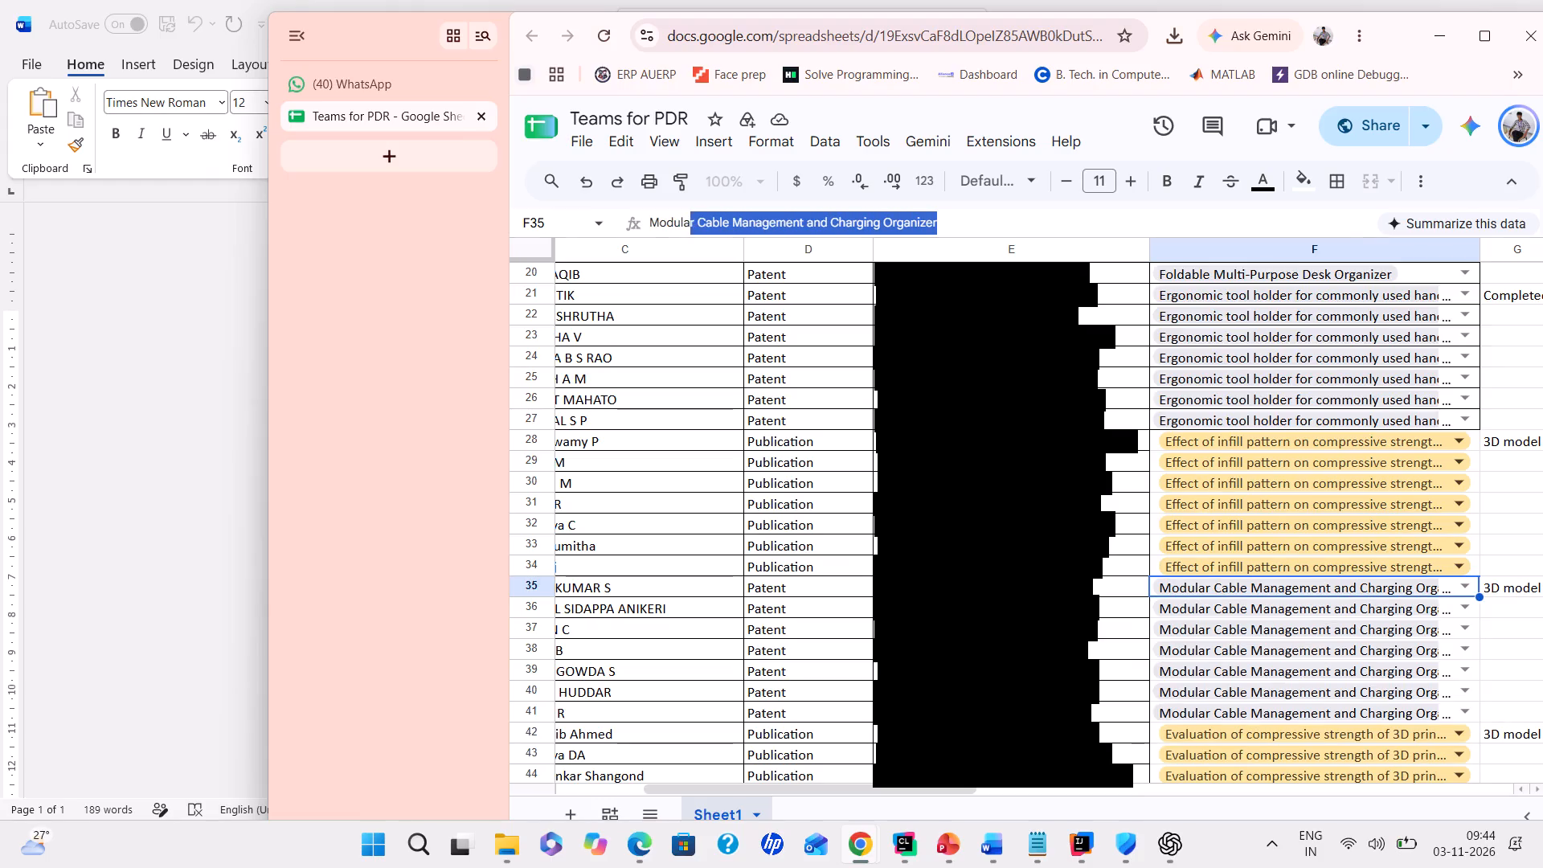
drag(691, 231, 657, 219)
drag(657, 219, 652, 218)
key(ctrl+c)
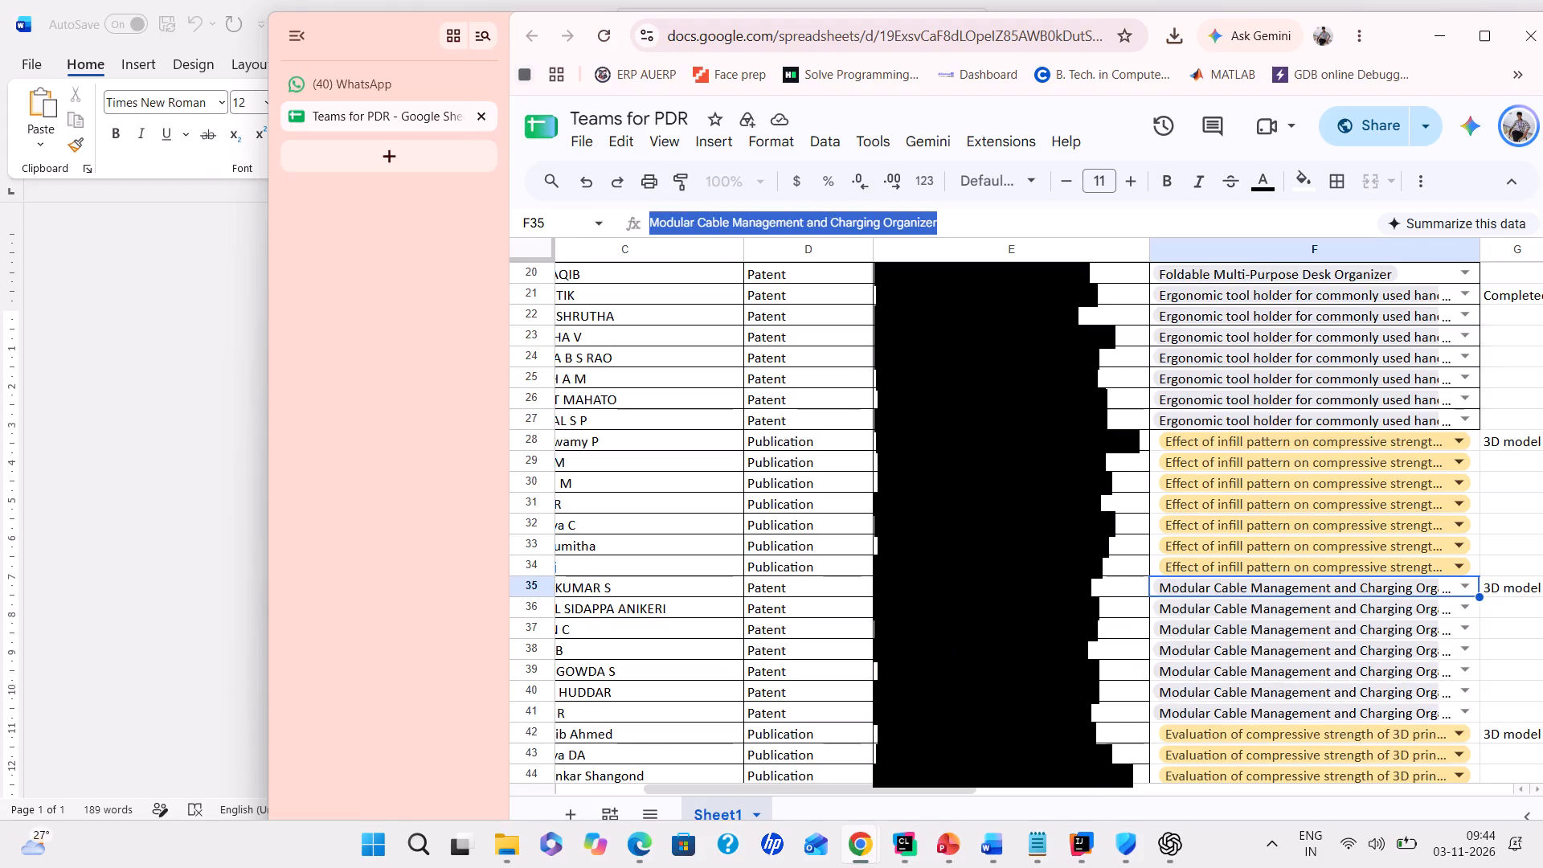
key(ctrl+c)
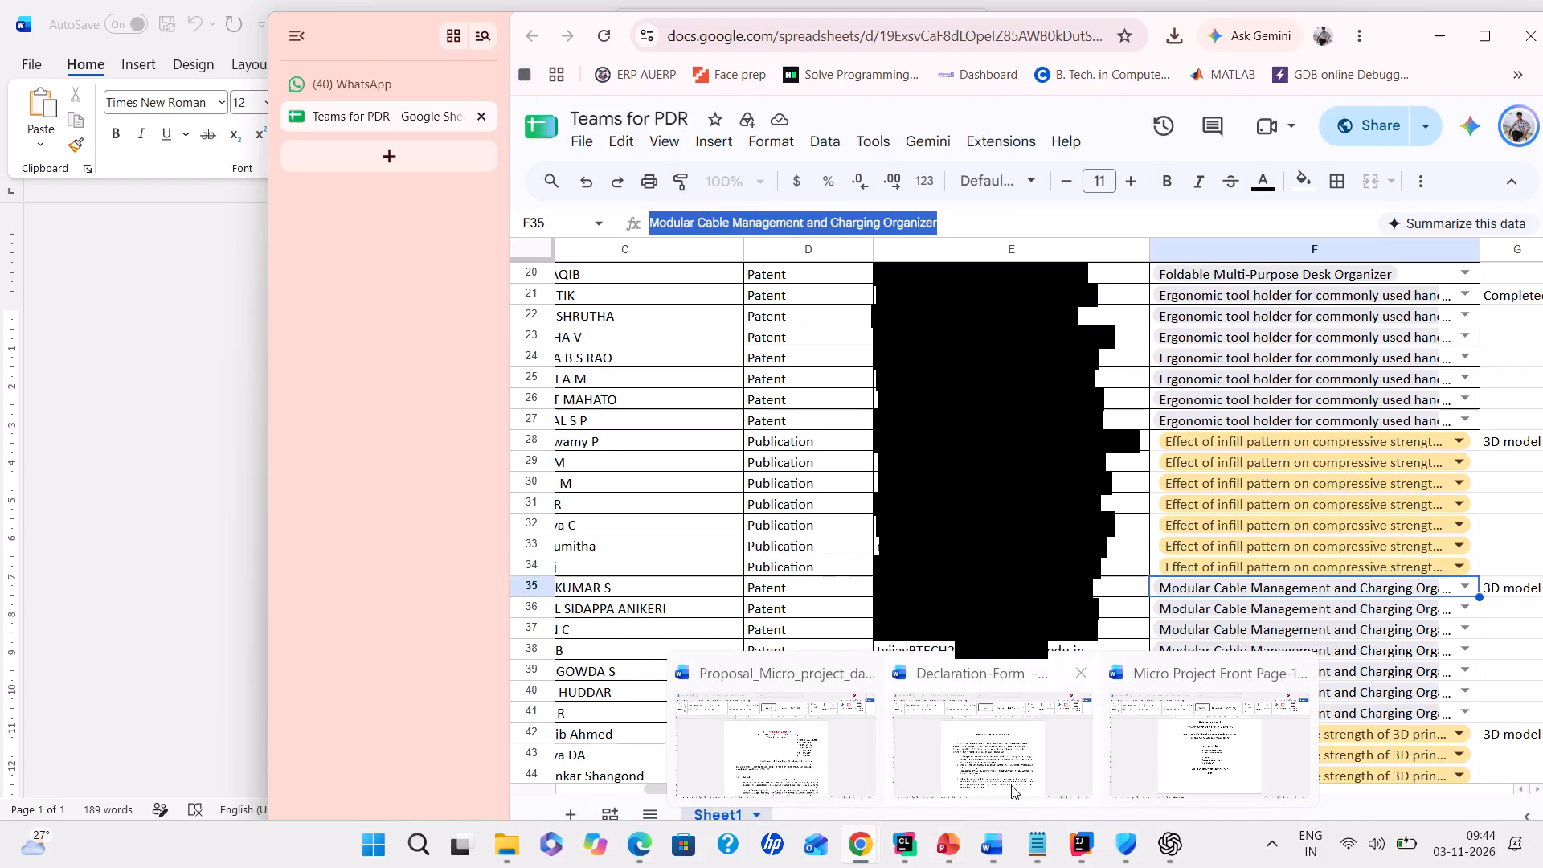
In the Word Declaration-Form, replace the quoted placeholder "Title of the IP" with the copied title "Modular Cable Management and Charging Organizer".
click(1011, 785)
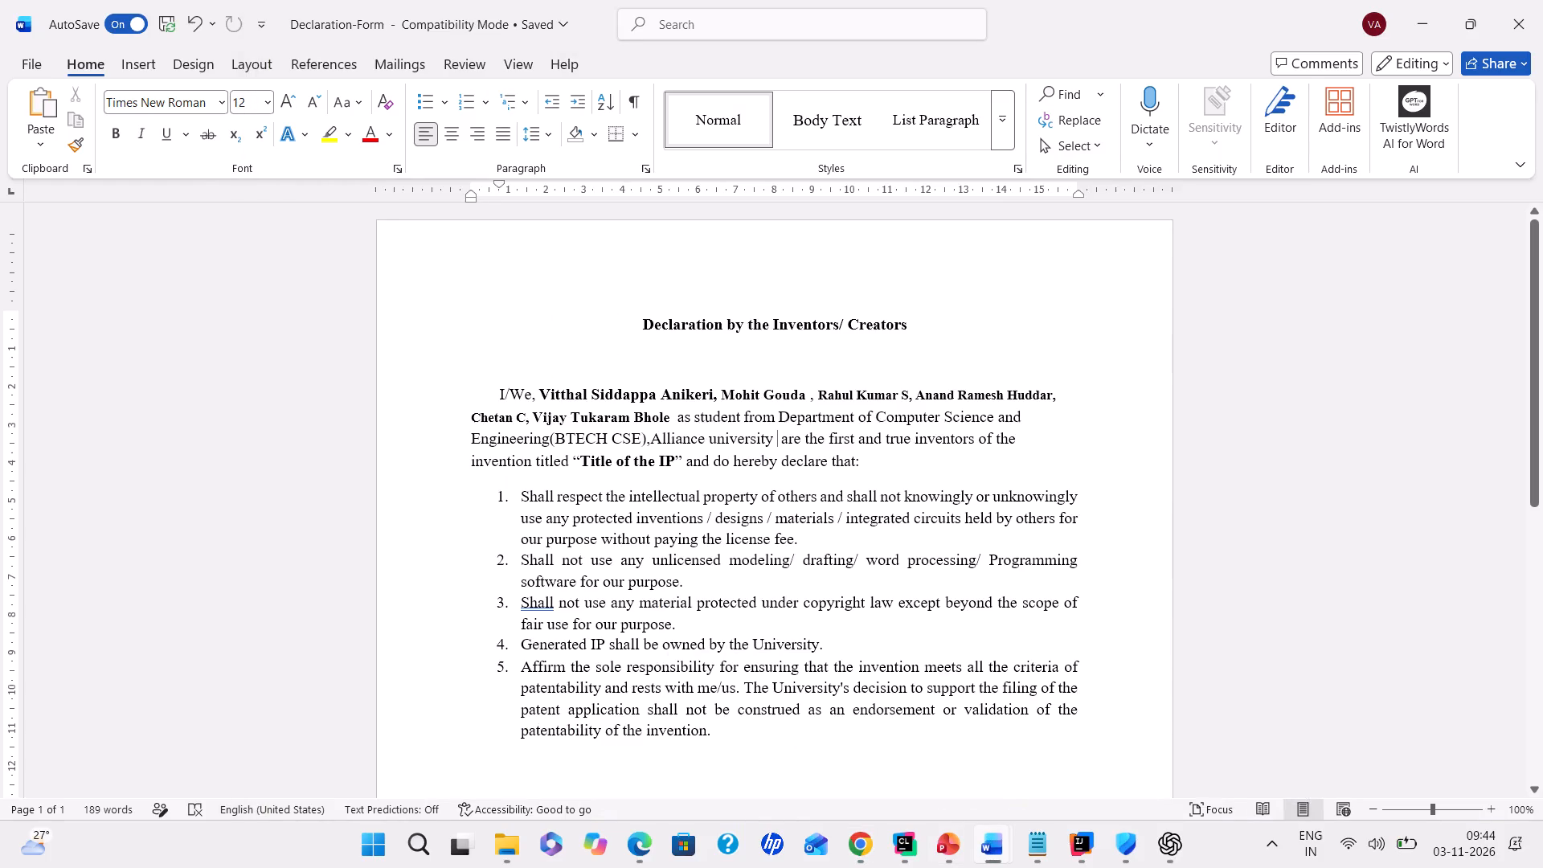
click(681, 457)
drag(683, 459, 628, 463)
drag(628, 463, 589, 466)
key(BackSpace)
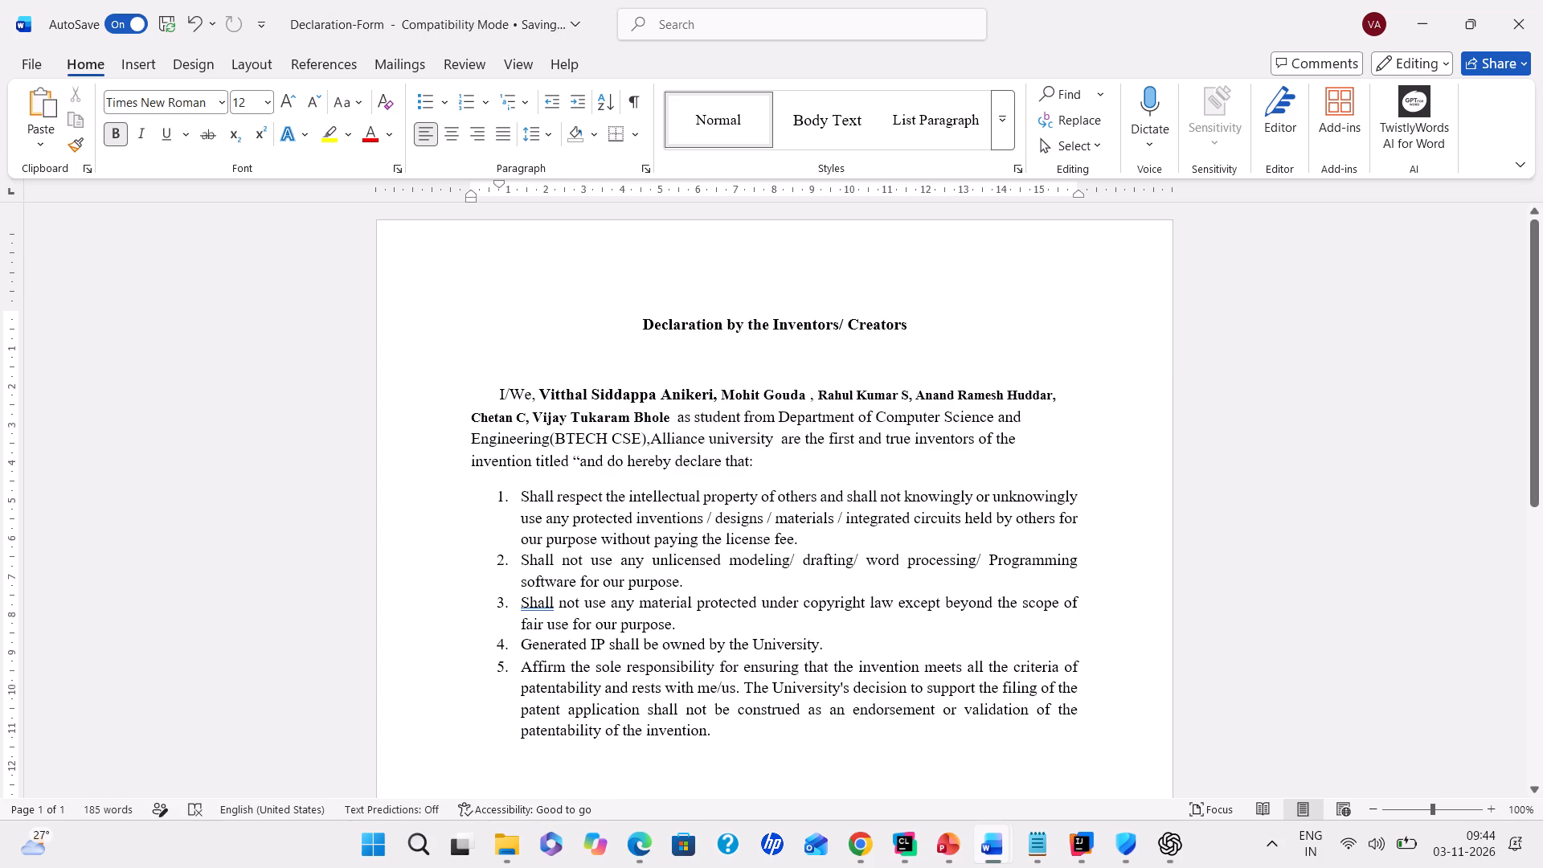
key(BackSpace)
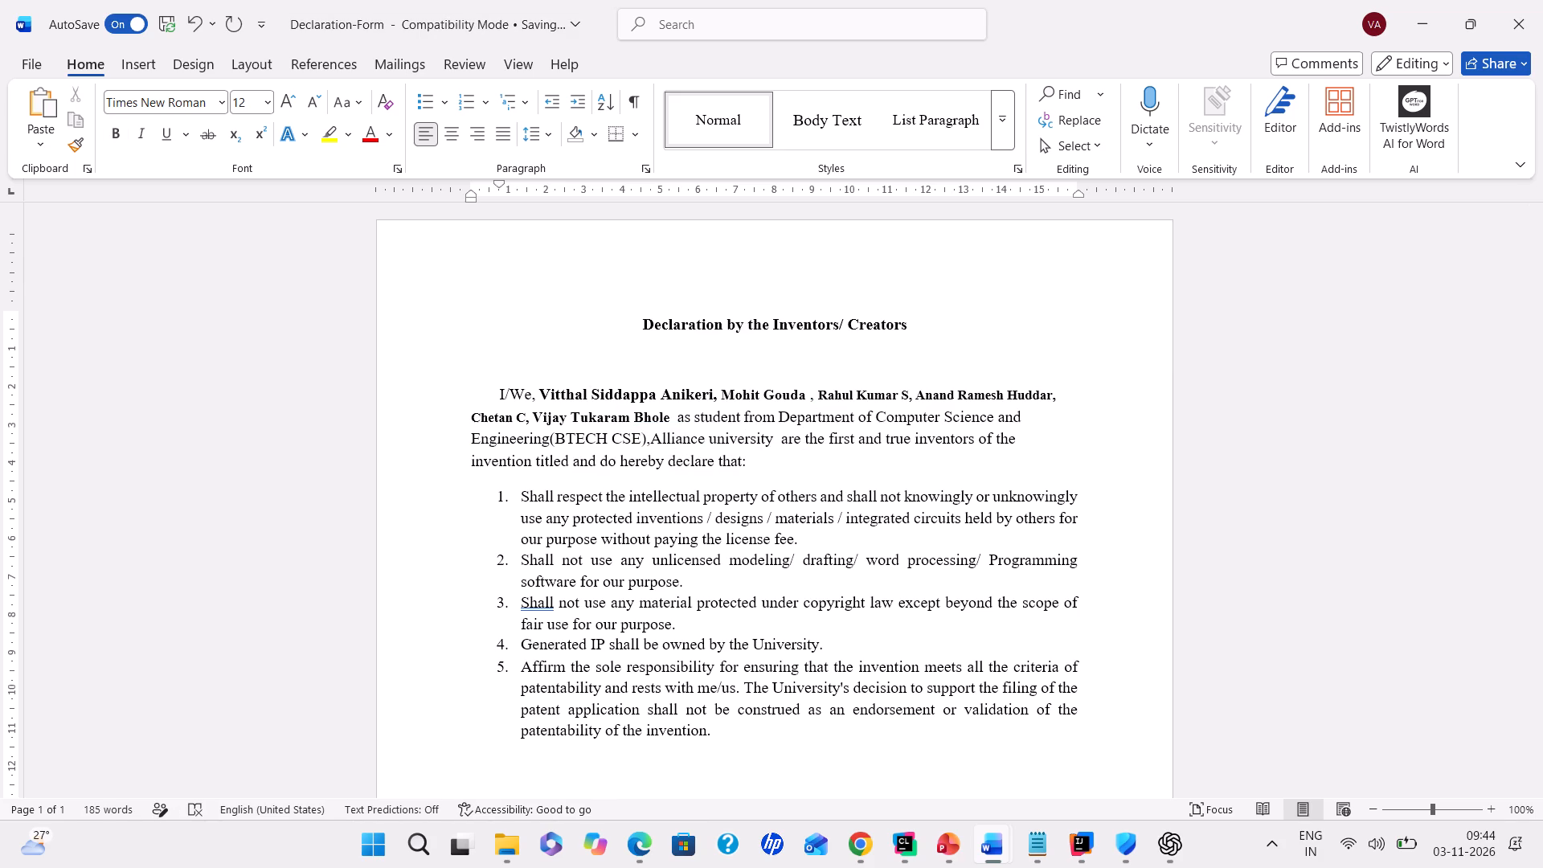
key(ctrl+v)
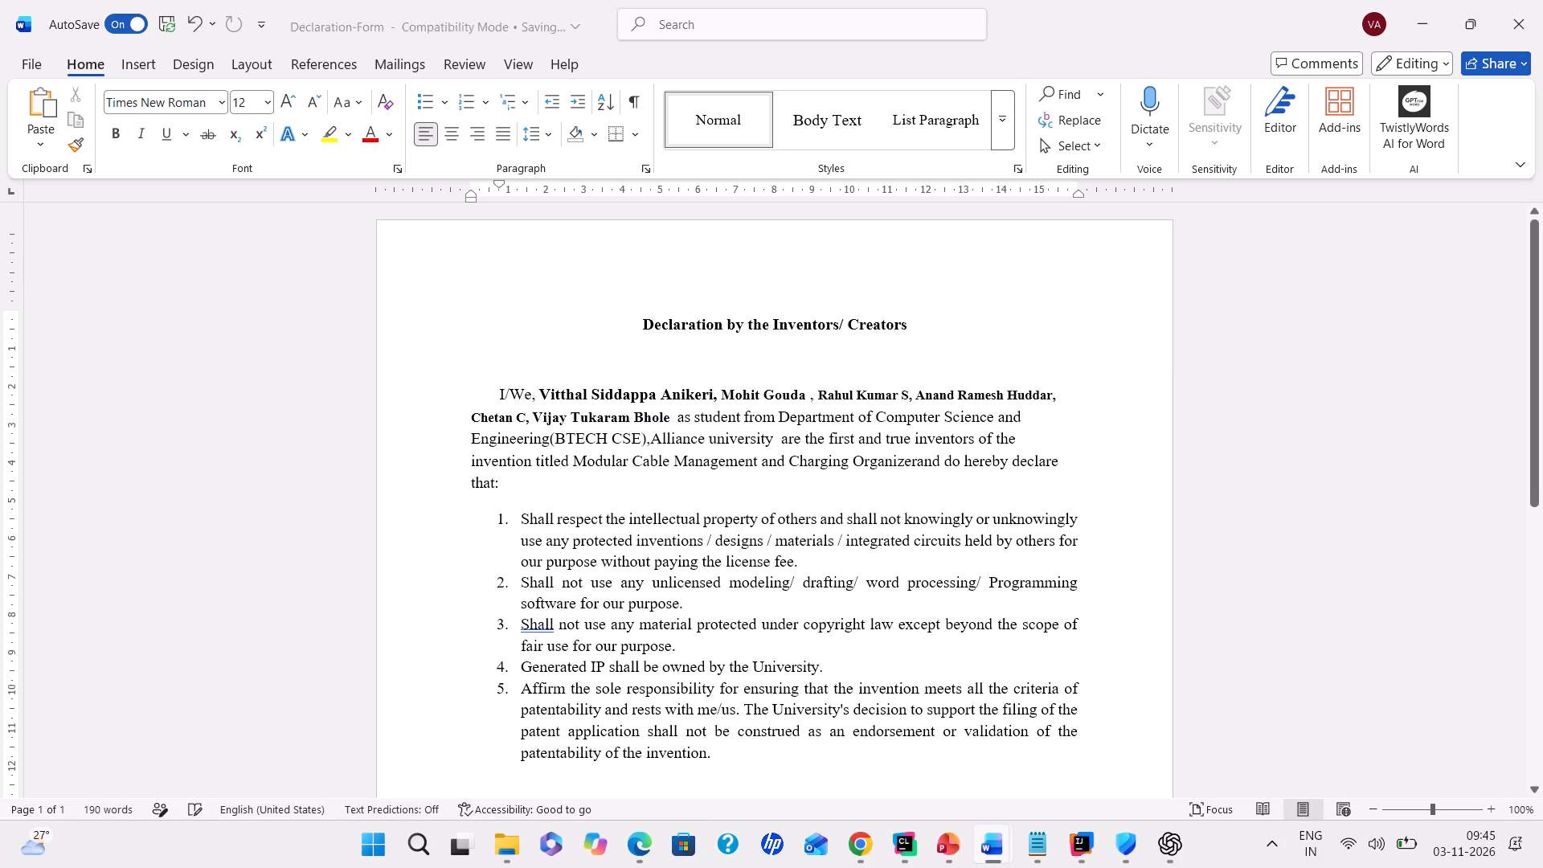
Enclose the invention title in double quotation marks and add a space between the closing quote and "and".
click(571, 456)
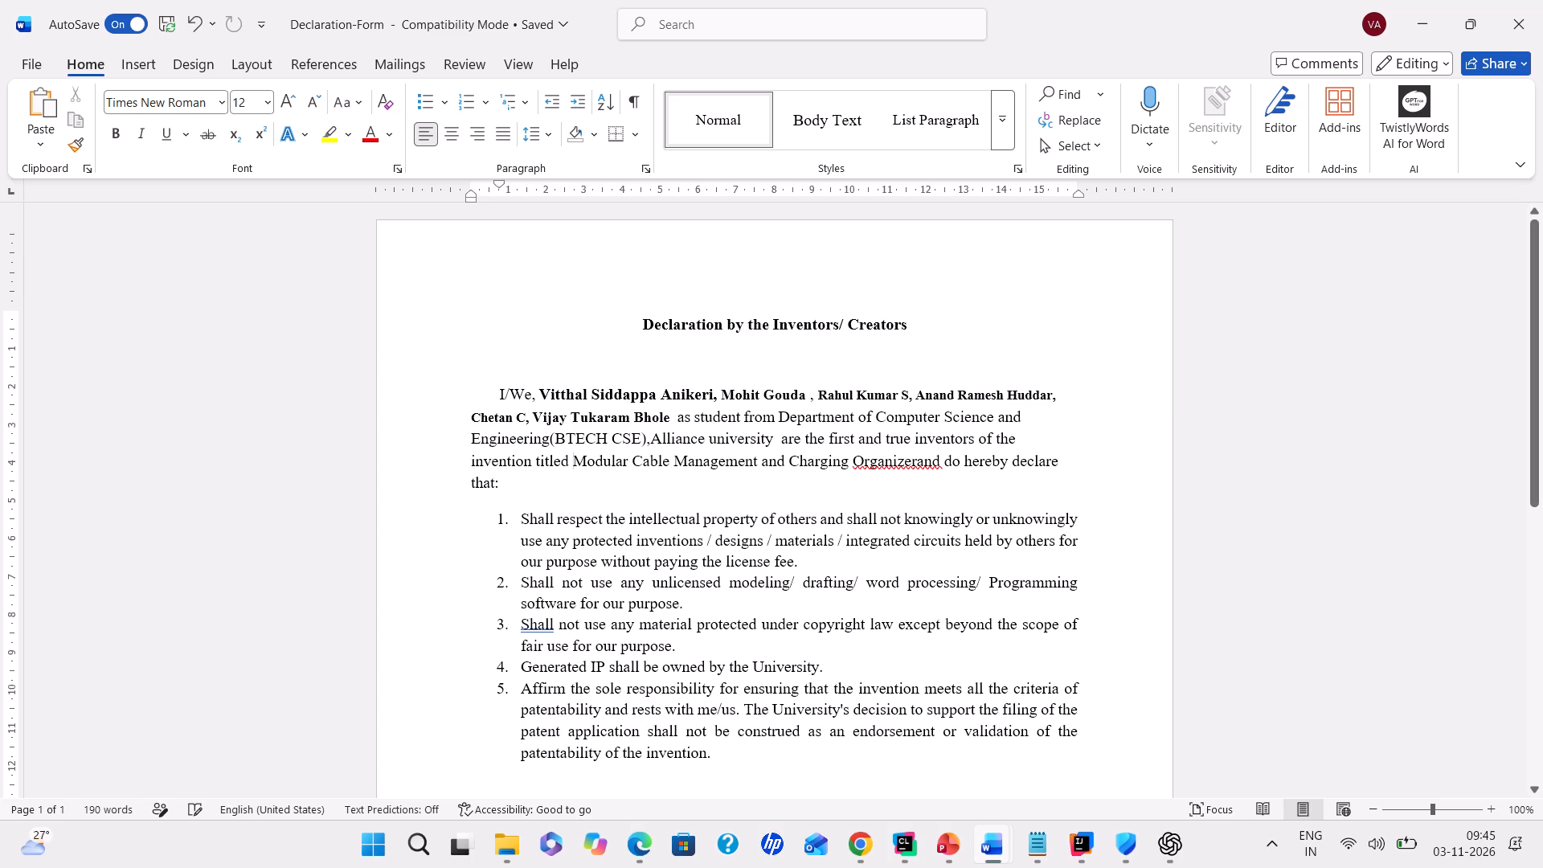
key(shift+quotedbl)
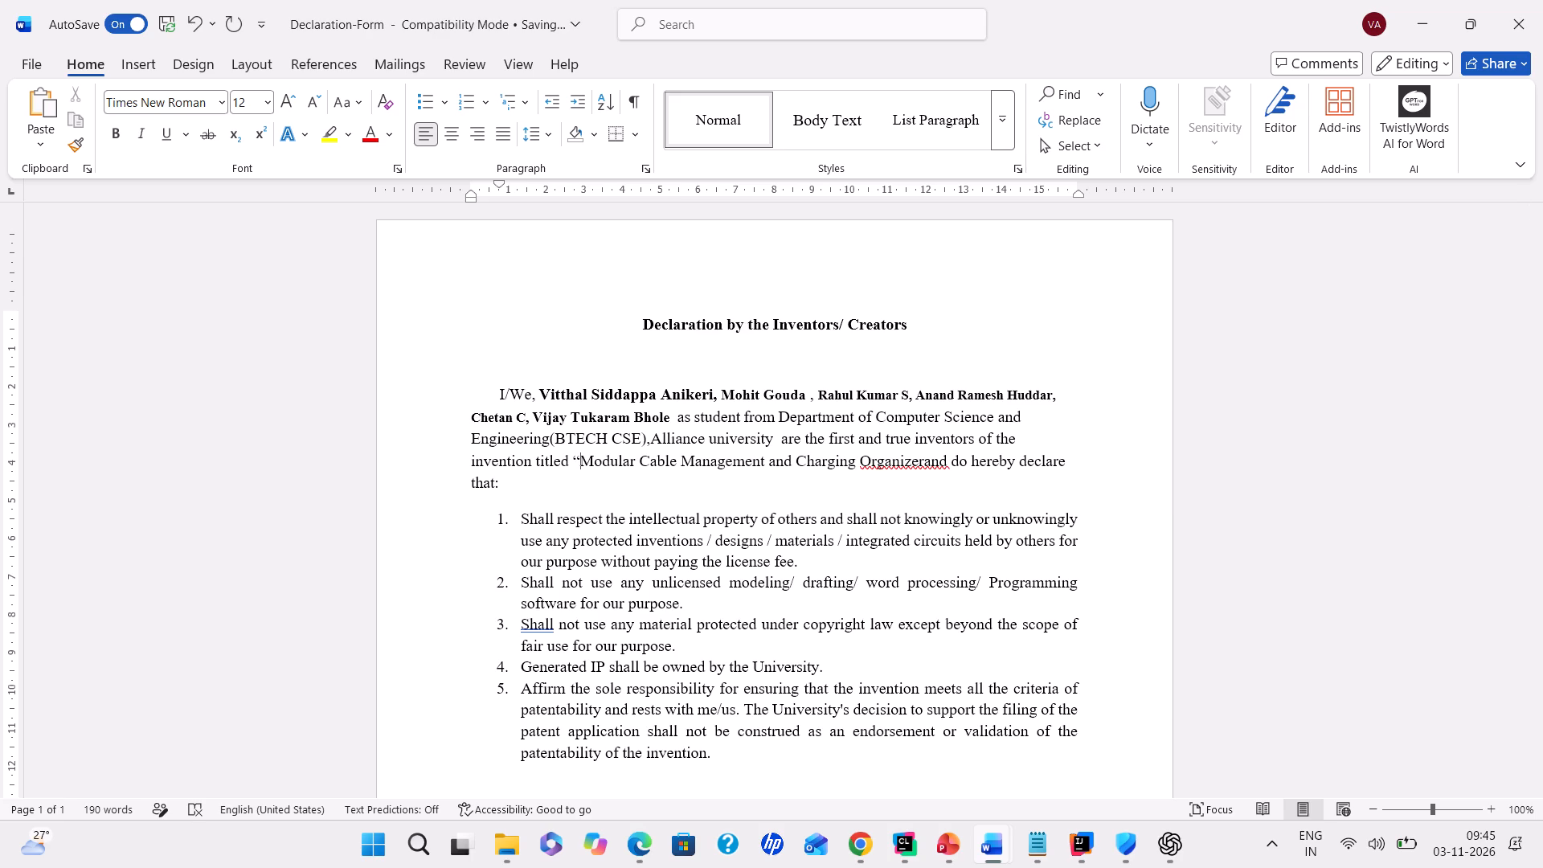
key(Right)
key(Right)
key(Right)
key(Right)
key(Right)
key(Right)
key(Right)
key(Right)
key(Right)
key(Right)
key(Right)
key(Right)
key(Right)
key(Right)
key(Right)
key(Right)
key(Right)
key(Right)
key(Right)
key(Right)
key(Right)
key(Right)
key(Right)
key(Right)
key(Right)
key(Right)
key(Right)
key(Right)
key(Right)
key(Right)
key(Right)
key(Right)
key(Right)
key(Right)
key(Right)
key(Right)
key(Right)
key(Right)
key(Right)
key(Right)
key(Right)
key(Right)
key(Right)
key(Right)
key(Right)
key(Right)
key(Right)
key(shift+quotedbl)
key(space)
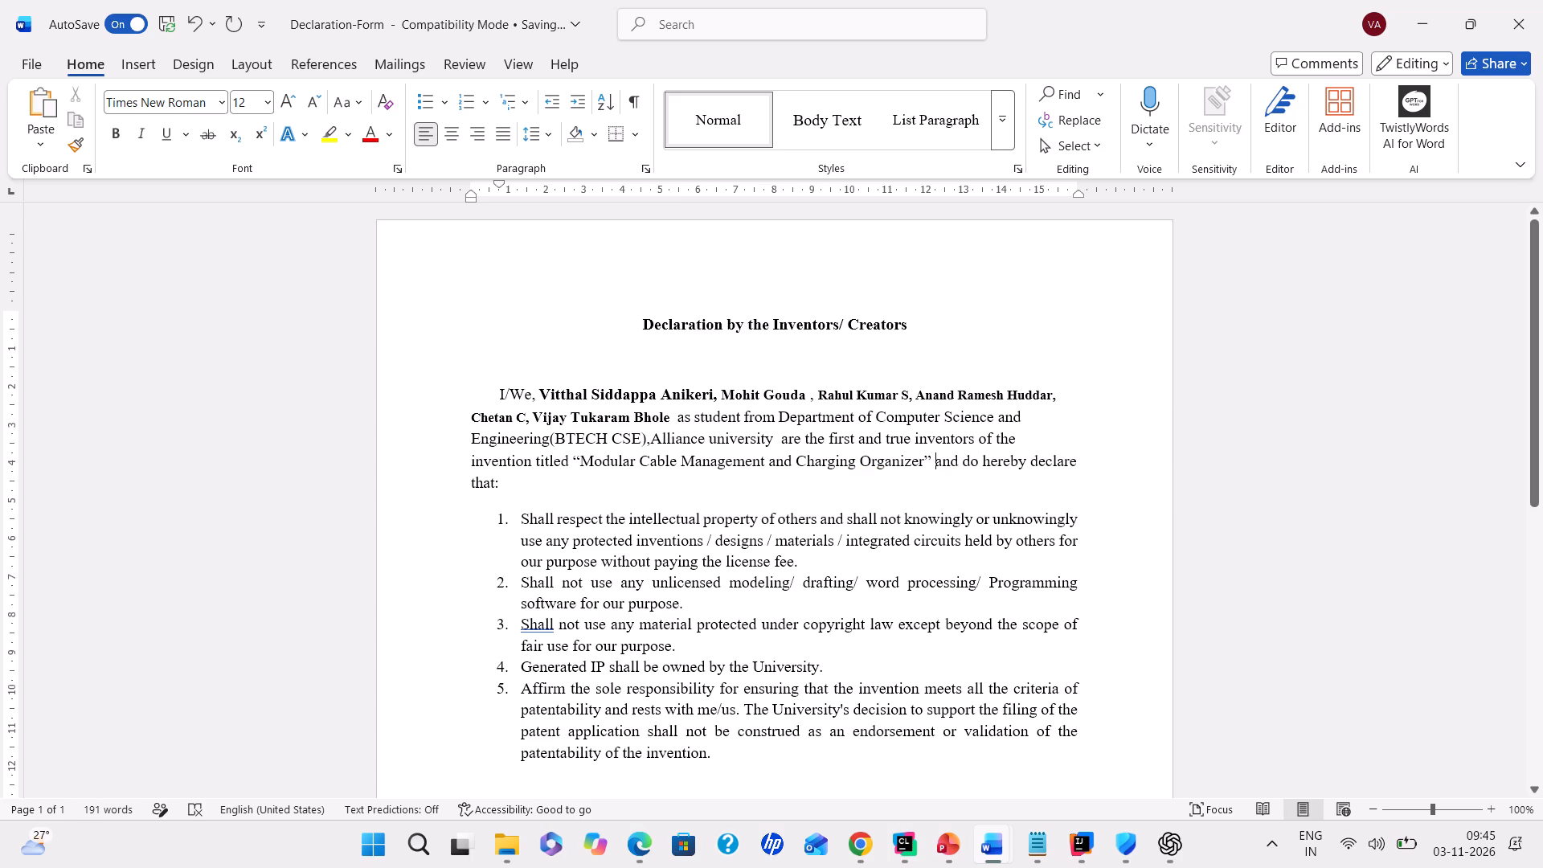
Make the text titled "Modular Cable Management and Charging Organizer" bold in the opening sentence.
click(571, 457)
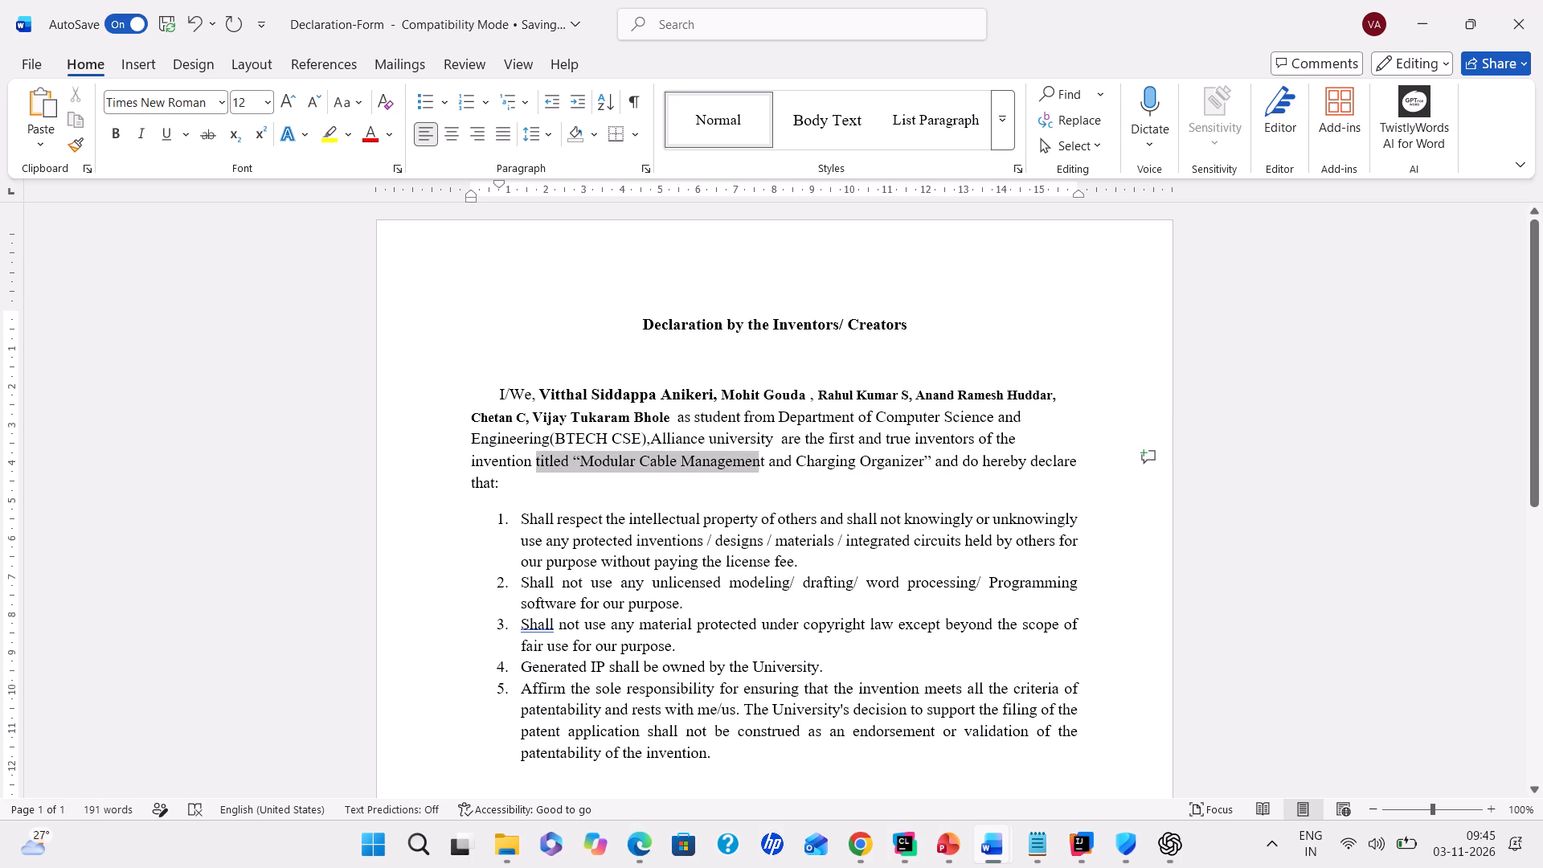
click(574, 460)
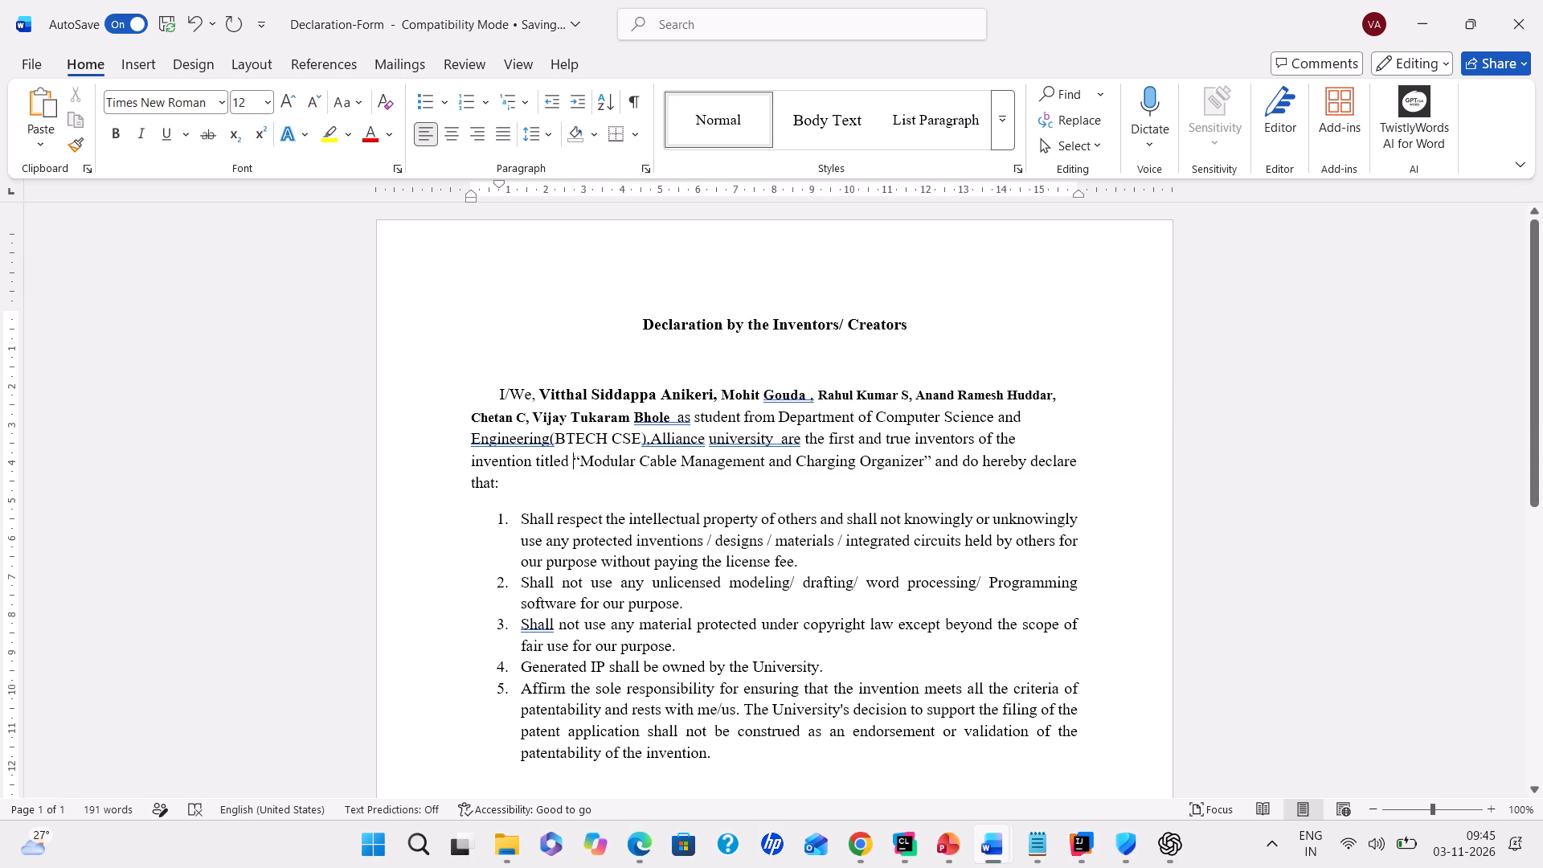
drag(571, 461, 864, 454)
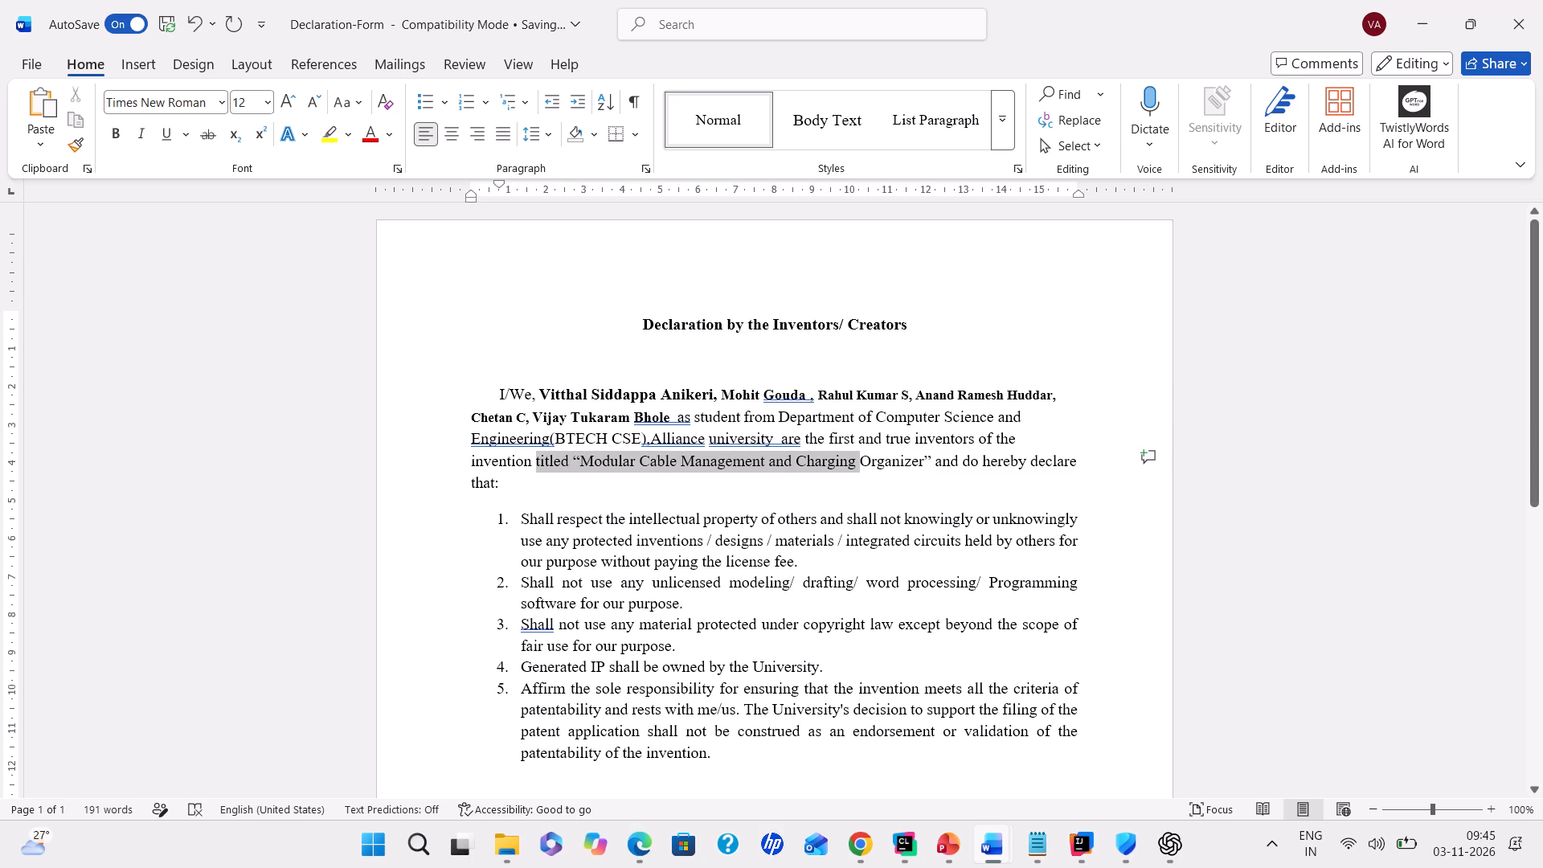
drag(864, 454, 924, 455)
drag(924, 455, 933, 457)
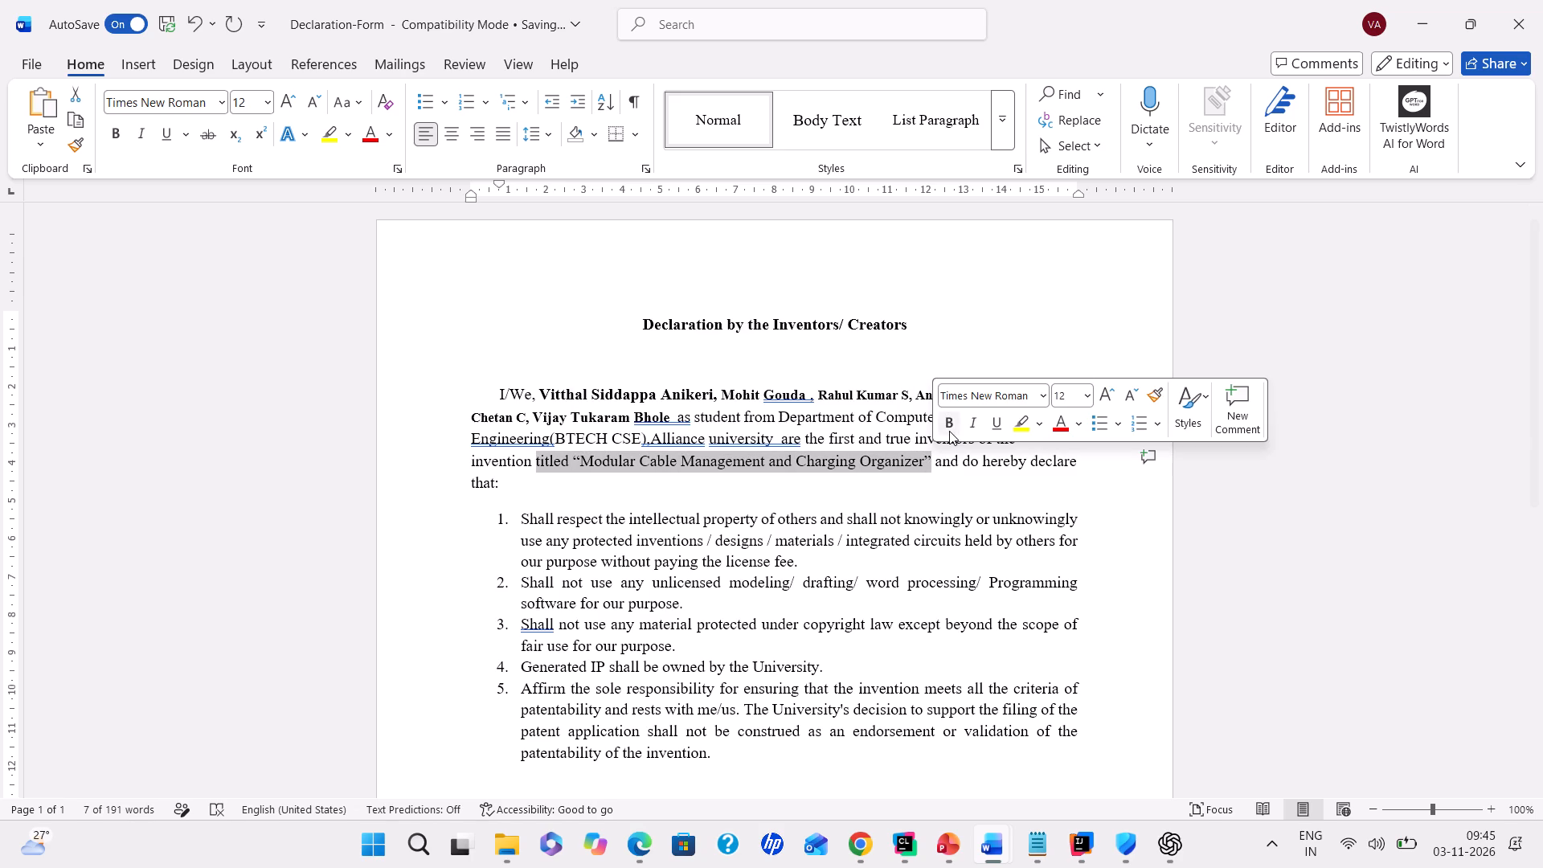
click(949, 431)
click(746, 507)
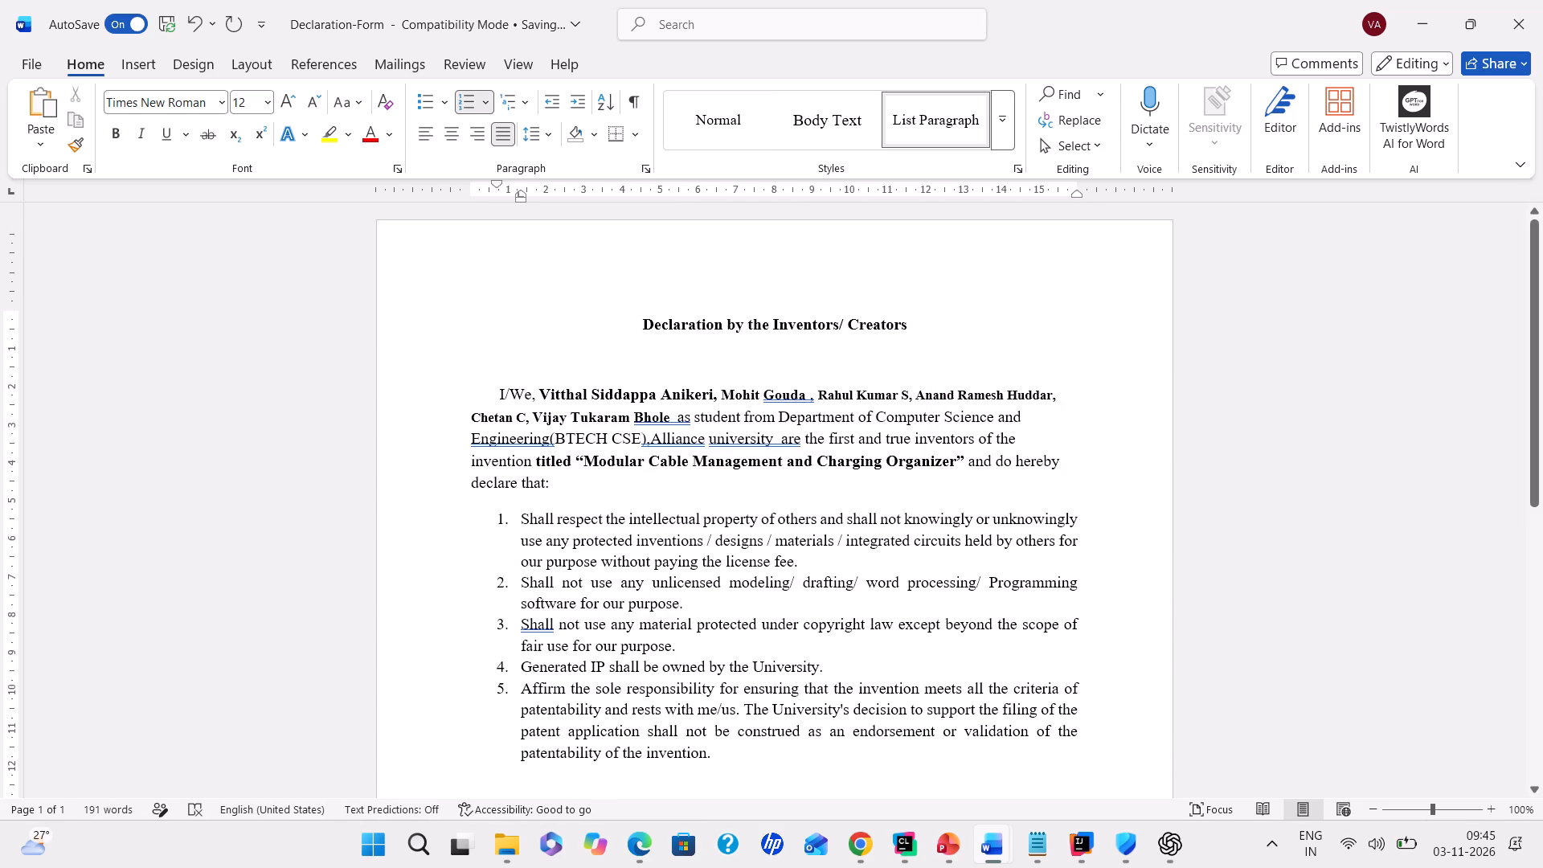
Remove the bold formatting from the word "titled" before the invention title.
drag(569, 460, 541, 461)
drag(541, 461, 536, 461)
click(550, 429)
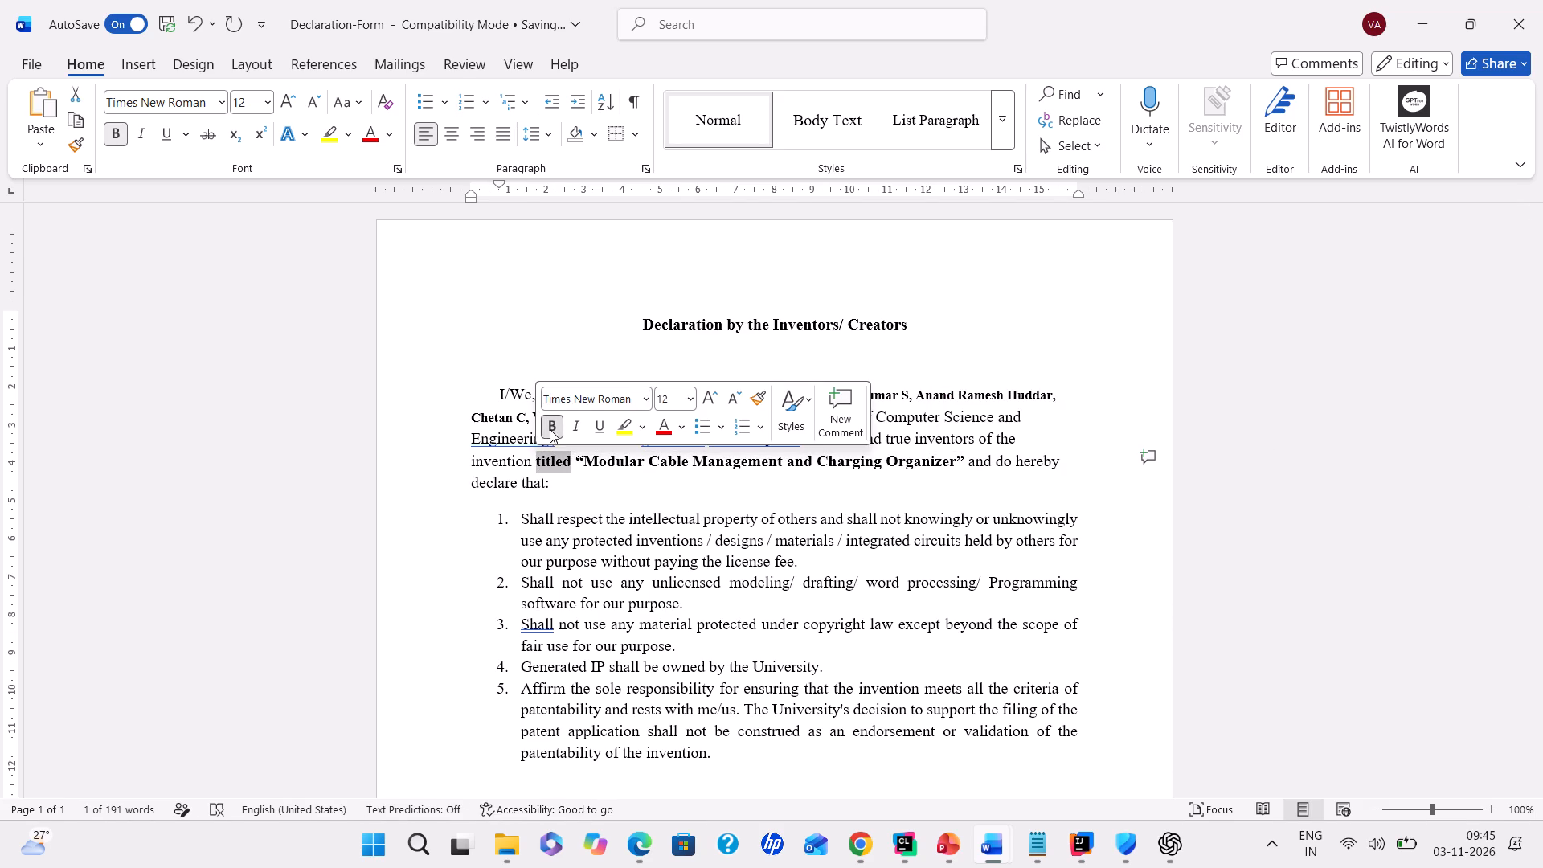
click(758, 485)
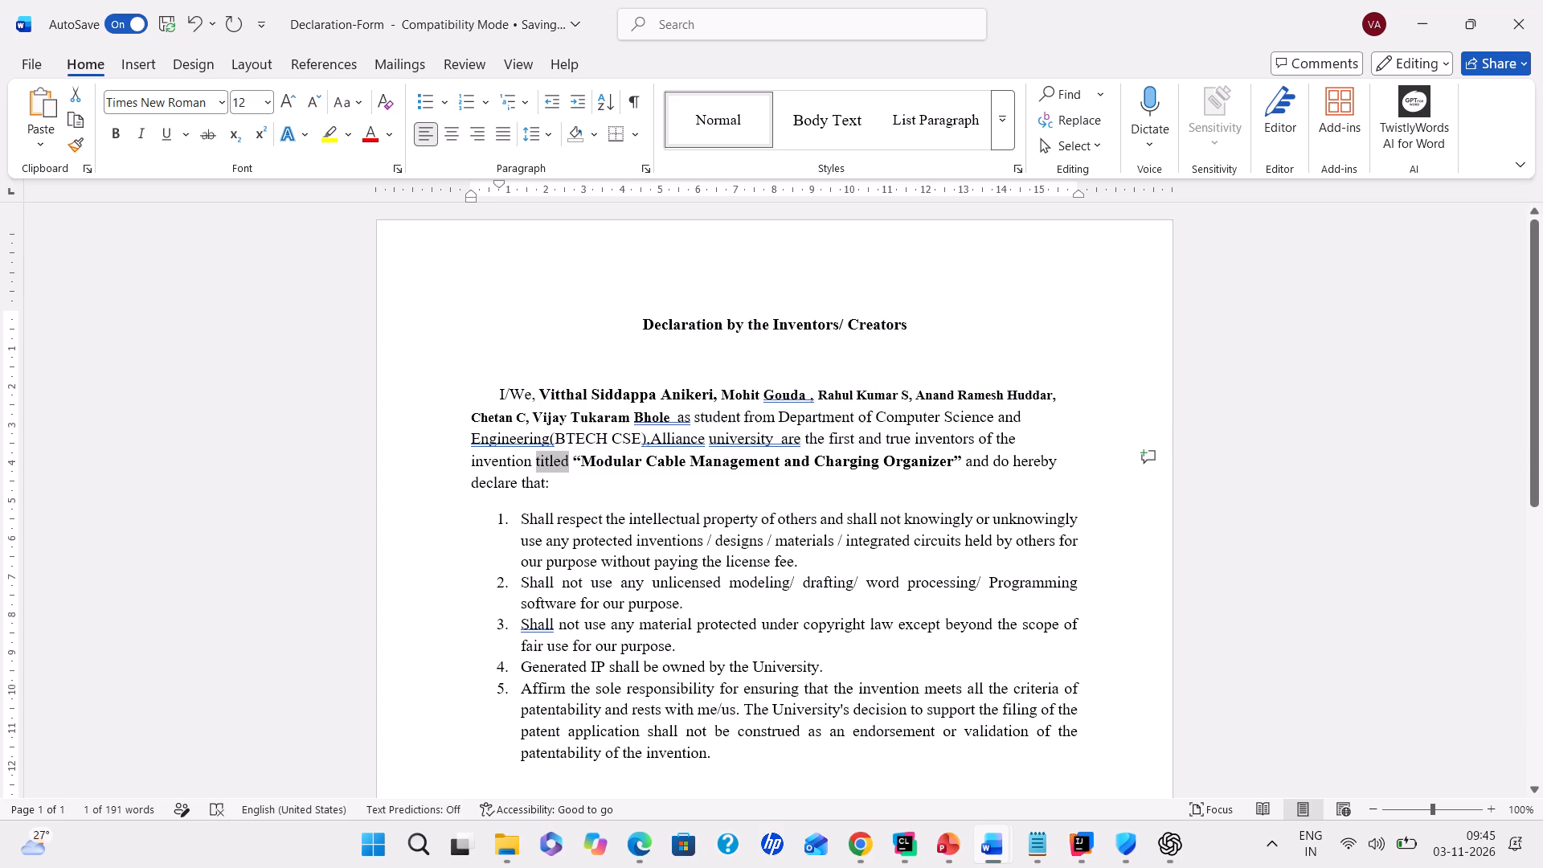
Copy the six numbered names from the Micro Project Front Page document and paste them under "Name of the Inventors/ Creators" in the Declaration-Form.
scroll(806, 522, down, 2)
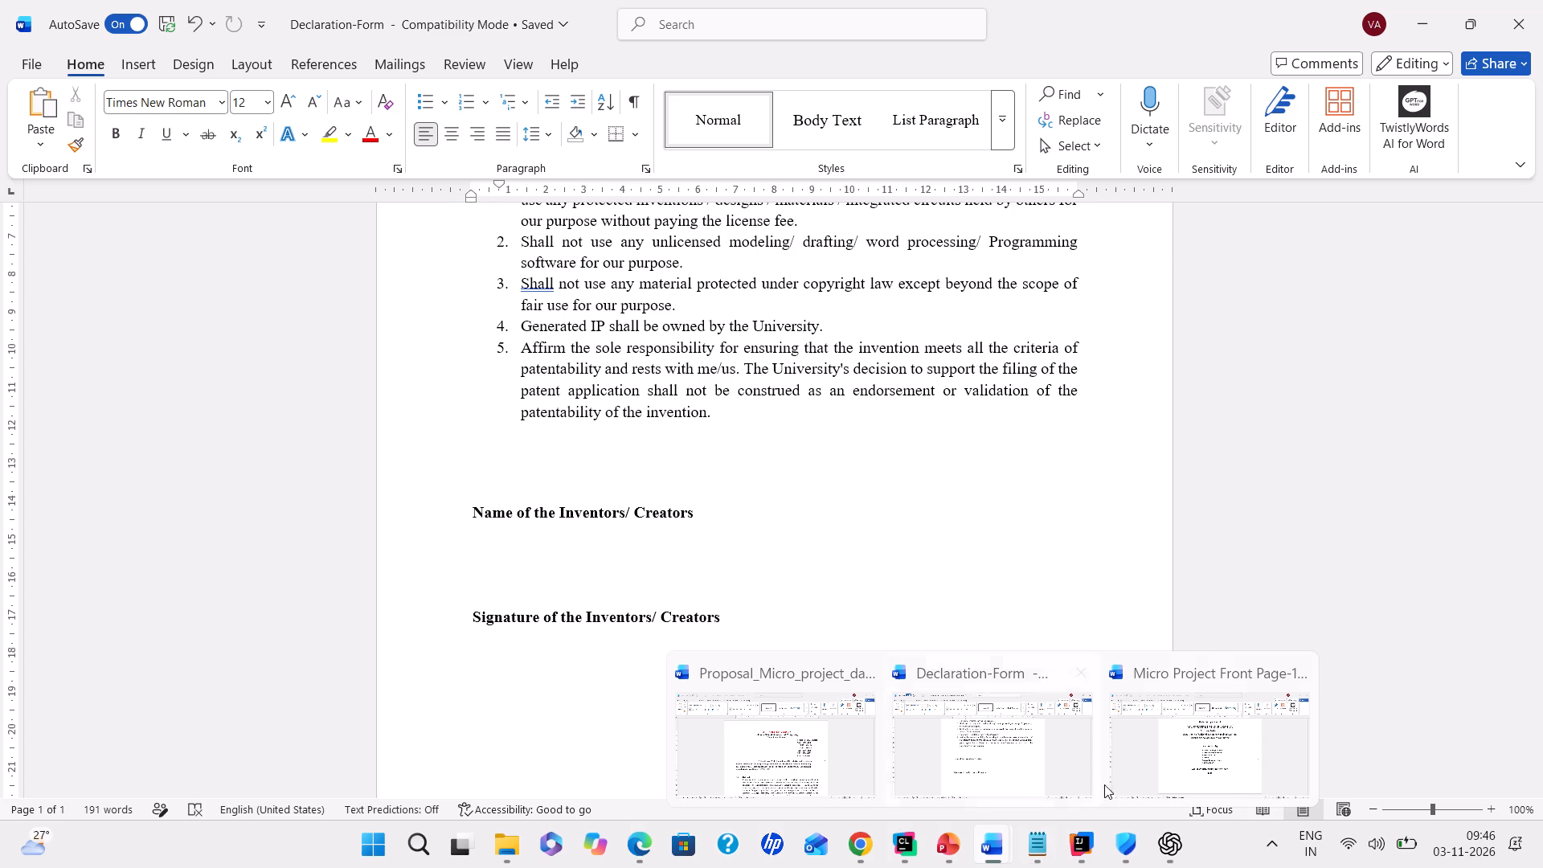
click(1184, 749)
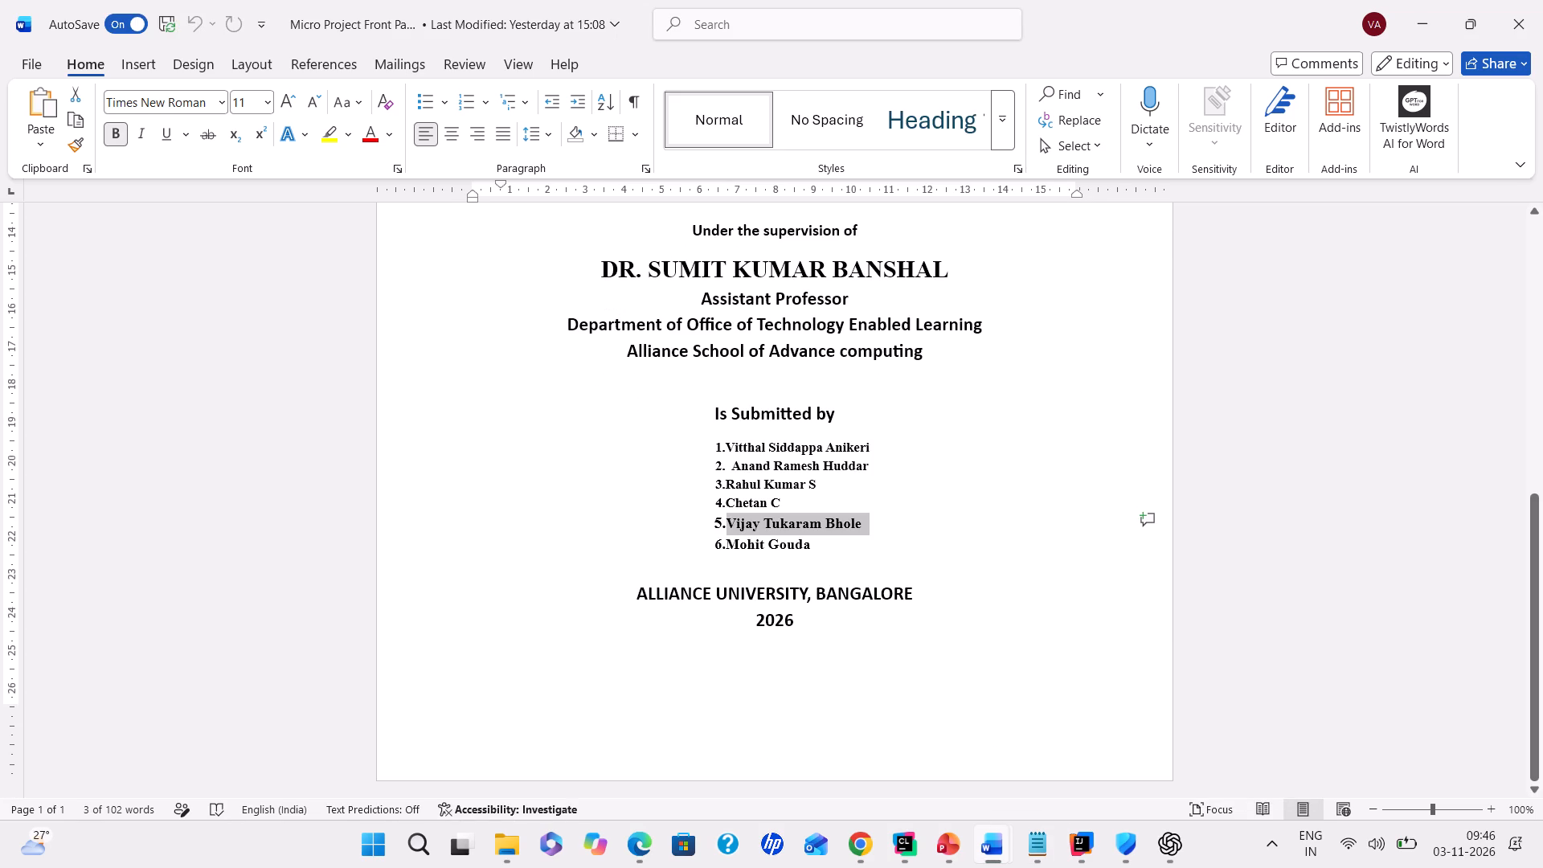
click(700, 440)
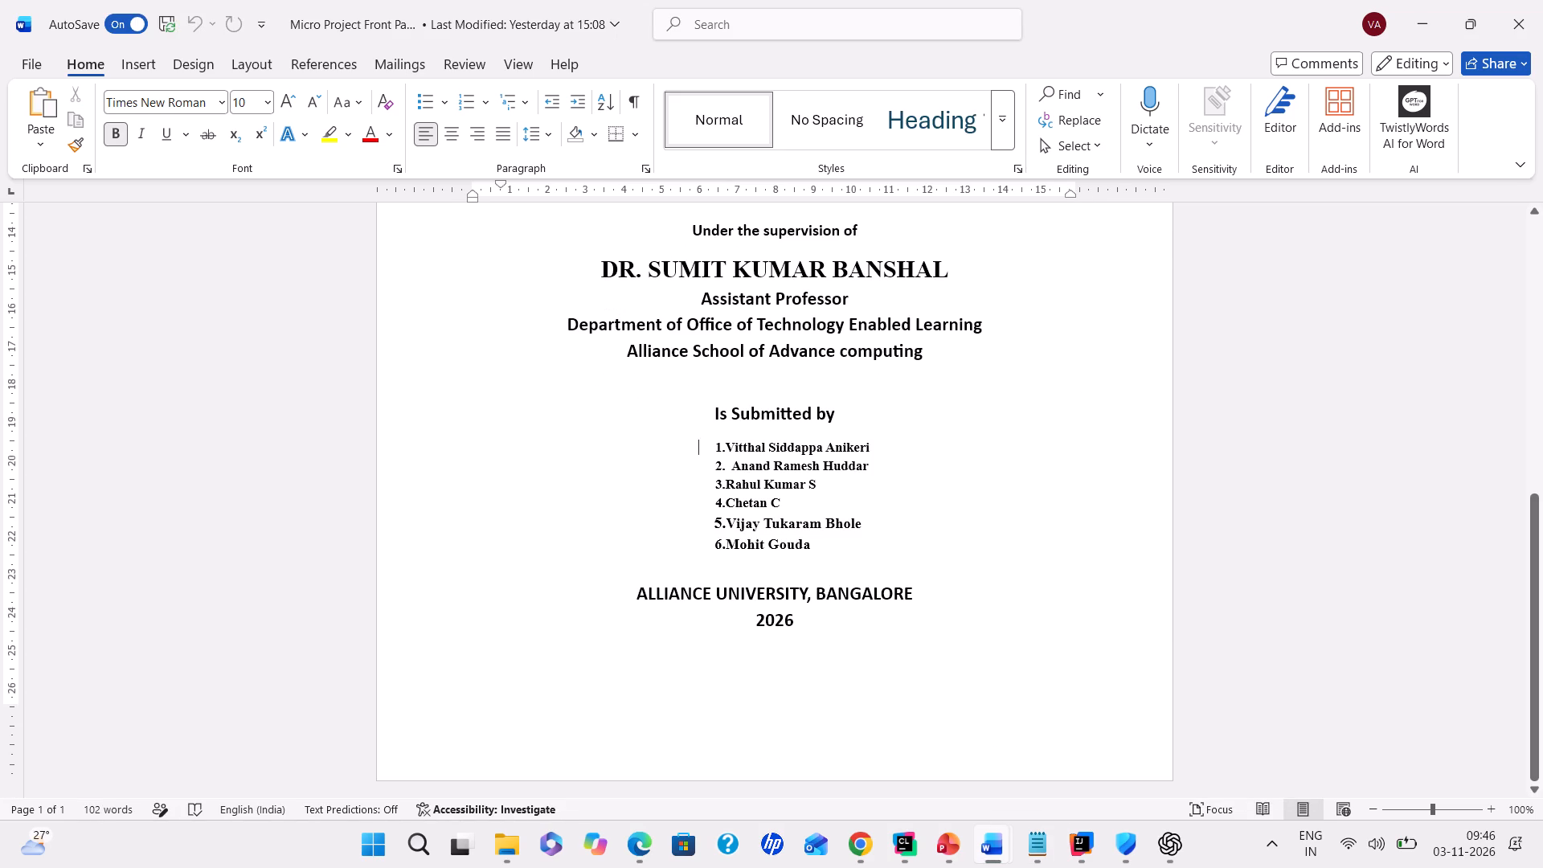
drag(712, 446, 782, 538)
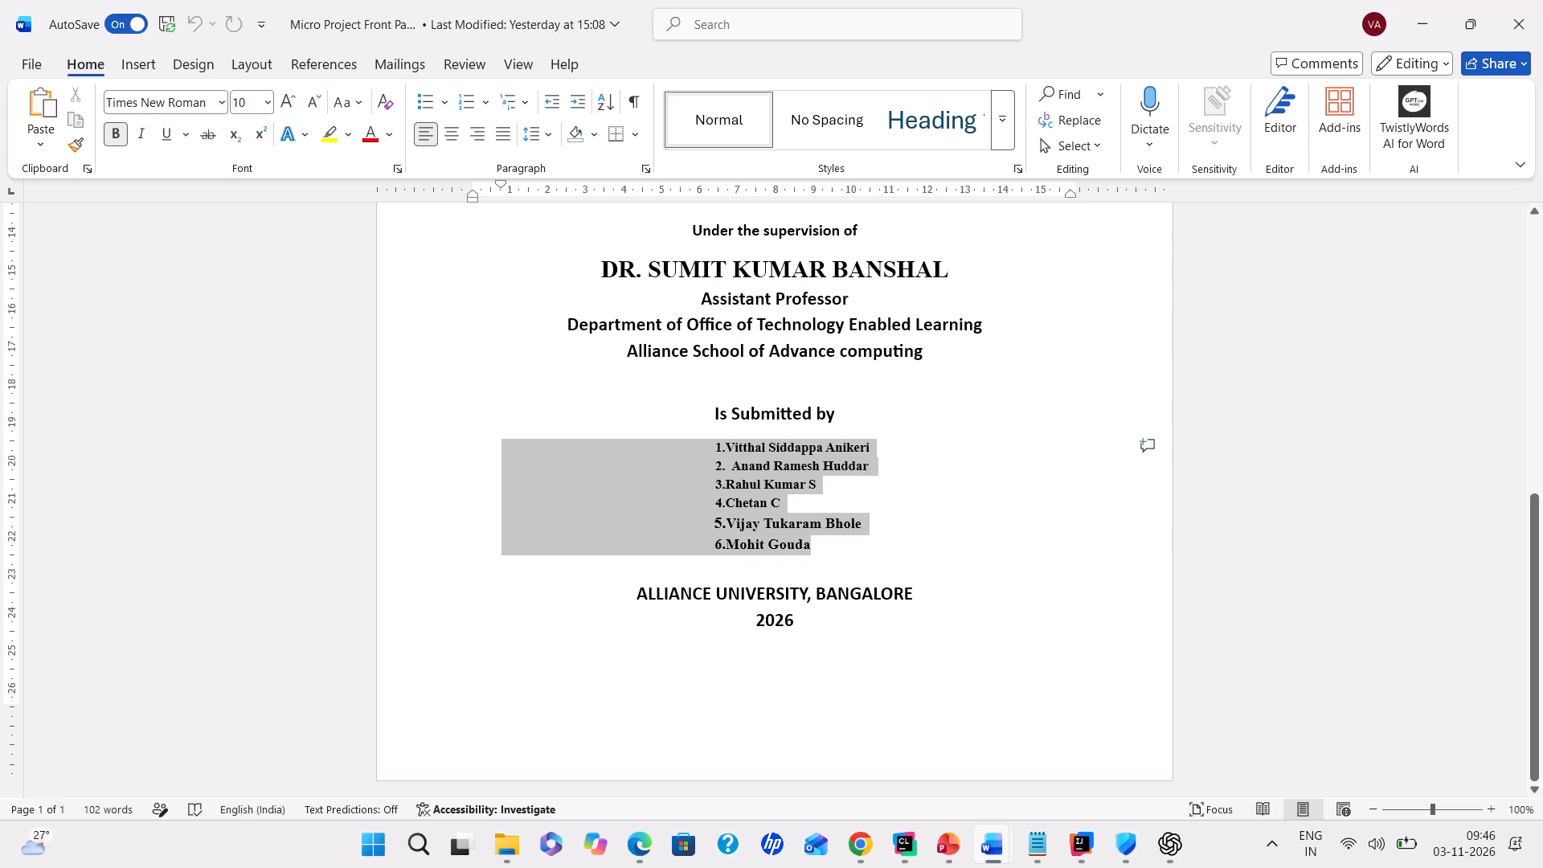
drag(782, 538, 802, 542)
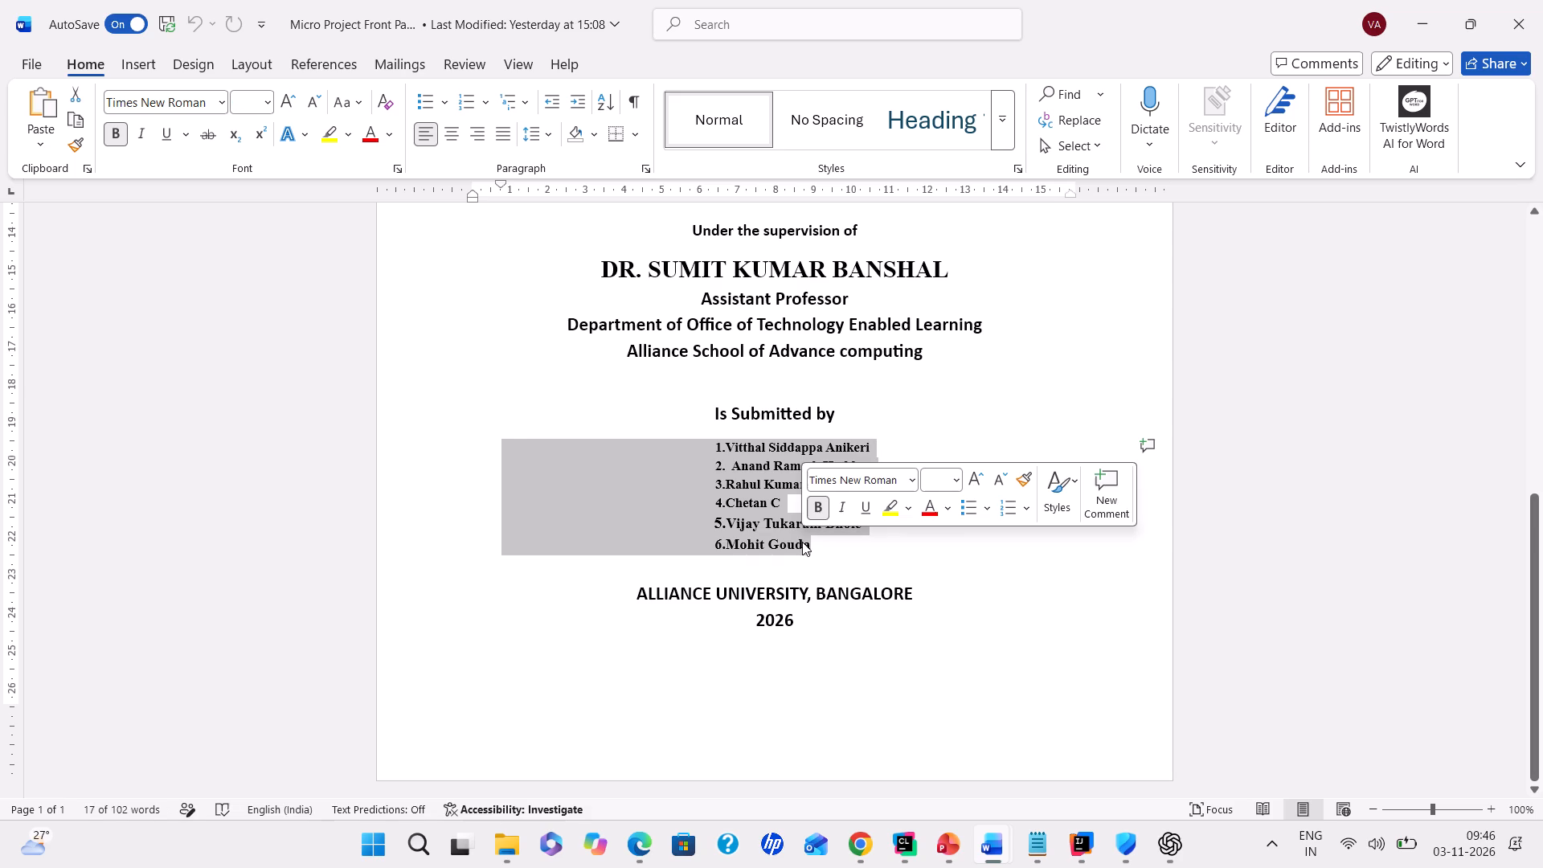
key(ctrl+c)
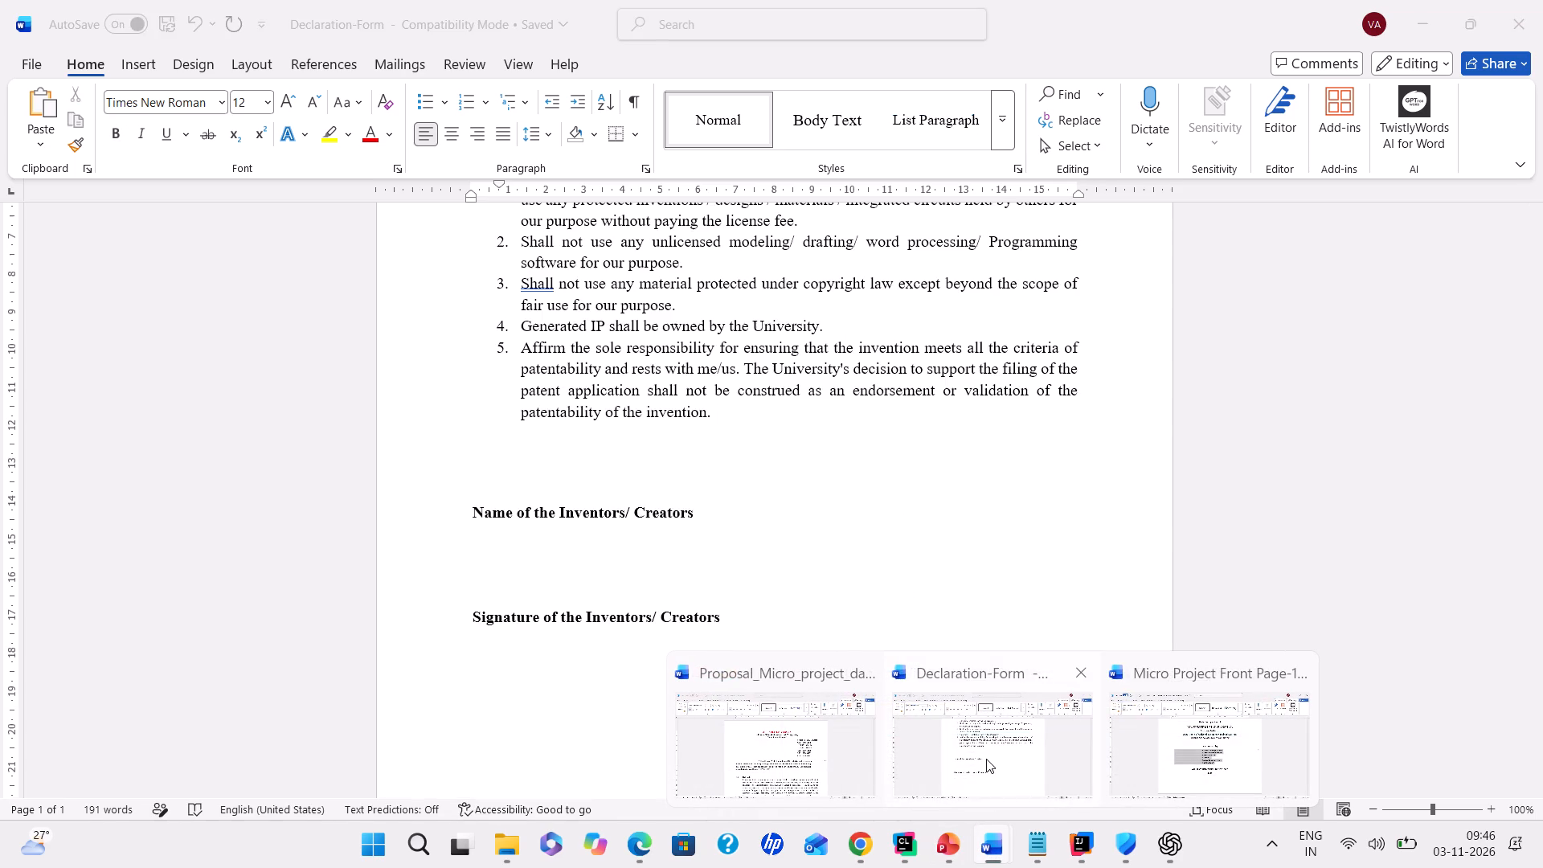
click(986, 759)
click(541, 542)
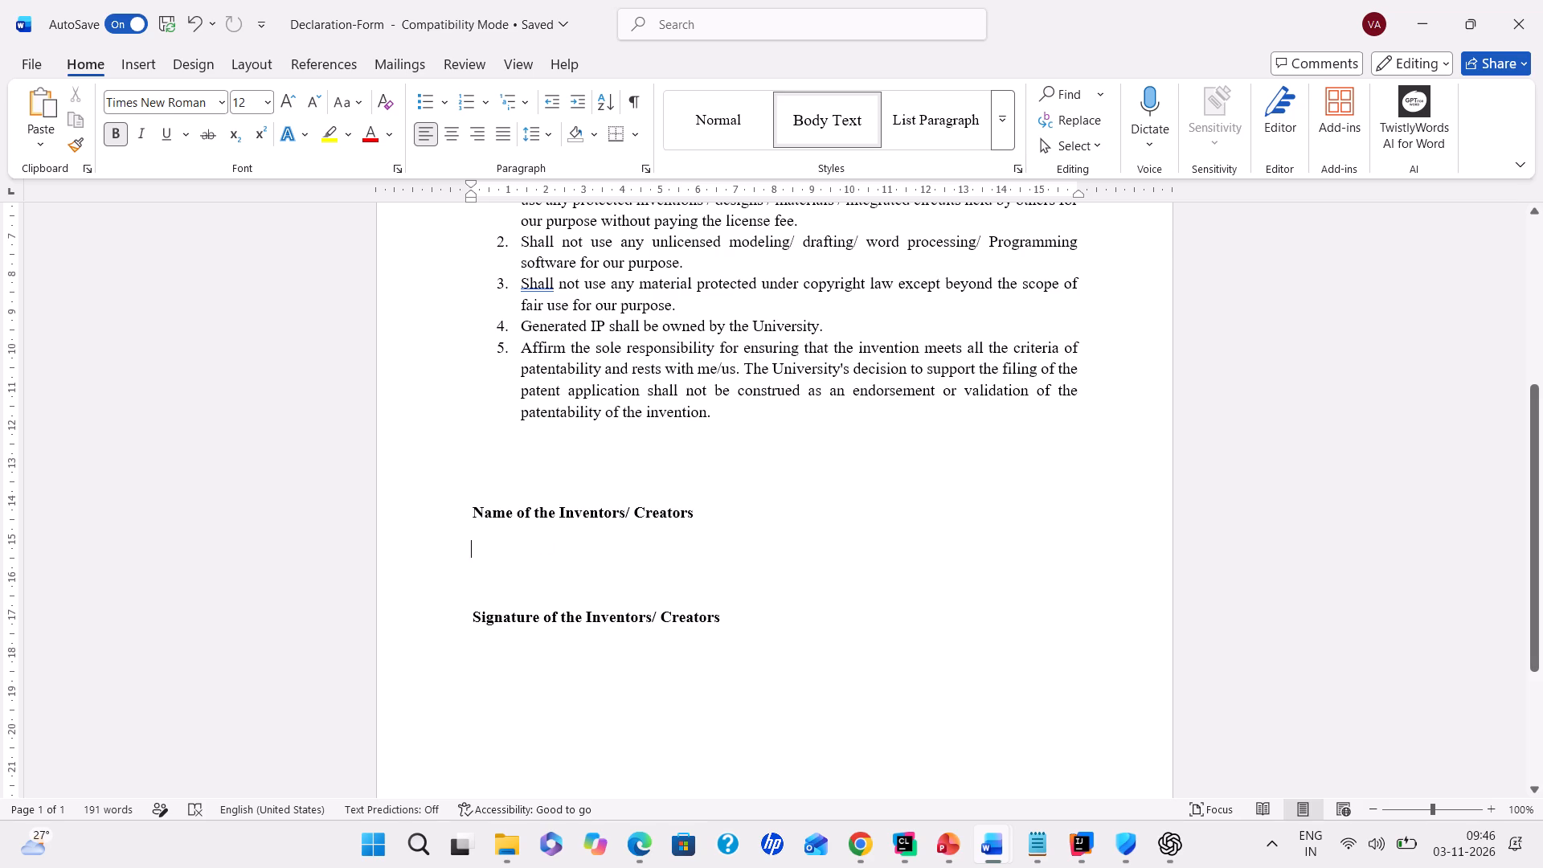
key(ctrl+v)
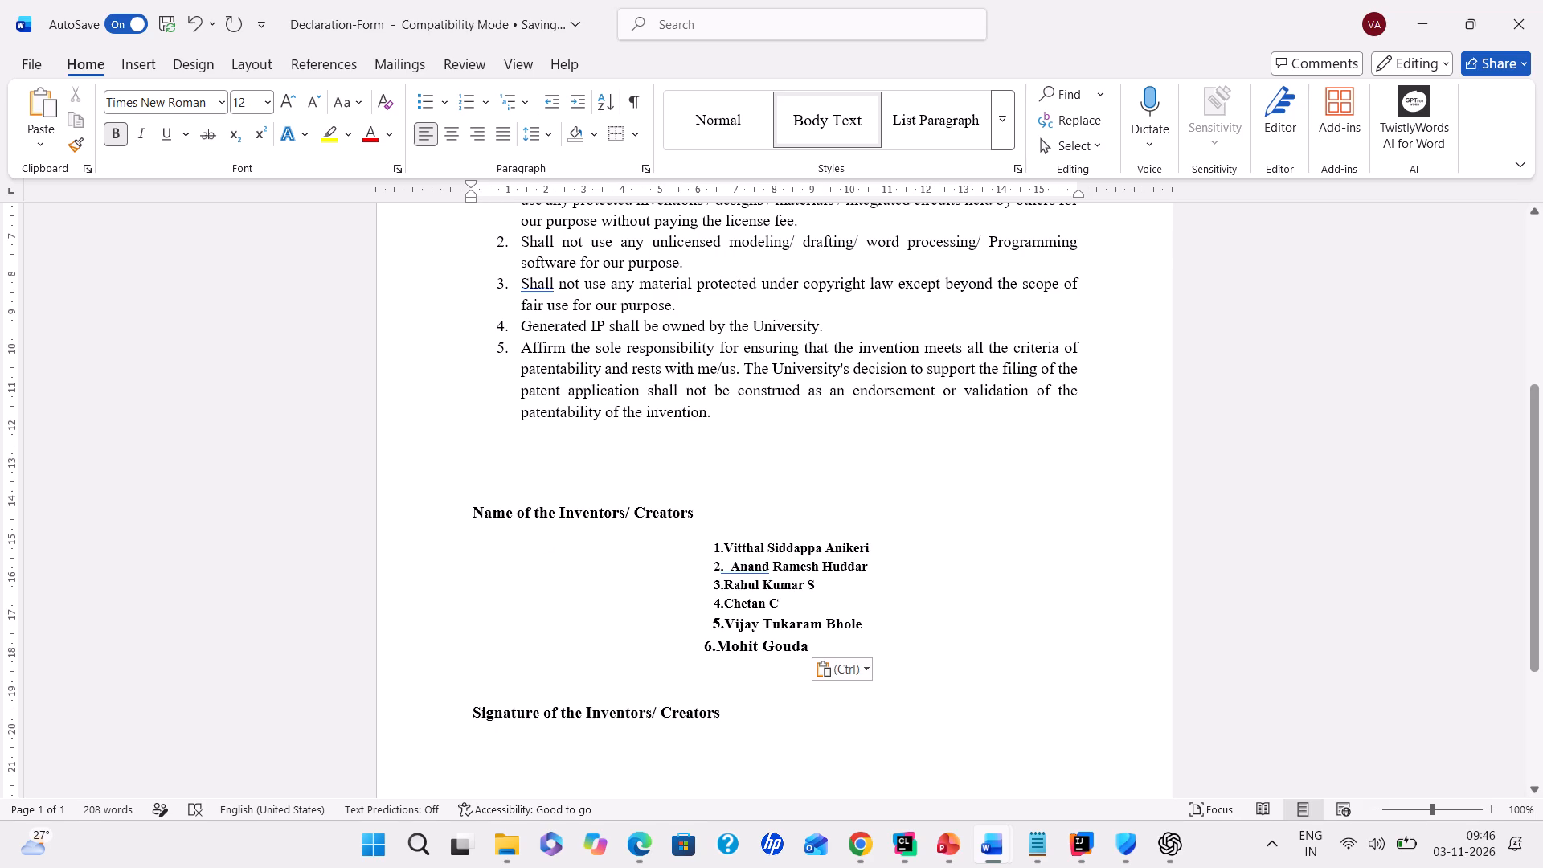
Move the first-line indent of all six pasted name lines outward to the page's left edge.
drag(711, 547, 767, 638)
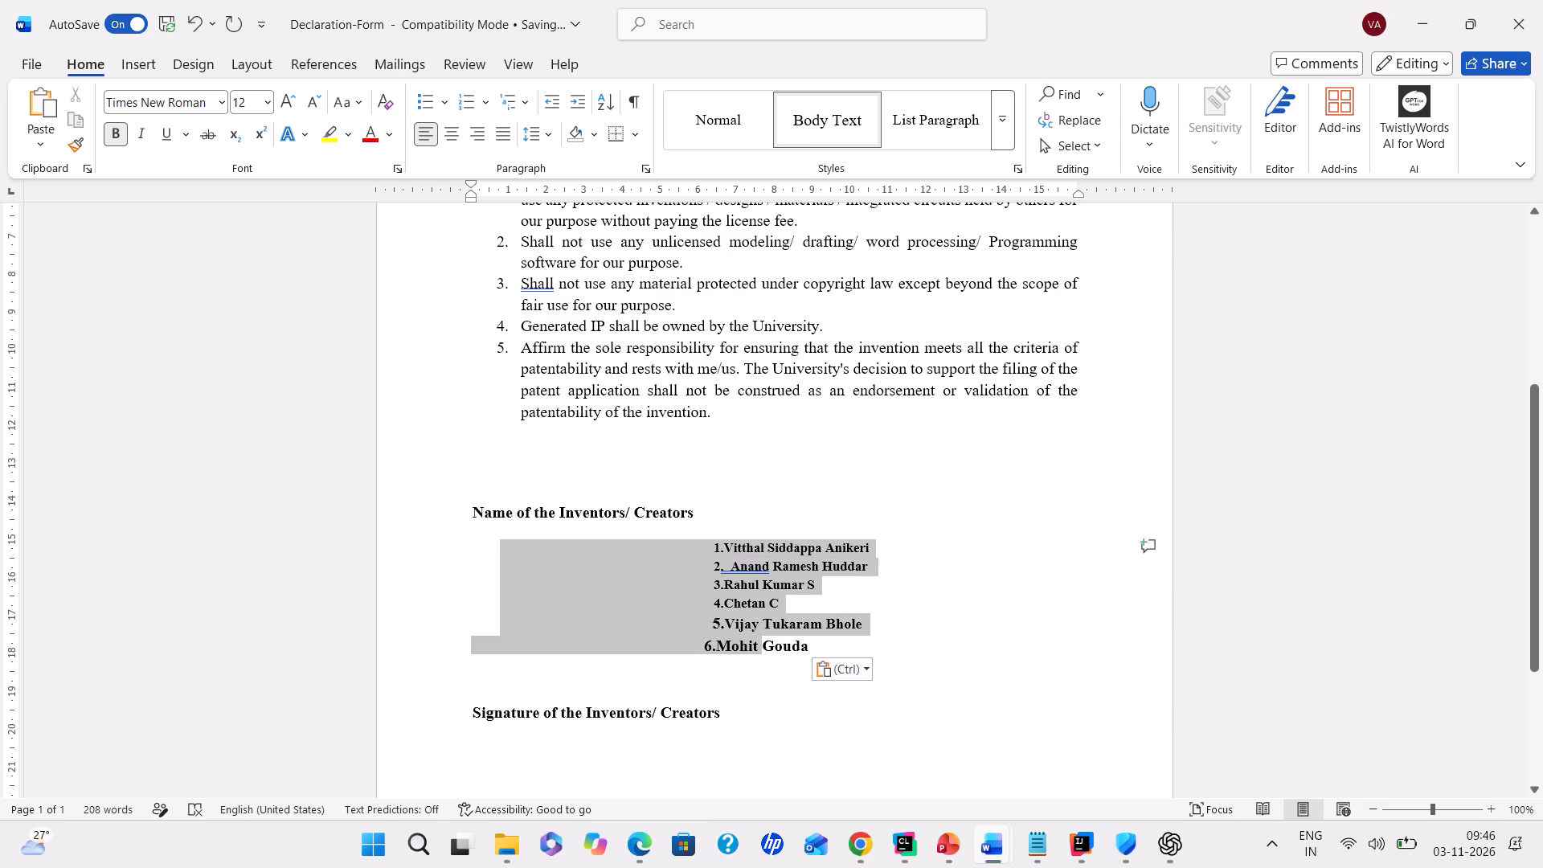
drag(767, 638, 790, 650)
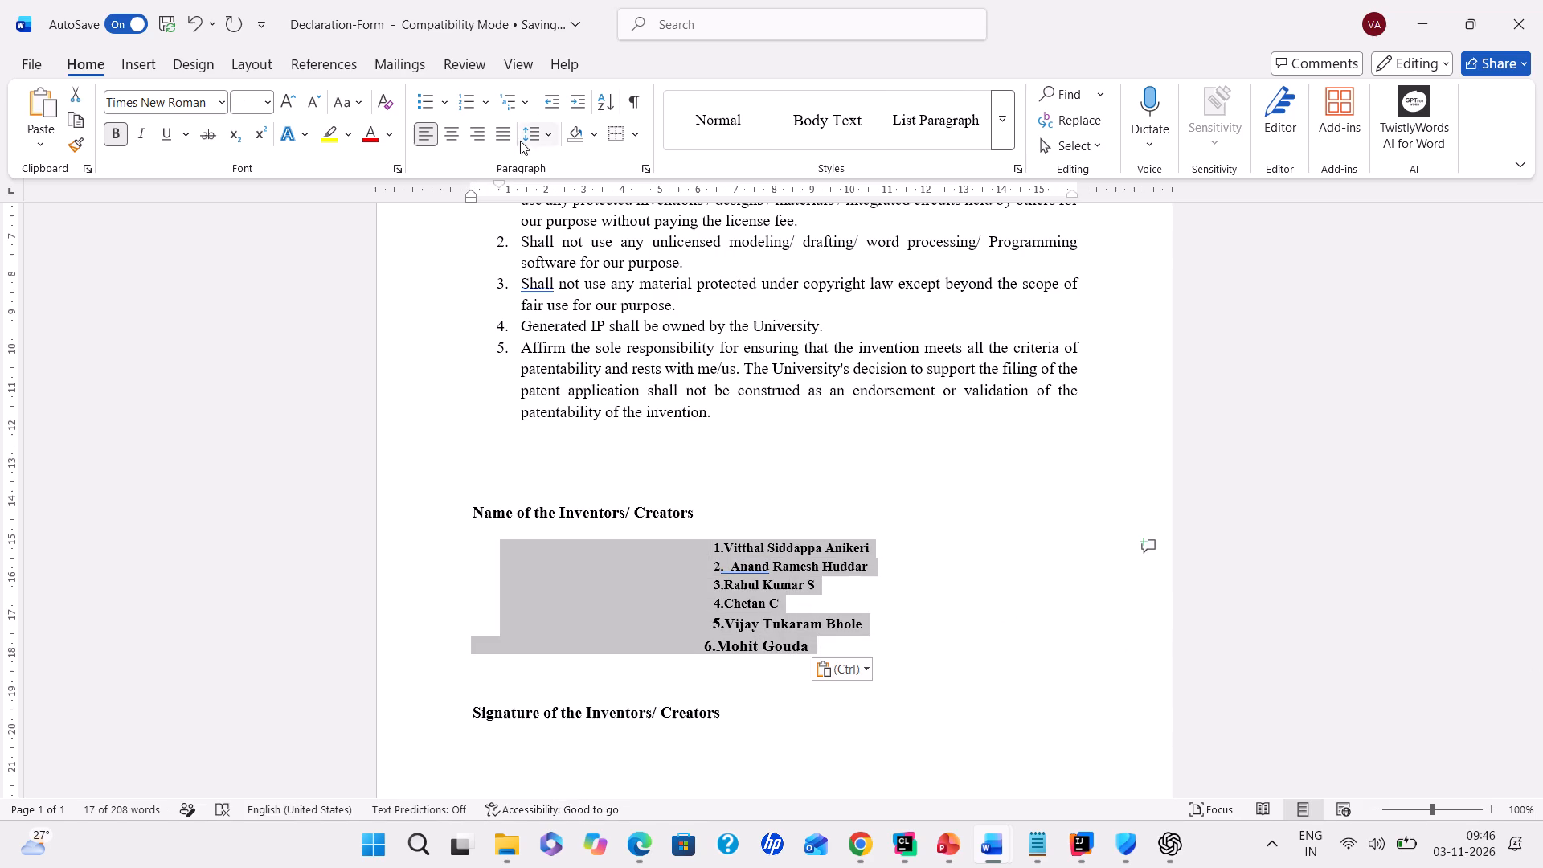
drag(498, 186, 492, 186)
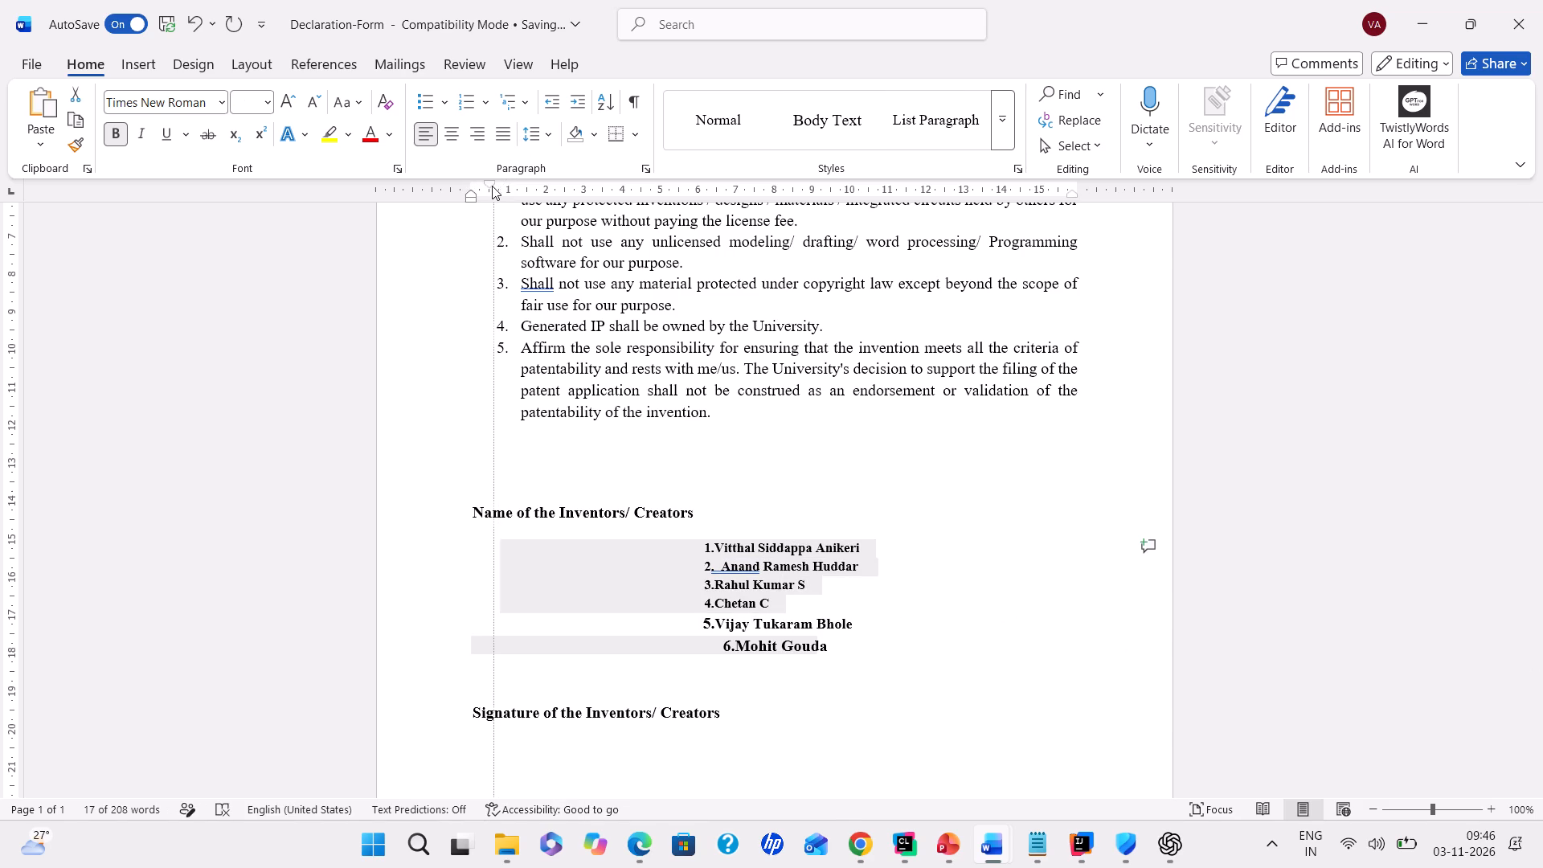
drag(492, 186, 465, 181)
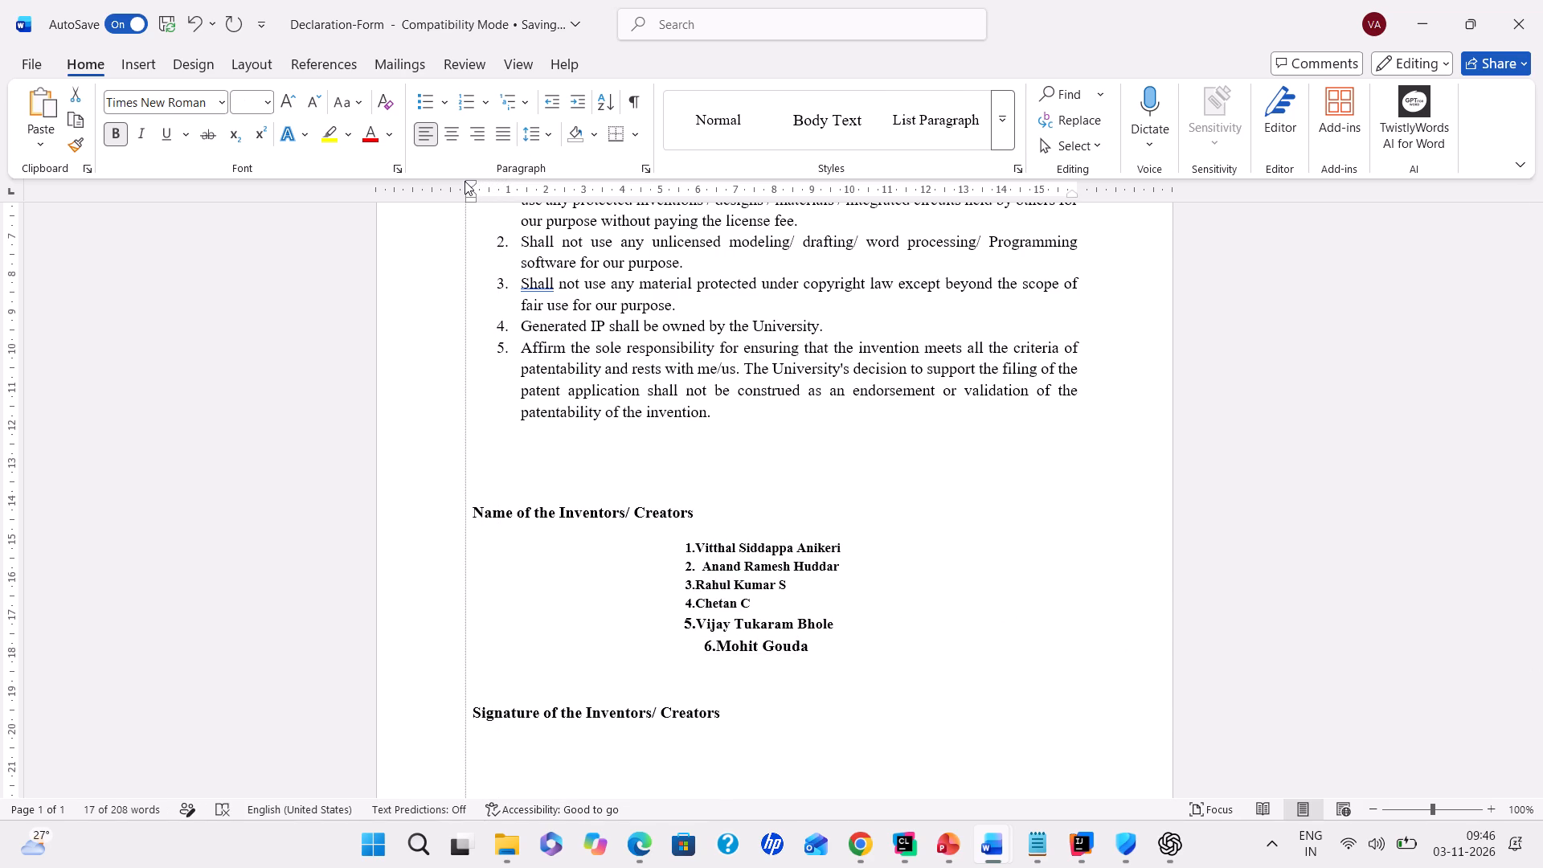
drag(465, 181, 411, 178)
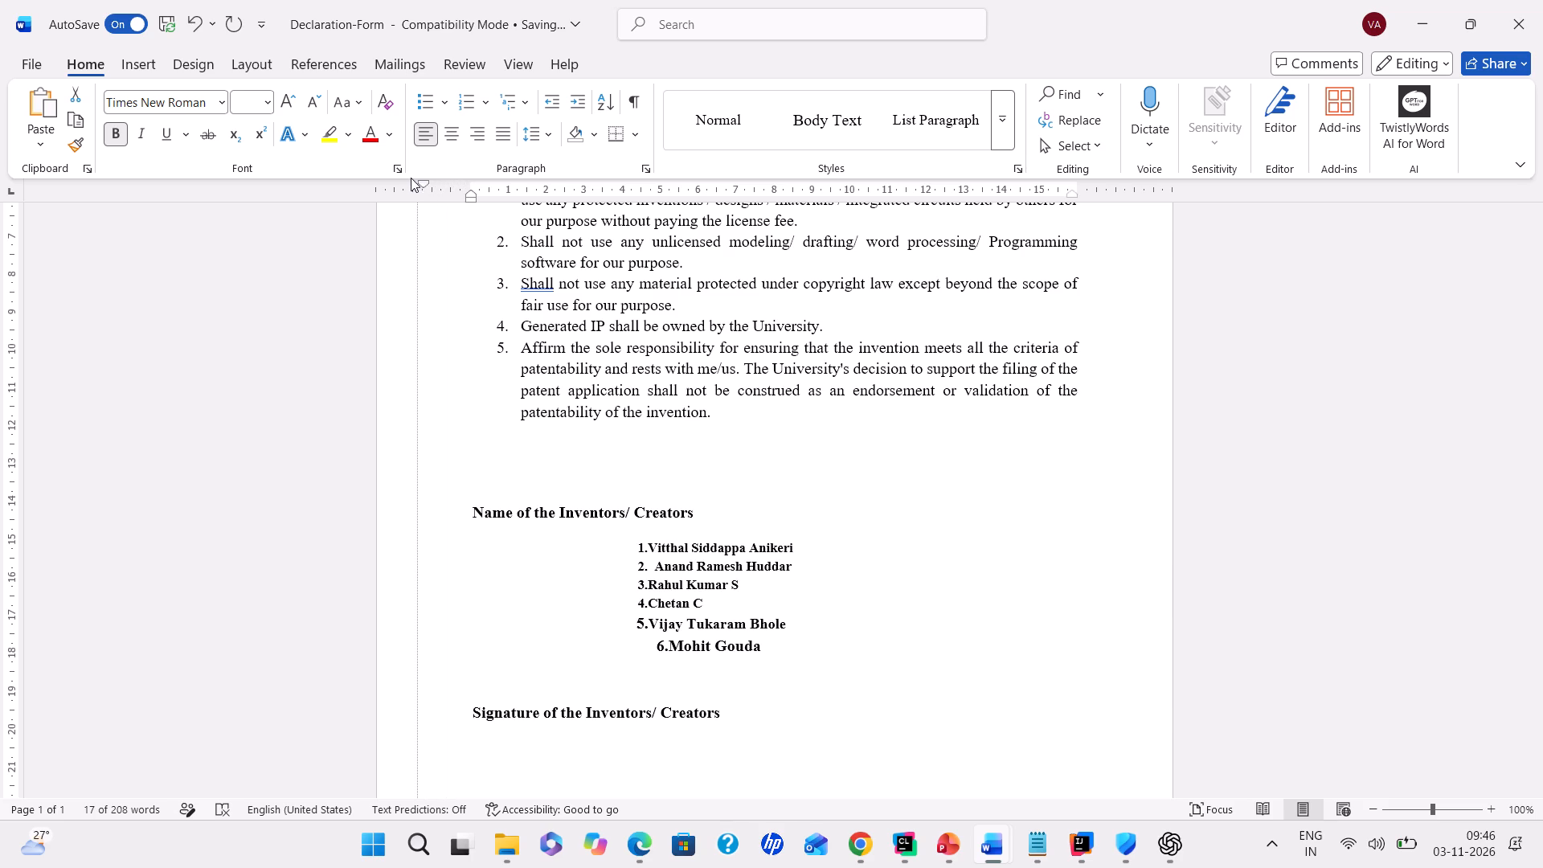
drag(411, 178, 396, 178)
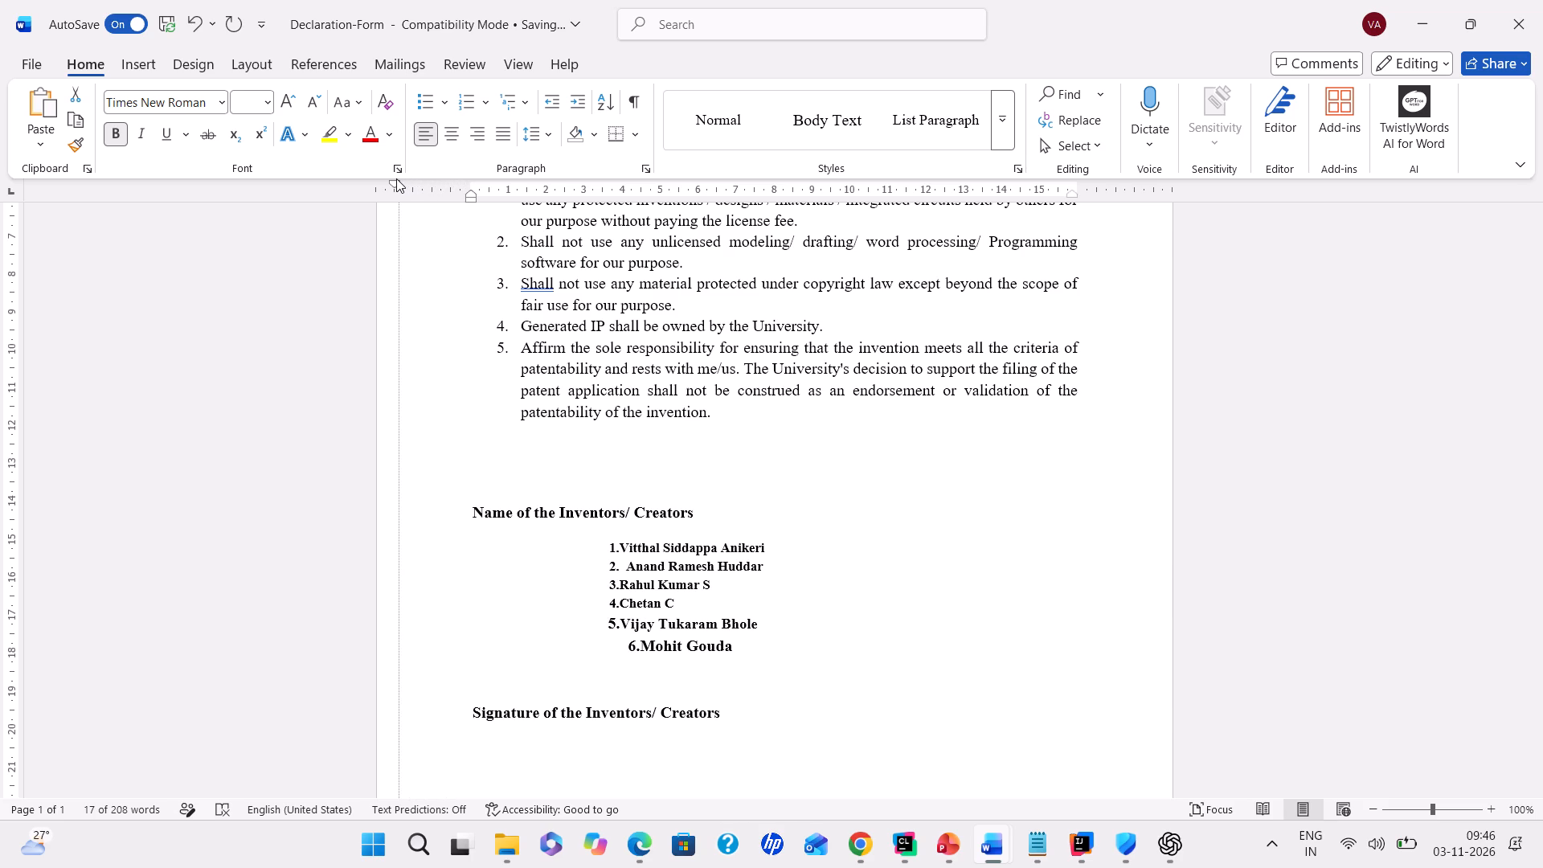
drag(396, 178, 364, 174)
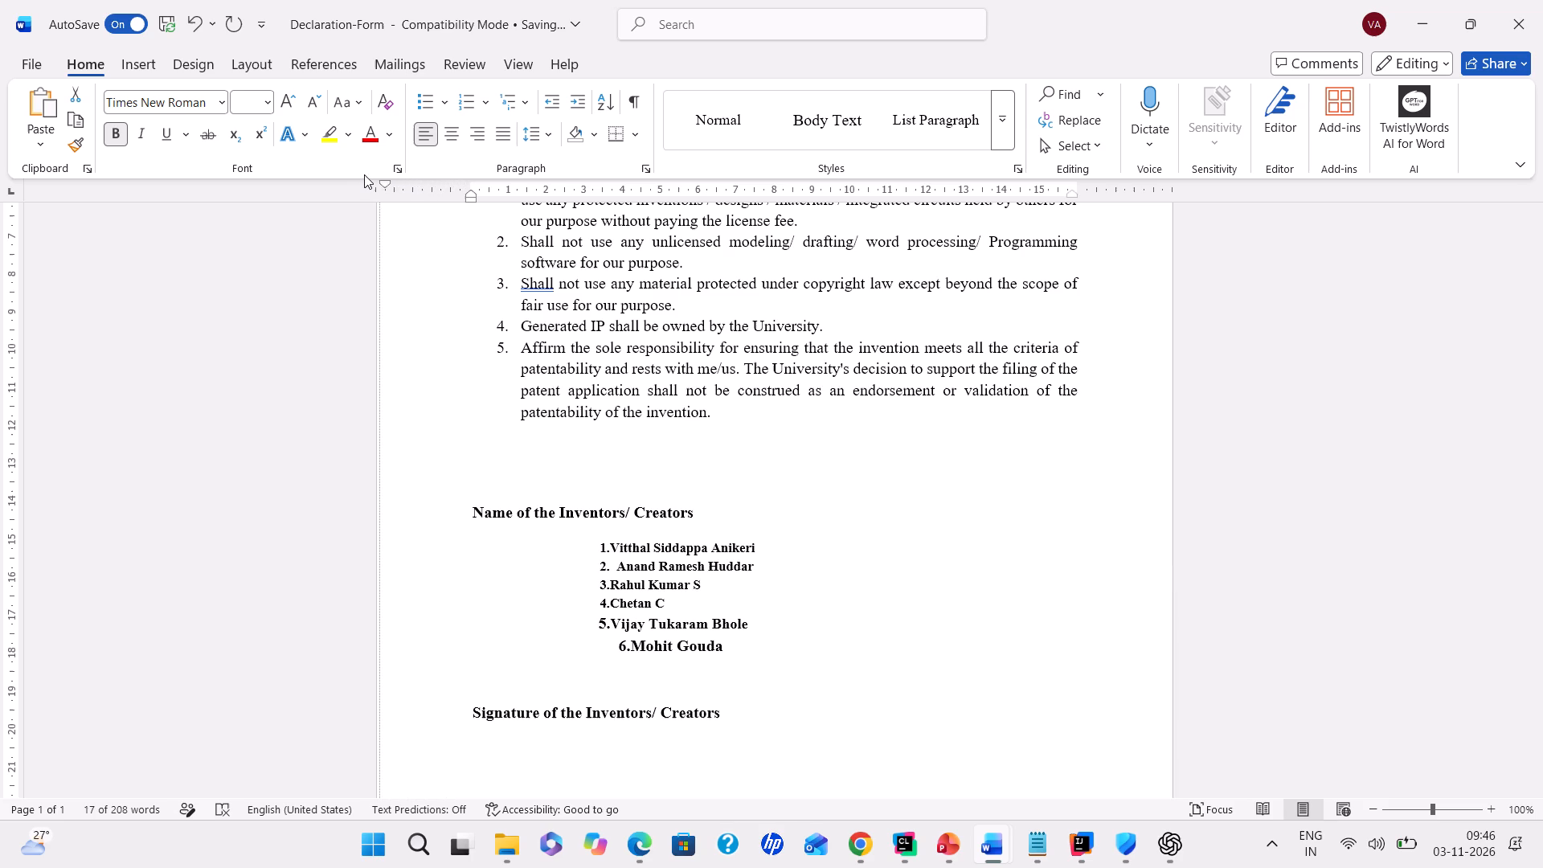
drag(364, 174, 343, 183)
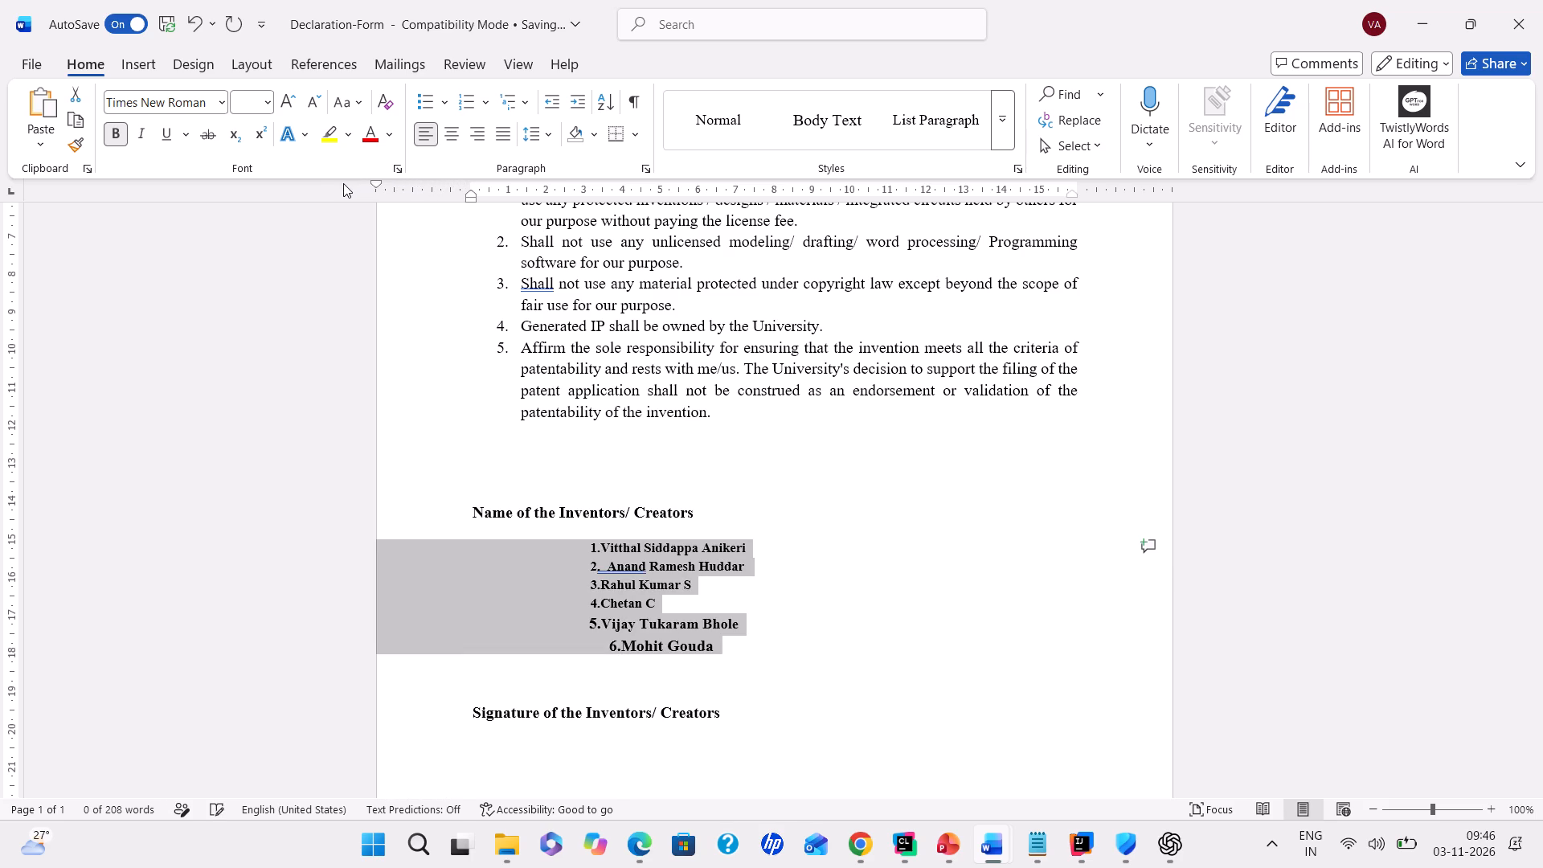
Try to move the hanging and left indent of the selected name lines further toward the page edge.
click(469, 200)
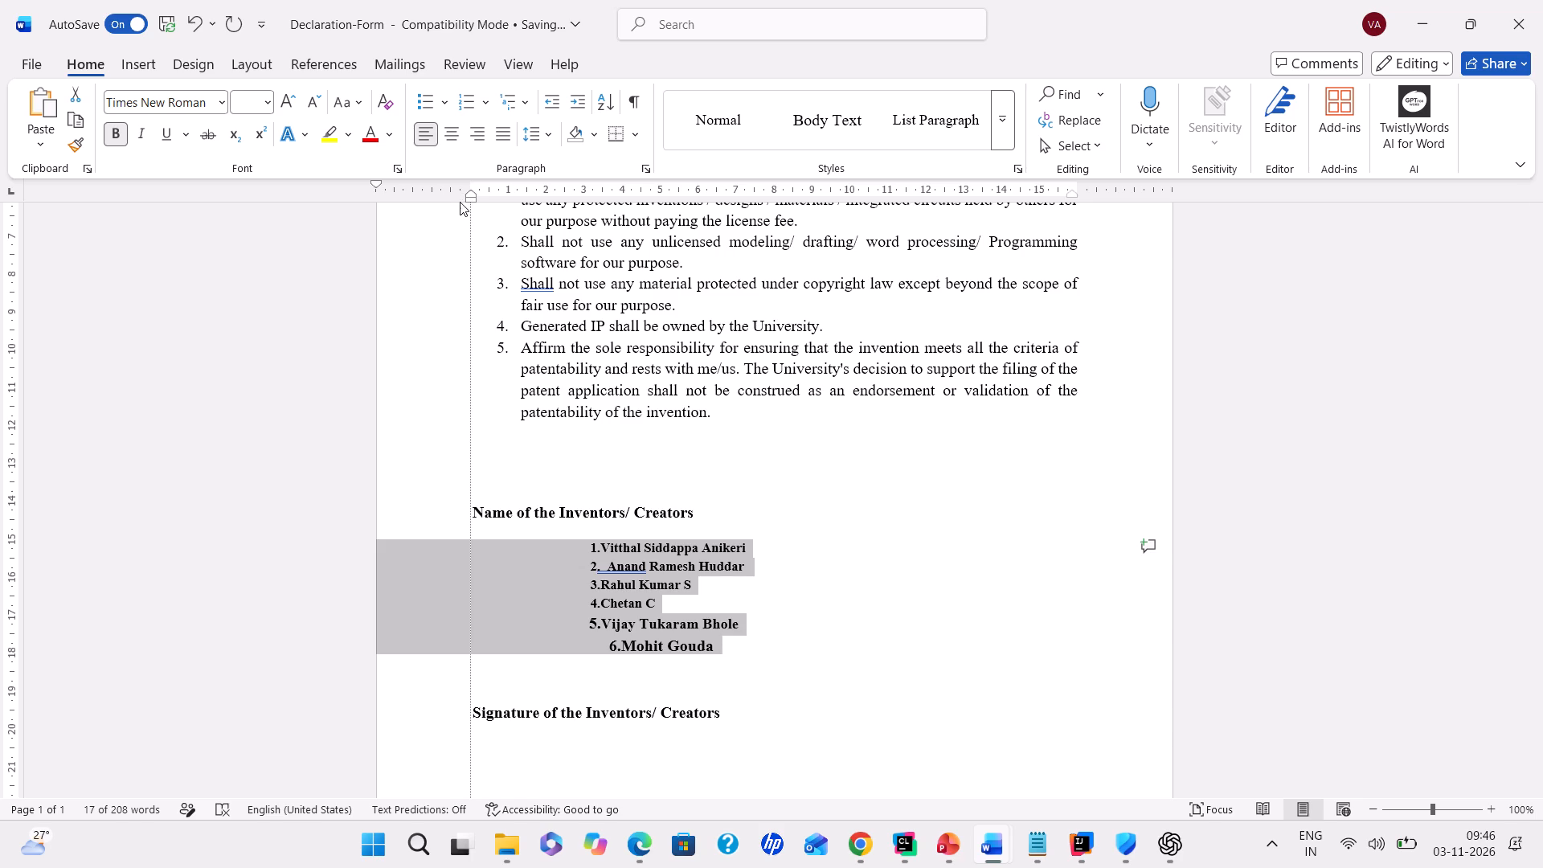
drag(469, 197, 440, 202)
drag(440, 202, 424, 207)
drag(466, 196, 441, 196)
Pull the right indent of the selected name lines in to about 7.5 on the ruler.
drag(1070, 196, 1043, 199)
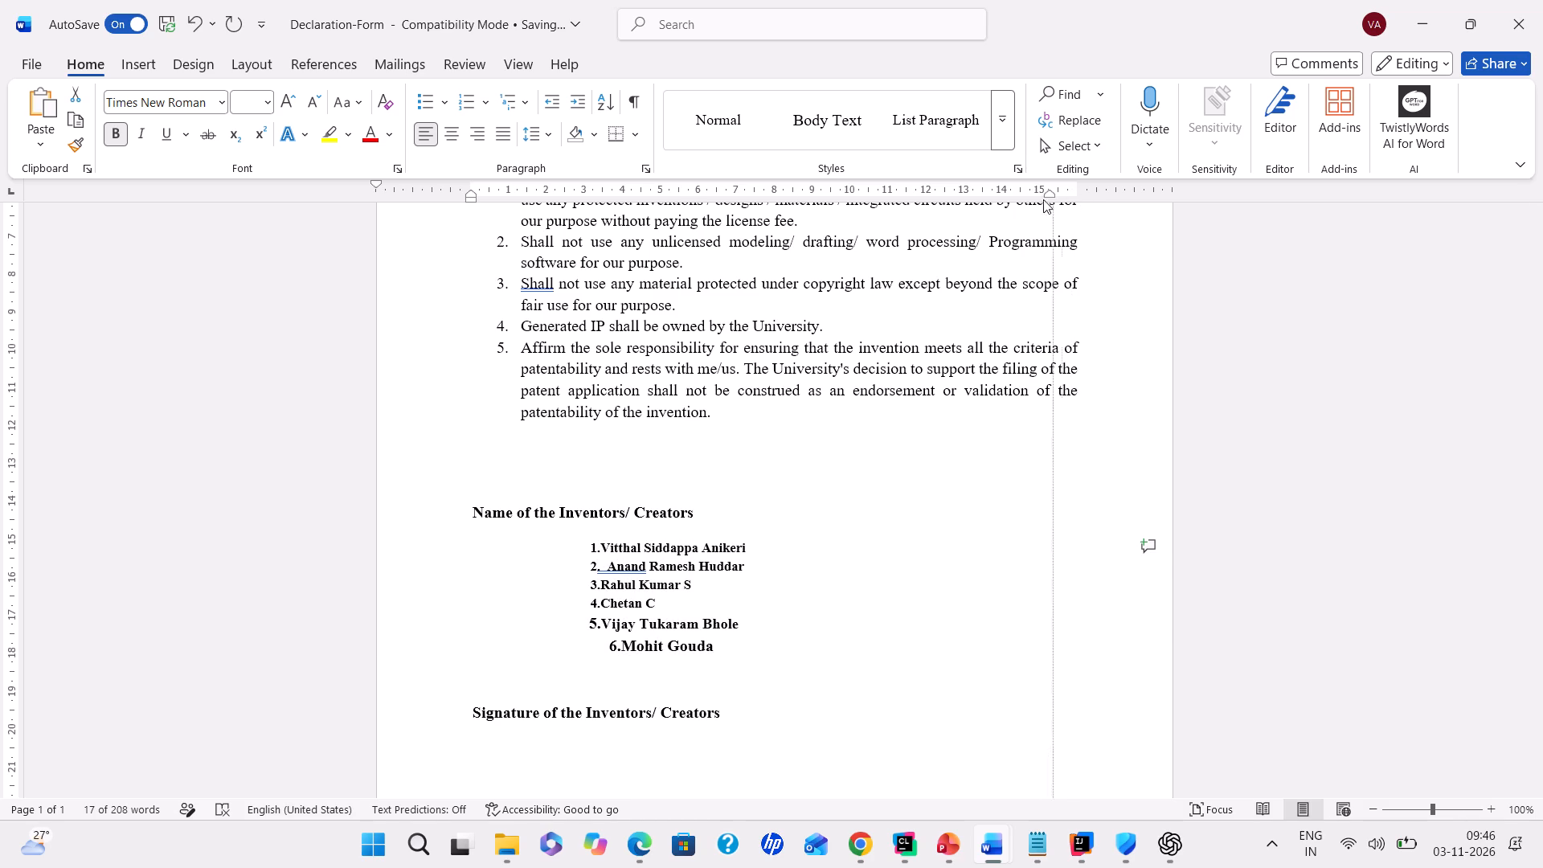
drag(1043, 199, 786, 267)
drag(786, 267, 754, 285)
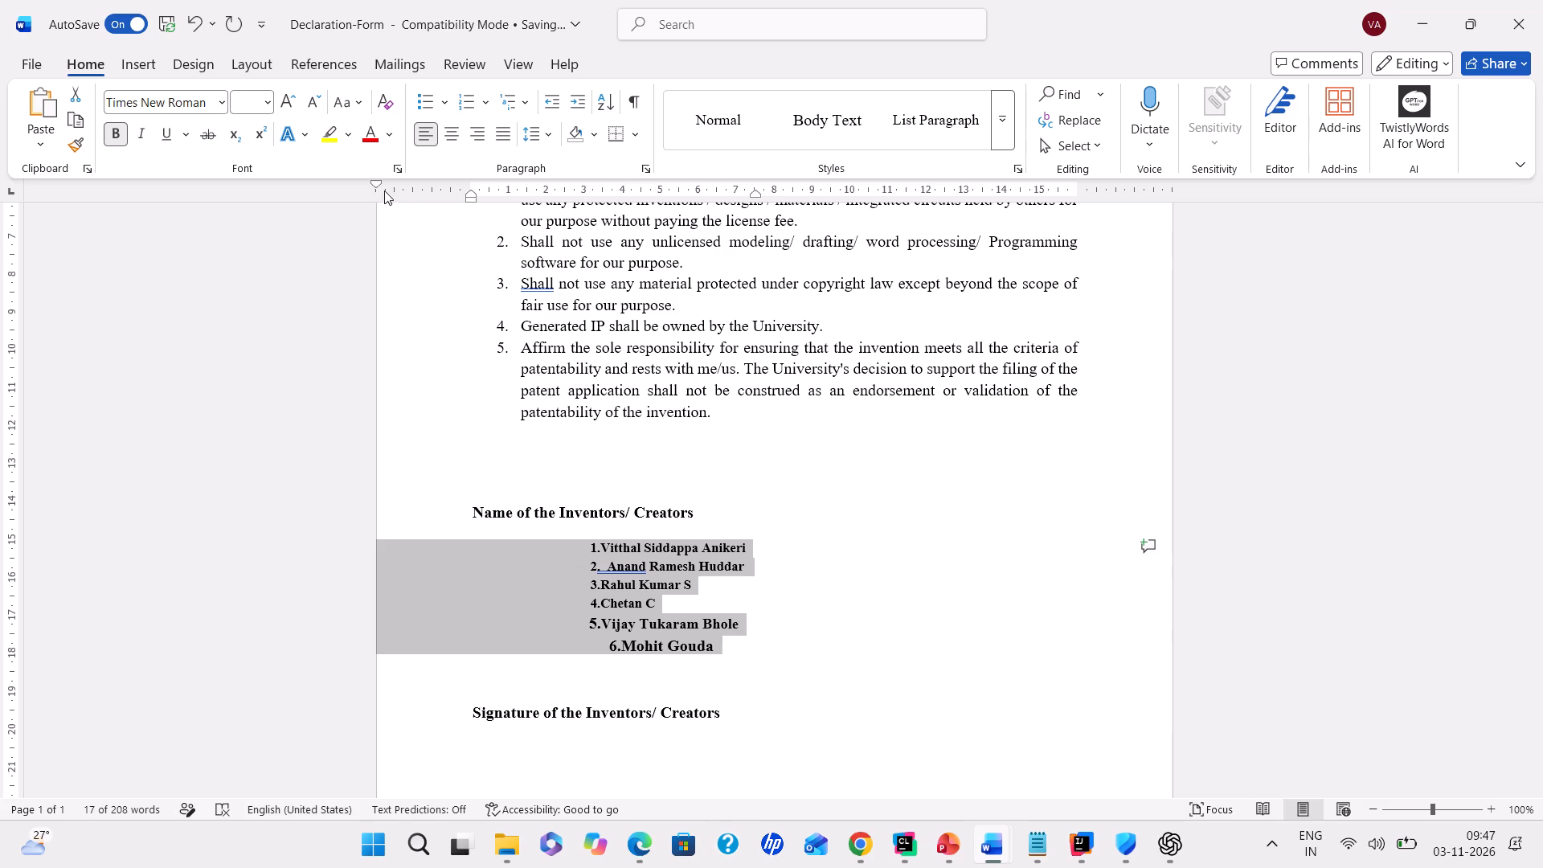
drag(378, 186, 352, 194)
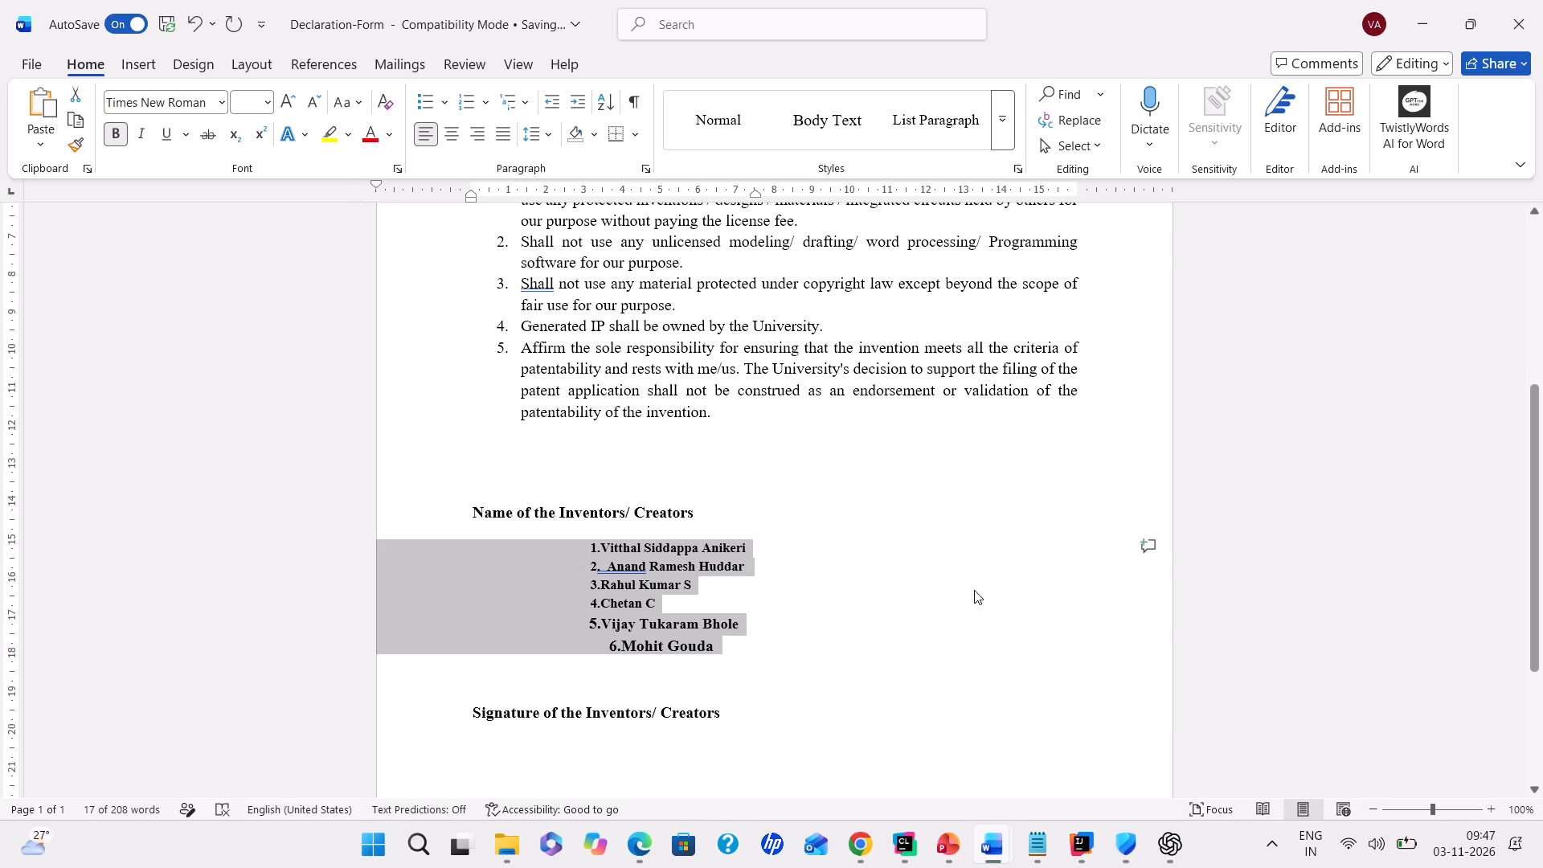
Remove four leading spaces before the sixth name so it sits roughly in line with the names above.
click(600, 645)
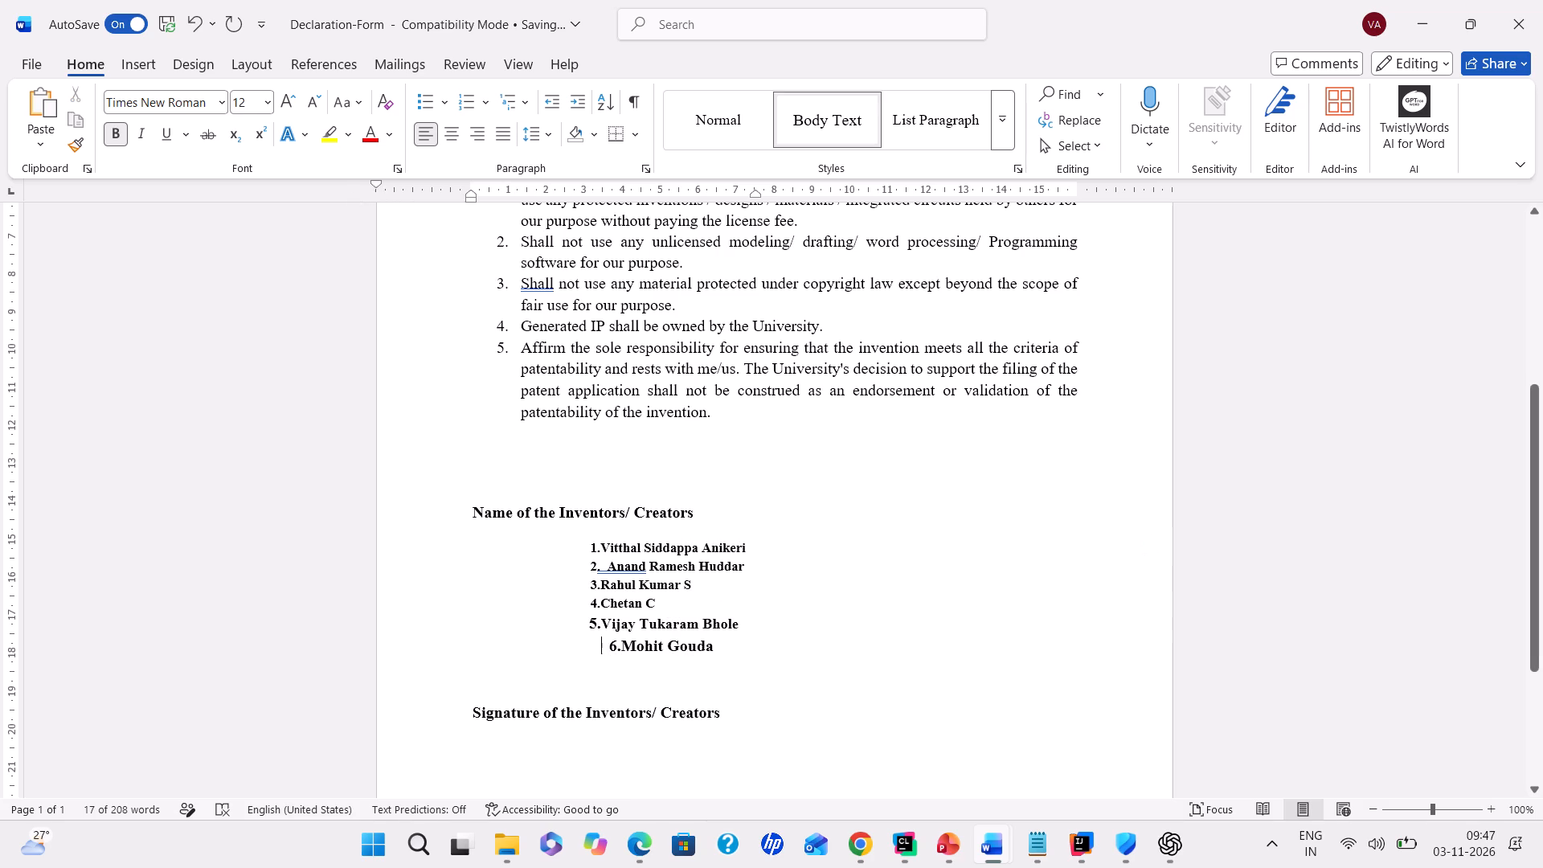
click(600, 645)
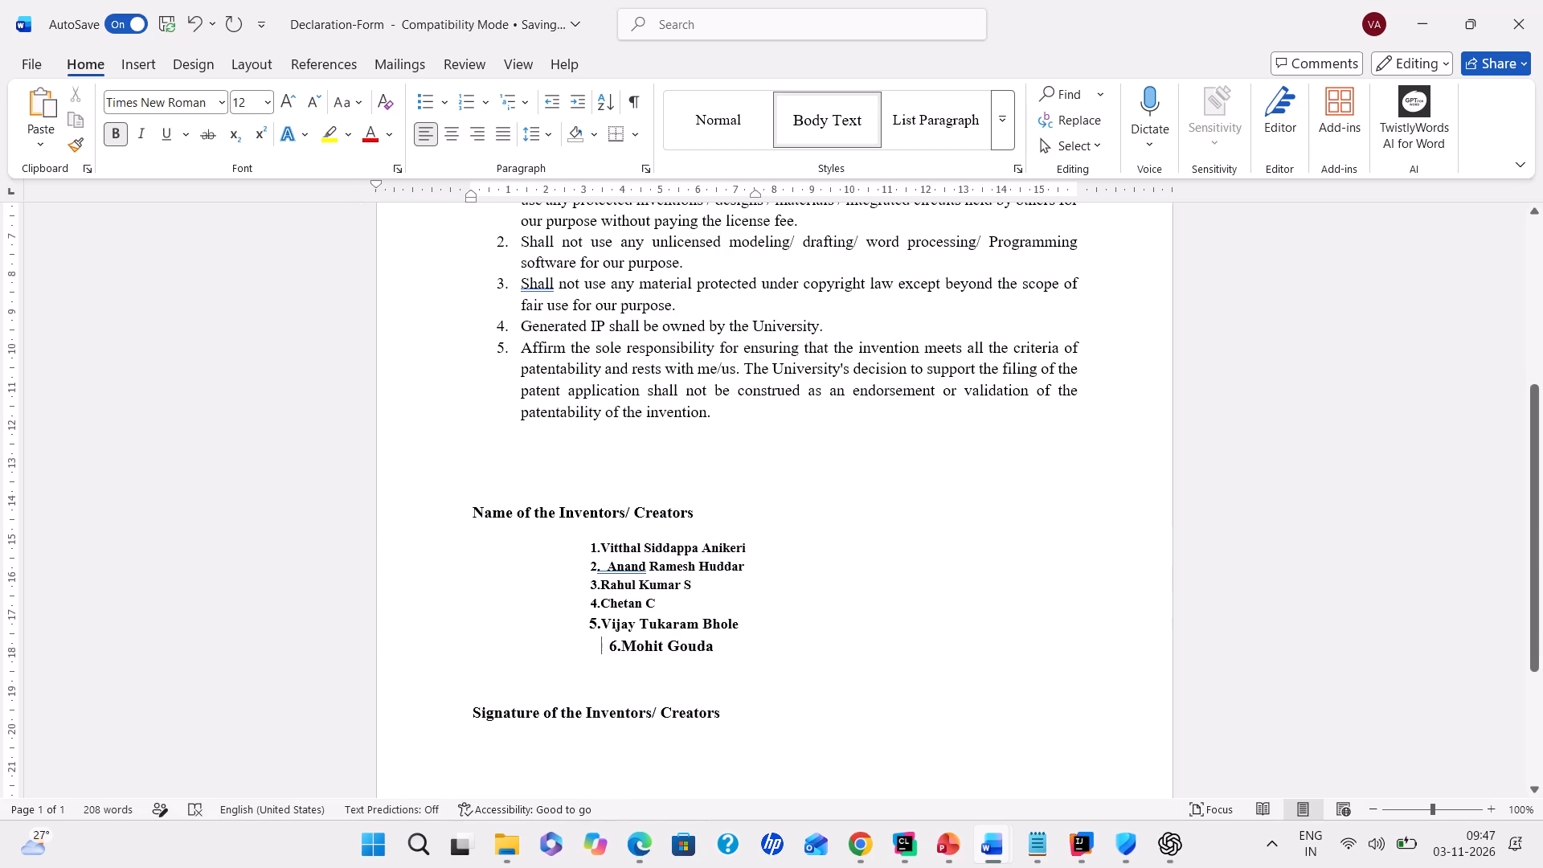
key(BackSpace)
key(BackSpace)
key(BackSpace)
key(BackSpace)
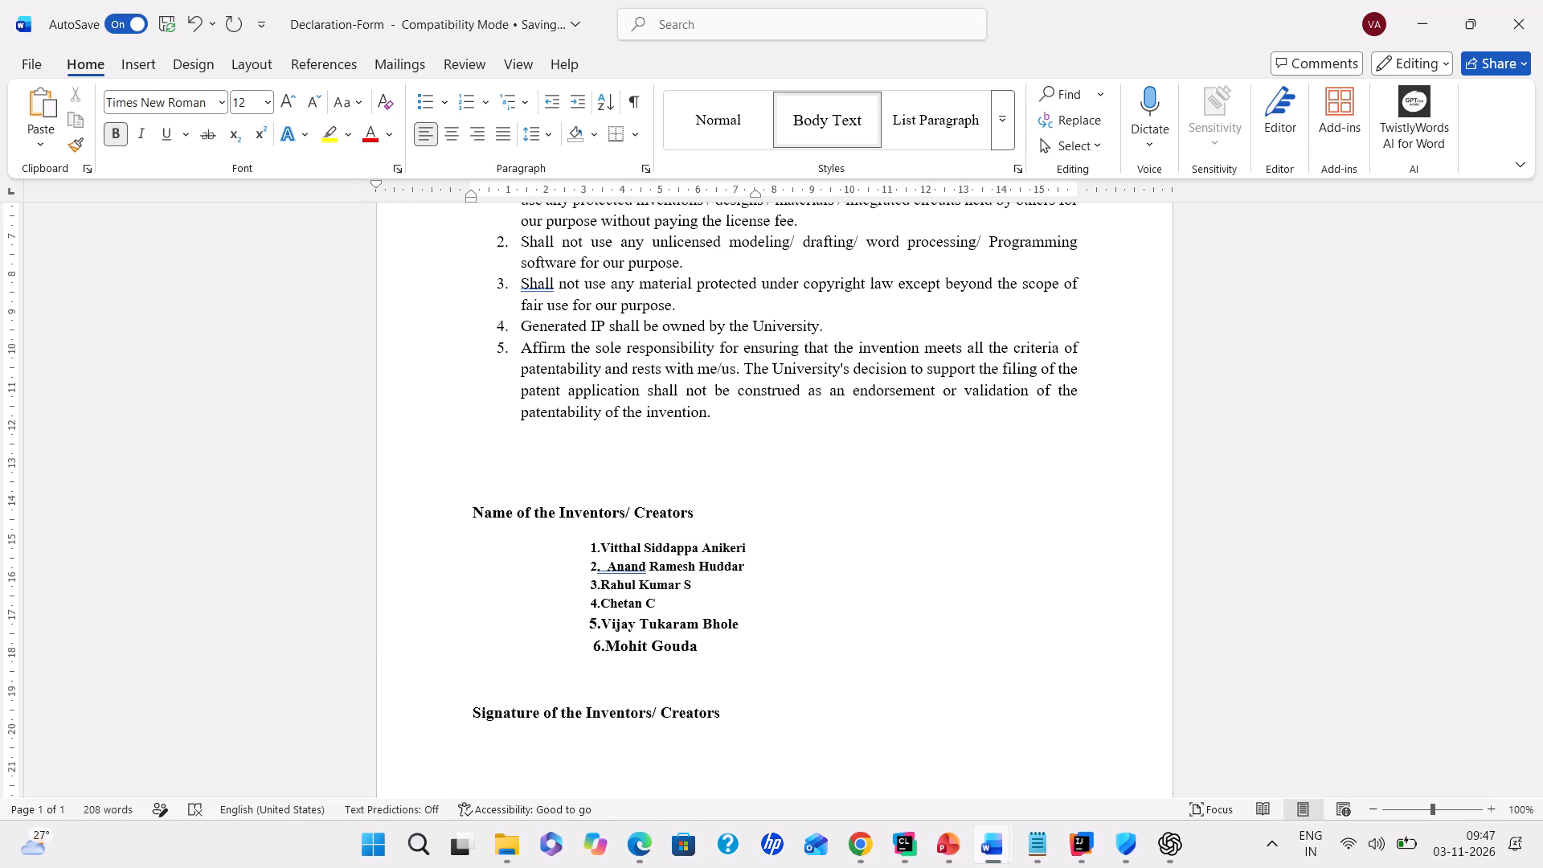
Delete the leading spaces before the first name so it starts just below the beginning of the "Name of the Inventors/ Creators" heading.
click(584, 547)
key(BackSpace)
key(BackSpace)
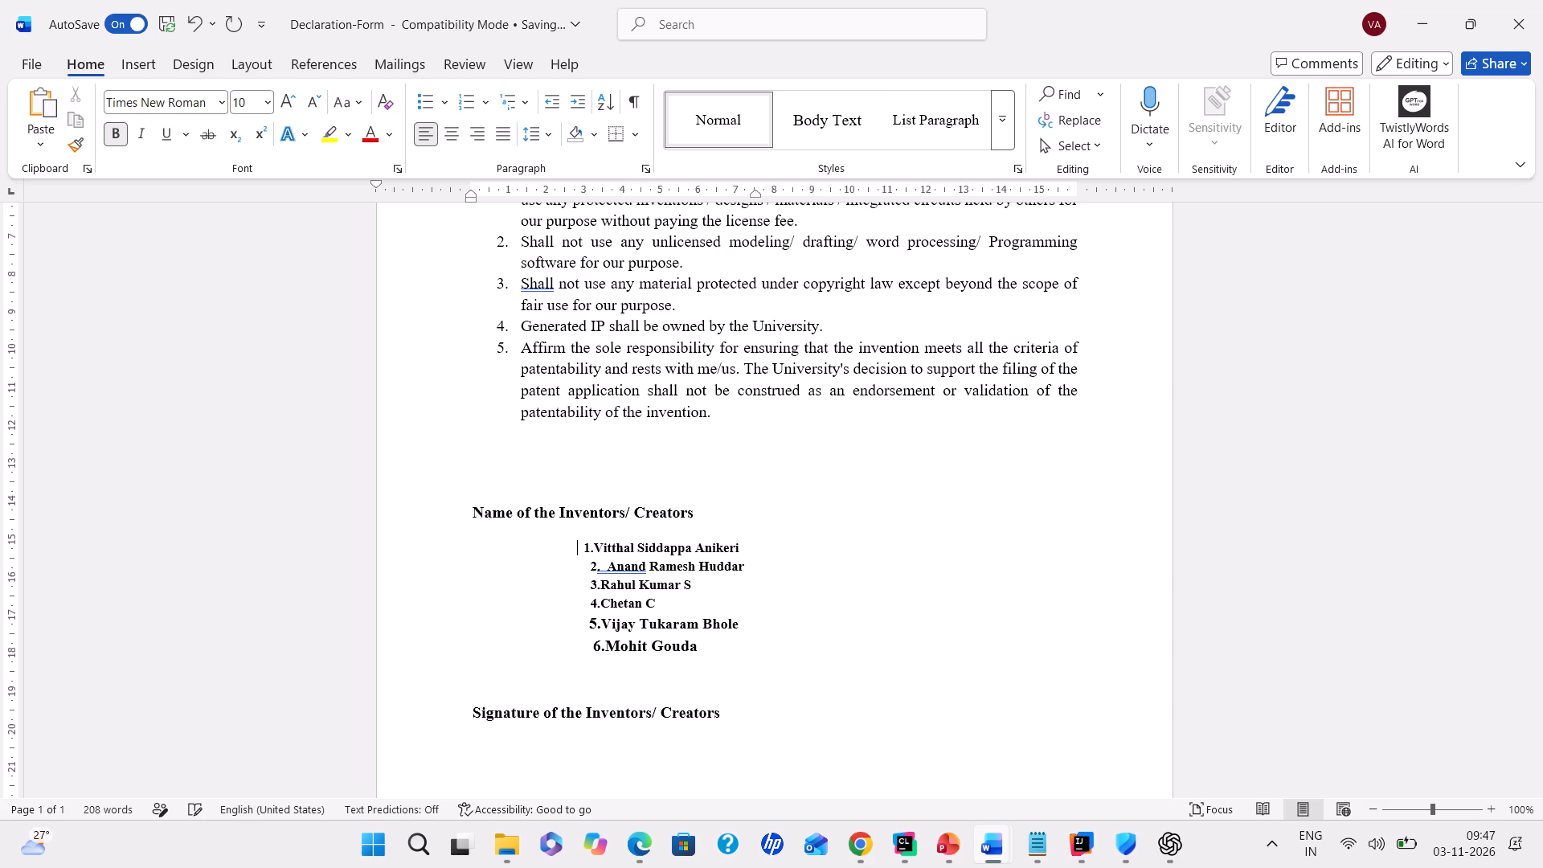
key(BackSpace)
key(BackSpace)
key(BackSpace)
key(BackSpace)
key(BackSpace)
key(BackSpace)
key(BackSpace)
key(BackSpace)
key(BackSpace)
key(BackSpace)
key(BackSpace)
key(BackSpace)
key(BackSpace)
key(BackSpace)
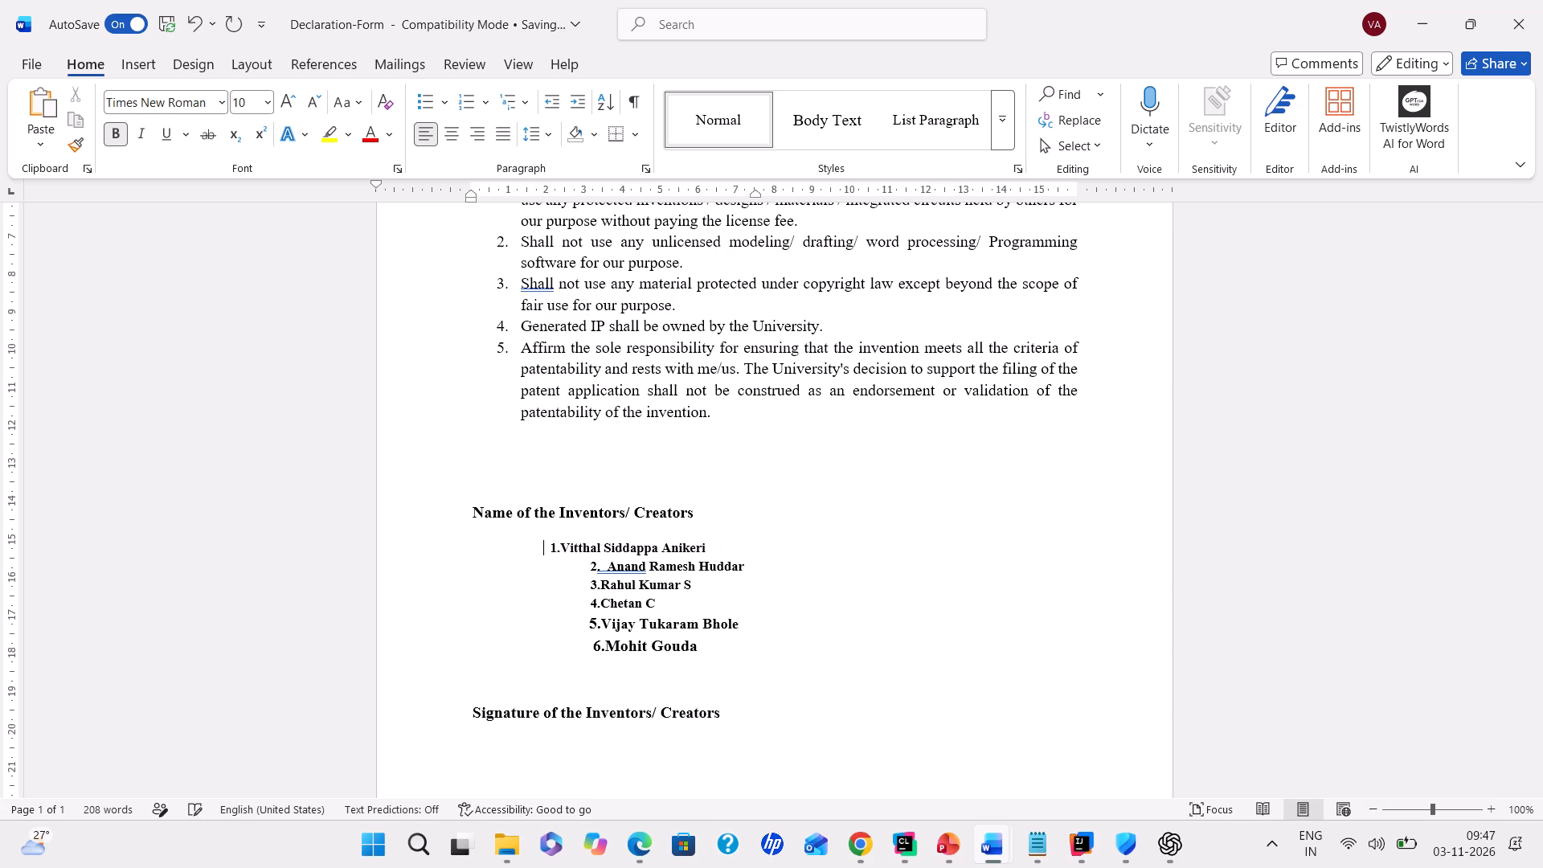
key(BackSpace)
key(BackSpace)
key(BackSpace)
key(BackSpace)
key(BackSpace)
key(BackSpace)
key(BackSpace)
key(BackSpace)
key(BackSpace)
key(BackSpace)
key(BackSpace)
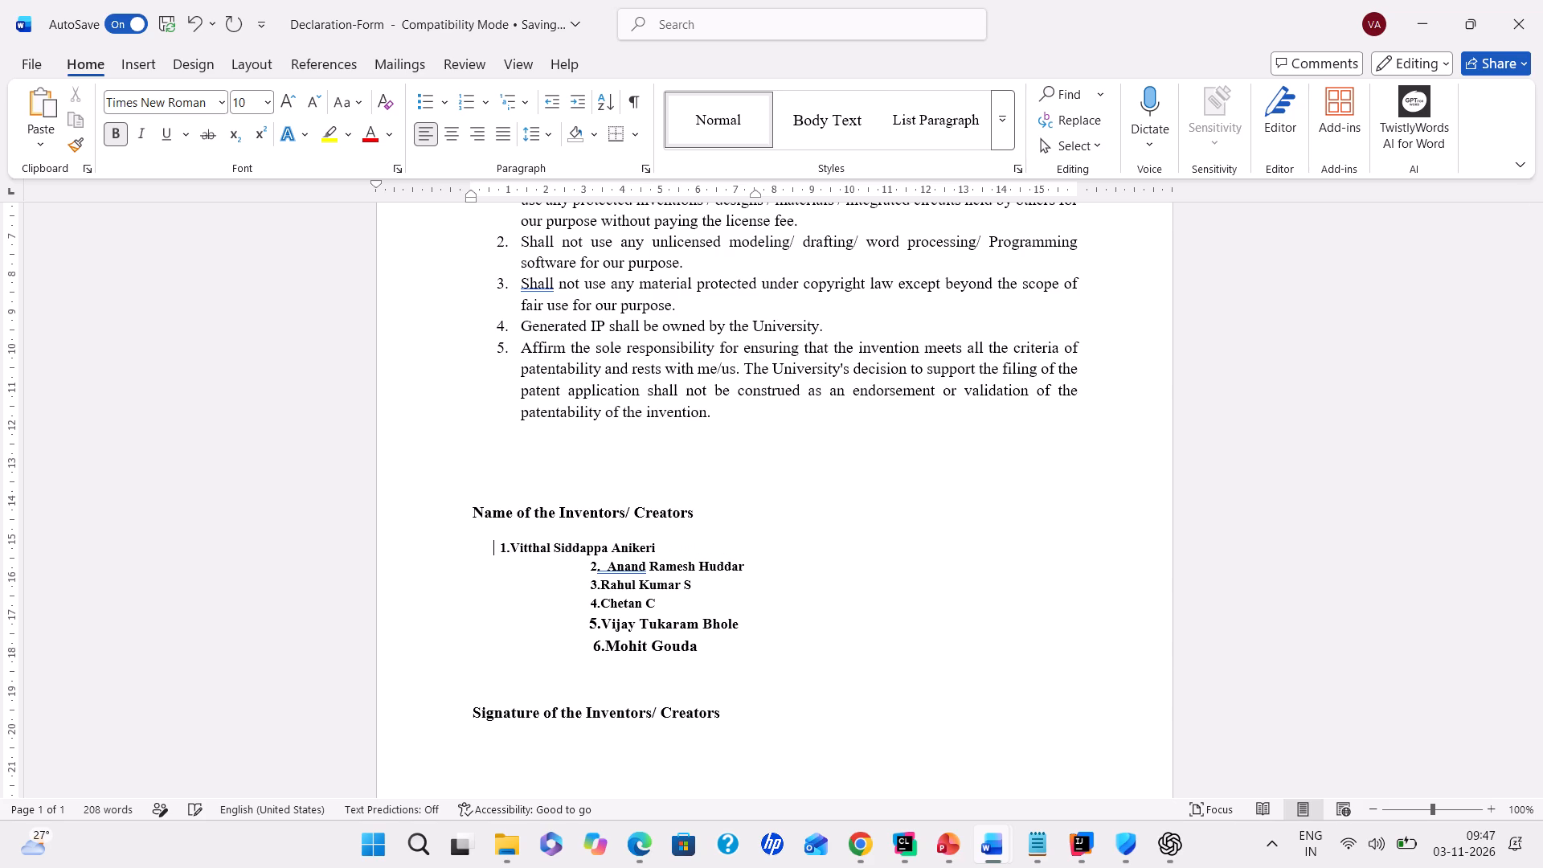
key(BackSpace)
key(BackSpace)
key(BackSpace)
key(BackSpace)
key(BackSpace)
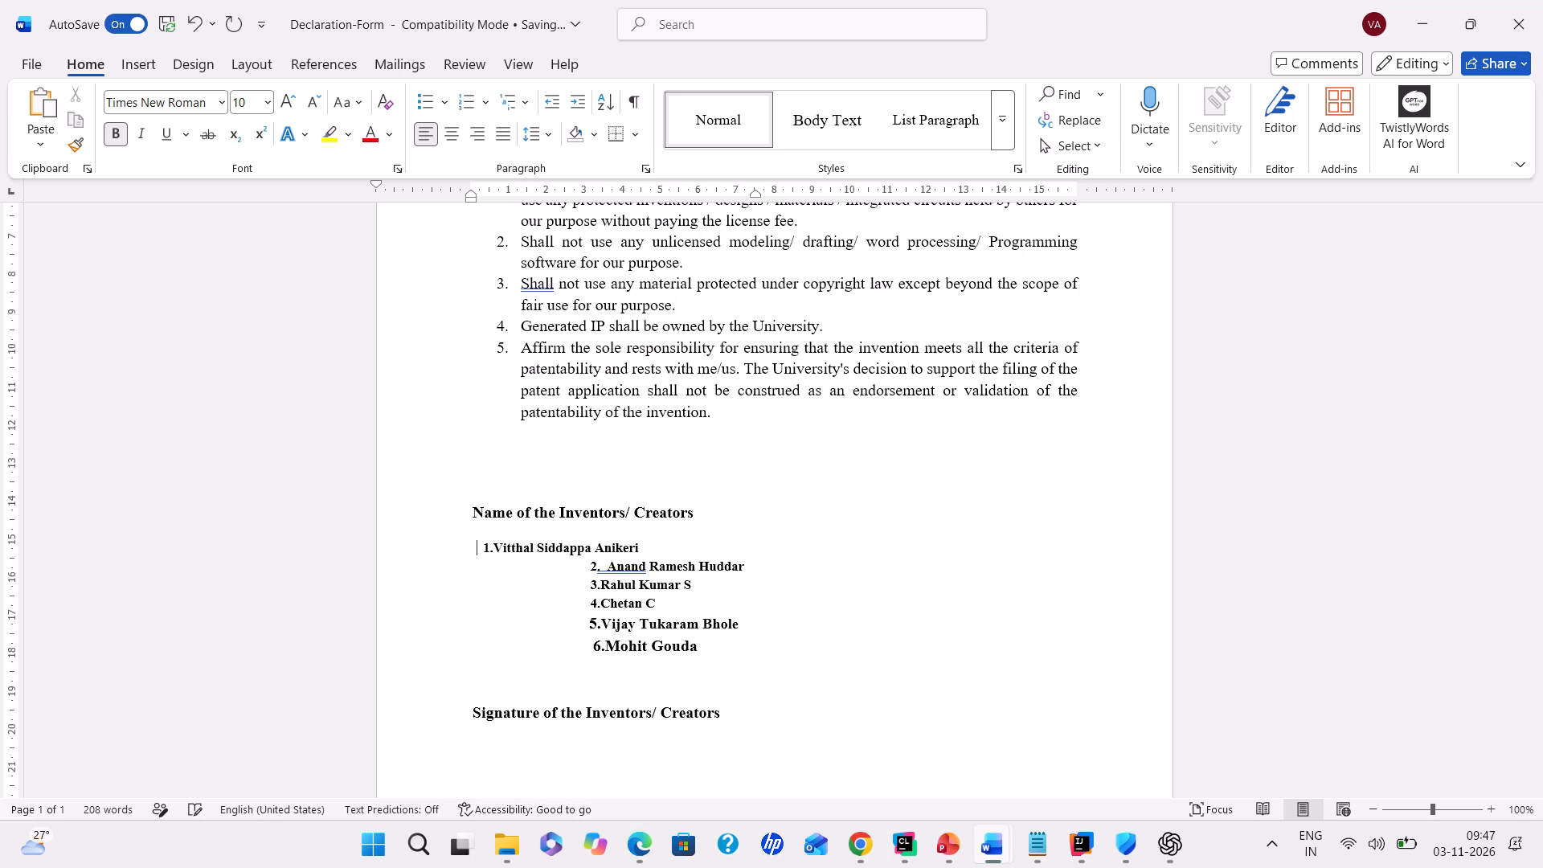
Delete the leading spaces before the second name's number so it aligns with the first entry.
key(Down)
key(Right)
key(Right)
key(Right)
key(Right)
key(Right)
key(Right)
key(Right)
key(Right)
key(Right)
key(Right)
key(Right)
key(Right)
key(Right)
key(Right)
key(Right)
key(Right)
key(Right)
key(Right)
key(Right)
key(Right)
key(Right)
key(Left)
key(BackSpace)
key(BackSpace)
key(BackSpace)
key(BackSpace)
key(BackSpace)
key(BackSpace)
key(BackSpace)
key(BackSpace)
key(BackSpace)
key(BackSpace)
key(BackSpace)
key(BackSpace)
key(BackSpace)
key(BackSpace)
key(BackSpace)
key(BackSpace)
key(BackSpace)
key(BackSpace)
key(BackSpace)
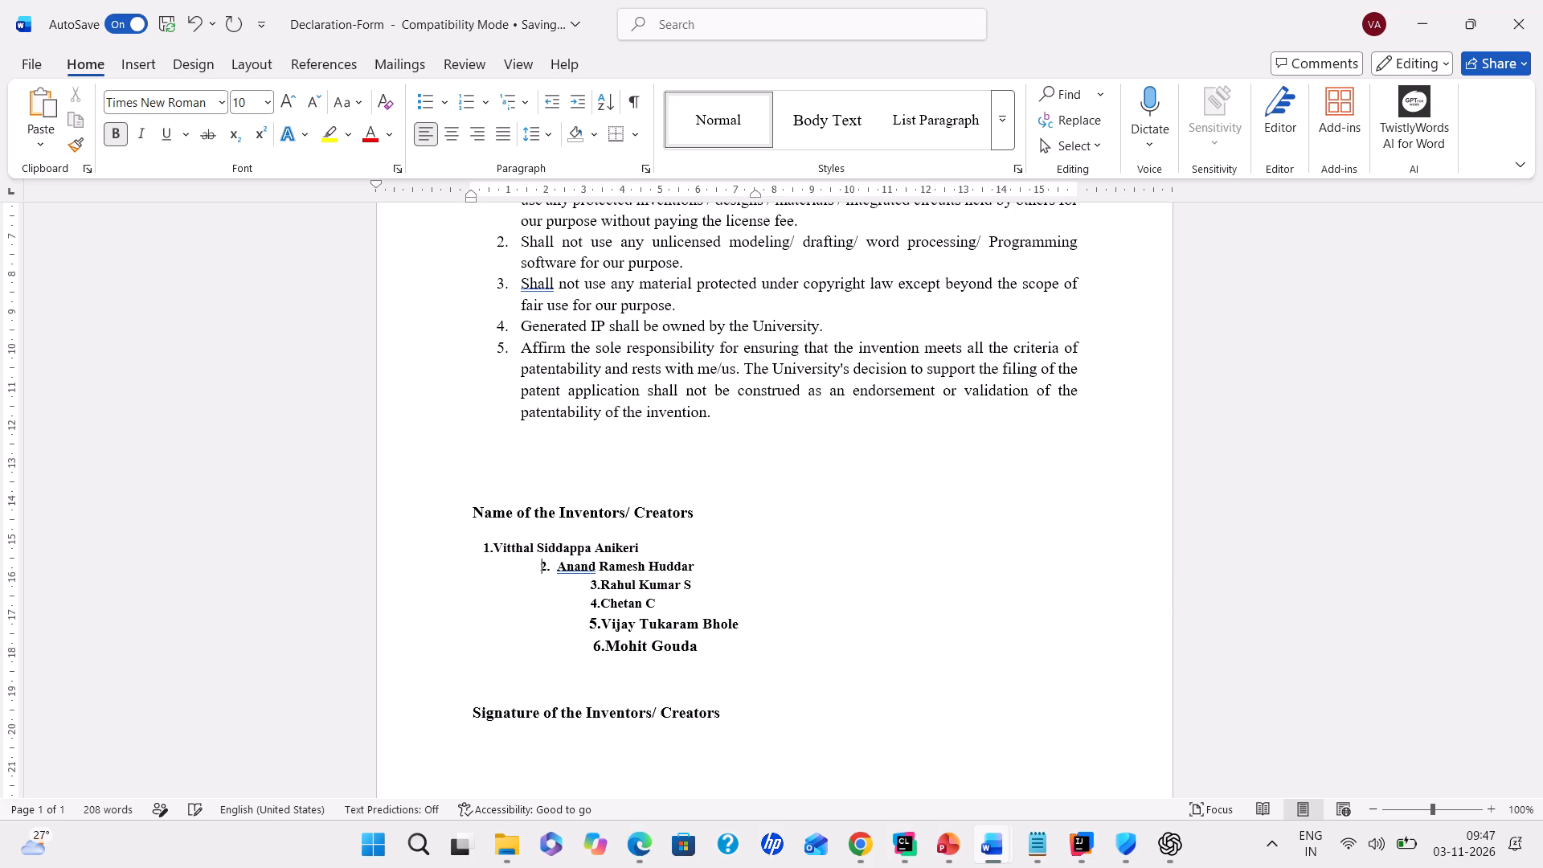
key(BackSpace)
key(BackSpace)
key(BackSpace)
key(BackSpace)
key(BackSpace)
key(BackSpace)
key(BackSpace)
key(BackSpace)
key(BackSpace)
key(BackSpace)
key(BackSpace)
key(BackSpace)
key(BackSpace)
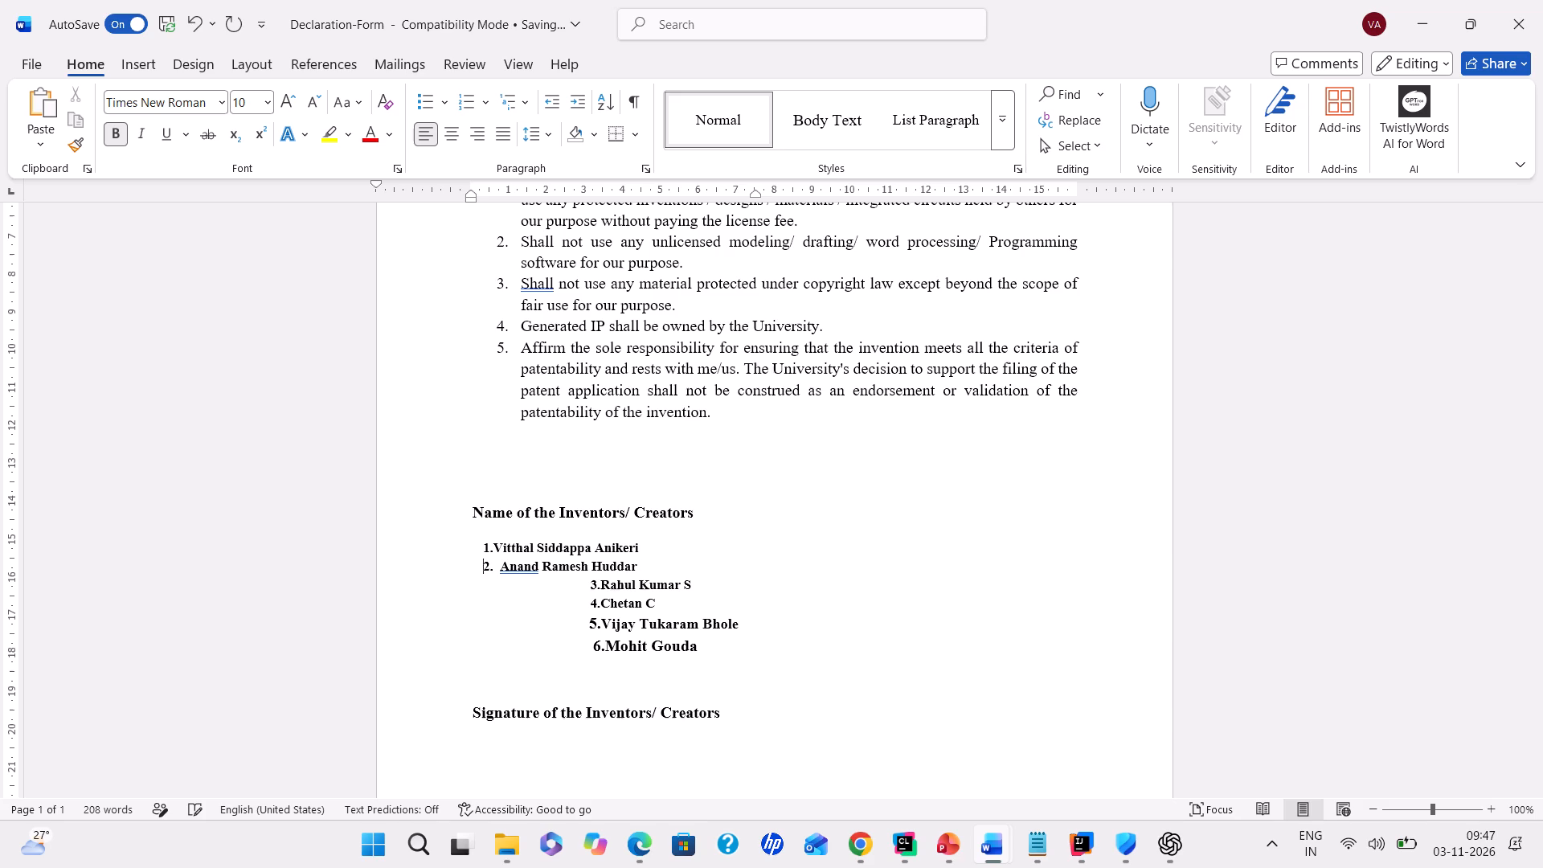
Delete the leading spaces before the third name's number so it aligns with the first two entries.
key(Down)
key(Right)
key(Right)
key(Right)
key(Right)
key(Right)
key(Right)
key(Right)
key(Right)
key(Right)
key(Right)
key(Right)
key(Right)
key(Right)
key(Right)
key(Right)
key(Right)
key(Right)
key(Right)
key(Right)
key(Right)
key(BackSpace)
key(BackSpace)
key(BackSpace)
key(BackSpace)
key(BackSpace)
key(BackSpace)
key(BackSpace)
key(BackSpace)
key(BackSpace)
key(BackSpace)
key(BackSpace)
key(BackSpace)
key(BackSpace)
key(BackSpace)
key(BackSpace)
key(BackSpace)
key(BackSpace)
key(BackSpace)
key(BackSpace)
key(BackSpace)
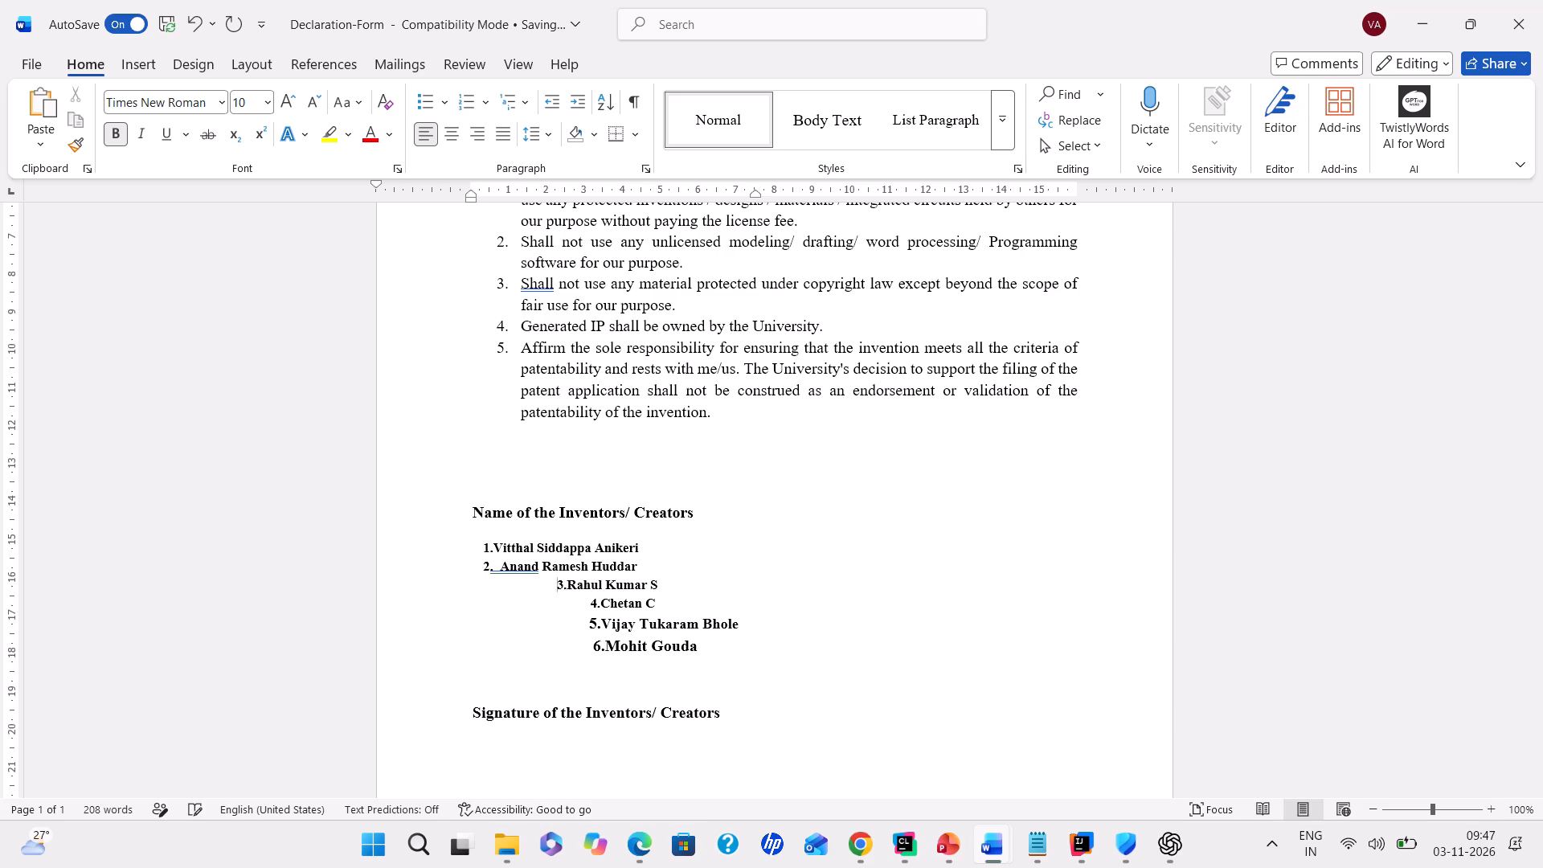
key(BackSpace)
key(BackSpace)
key(BackSpace)
Delete the leading spaces before the fourth name's number so it aligns with the three entries above.
key(Down)
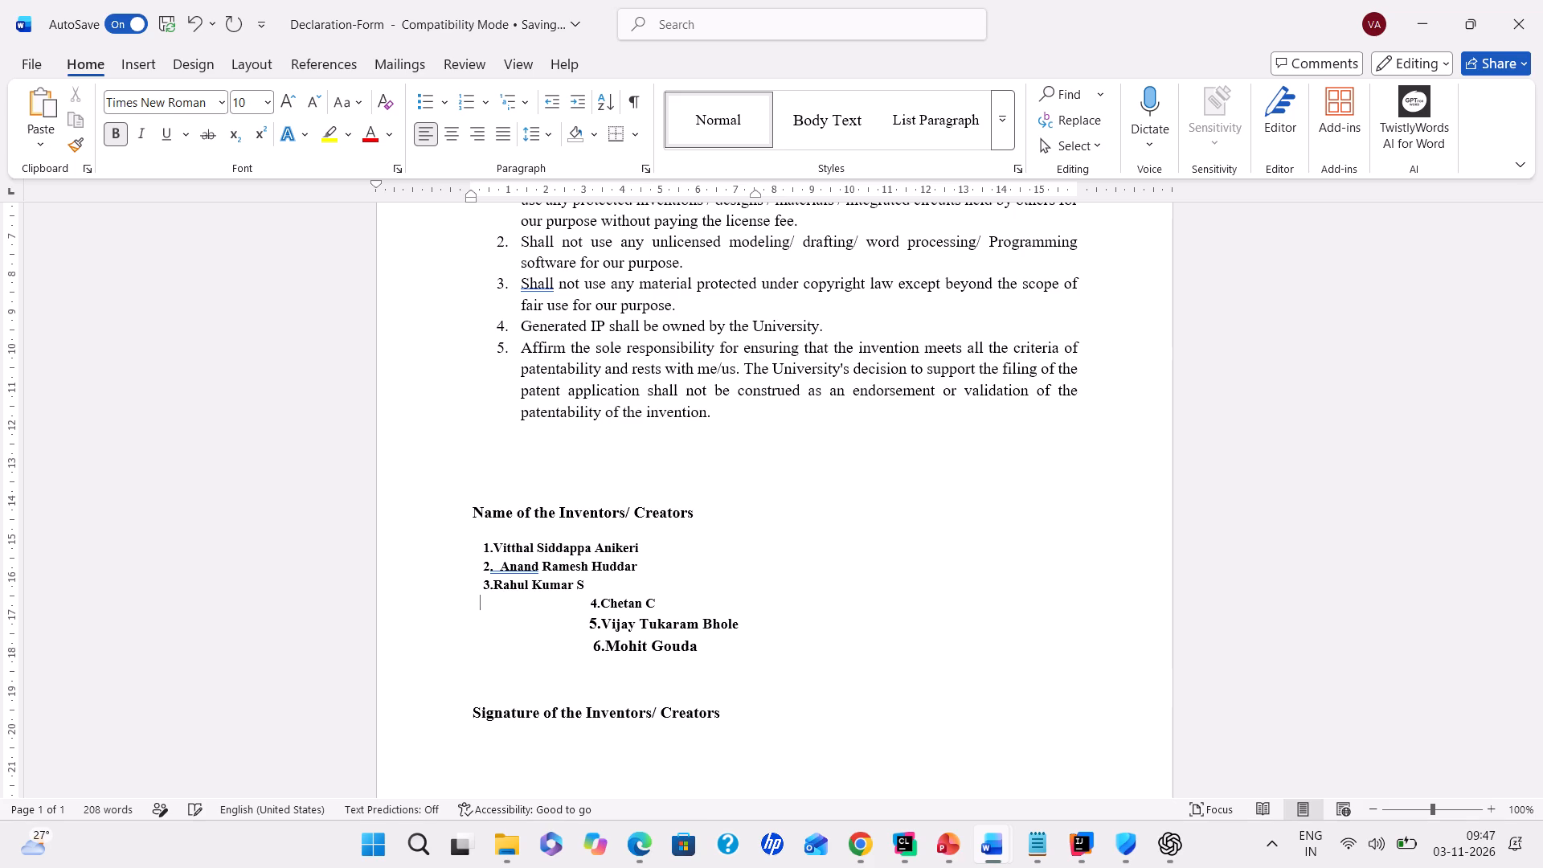
key(Right)
key(Right)
key(Right)
key(Right)
key(Right)
key(Right)
key(Right)
key(Right)
key(Right)
key(Right)
key(Right)
key(Right)
key(Right)
key(Right)
key(Right)
key(Right)
key(Right)
key(Right)
key(Right)
key(Right)
key(Right)
key(Right)
key(BackSpace)
key(BackSpace)
key(BackSpace)
key(BackSpace)
key(BackSpace)
key(BackSpace)
key(BackSpace)
key(BackSpace)
key(BackSpace)
key(BackSpace)
key(BackSpace)
key(BackSpace)
key(BackSpace)
key(BackSpace)
key(BackSpace)
key(BackSpace)
key(BackSpace)
key(BackSpace)
key(BackSpace)
key(BackSpace)
Reduce the leading spaces before the fifth name, fine-tuning the gap so its number lines up with the four entries above.
key(Down)
key(Right)
key(Right)
key(Right)
key(Right)
key(Right)
key(Right)
key(Right)
key(Right)
key(Right)
key(Right)
key(Right)
key(Right)
key(Right)
key(Right)
key(Right)
key(Right)
key(Right)
key(Right)
key(Right)
key(Right)
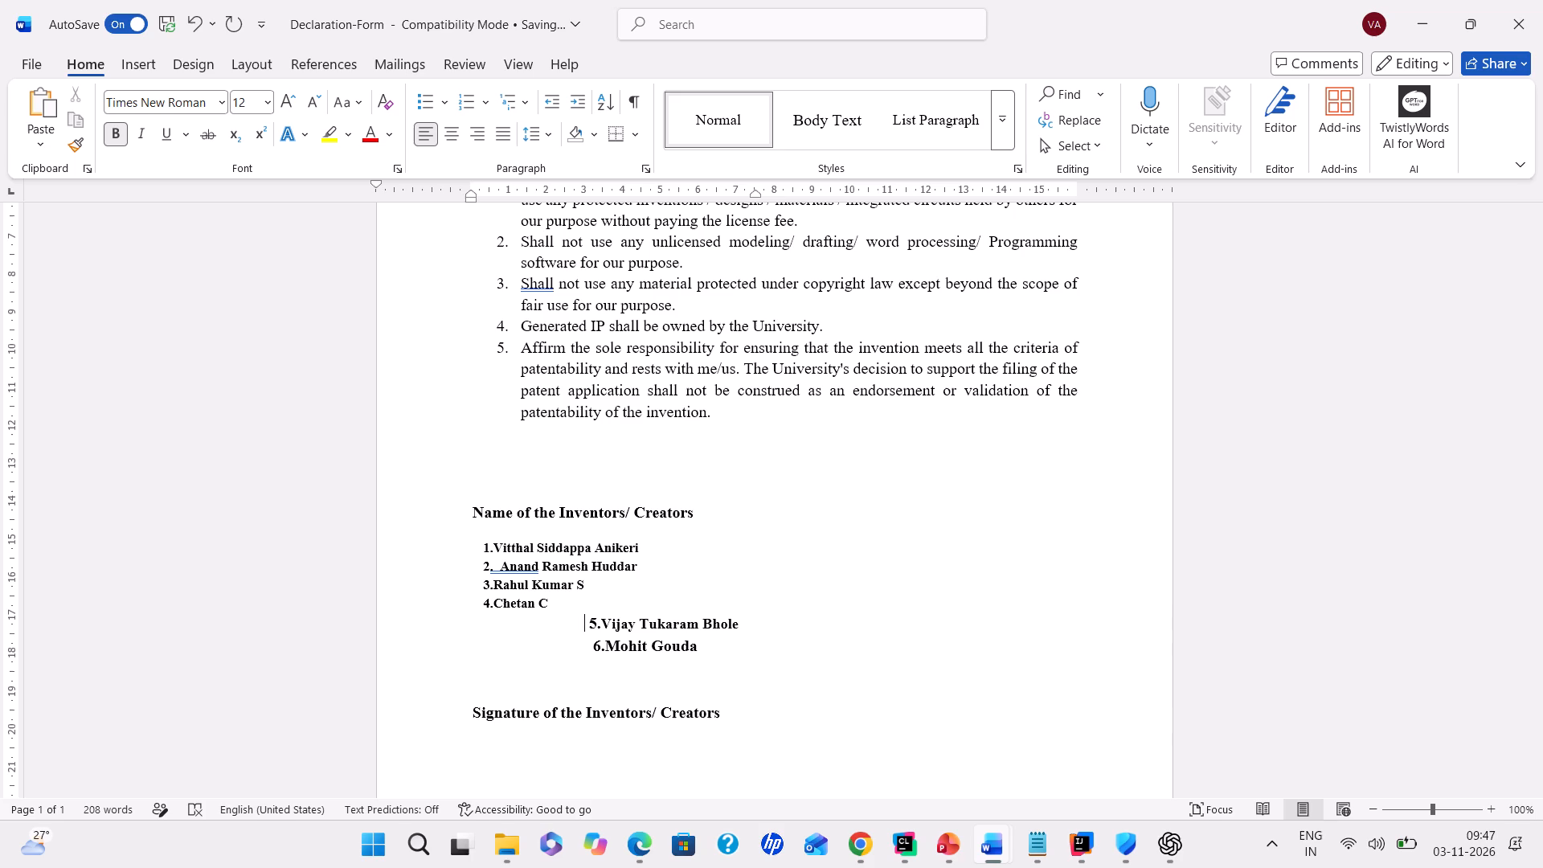
key(BackSpace)
key(BackSpace)
key(BackSpace)
key(BackSpace)
key(BackSpace)
key(BackSpace)
key(BackSpace)
key(BackSpace)
key(BackSpace)
key(BackSpace)
key(BackSpace)
key(BackSpace)
key(BackSpace)
key(BackSpace)
key(BackSpace)
key(BackSpace)
key(BackSpace)
key(BackSpace)
key(BackSpace)
key(BackSpace)
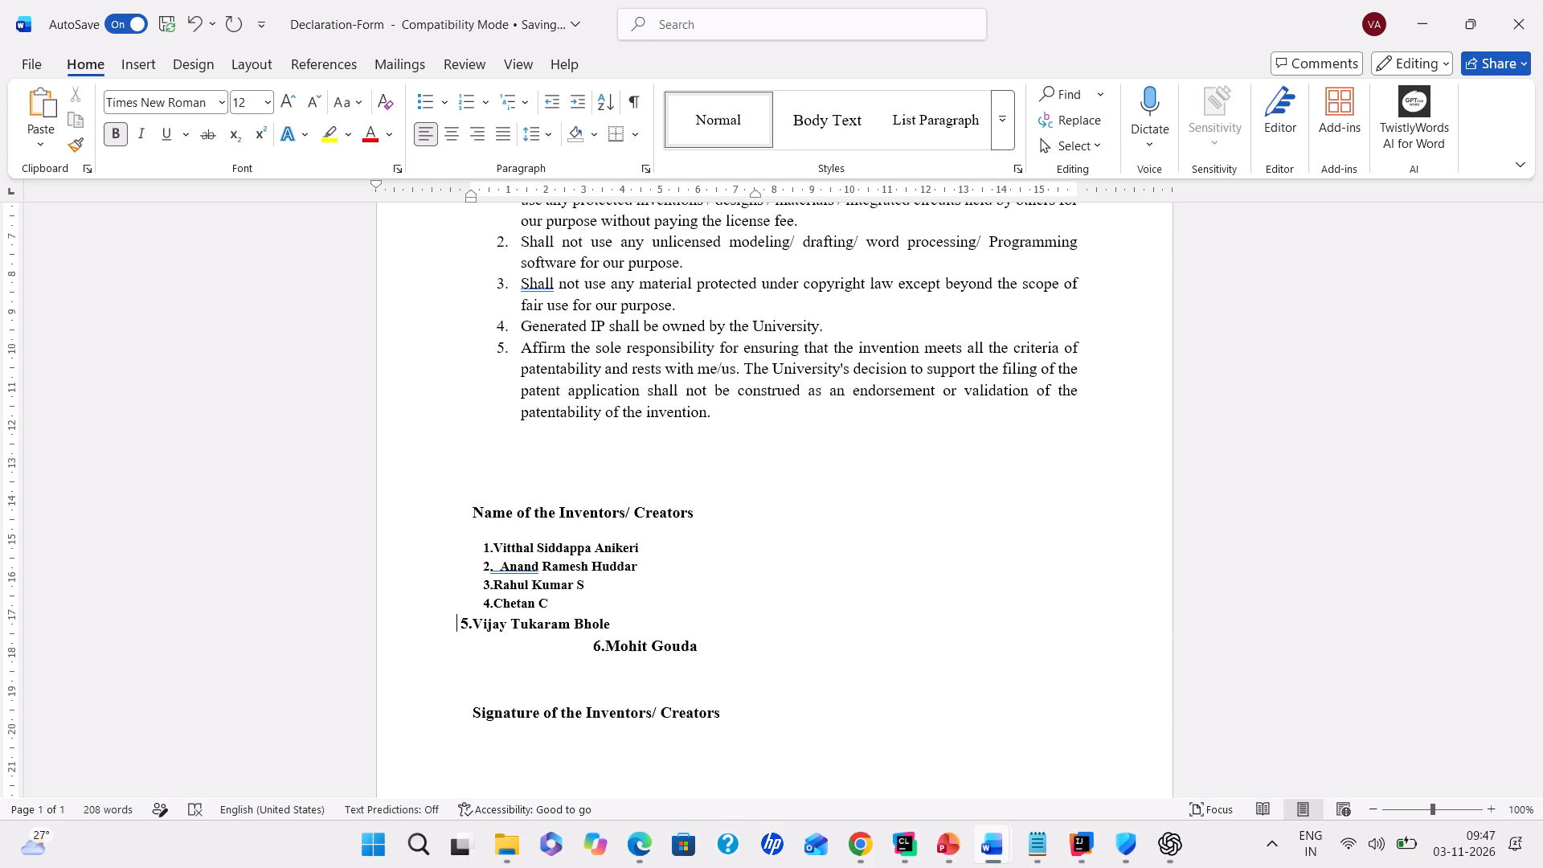
key(space)
key(space)
key(space)
key(space)
key(space)
key(space)
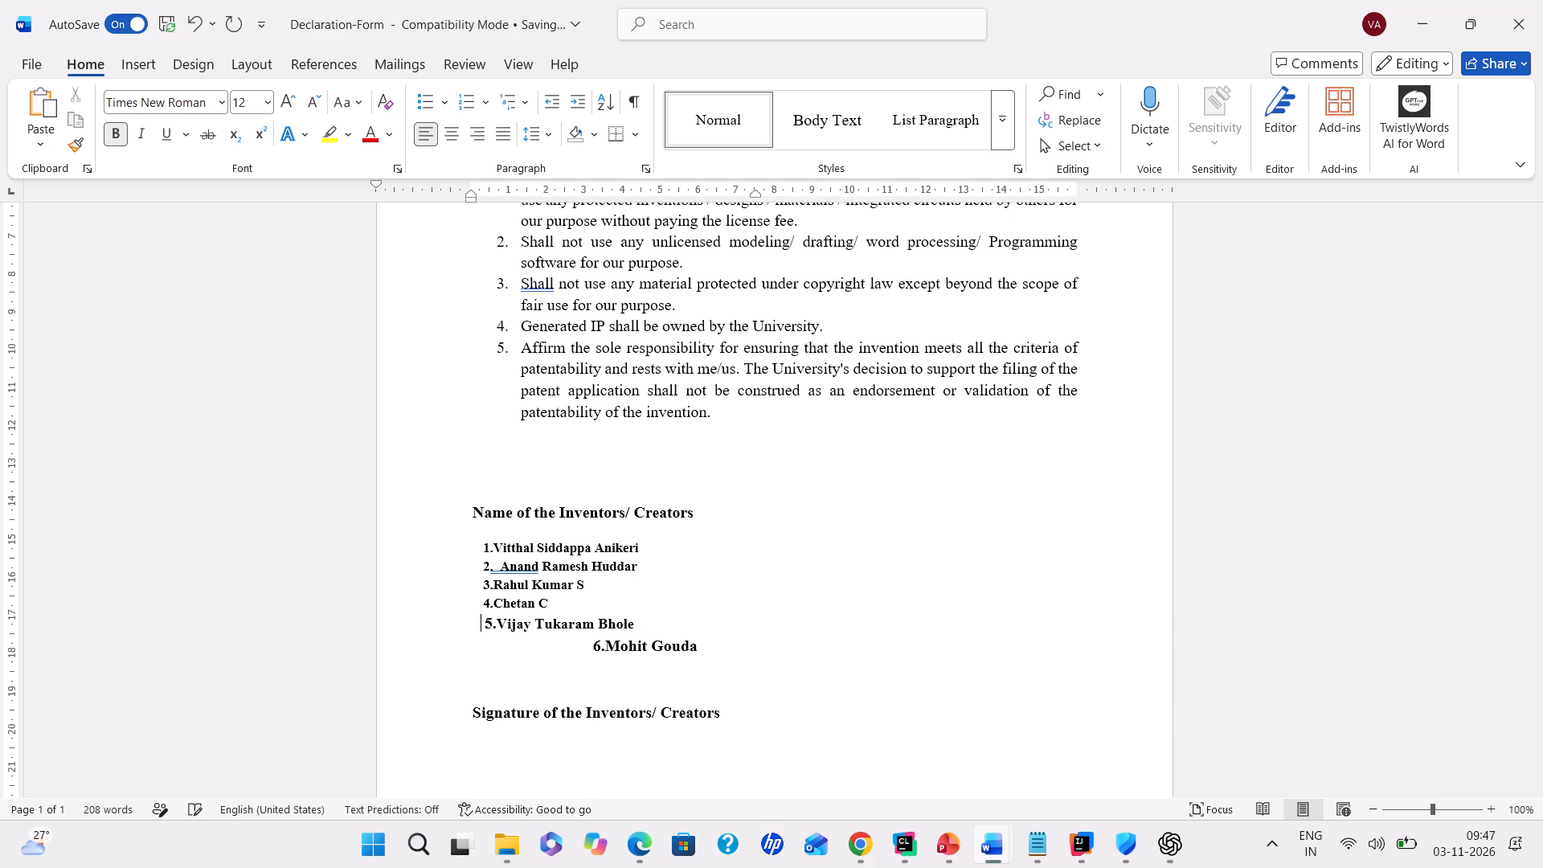
Reduce the leading spaces before the sixth name, fine-tuning the gap so its number lines up with the fifth entry.
key(Down)
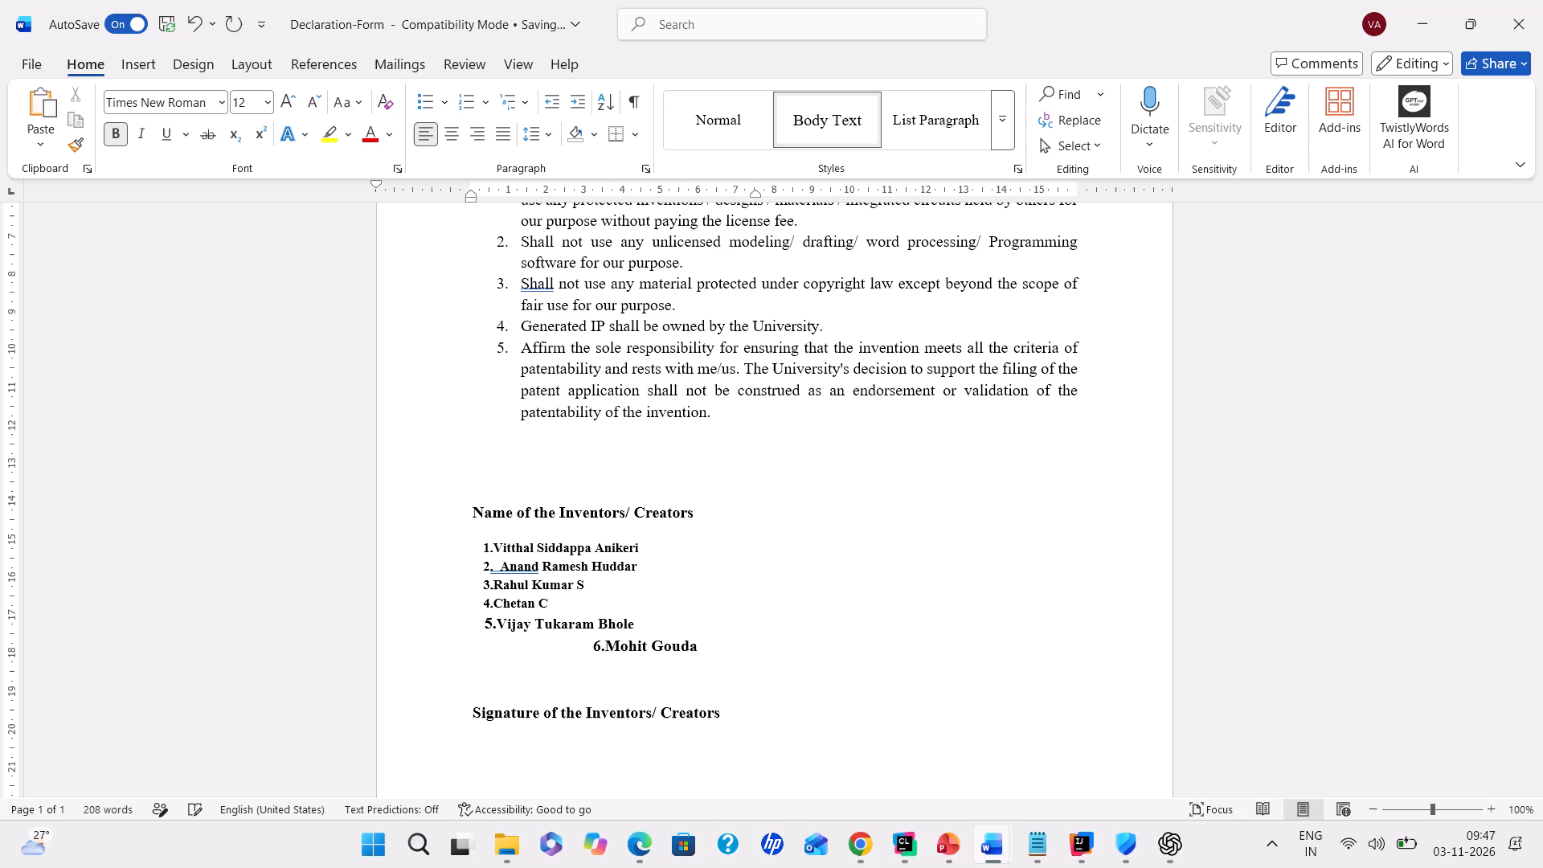
key(Right)
key(Right)
key(Right)
key(Right)
key(Right)
key(Right)
key(Right)
key(Right)
key(Right)
key(Right)
key(Right)
key(Right)
key(Right)
key(Right)
key(Right)
key(Right)
key(Right)
key(Right)
key(Right)
key(Right)
key(Right)
key(Right)
key(Right)
key(Right)
key(Right)
key(Right)
key(Right)
key(BackSpace)
key(BackSpace)
key(BackSpace)
key(BackSpace)
key(BackSpace)
key(BackSpace)
key(BackSpace)
key(BackSpace)
key(BackSpace)
key(BackSpace)
key(BackSpace)
key(BackSpace)
key(BackSpace)
key(BackSpace)
key(BackSpace)
key(BackSpace)
key(BackSpace)
key(BackSpace)
key(BackSpace)
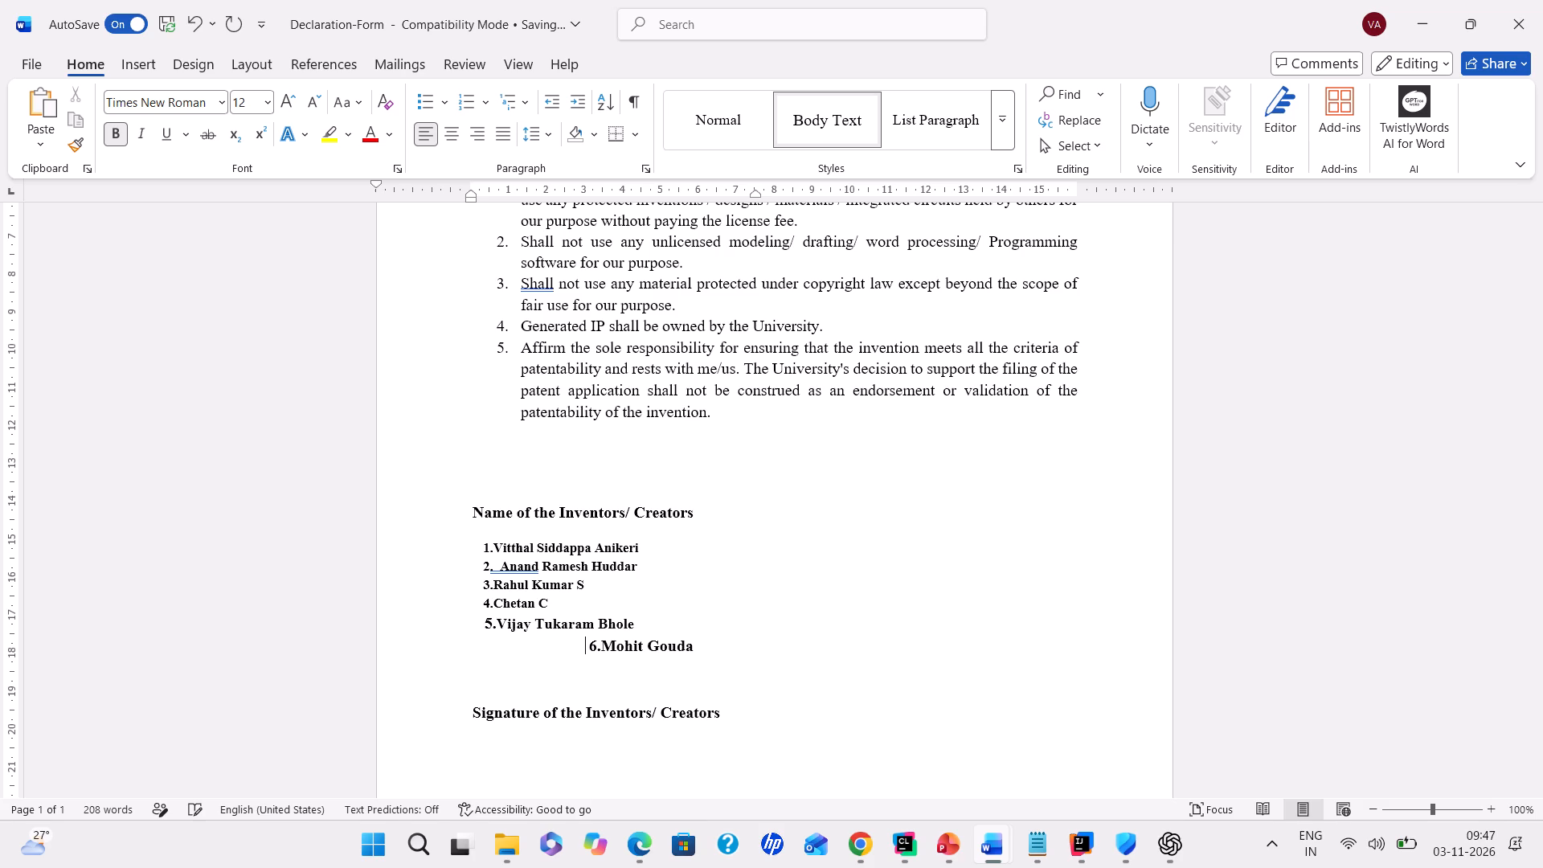
key(BackSpace)
key(BackSpace)
key(BackSpace)
key(BackSpace)
key(BackSpace)
key(BackSpace)
key(BackSpace)
key(BackSpace)
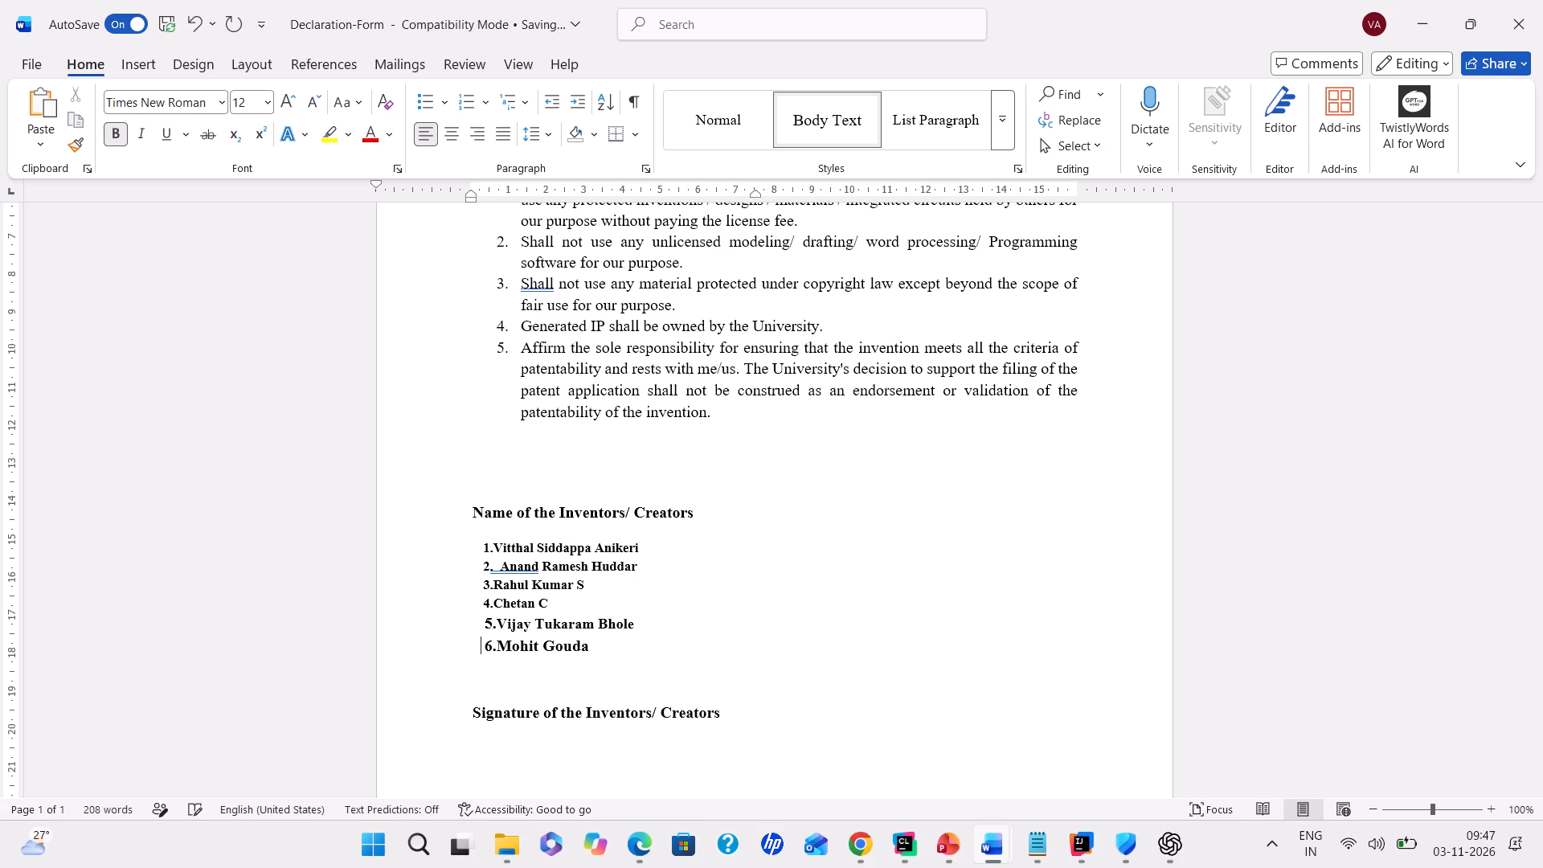
key(BackSpace)
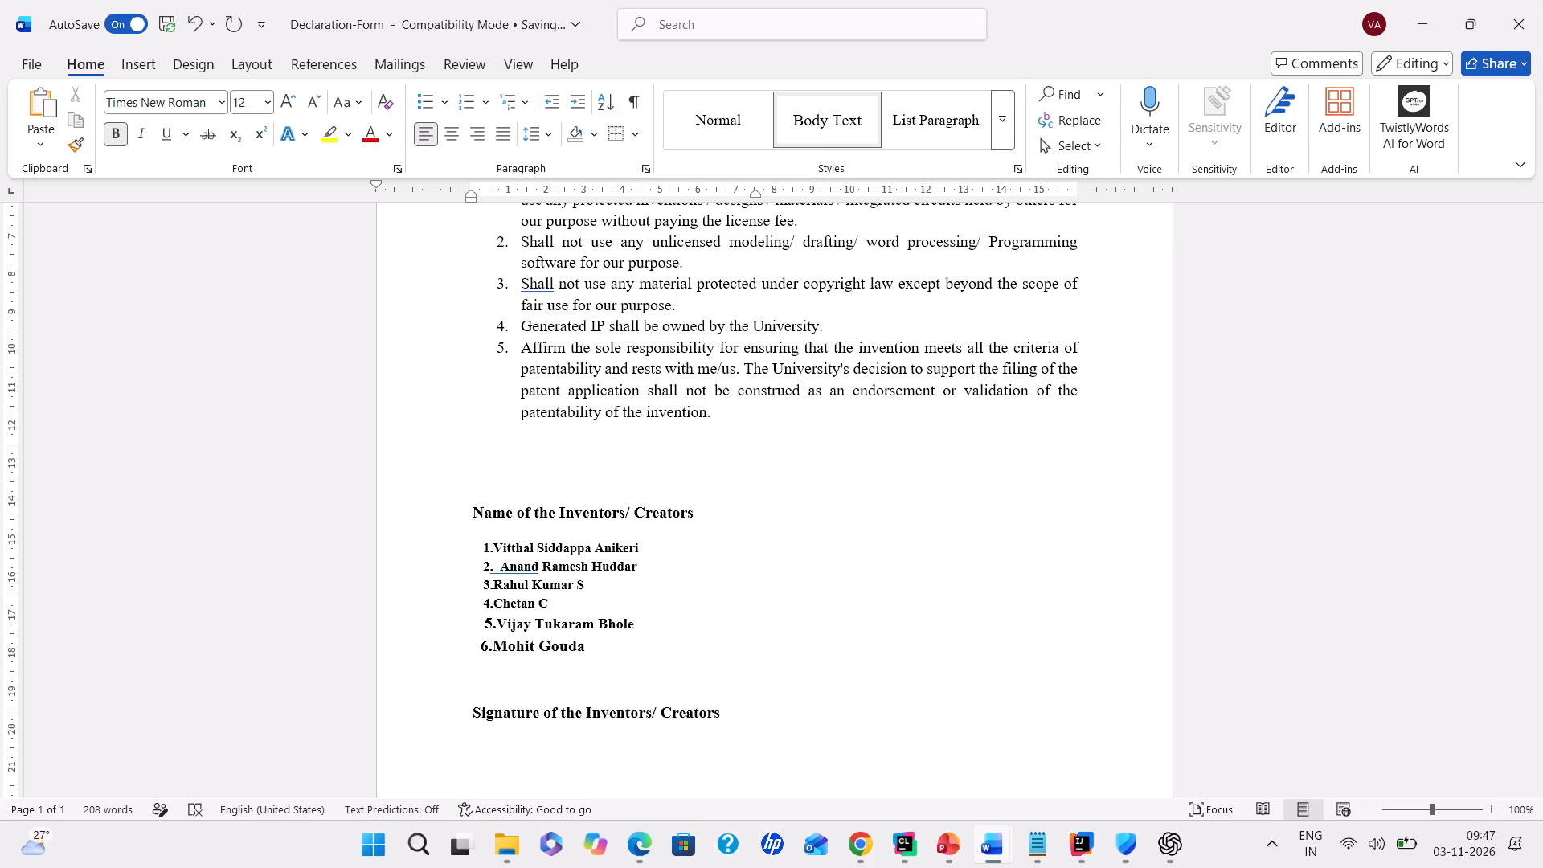
key(Right)
key(Right)
key(Left)
key(space)
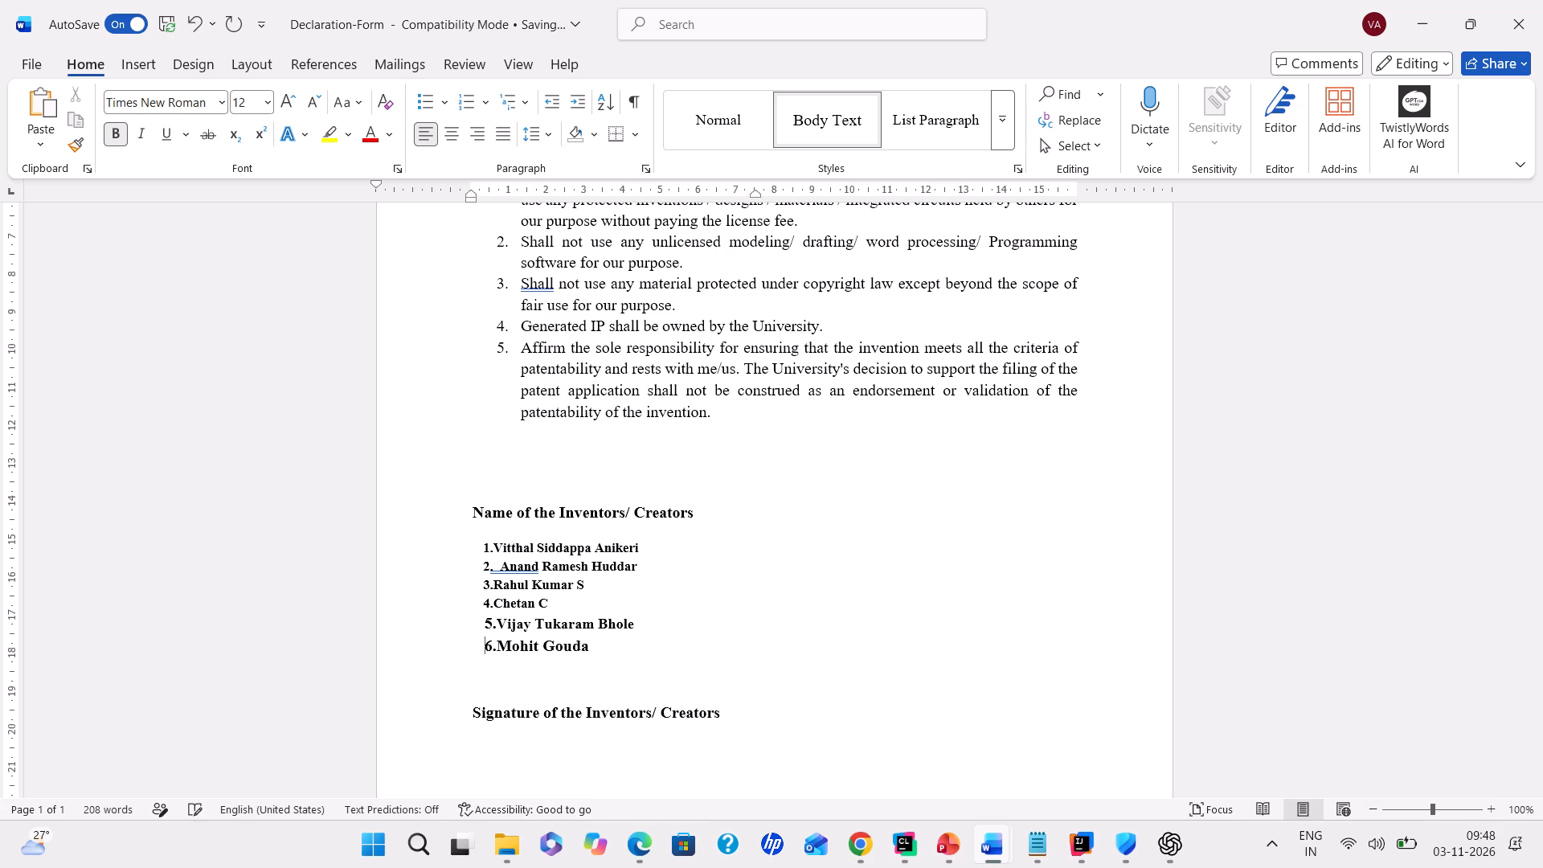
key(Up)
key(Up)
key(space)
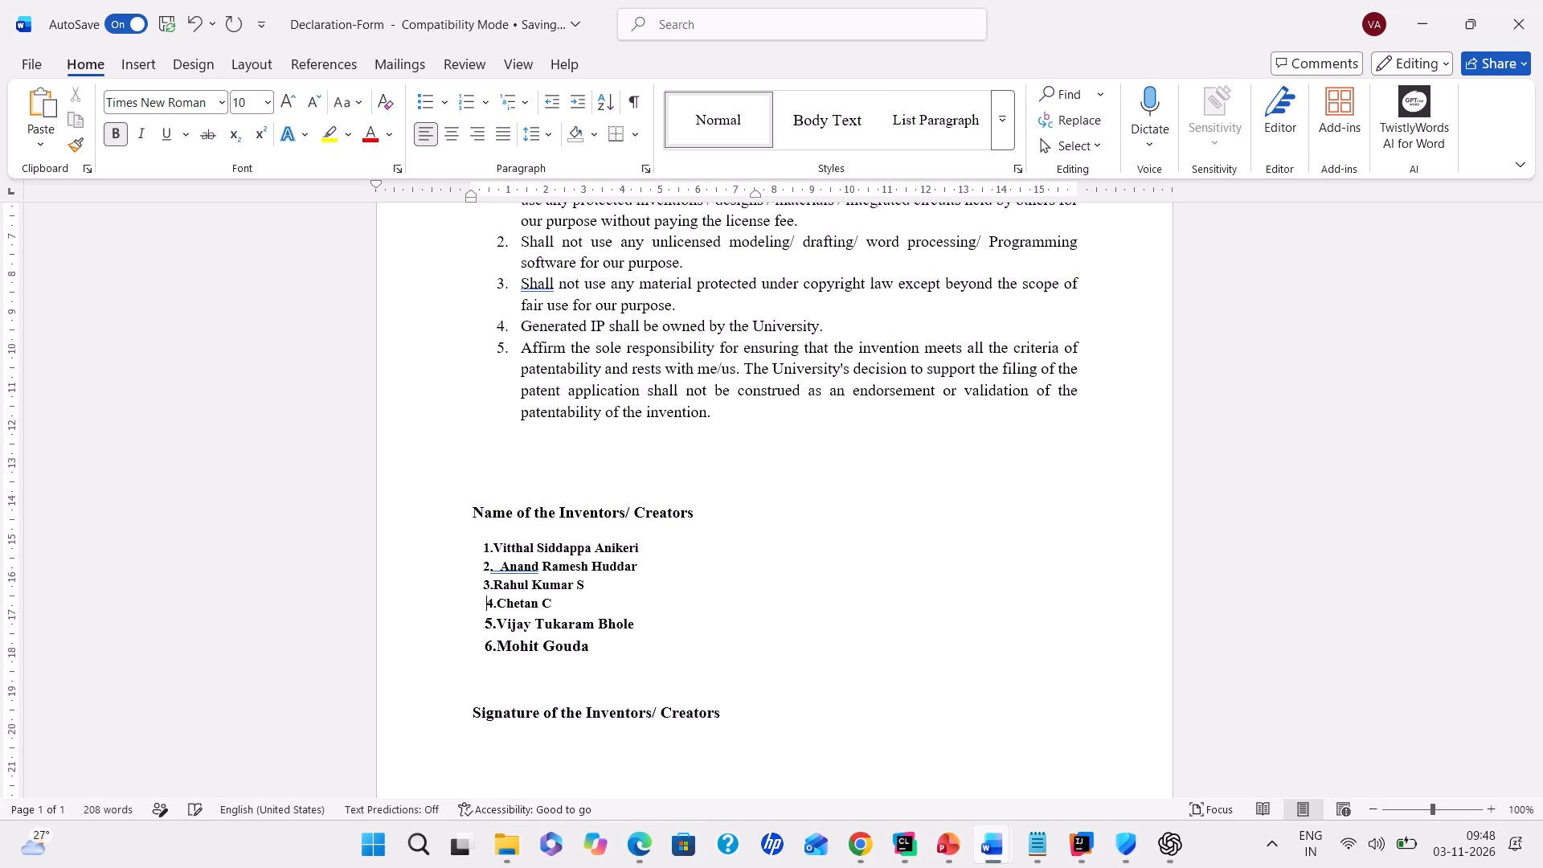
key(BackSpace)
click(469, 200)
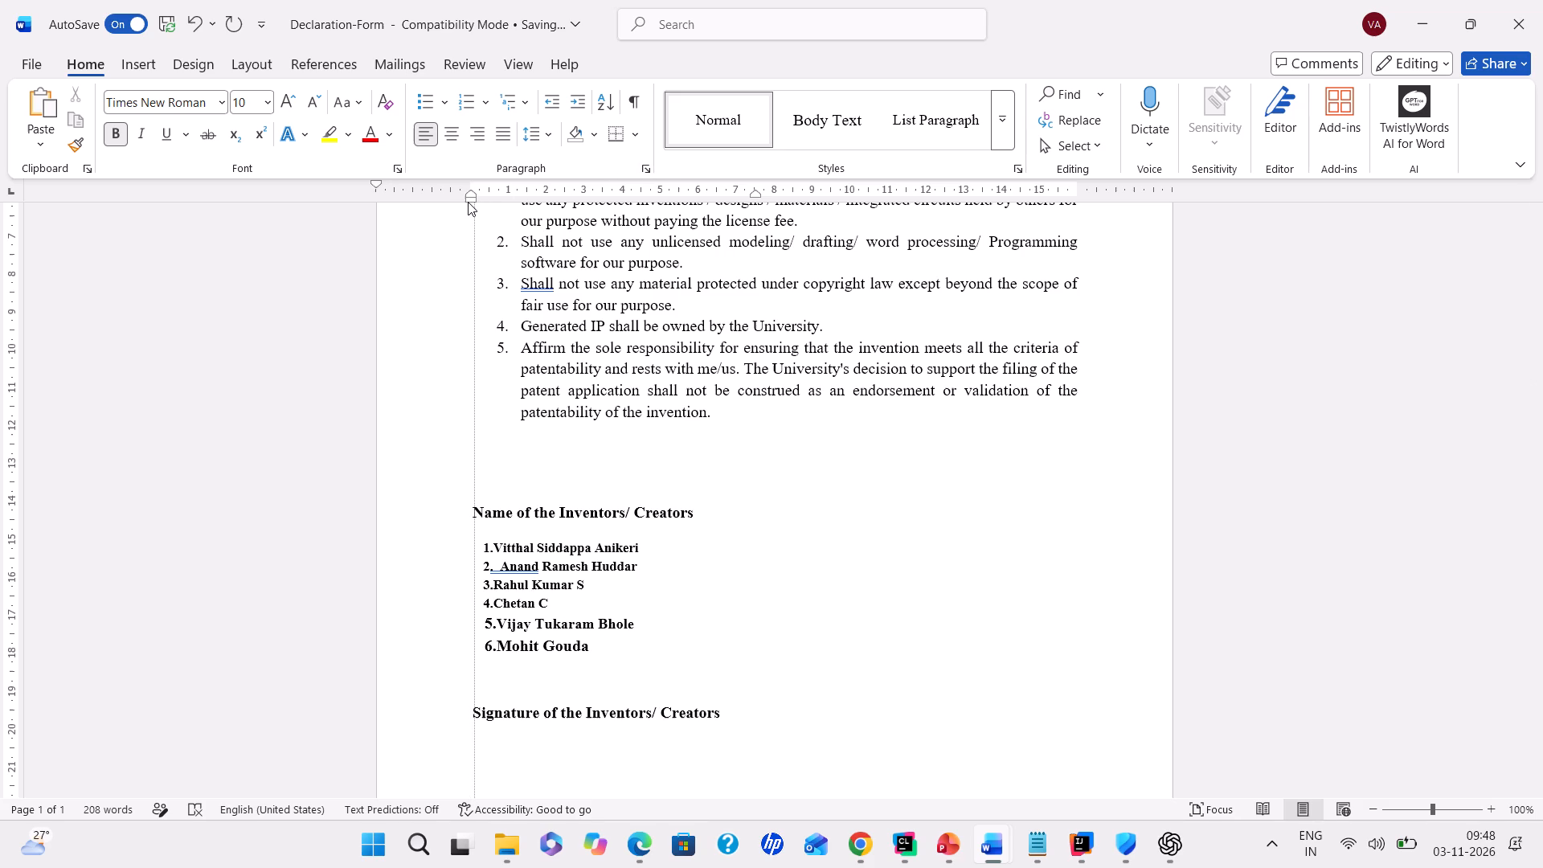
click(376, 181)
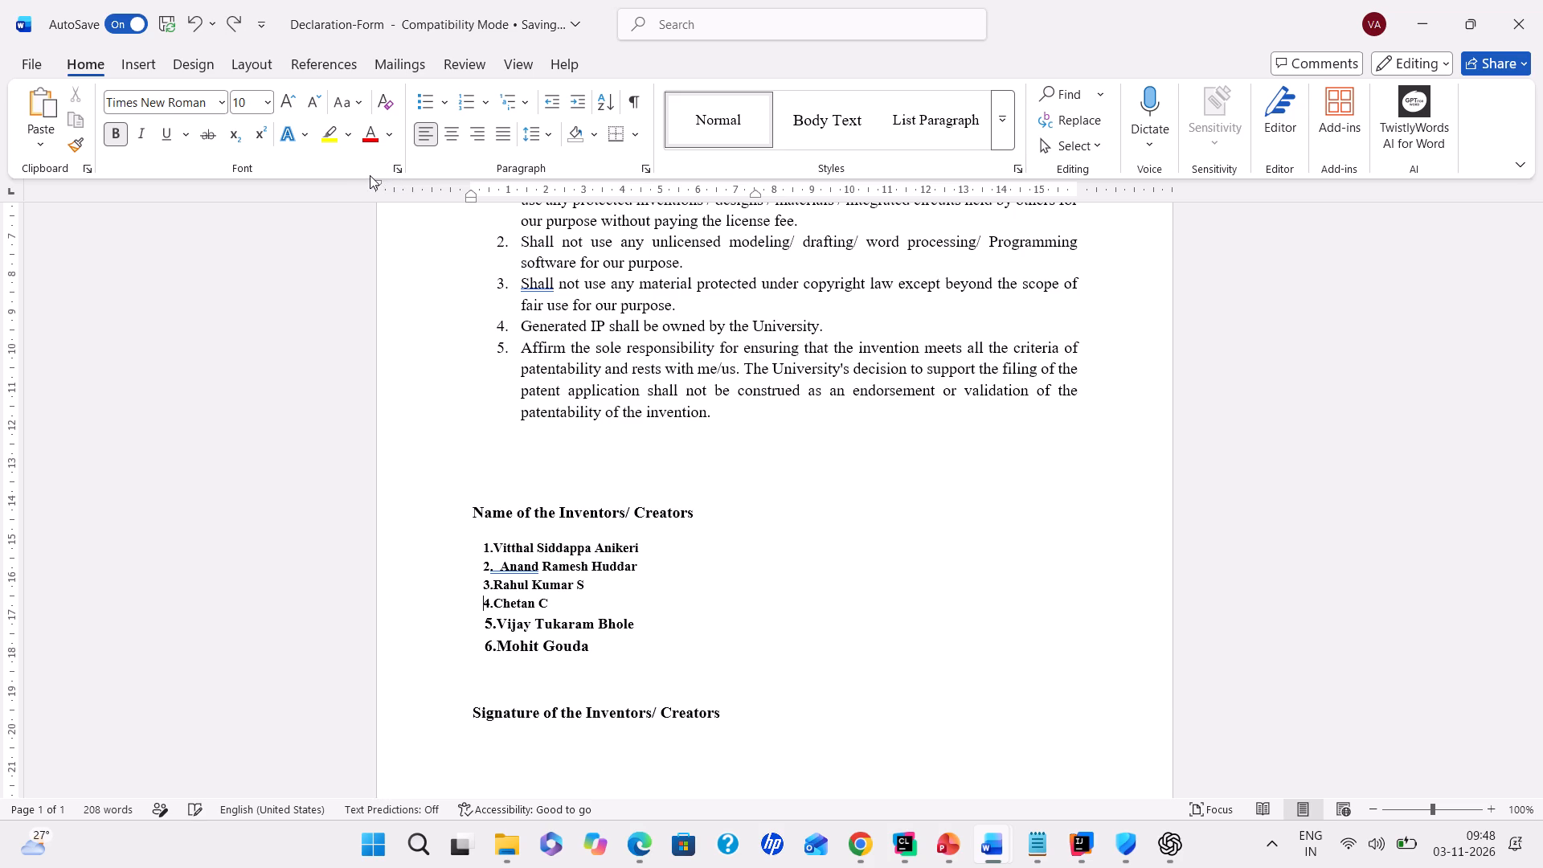
Apply the grammar suggestion on the second inventor entry to leave a single space between its number and the name.
click(512, 571)
click(534, 648)
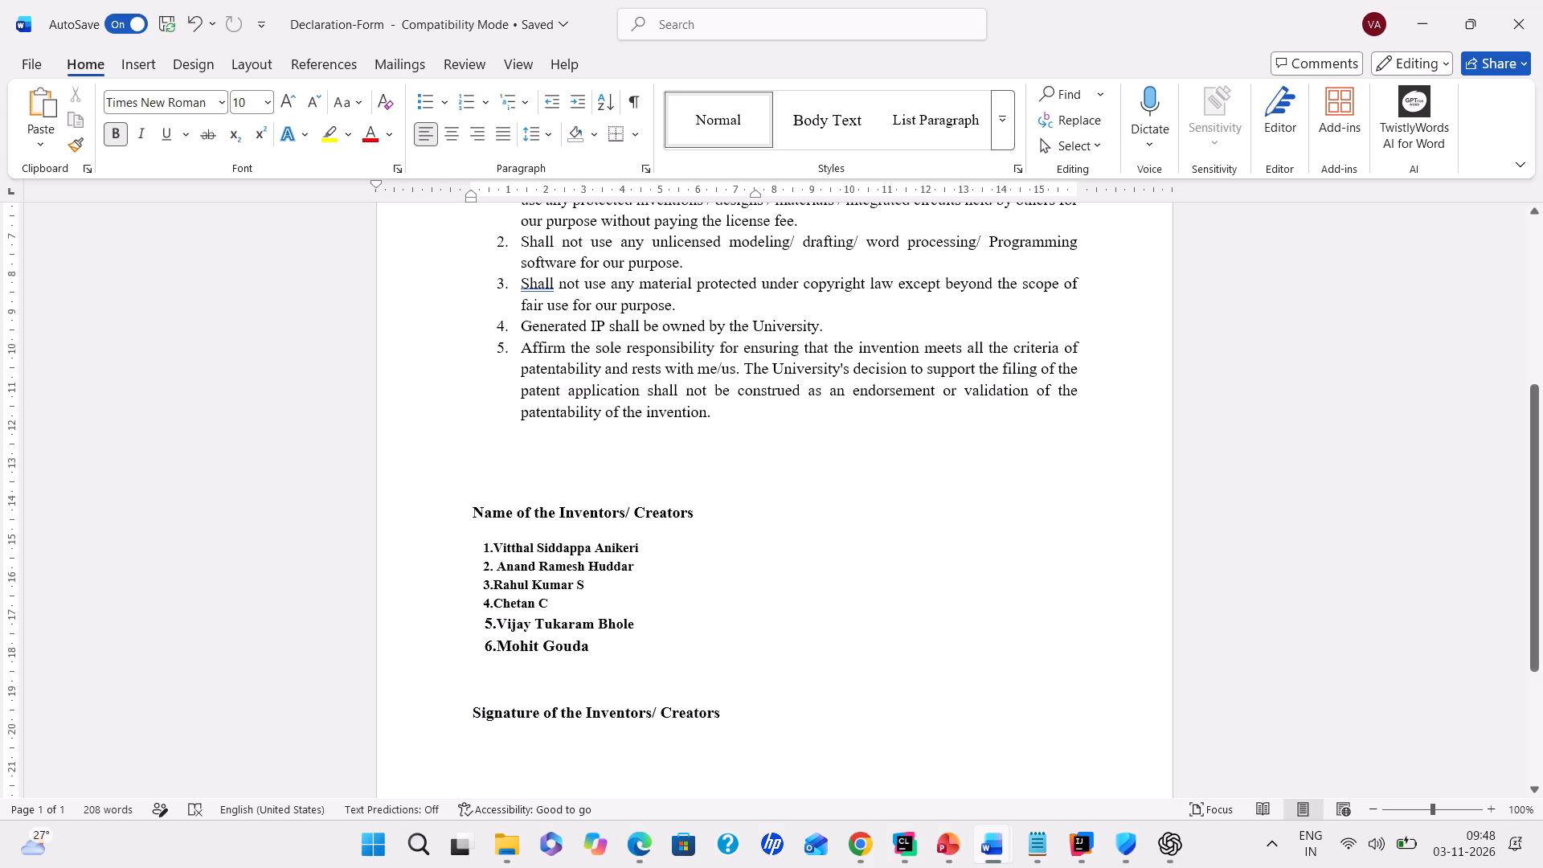
Add a new line directly below the "Signature of the Inventors/ Creators" heading.
scroll(580, 435, down, 1)
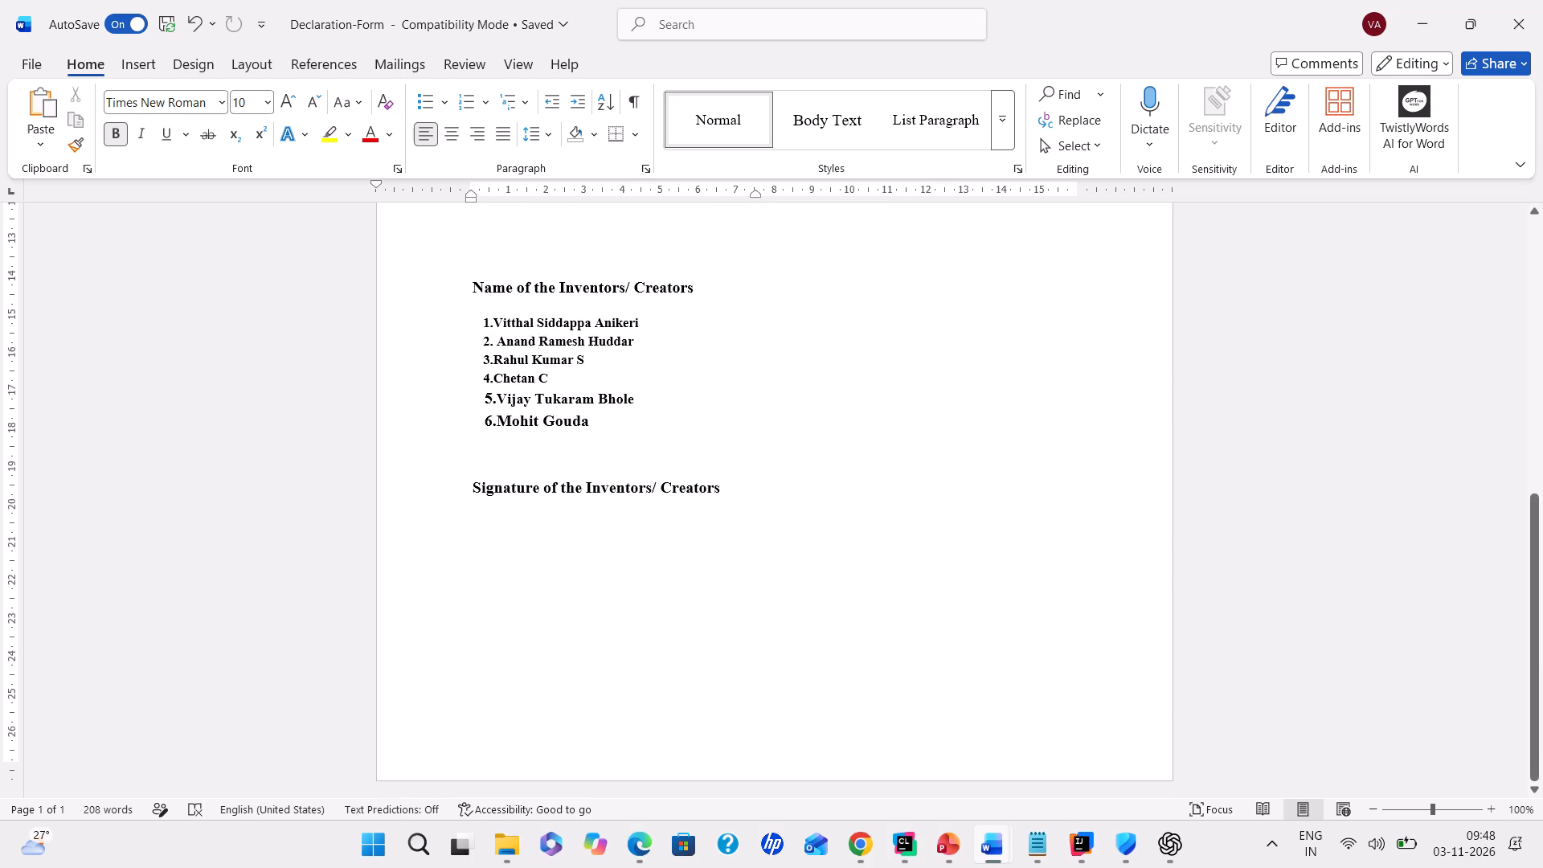
click(509, 533)
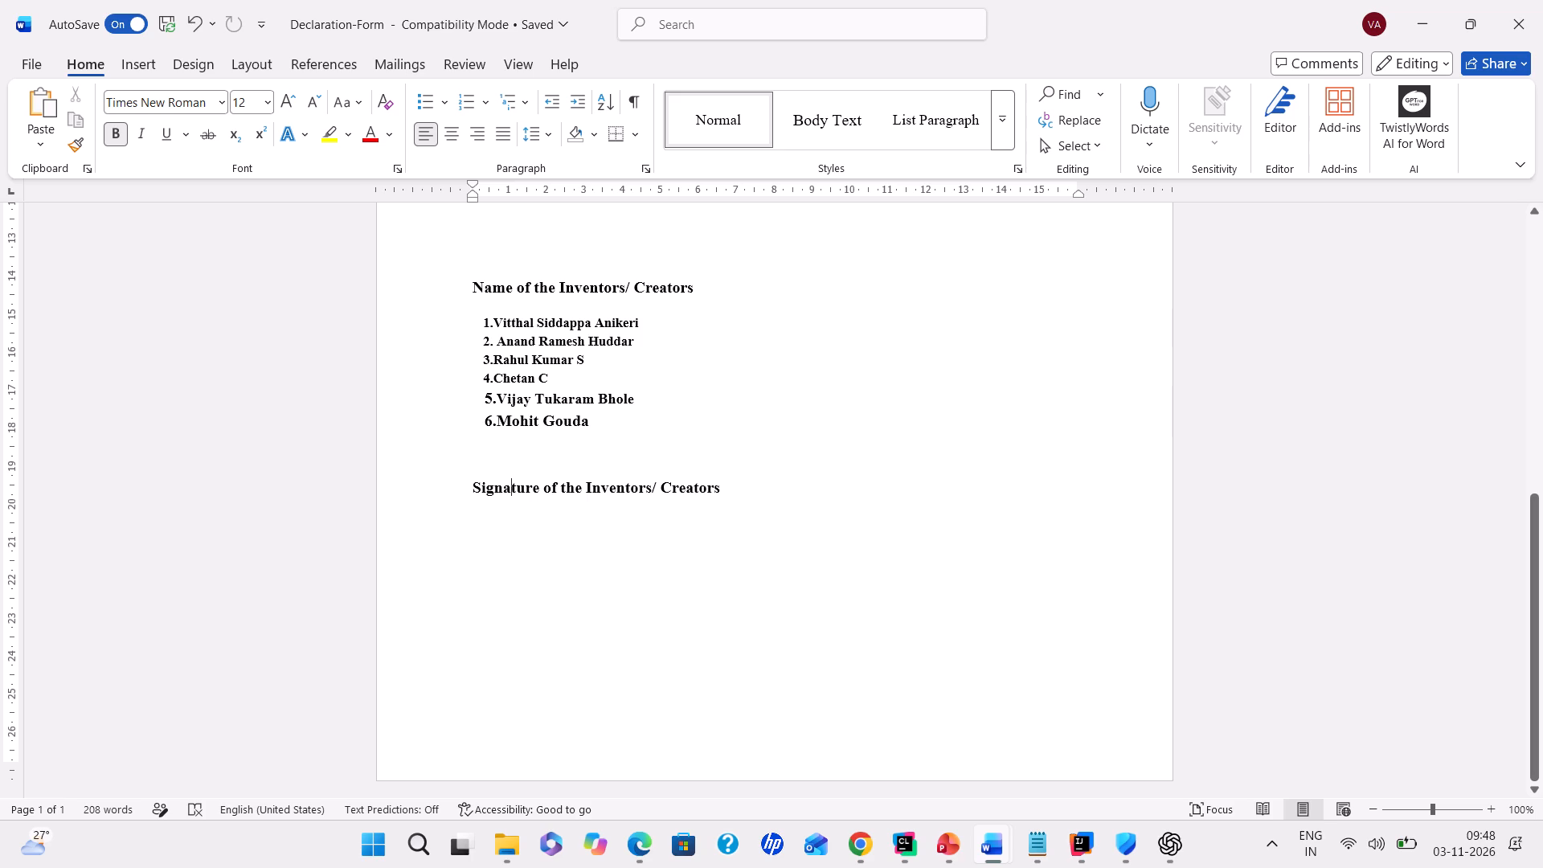
click(723, 488)
key(Return)
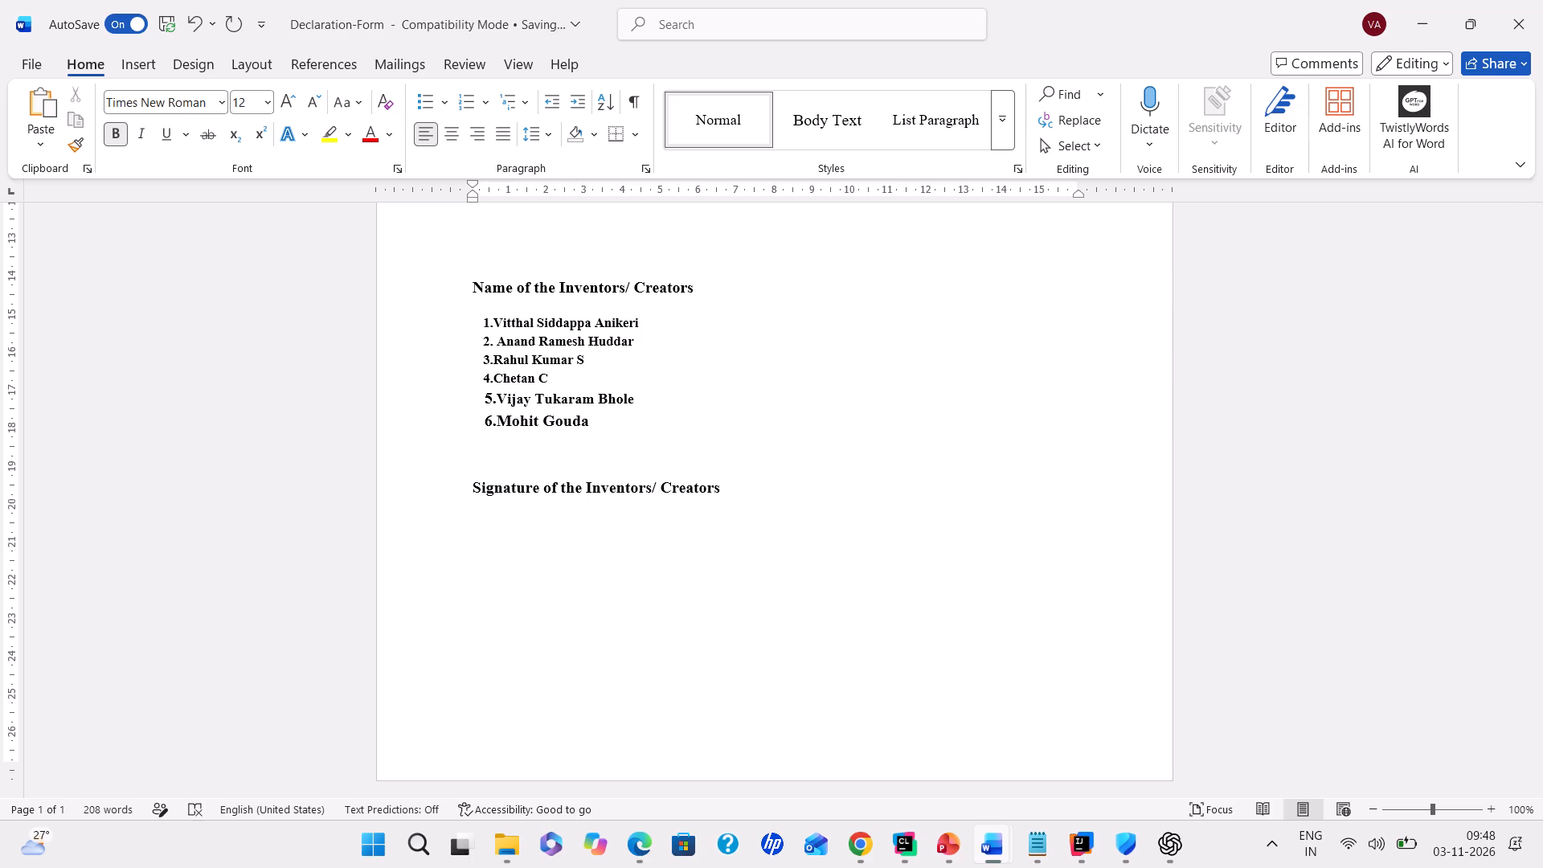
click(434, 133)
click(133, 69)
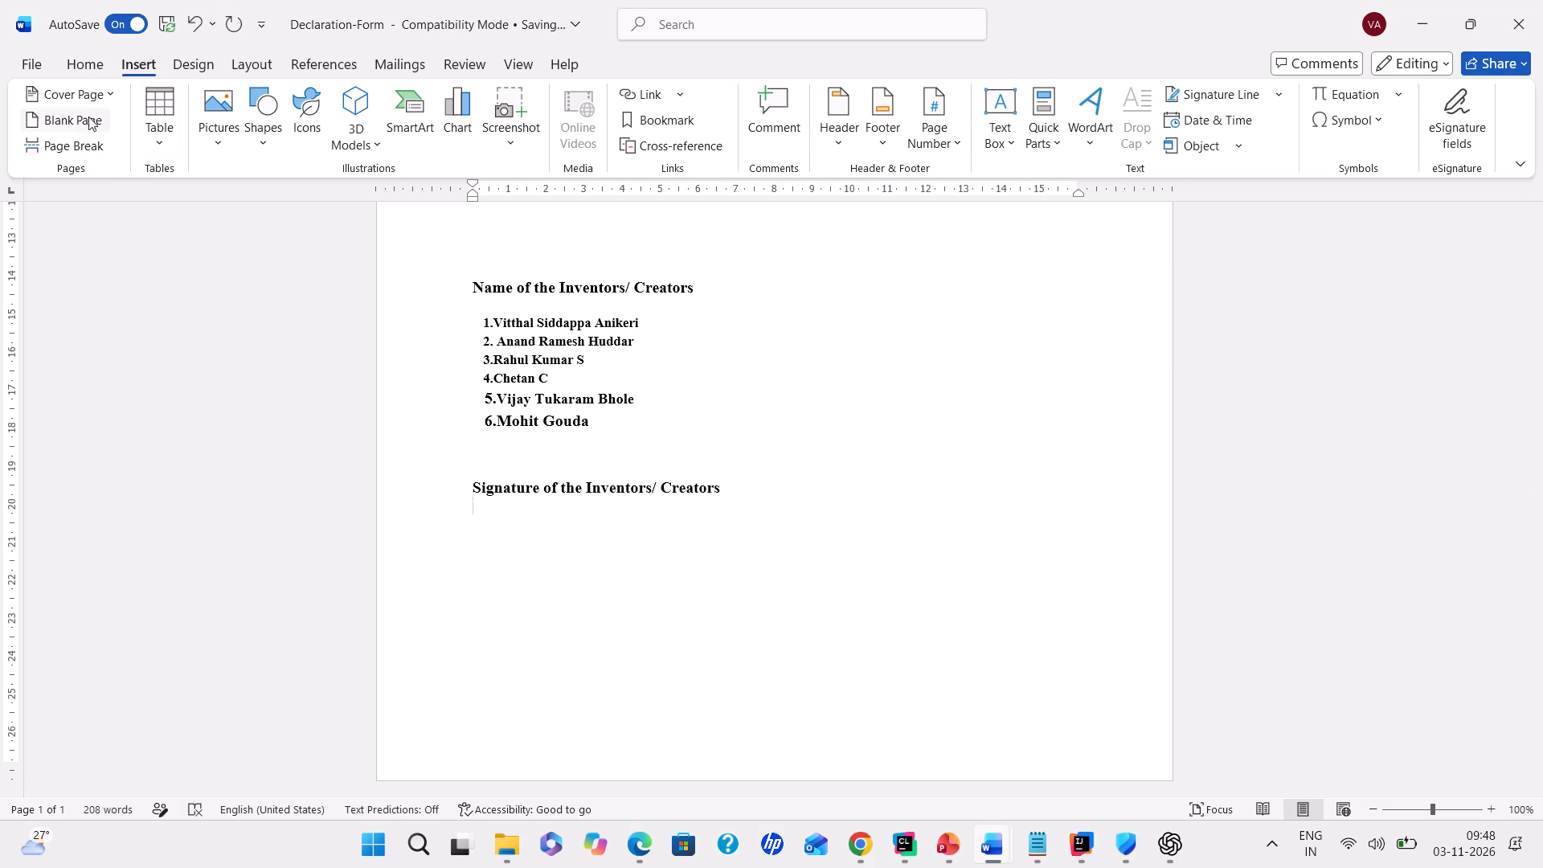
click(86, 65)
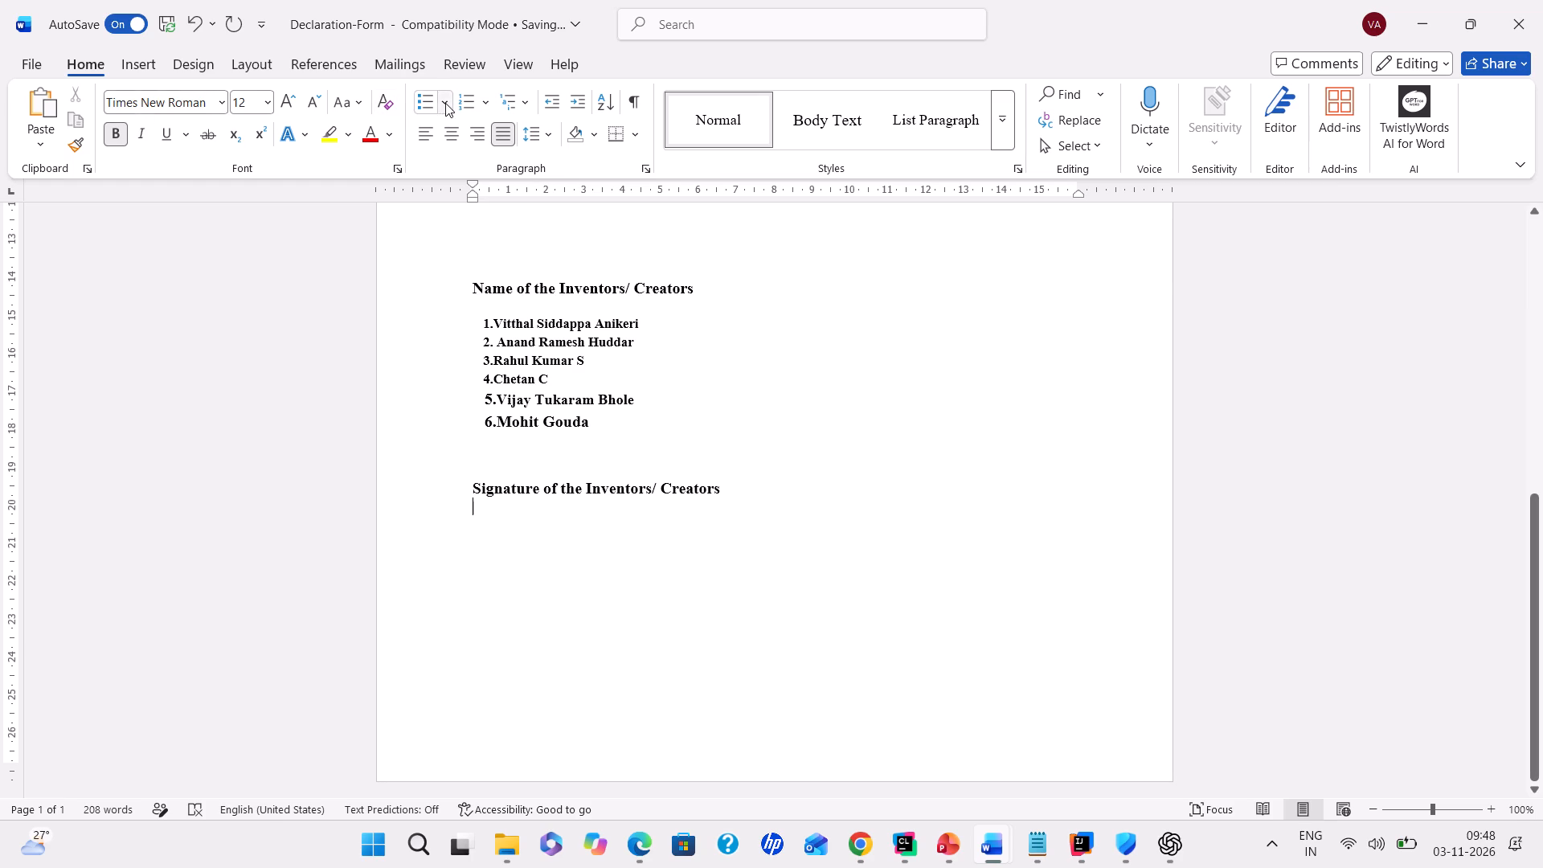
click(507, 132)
Enter "1." followed by a long row of dashes as the first signature line under the signature heading.
click(477, 523)
key(1)
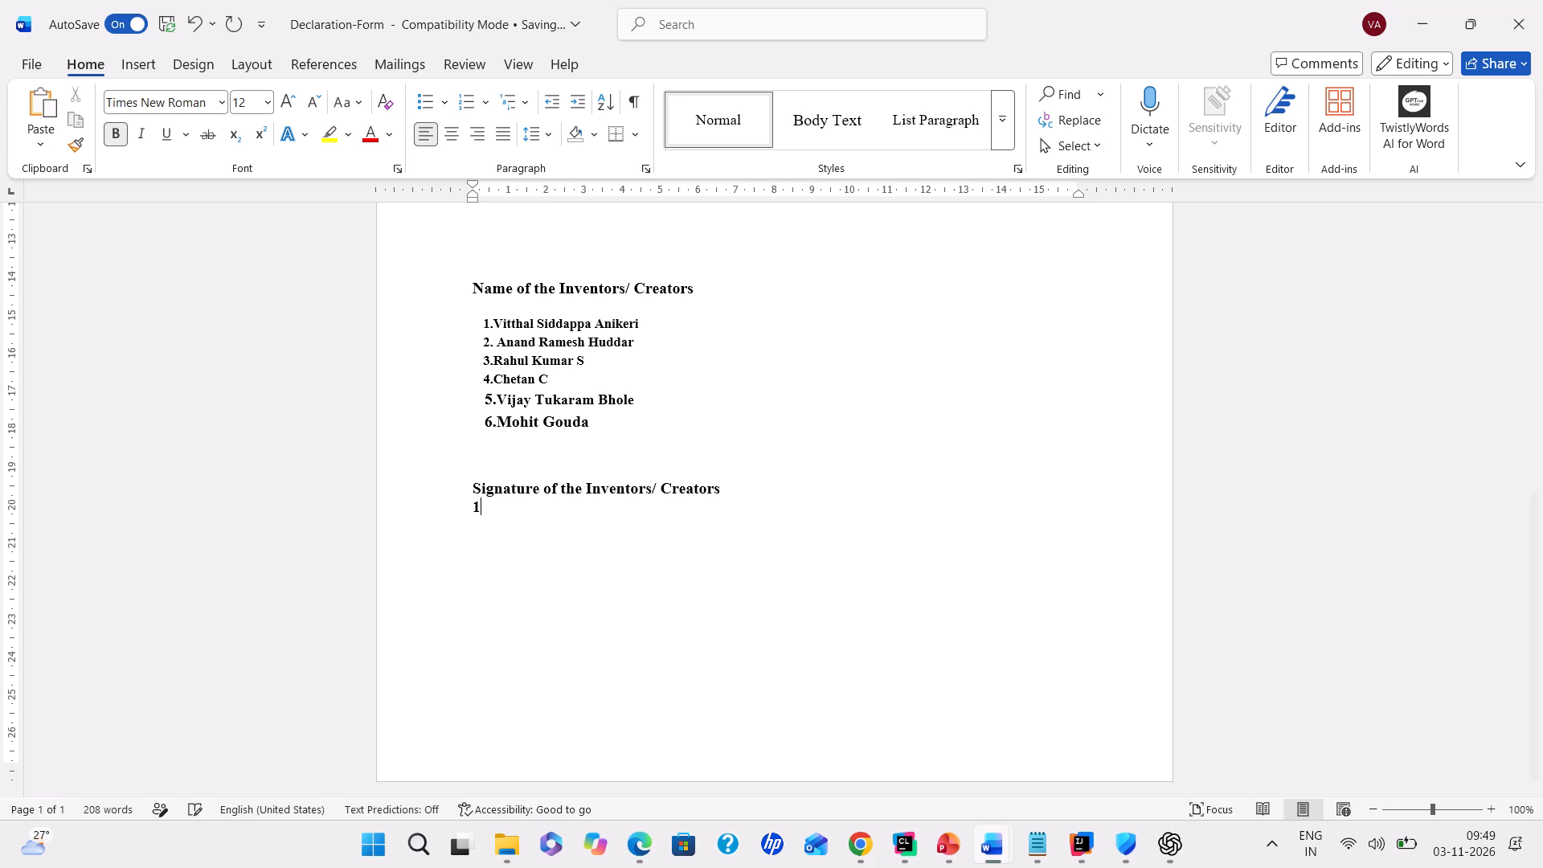
key(period)
key(minus)
key(minus)
key(minus)
key(minus)
key(minus)
key(minus)
key(minus)
key(minus)
key(minus)
key(minus)
key(minus)
key(minus)
key(minus)
key(minus)
key(minus)
key(minus)
key(minus)
key(minus)
key(minus)
key(minus)
key(minus)
key(minus)
key(minus)
key(minus)
key(minus)
key(minus)
key(minus)
key(minus)
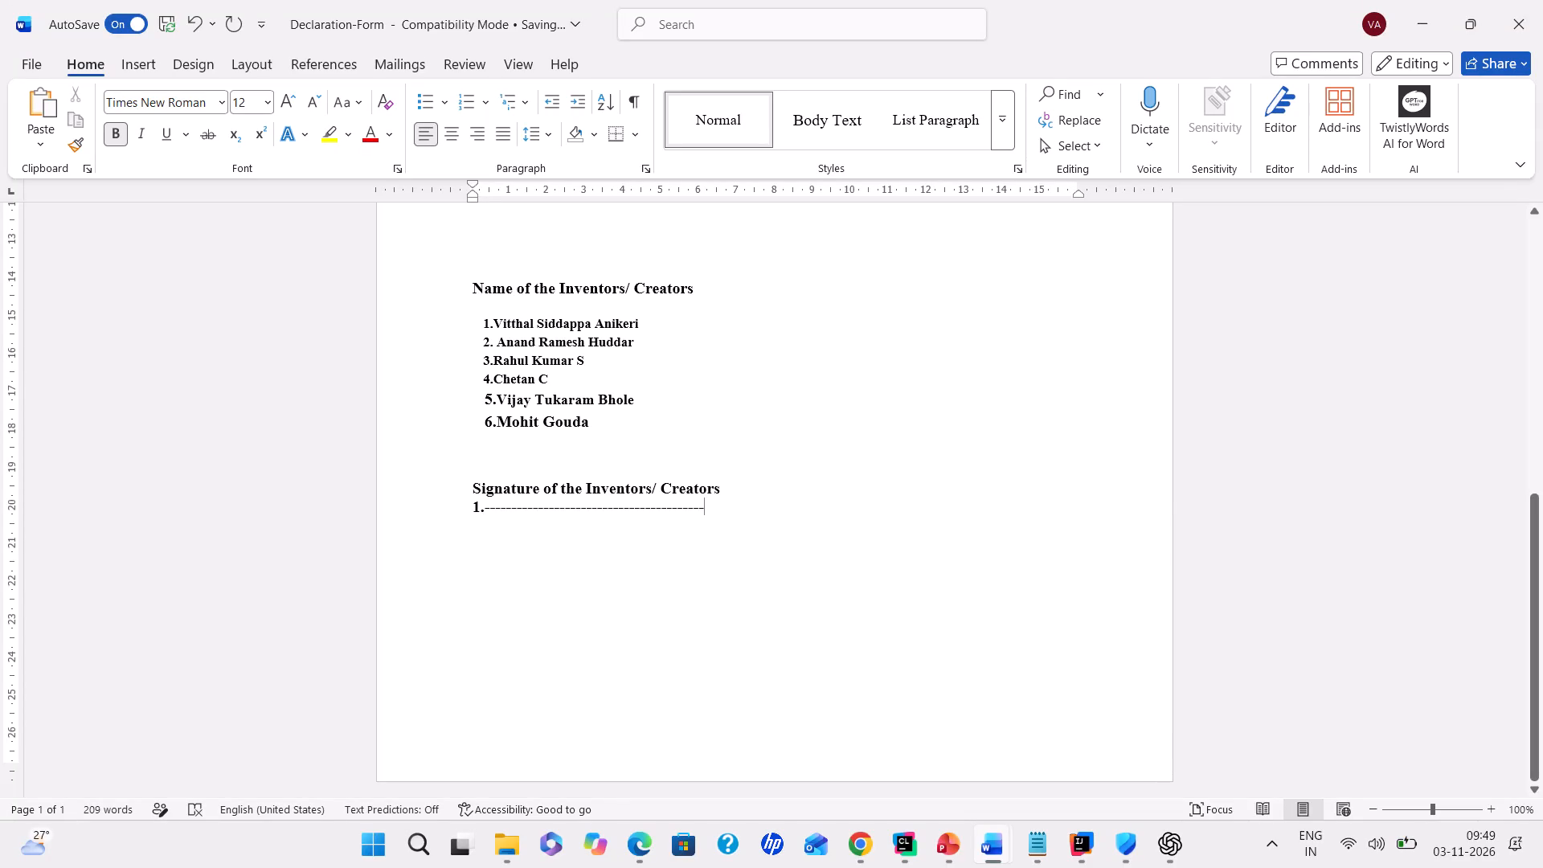
Insert a blank line between the signature heading and the first signature line.
click(471, 504)
key(Return)
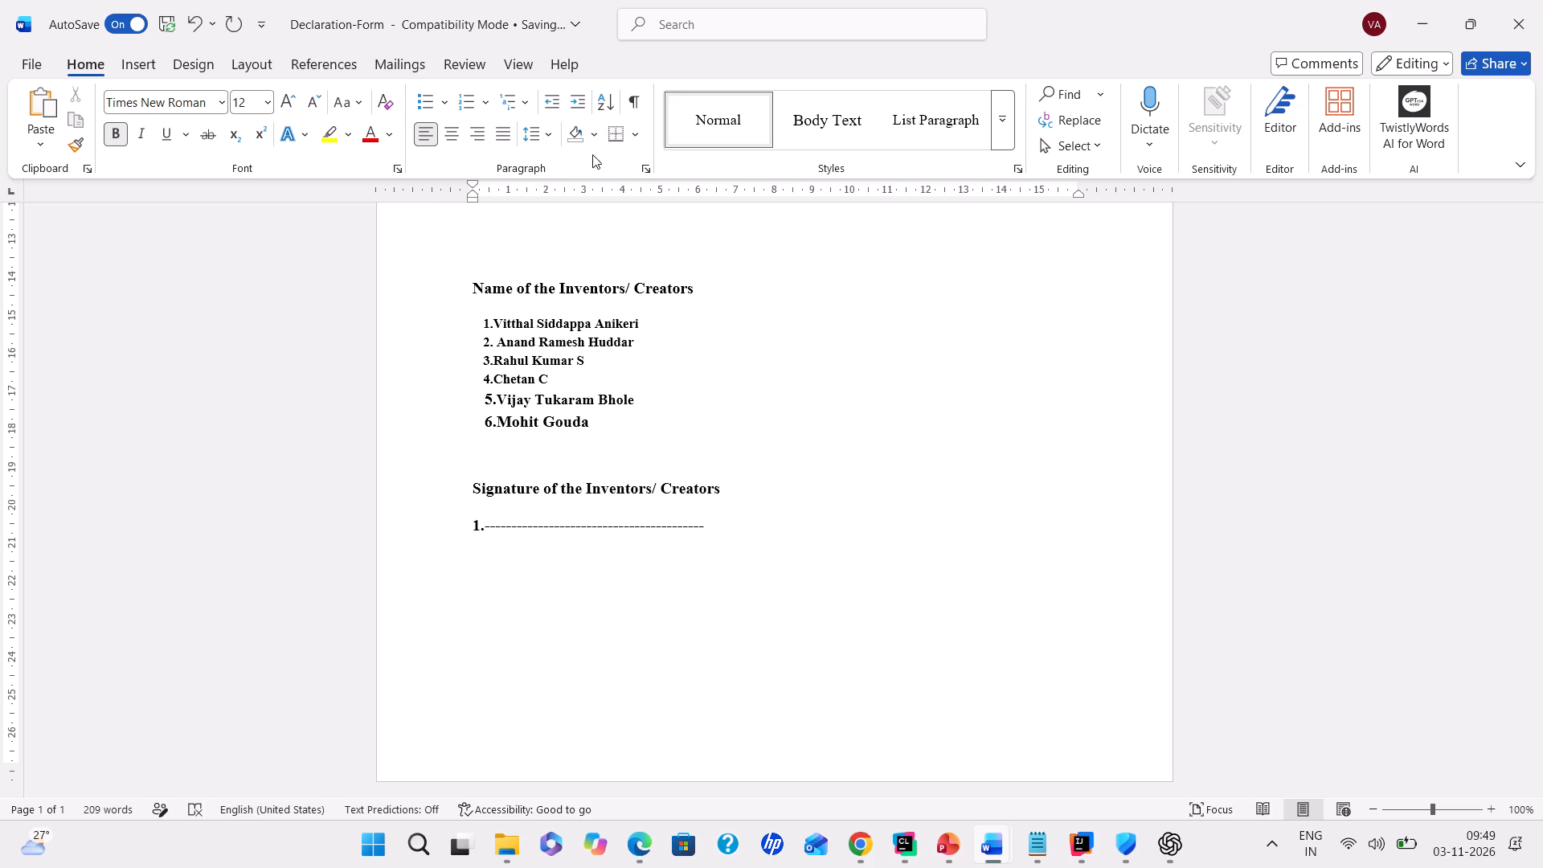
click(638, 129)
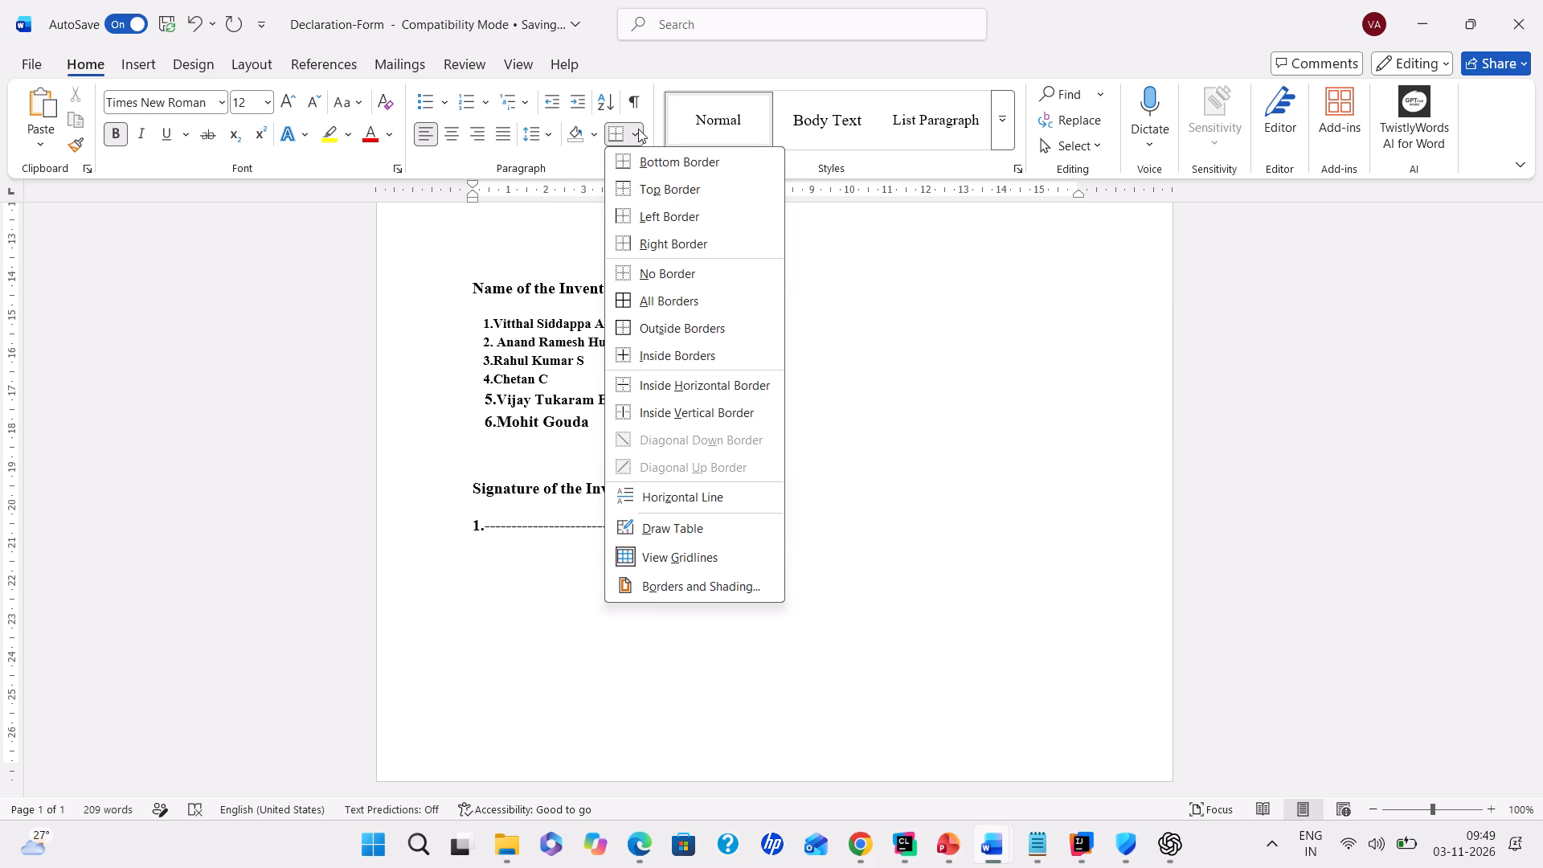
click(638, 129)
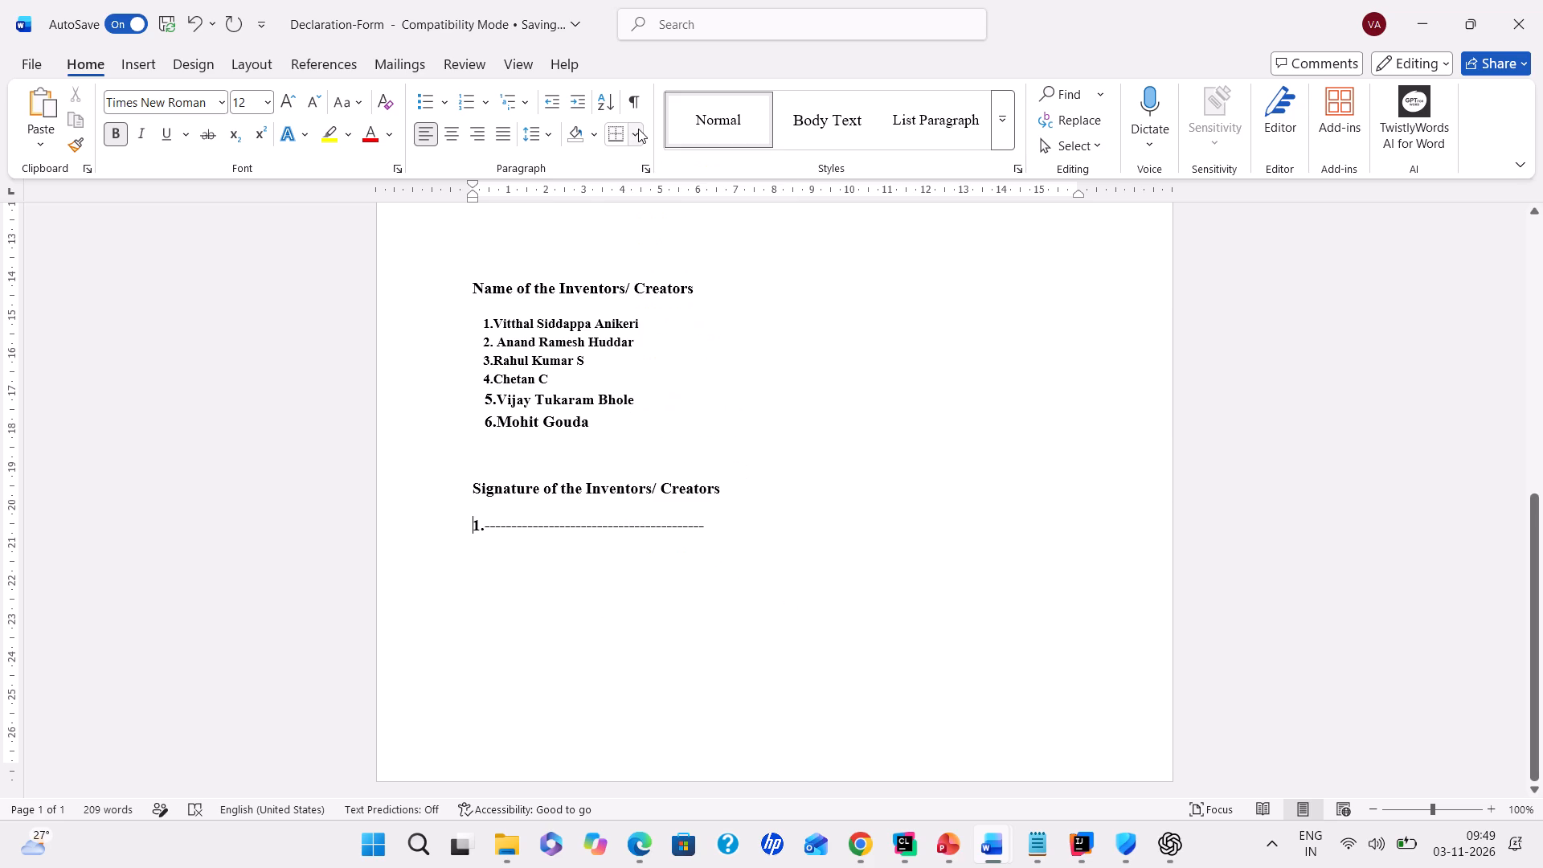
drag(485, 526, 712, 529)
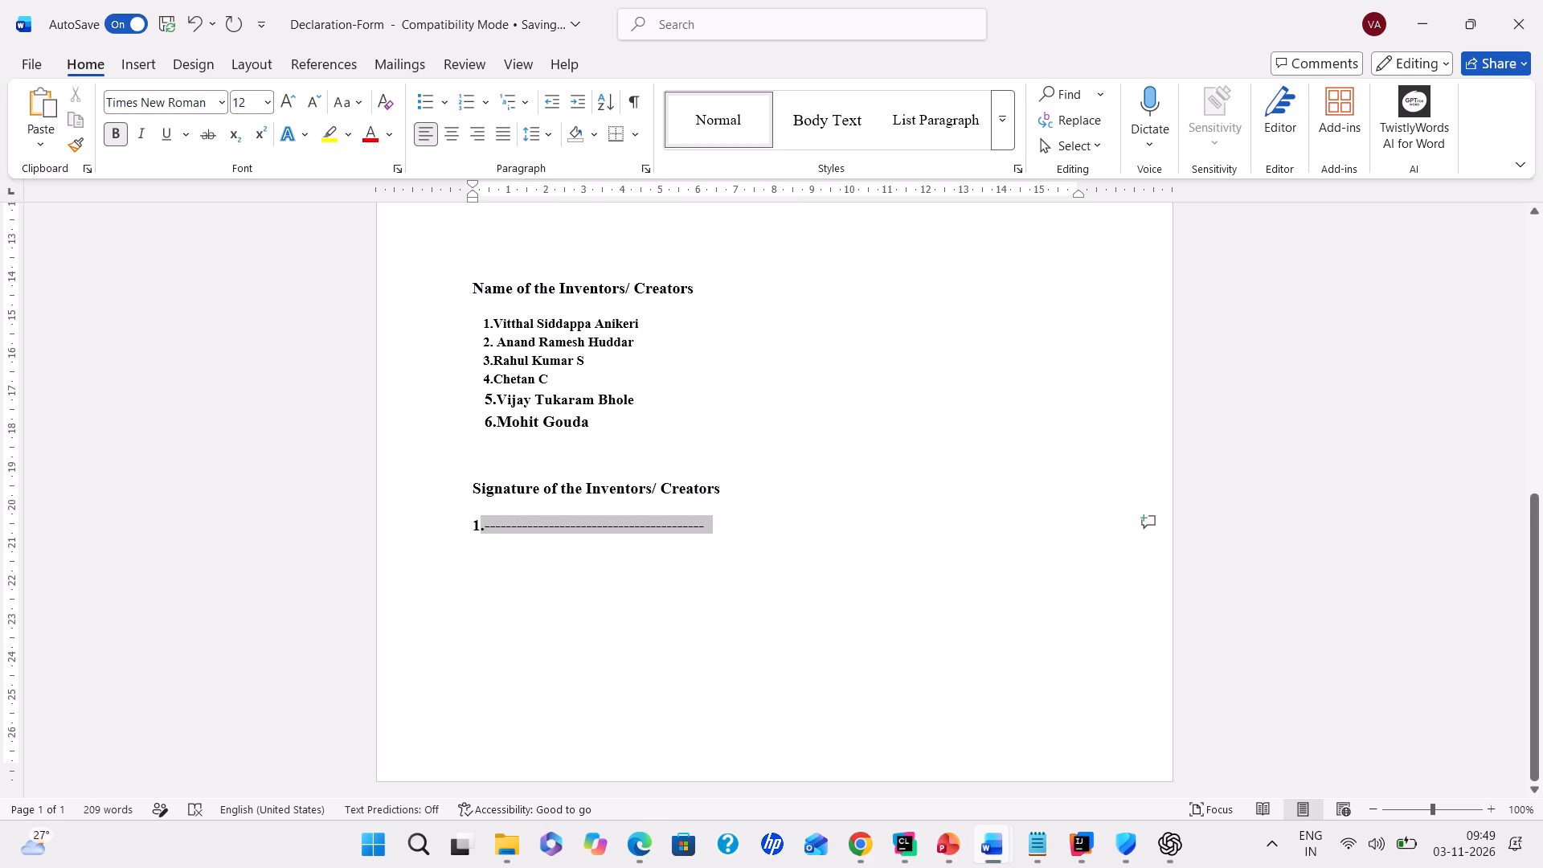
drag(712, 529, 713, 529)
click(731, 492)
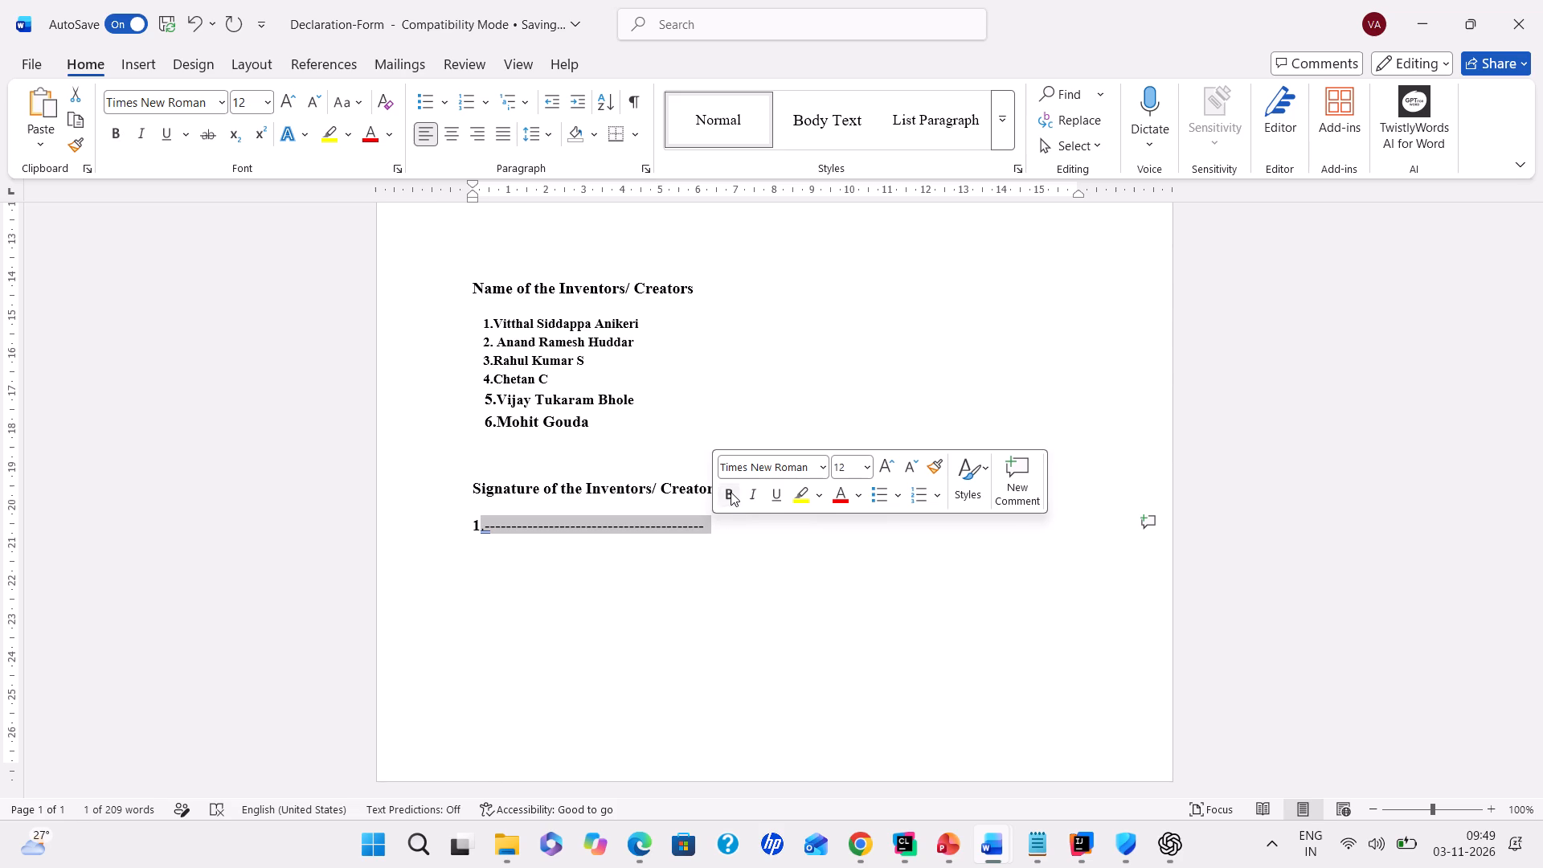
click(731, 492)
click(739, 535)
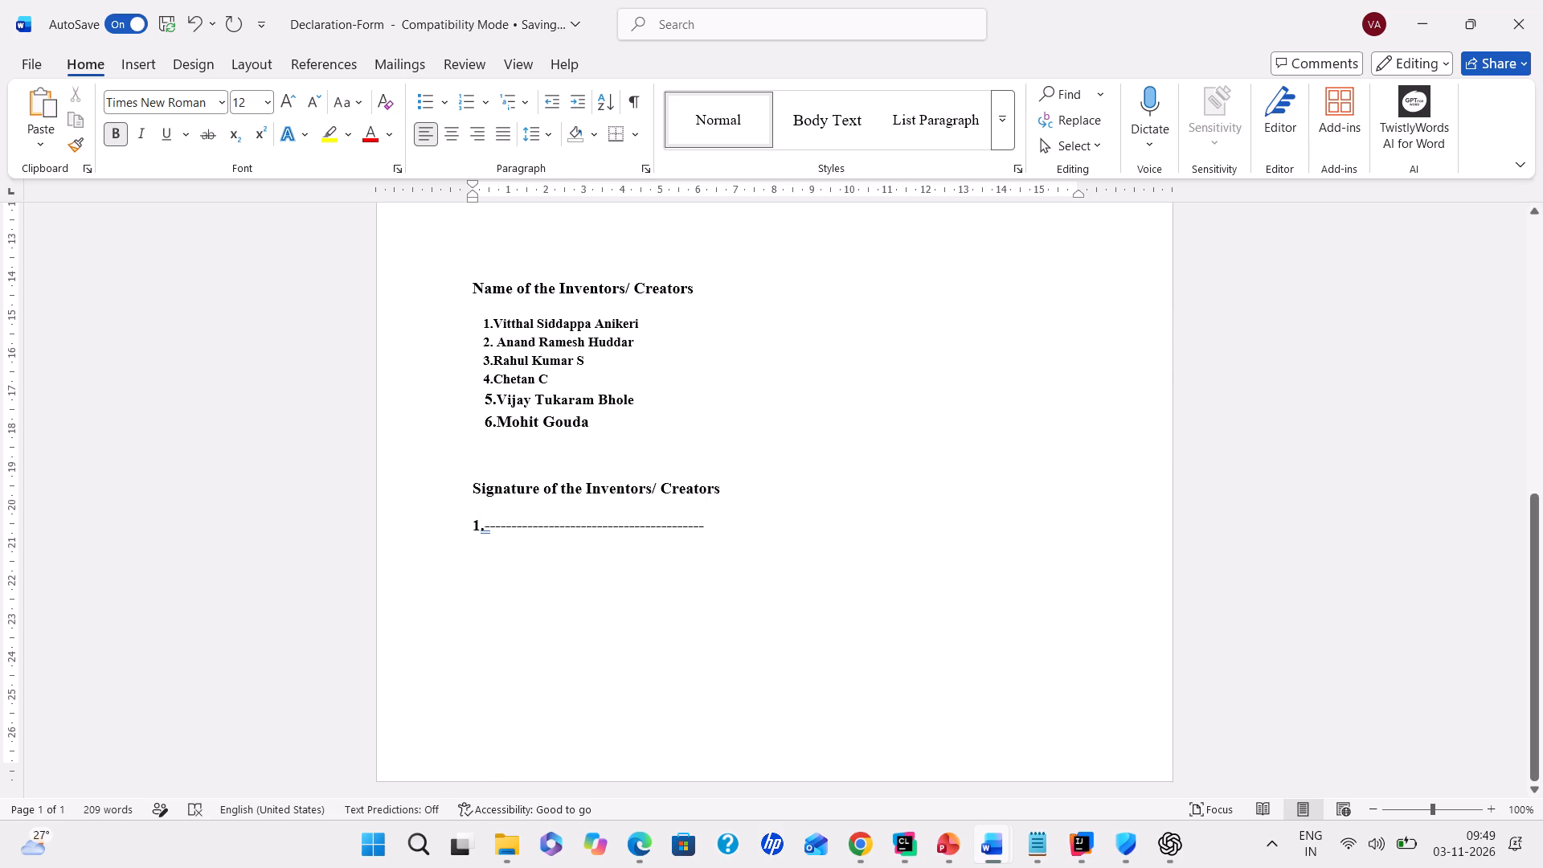
Copy the first signature line's dot and row of dashes, without its number, and paste it on a new line below.
drag(706, 524, 608, 523)
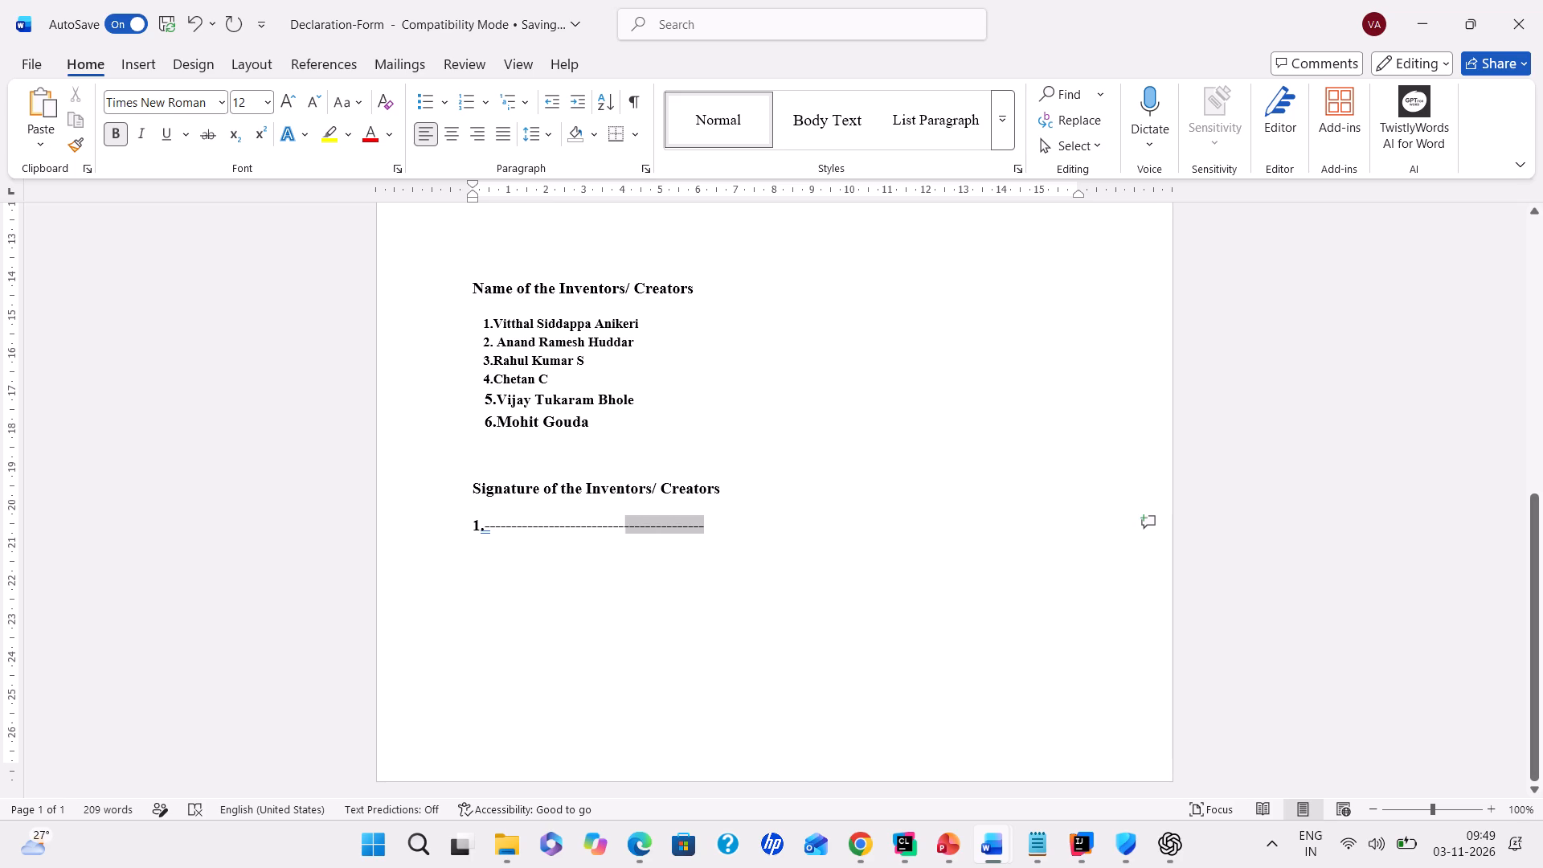
drag(608, 523, 480, 530)
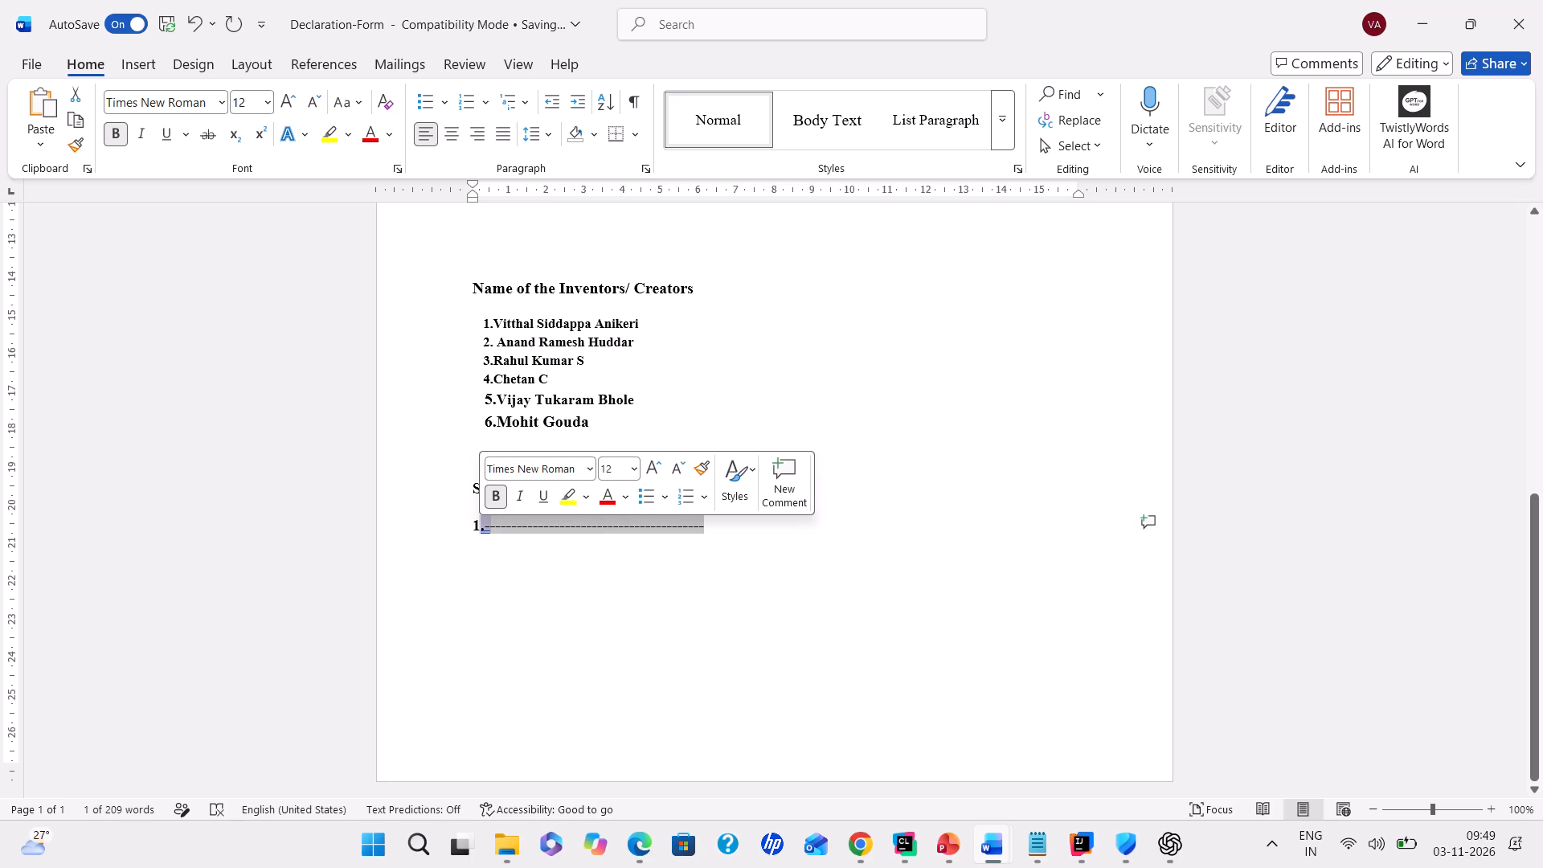
key(ctrl+c)
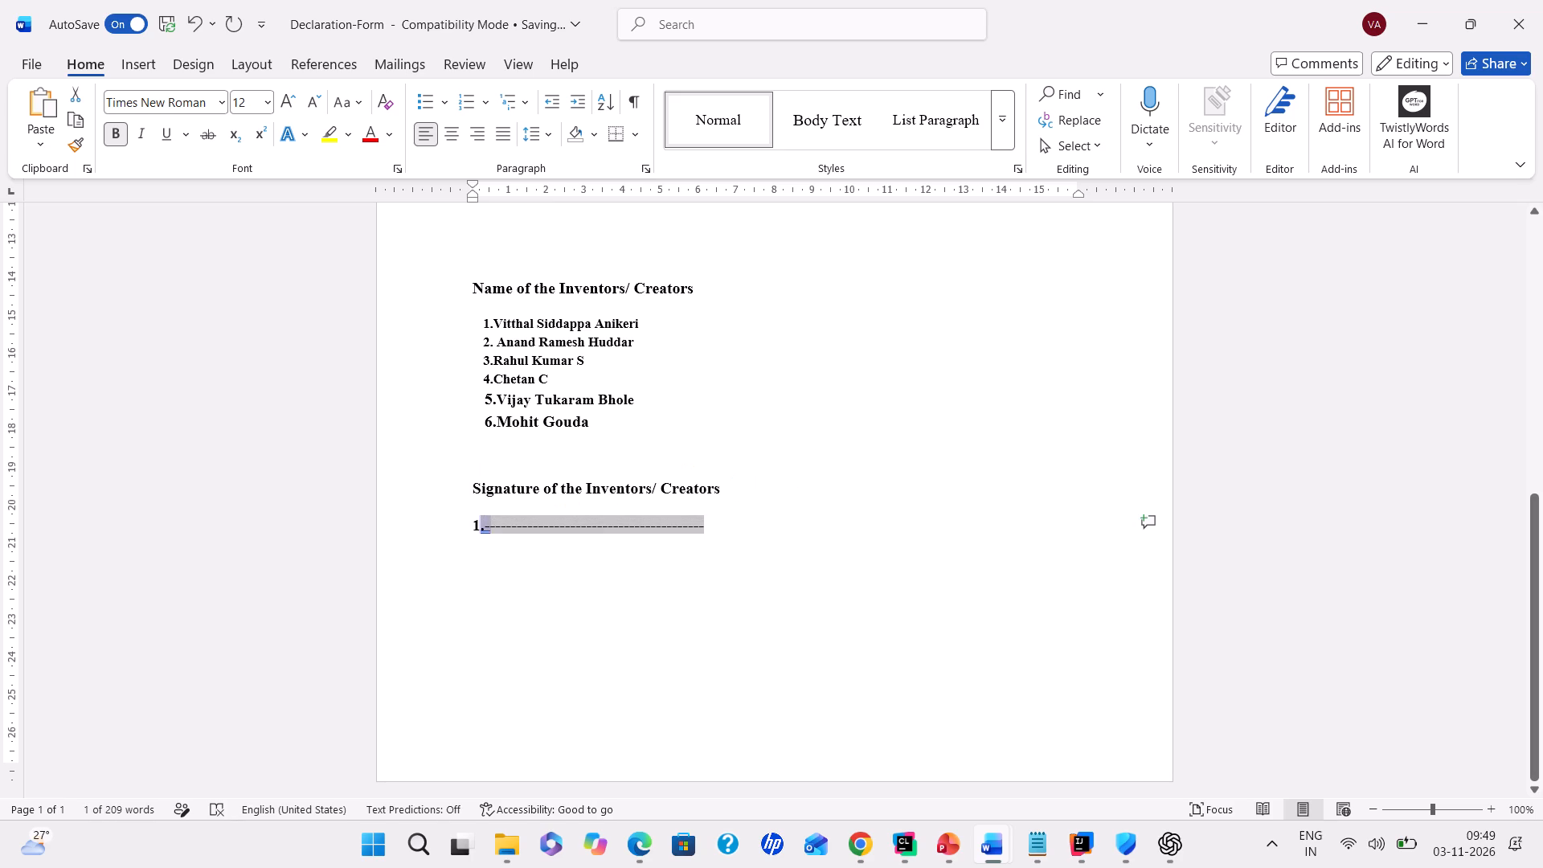
click(480, 530)
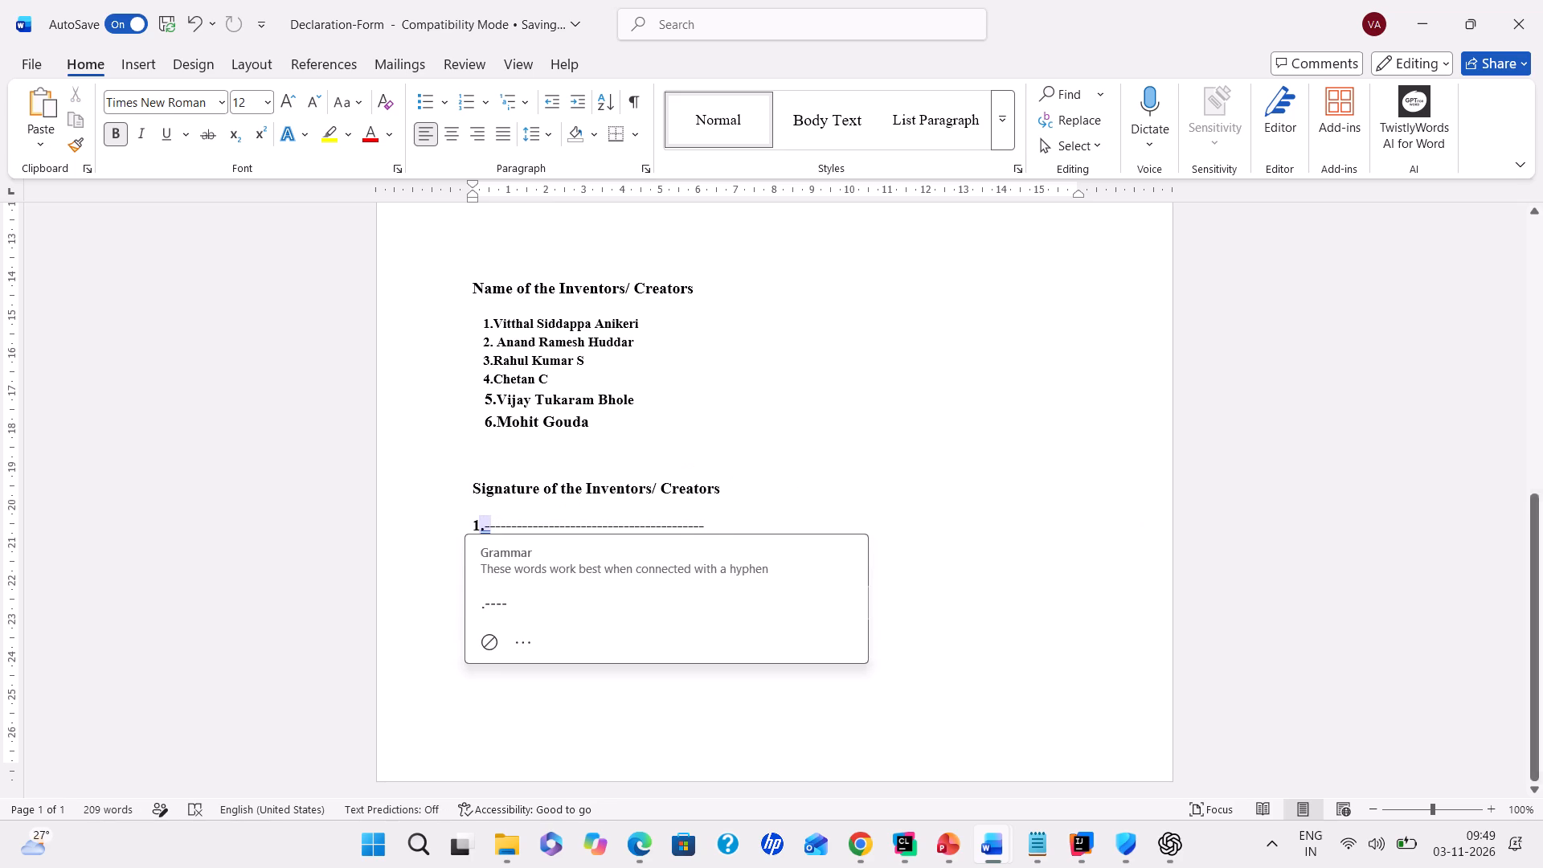
click(720, 527)
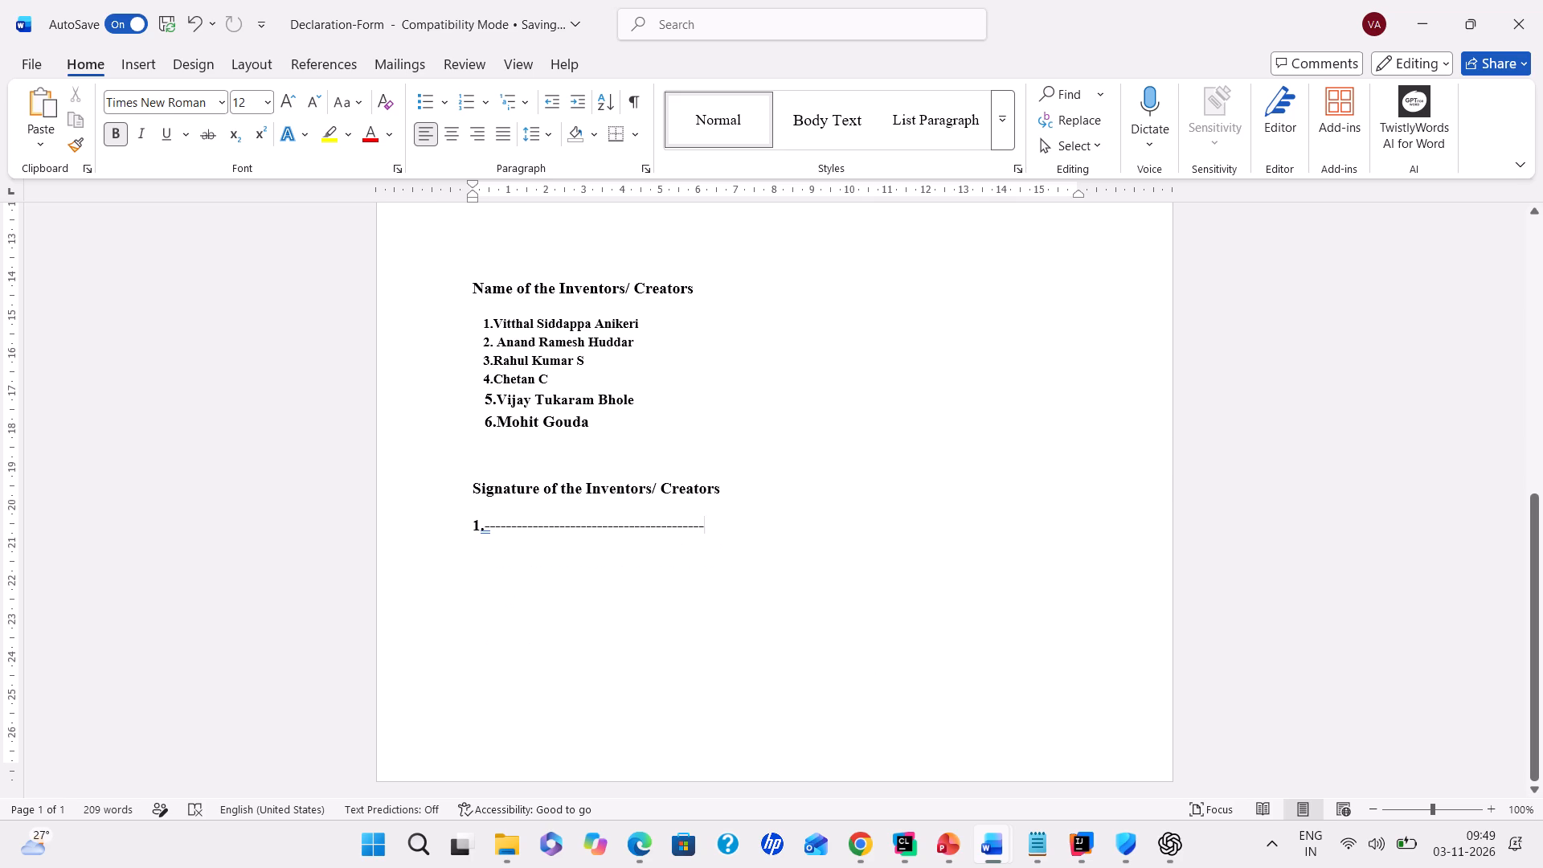
key(Return)
key(ctrl+v)
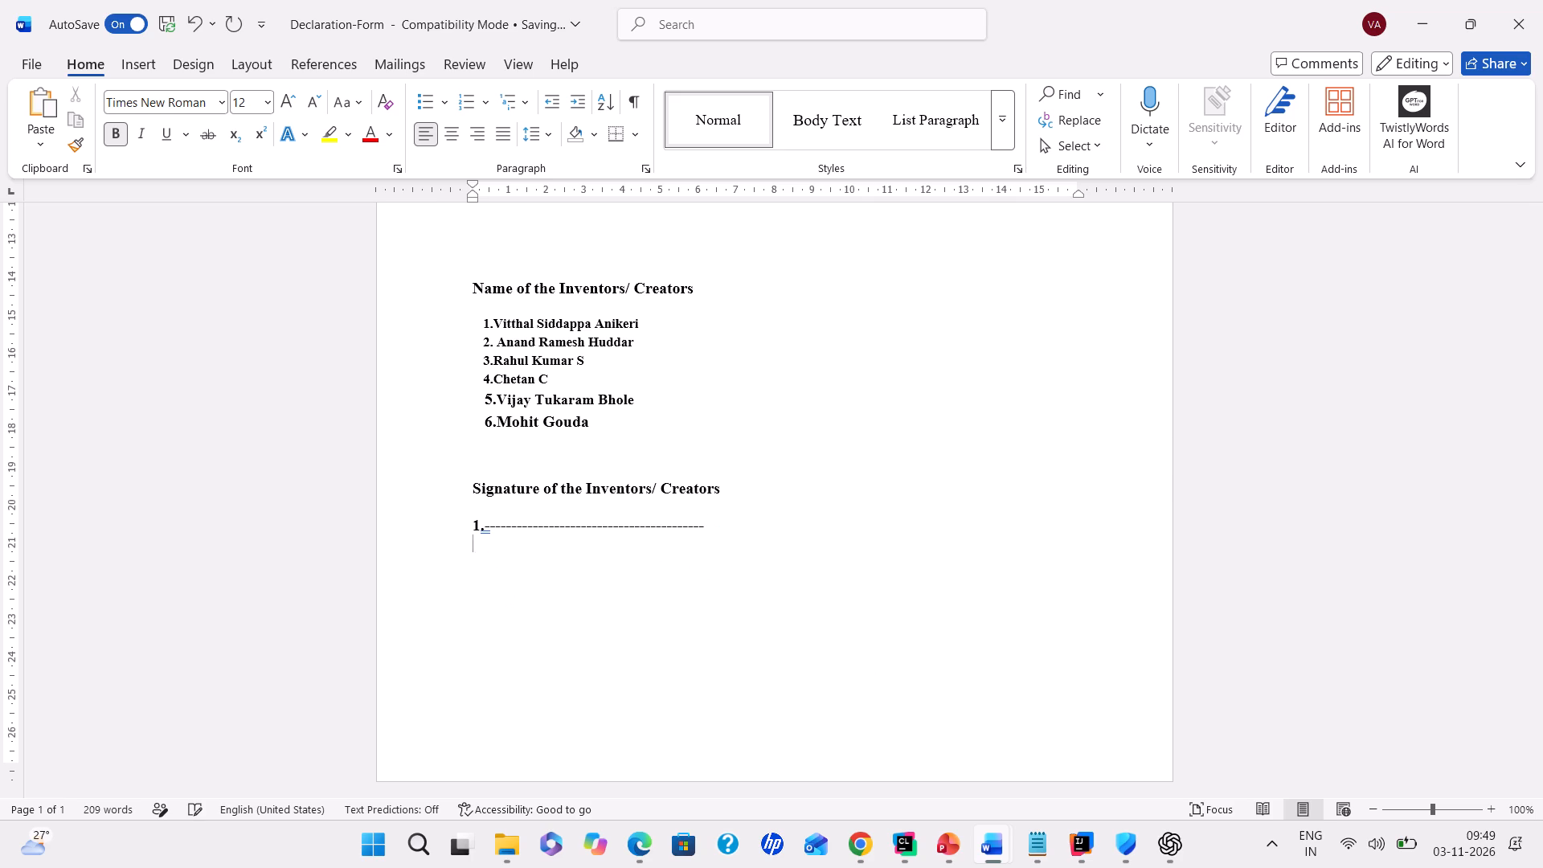
Insert a blank line above the pasted row of dashes and number that row "2".
key(Left)
key(Left)
key(Left)
key(Left)
key(Left)
key(Left)
key(Left)
key(Left)
key(Left)
key(Left)
key(Left)
key(Left)
key(Left)
key(Left)
key(Left)
key(Left)
key(Left)
key(Left)
key(Left)
key(Left)
key(Left)
key(Left)
key(Left)
key(Left)
key(Left)
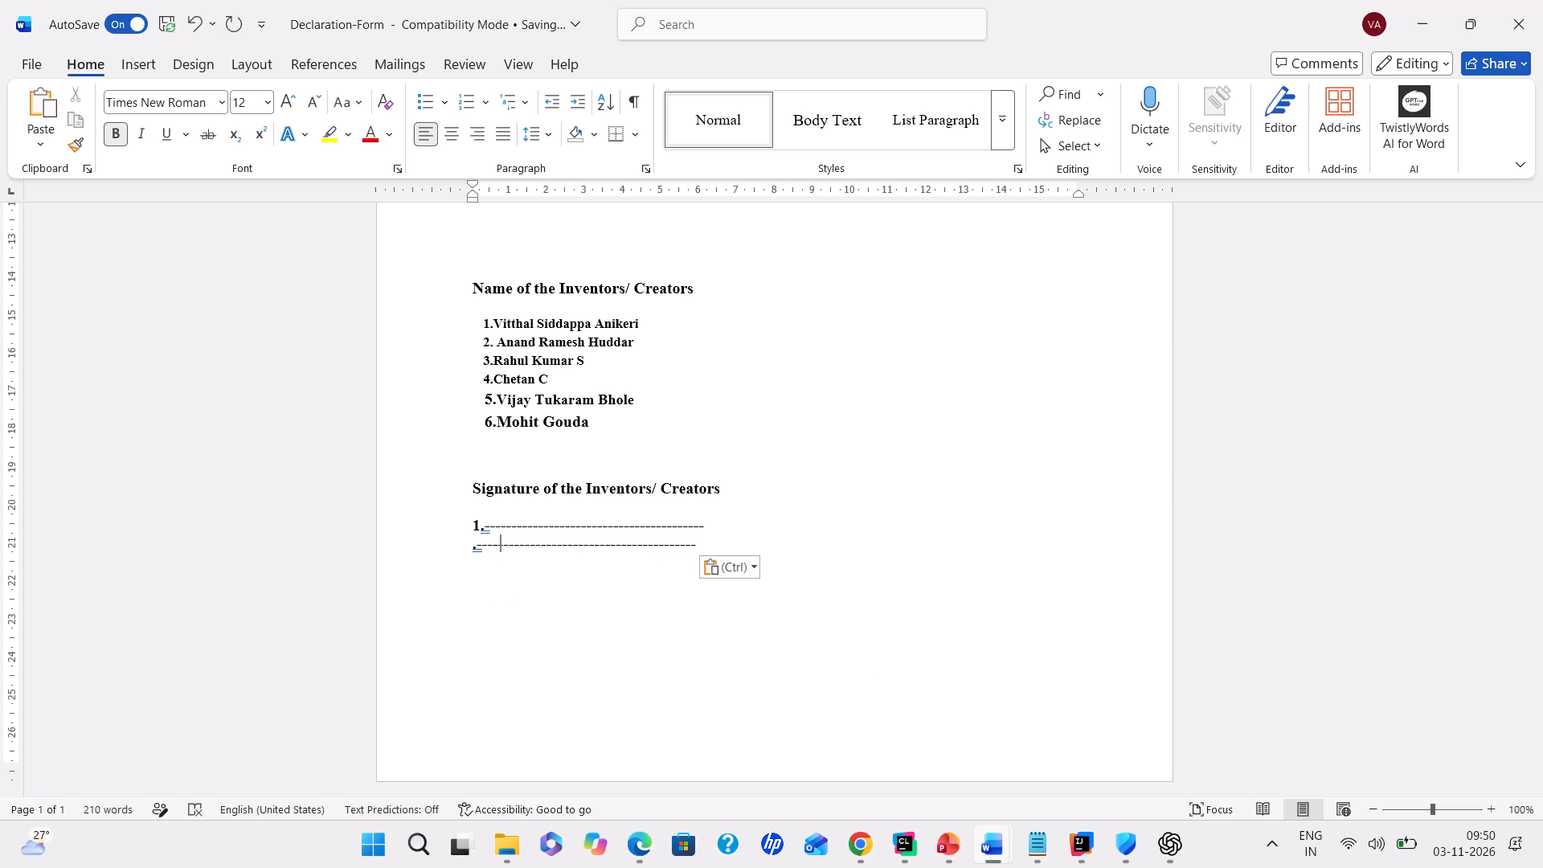
key(Left)
key(Left)
key(Left)
key(Left)
key(Left)
key(Return)
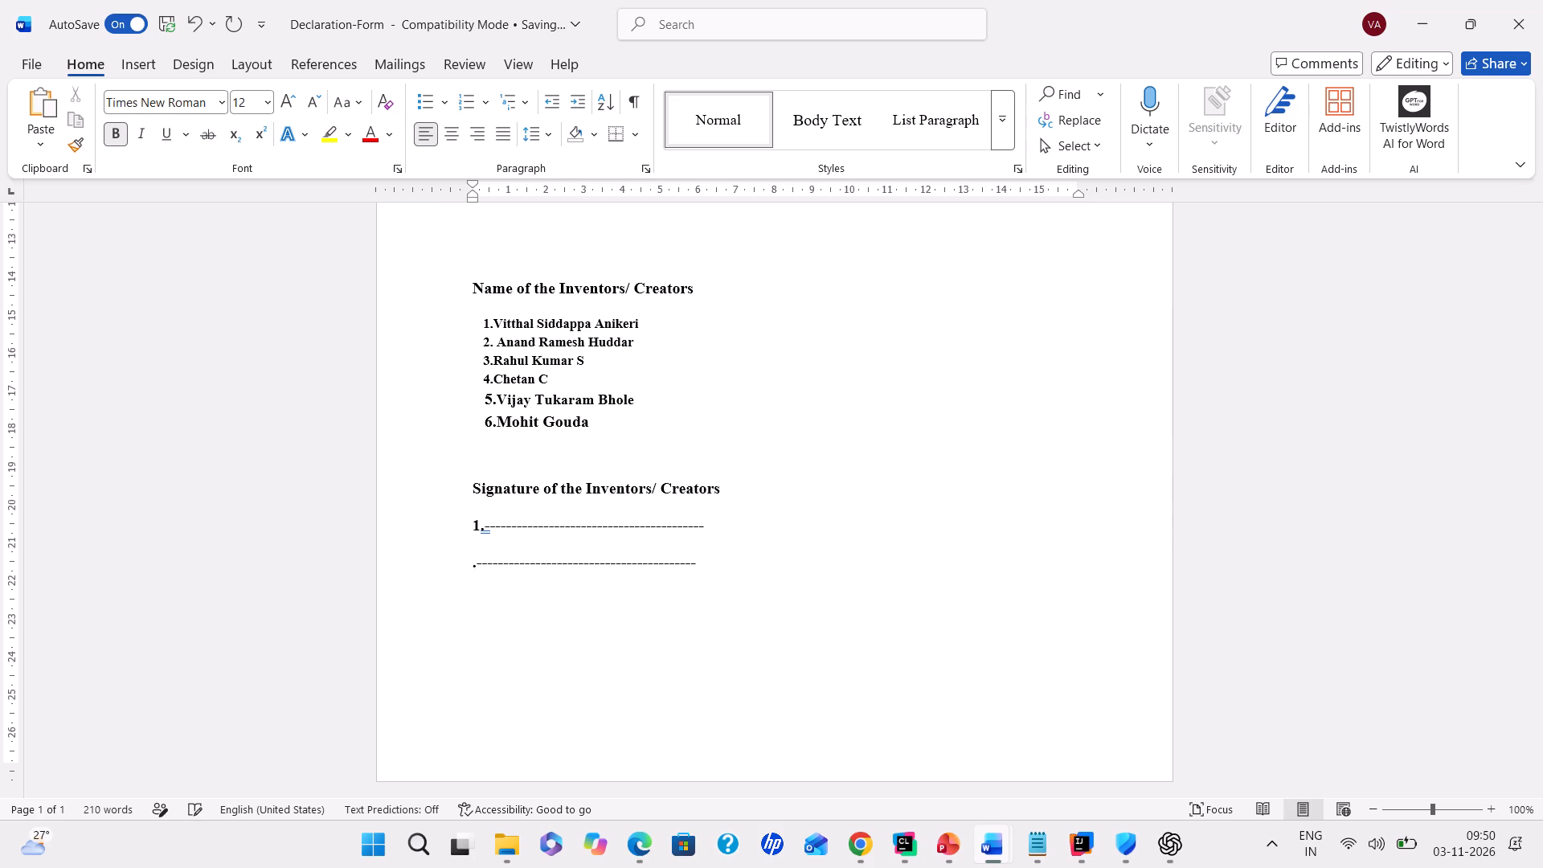
key(2)
Apply the hyphen grammar suggestion at the start of the second signature line.
key(Right)
key(Right)
key(Right)
key(Right)
key(Right)
key(Left)
key(Left)
key(Left)
key(Left)
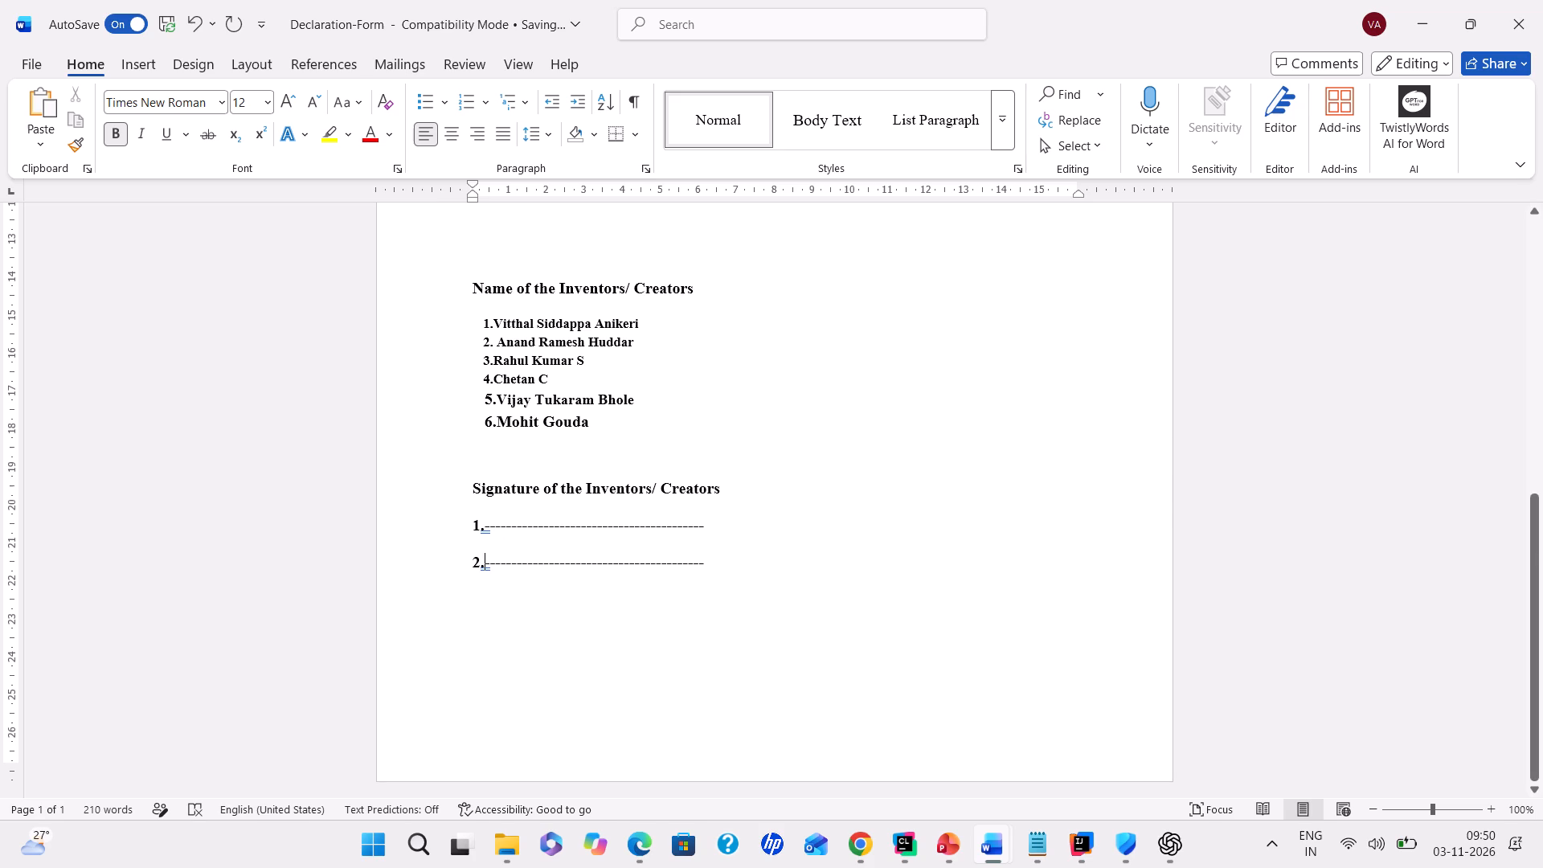
click(483, 566)
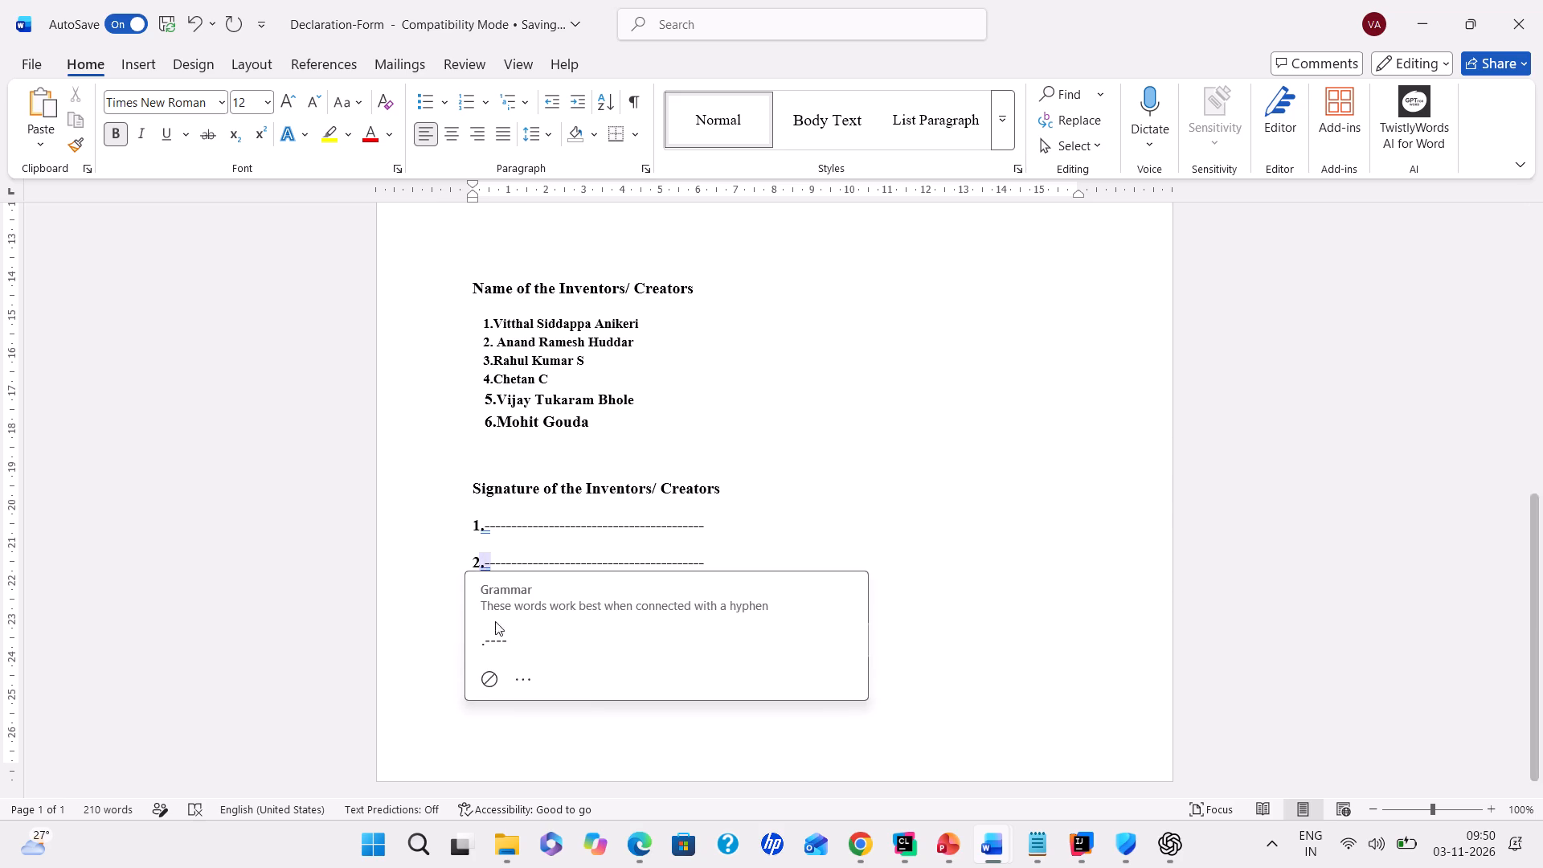
click(486, 640)
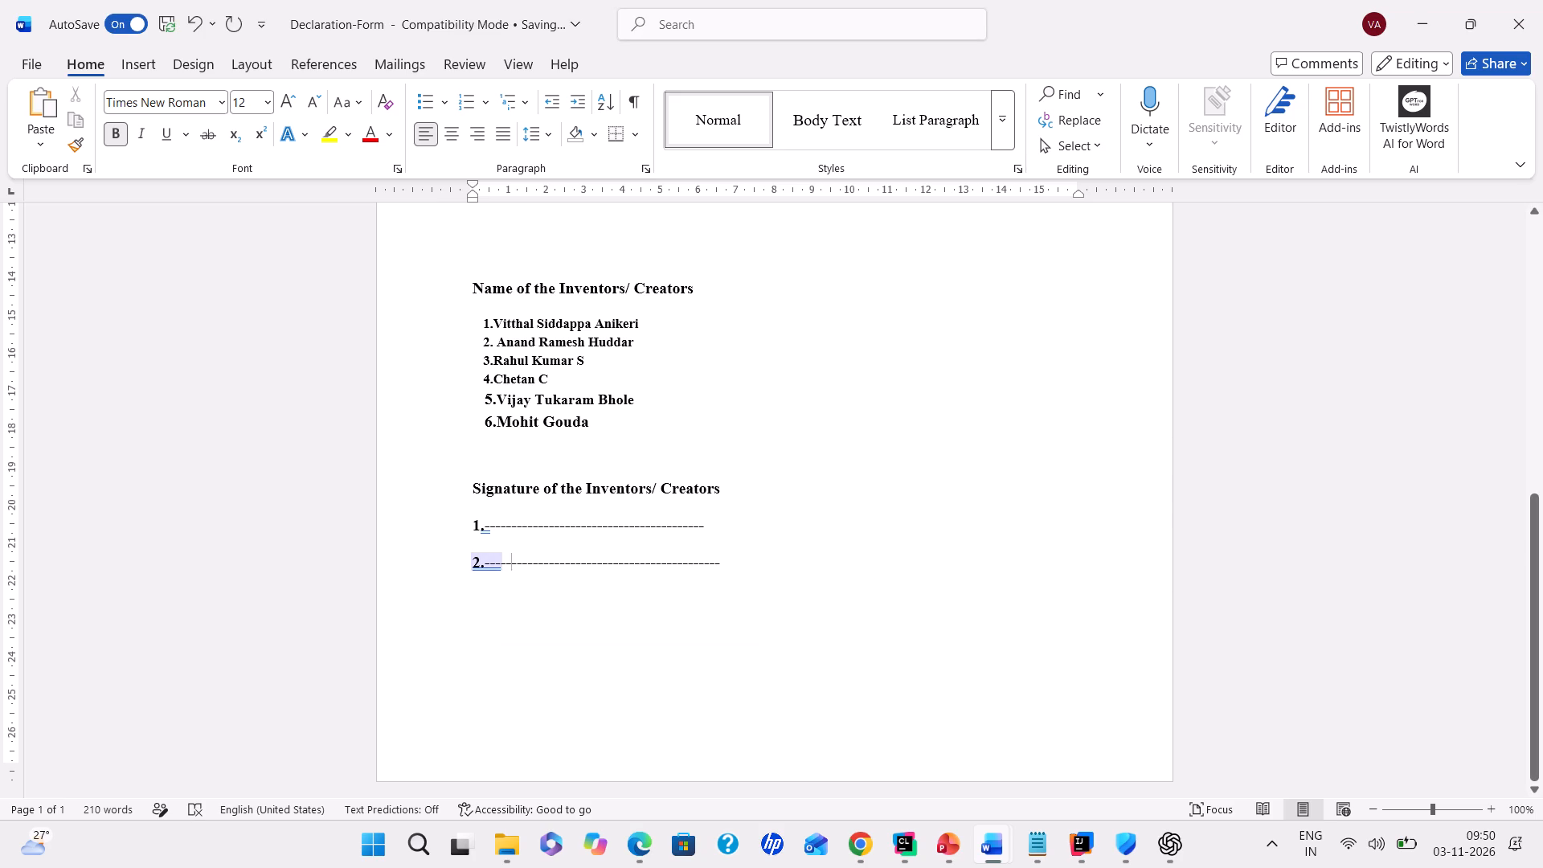
click(479, 575)
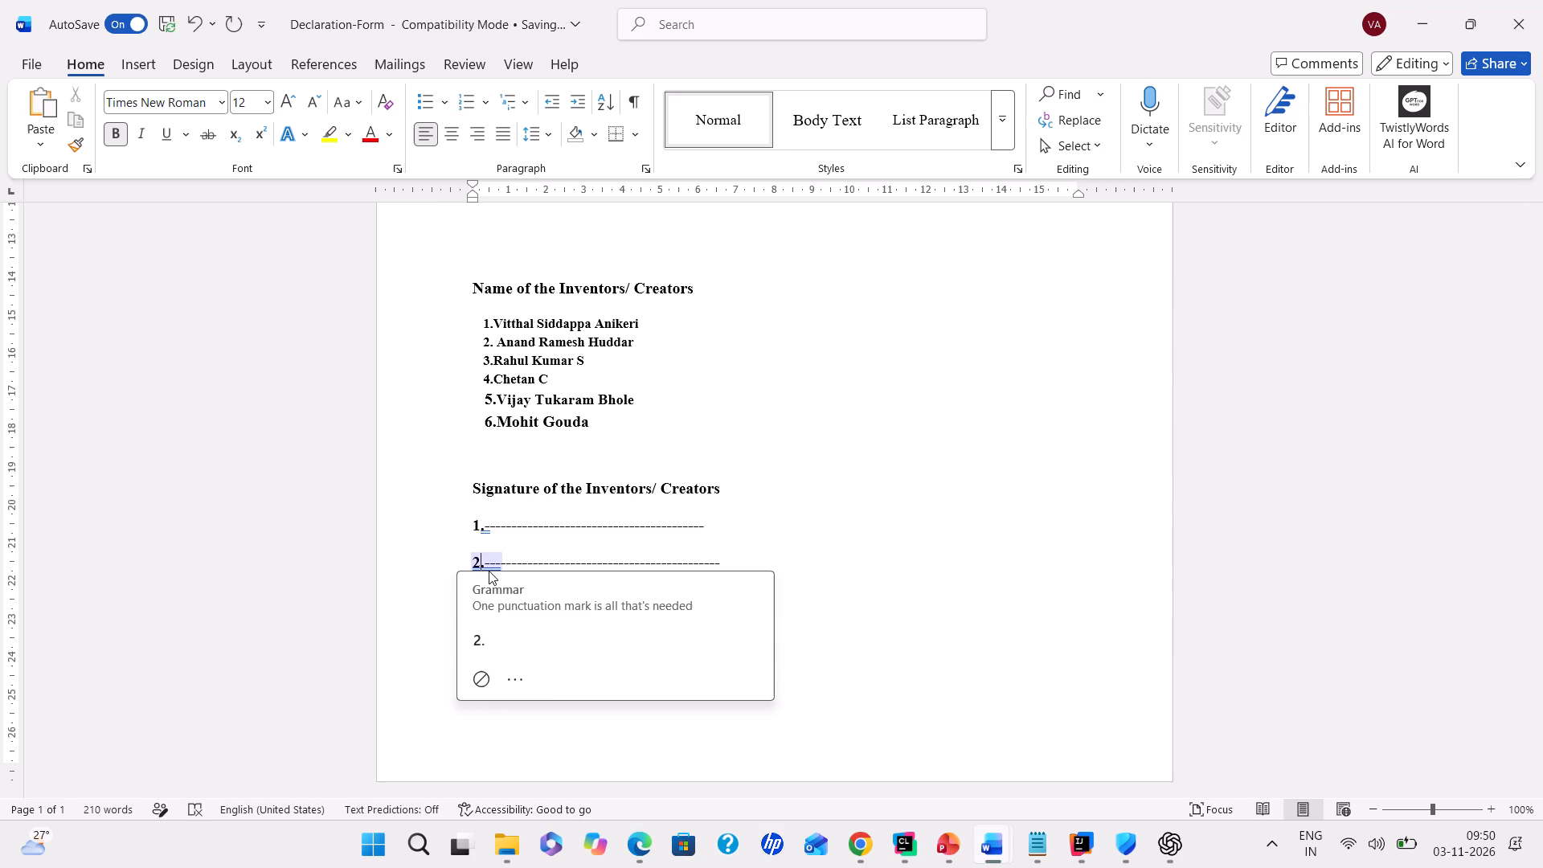
Add a space after "1." and after "2." so both signature lines become automatically numbered list items.
click(485, 526)
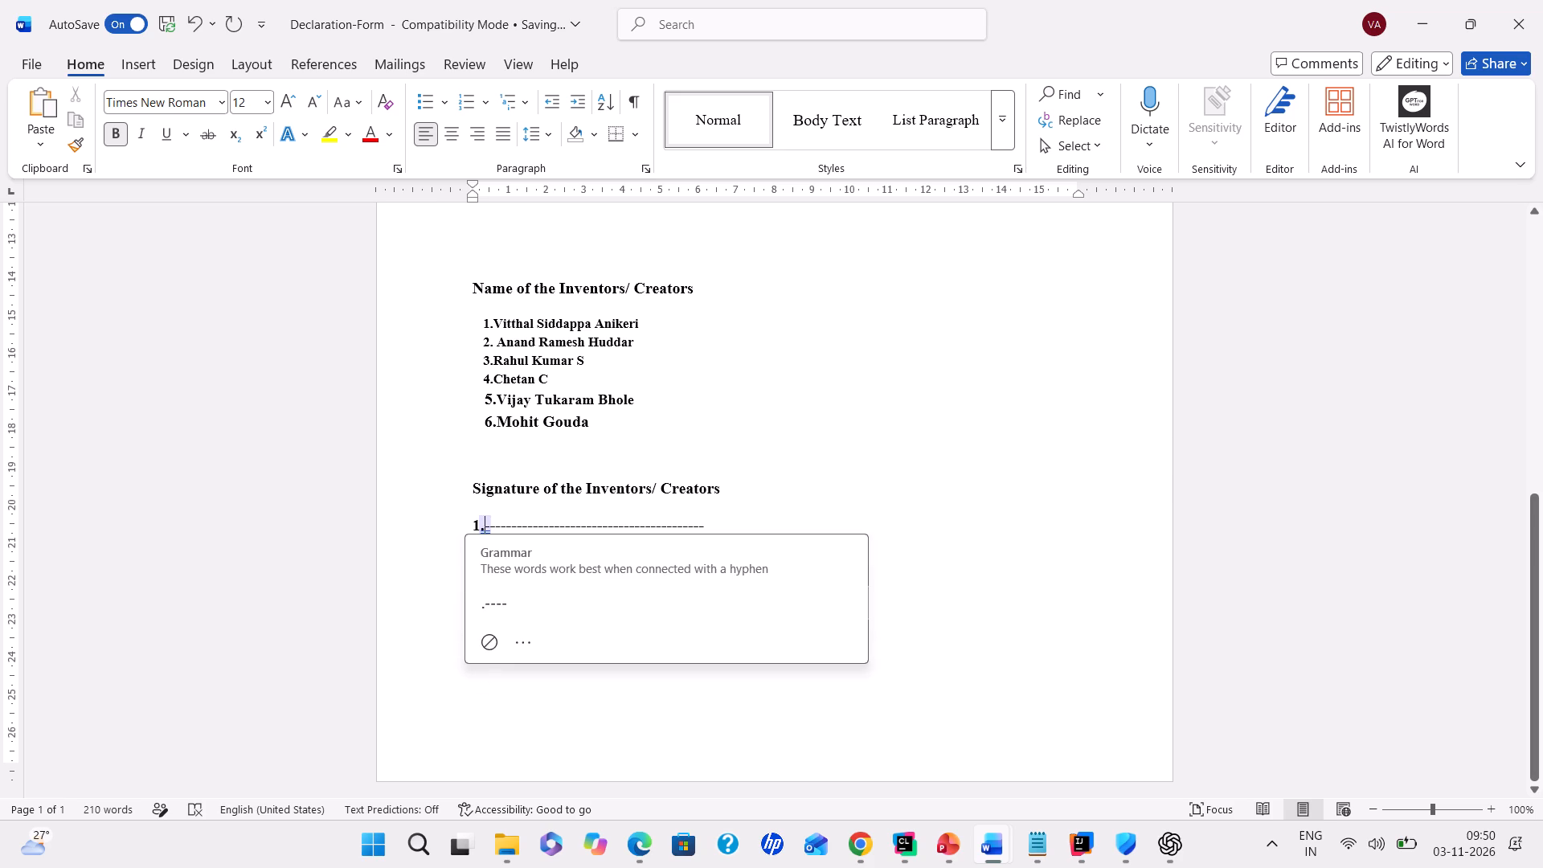
key(Left)
key(Right)
key(space)
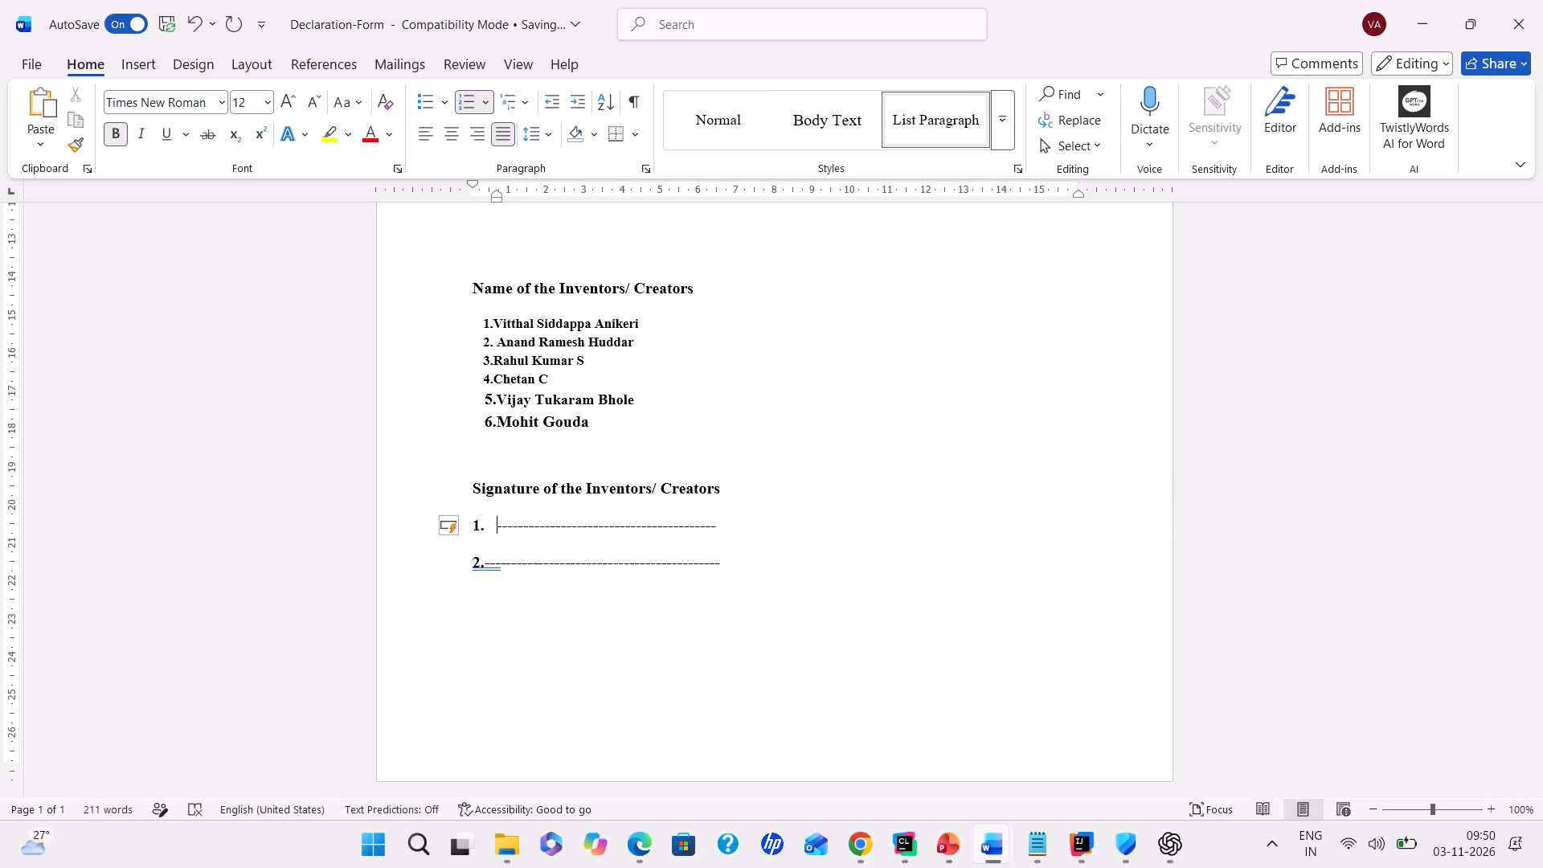
key(Down)
key(Down)
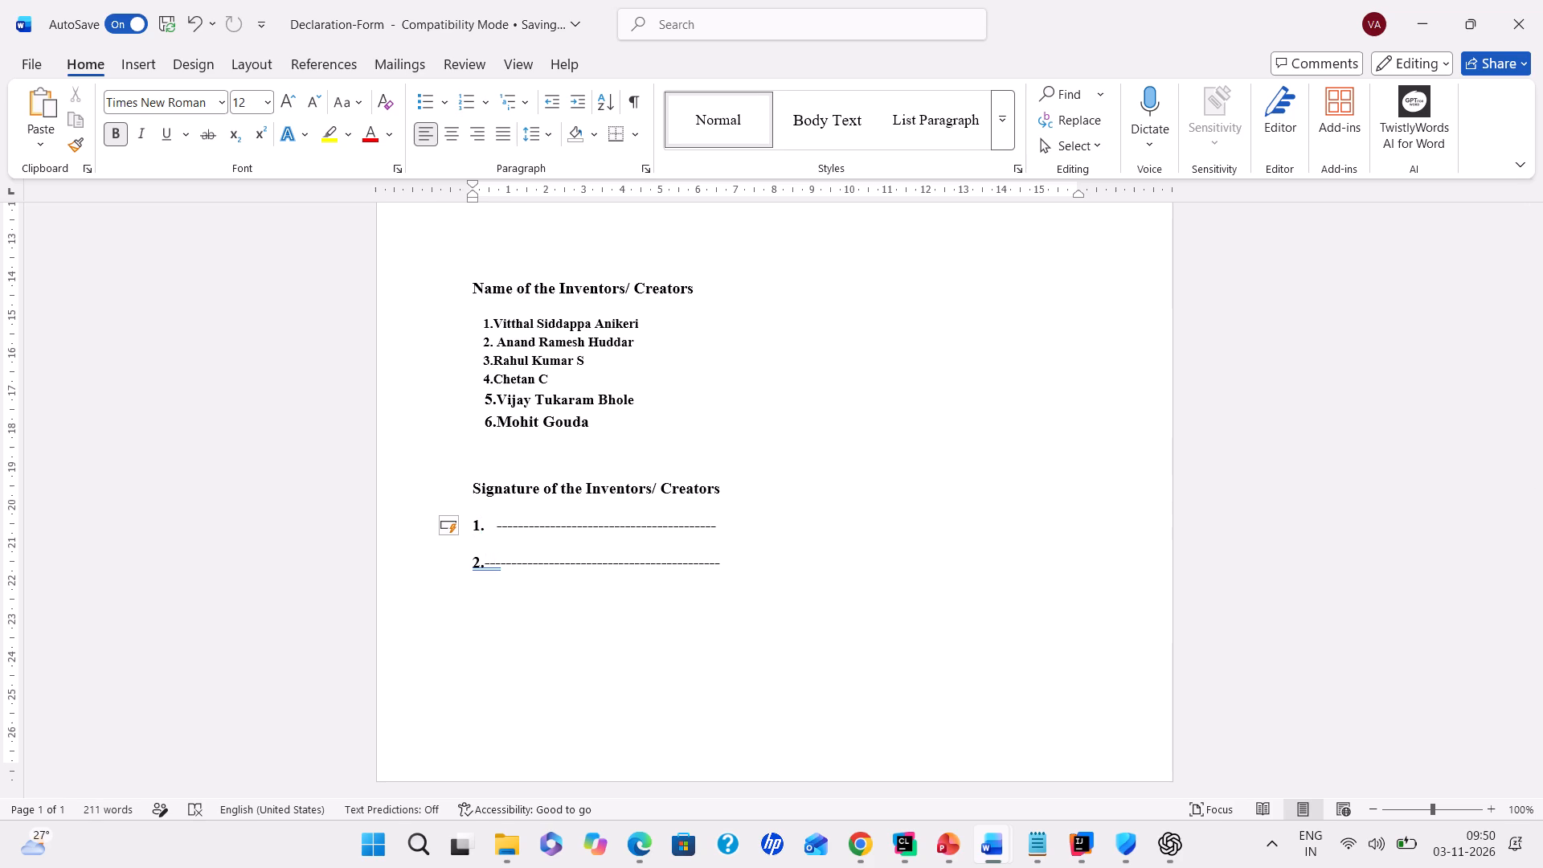
key(Left)
key(Left)
key(space)
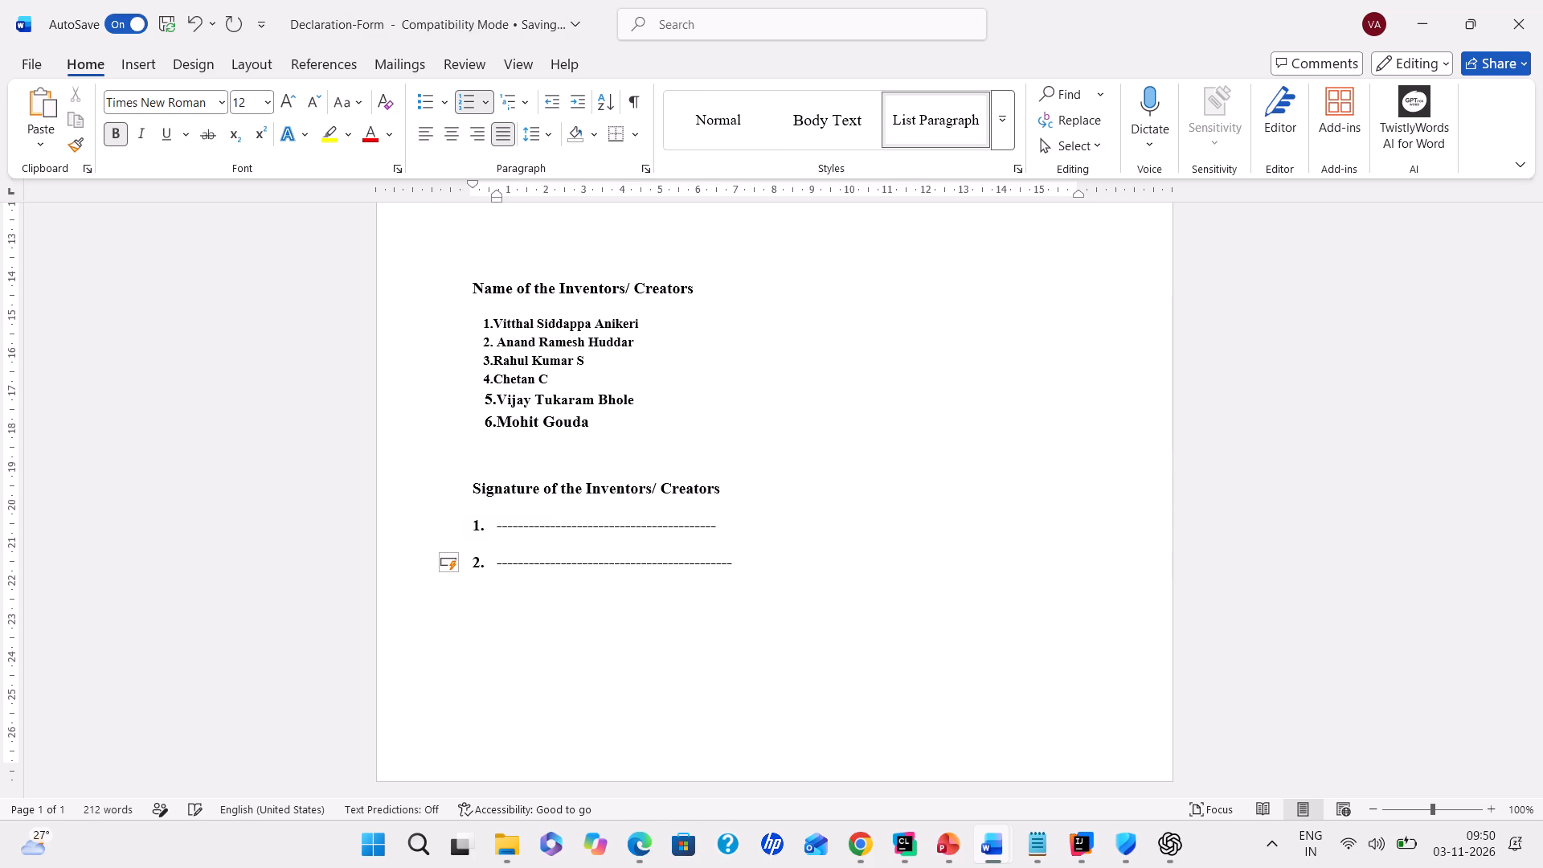
Delete the last two dashes from the end of the second signature line.
key(Down)
key(Right)
key(Right)
key(Right)
key(Right)
key(Right)
key(Right)
key(Right)
key(Right)
key(Right)
key(Right)
key(Right)
key(Right)
key(Right)
key(Right)
key(Right)
key(Right)
key(Right)
key(Right)
key(Right)
key(Right)
key(Right)
key(Right)
key(Right)
key(Right)
key(Right)
key(Right)
key(Right)
key(Right)
key(Right)
key(Right)
key(Right)
key(Right)
key(BackSpace)
key(BackSpace)
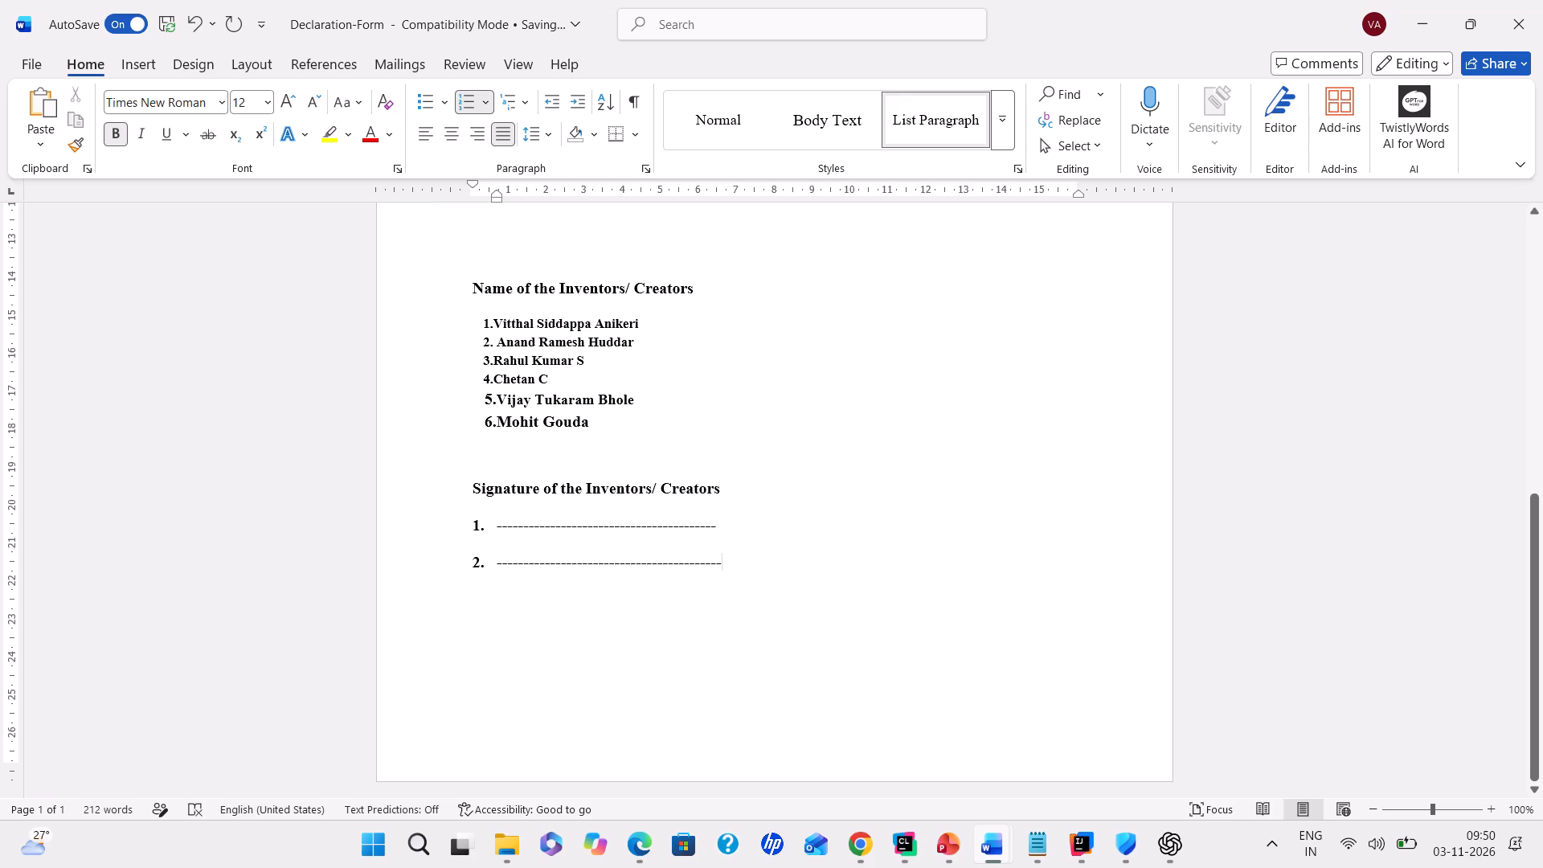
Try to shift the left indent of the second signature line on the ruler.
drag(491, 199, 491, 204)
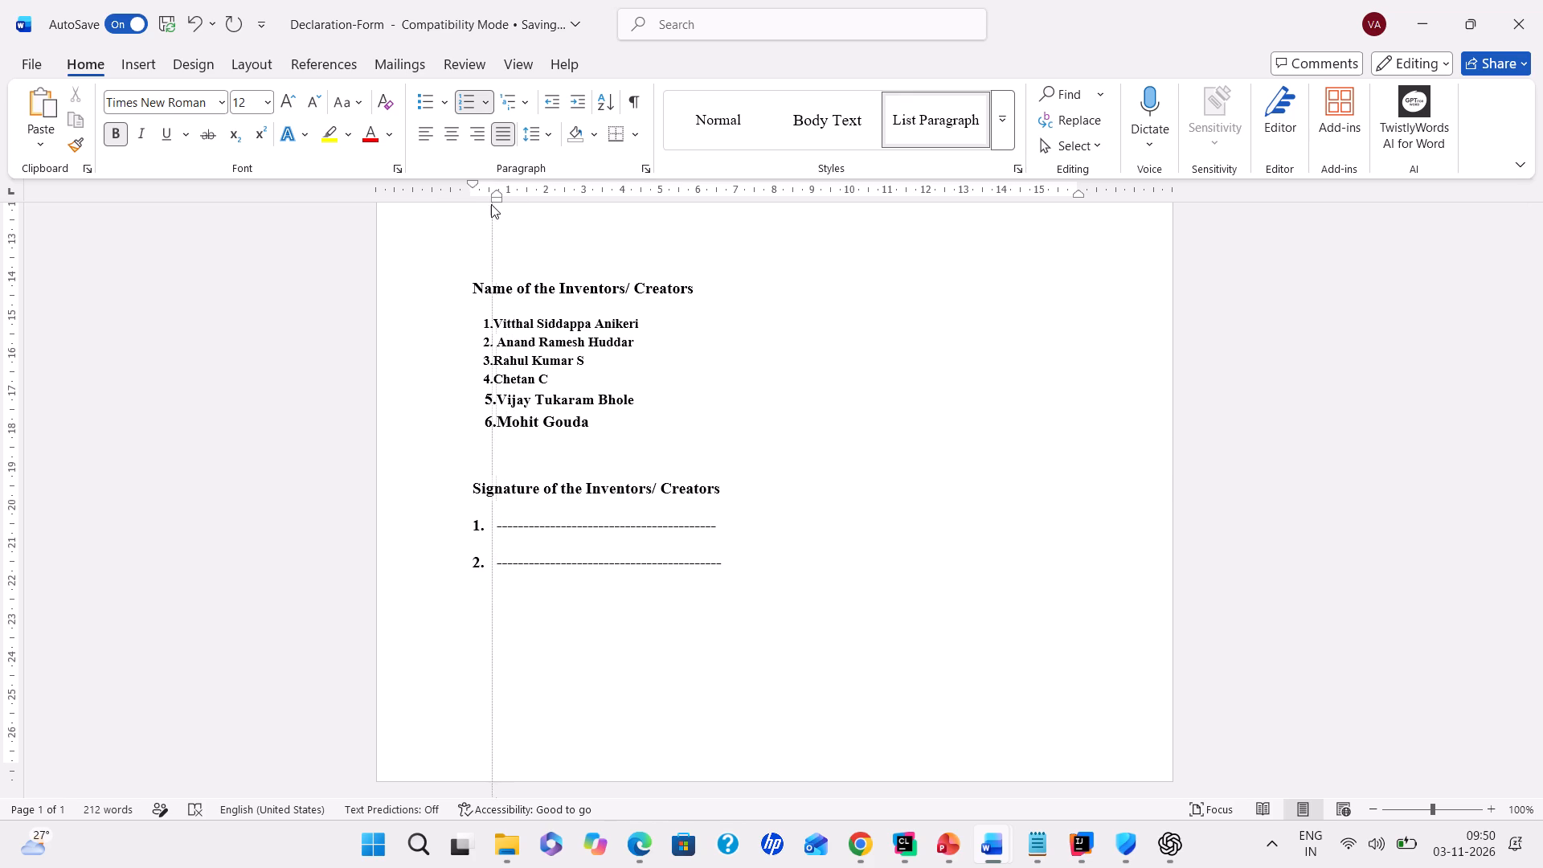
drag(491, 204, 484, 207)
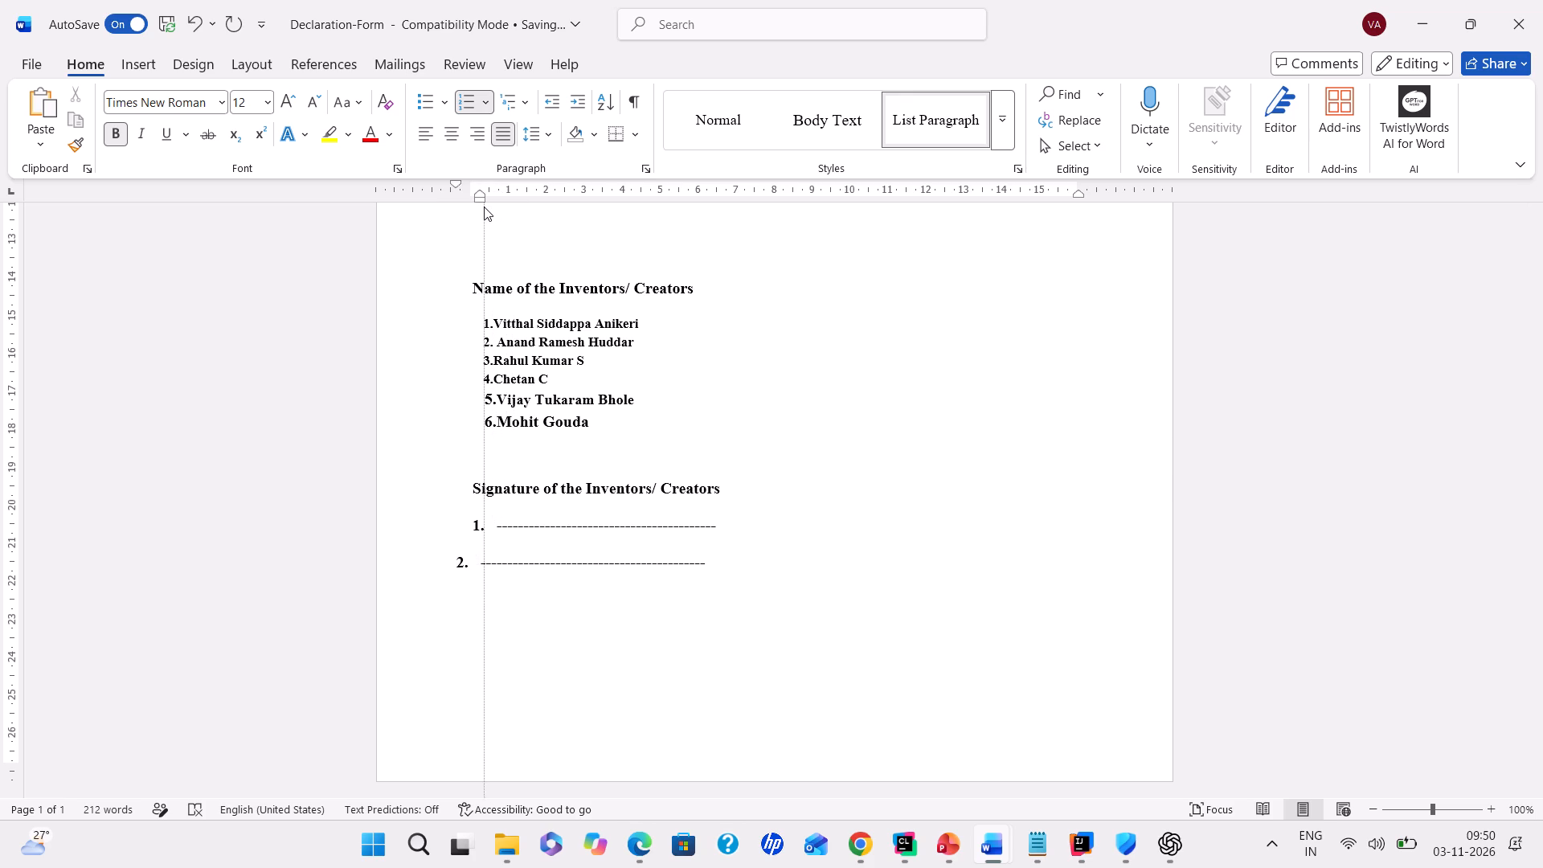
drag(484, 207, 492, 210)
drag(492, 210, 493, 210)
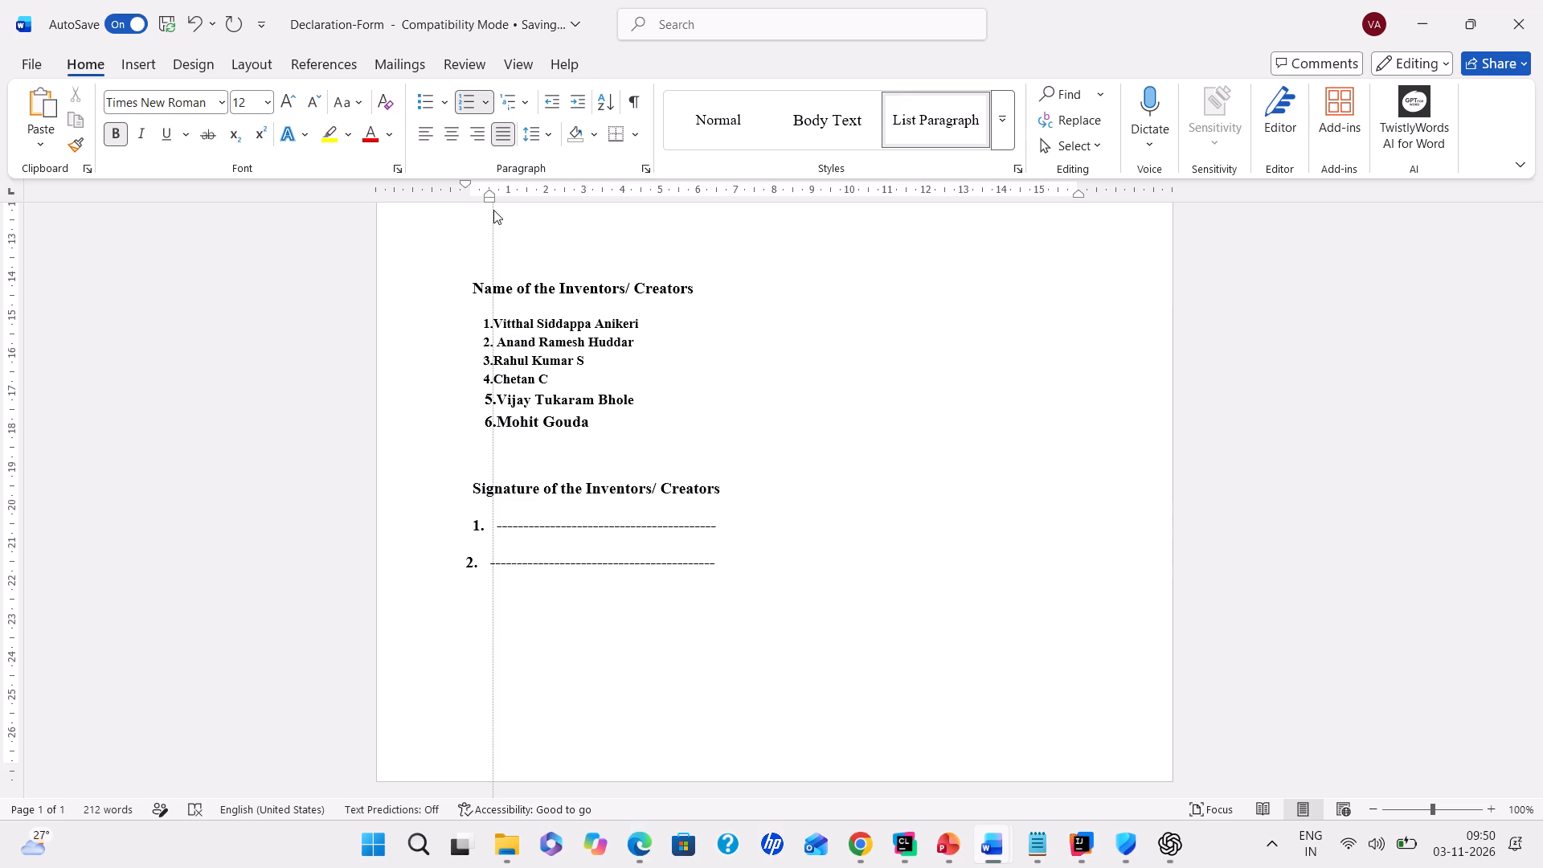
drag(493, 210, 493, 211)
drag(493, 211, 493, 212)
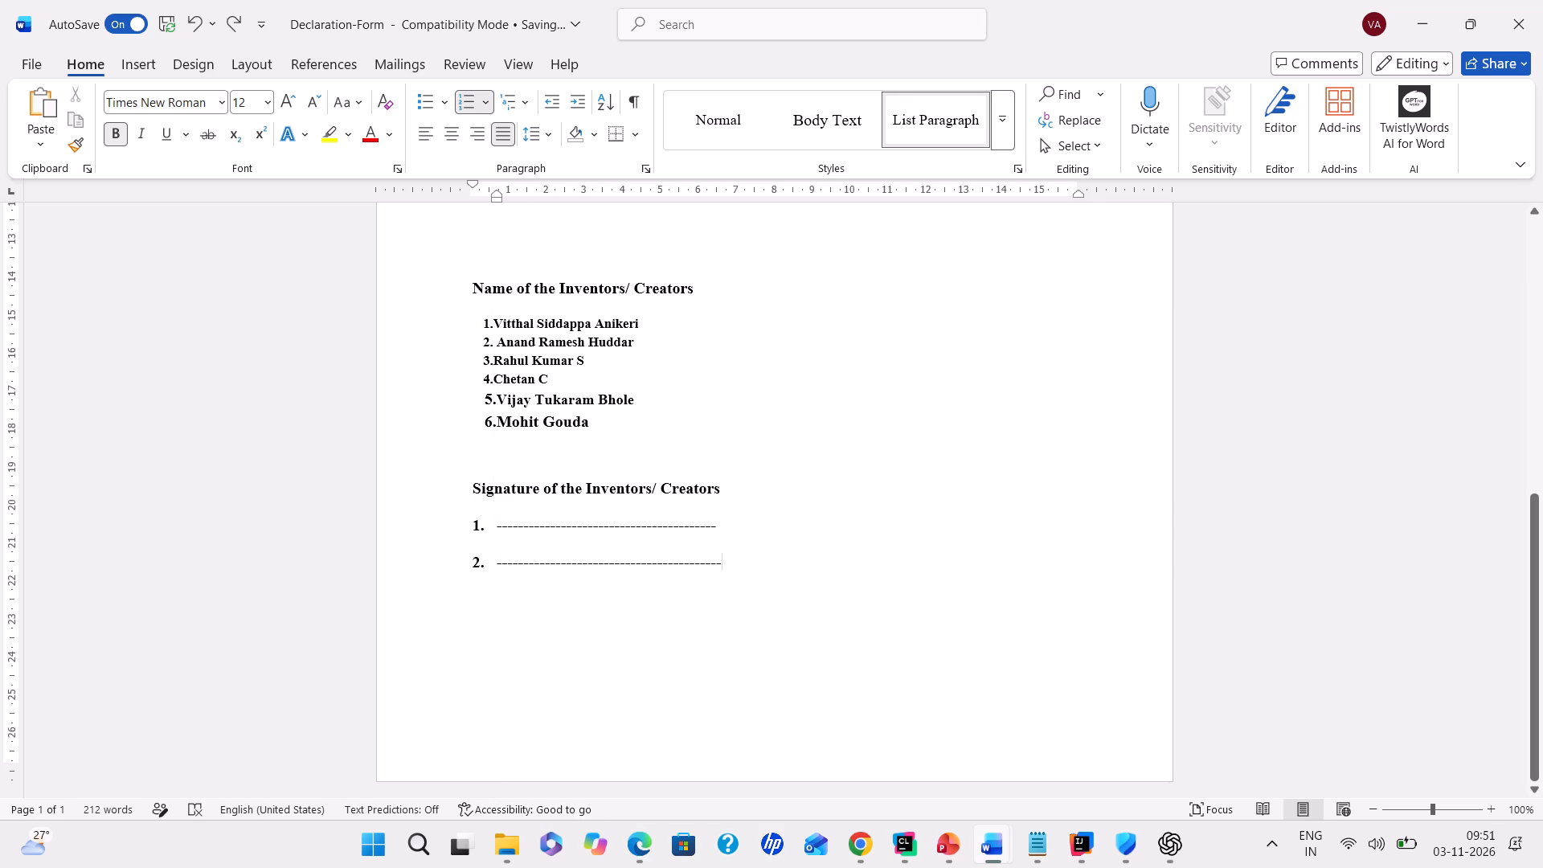
Move the right indent of the second signature line to about 6.5 cm and delete the dash that wraps below it.
drag(1078, 197, 956, 213)
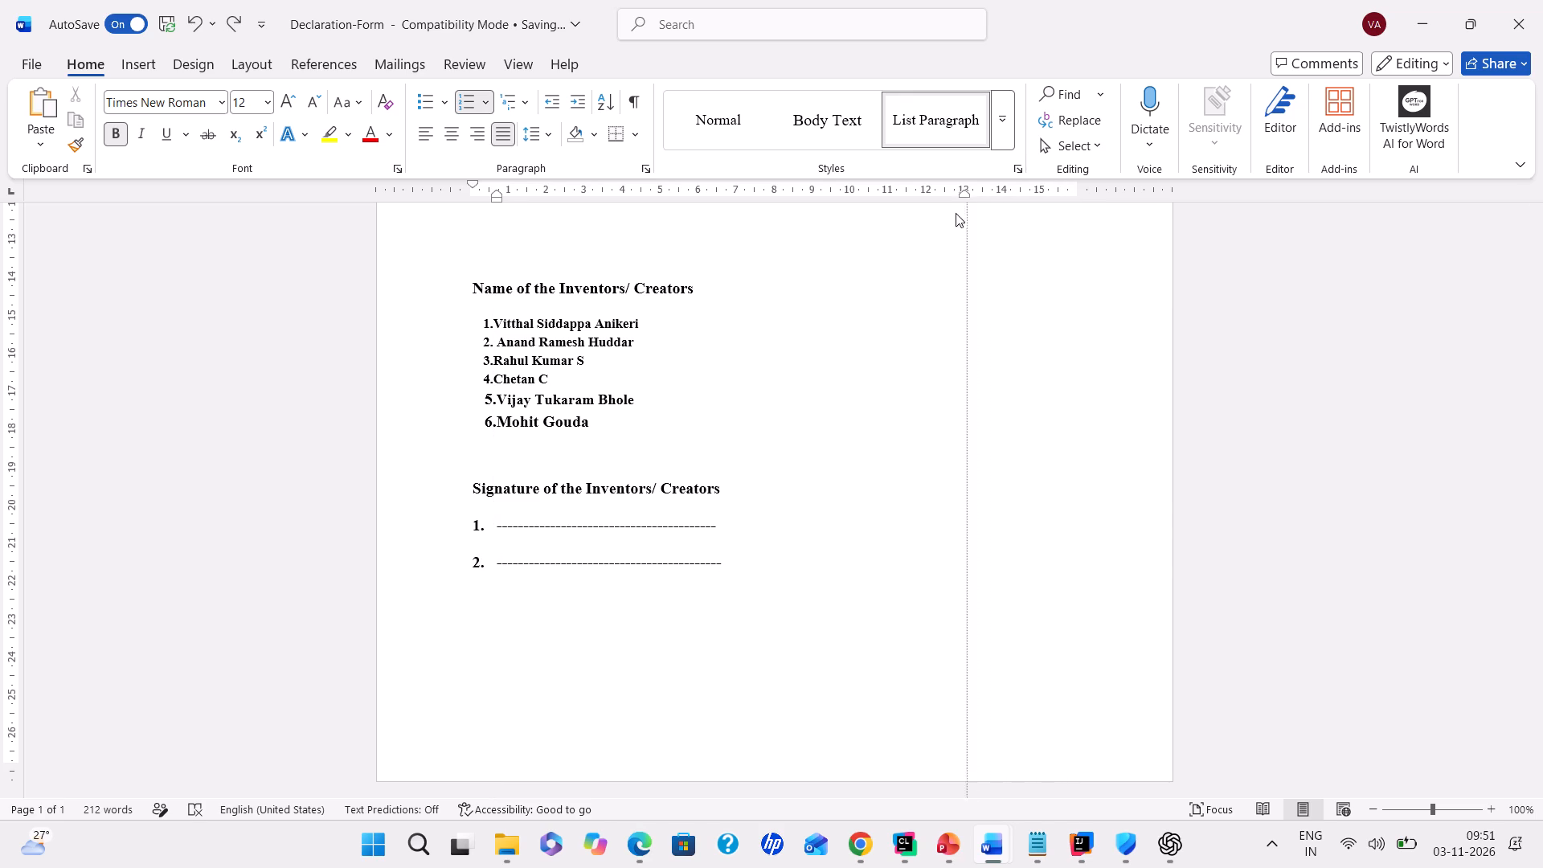
drag(956, 213, 726, 252)
drag(726, 252, 707, 253)
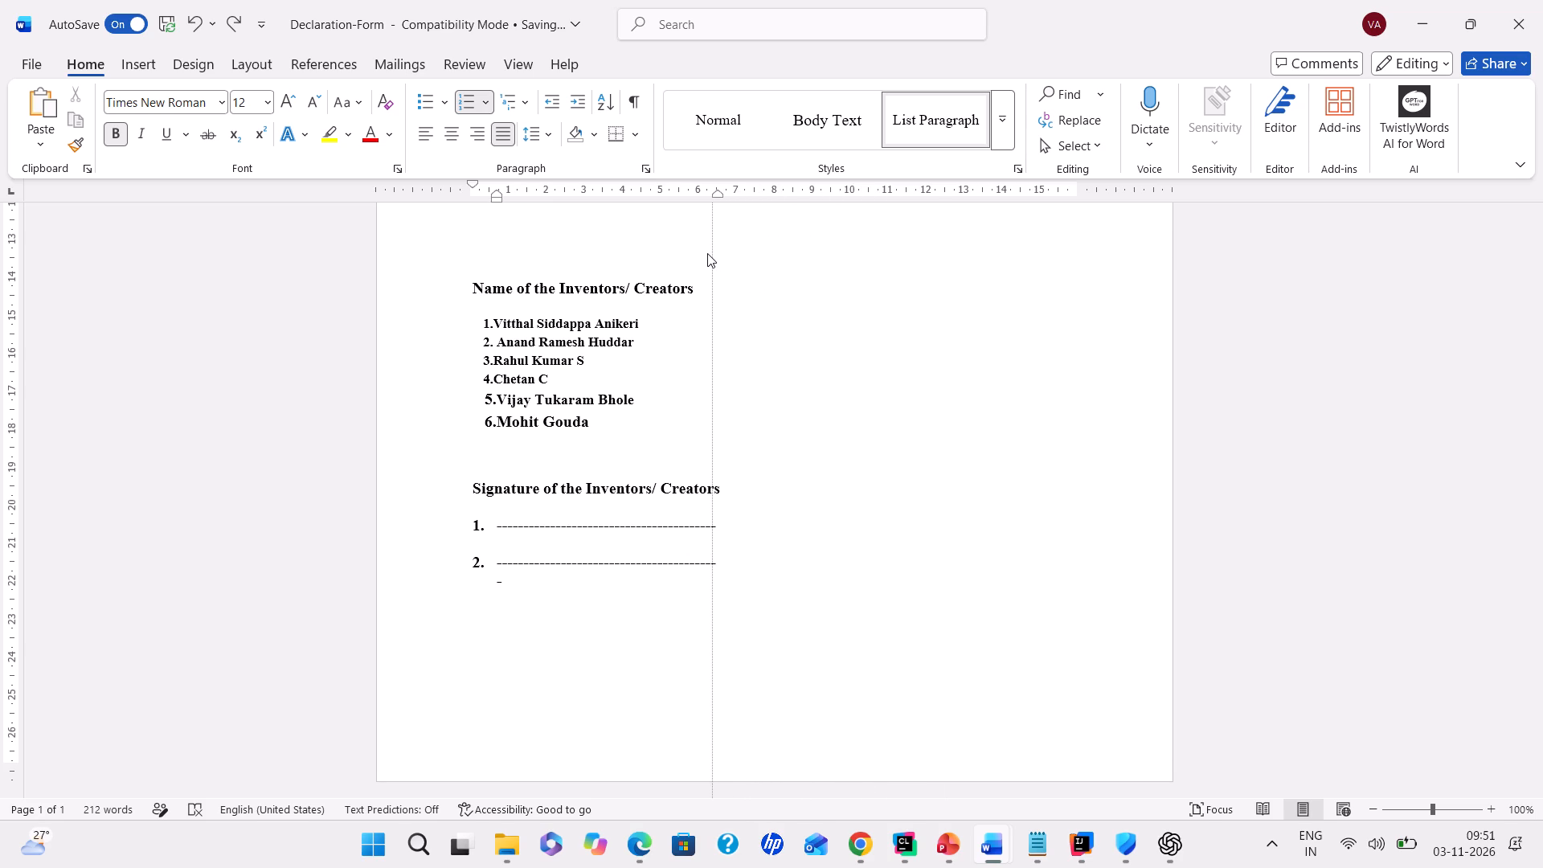
drag(707, 253, 722, 253)
drag(722, 253, 718, 257)
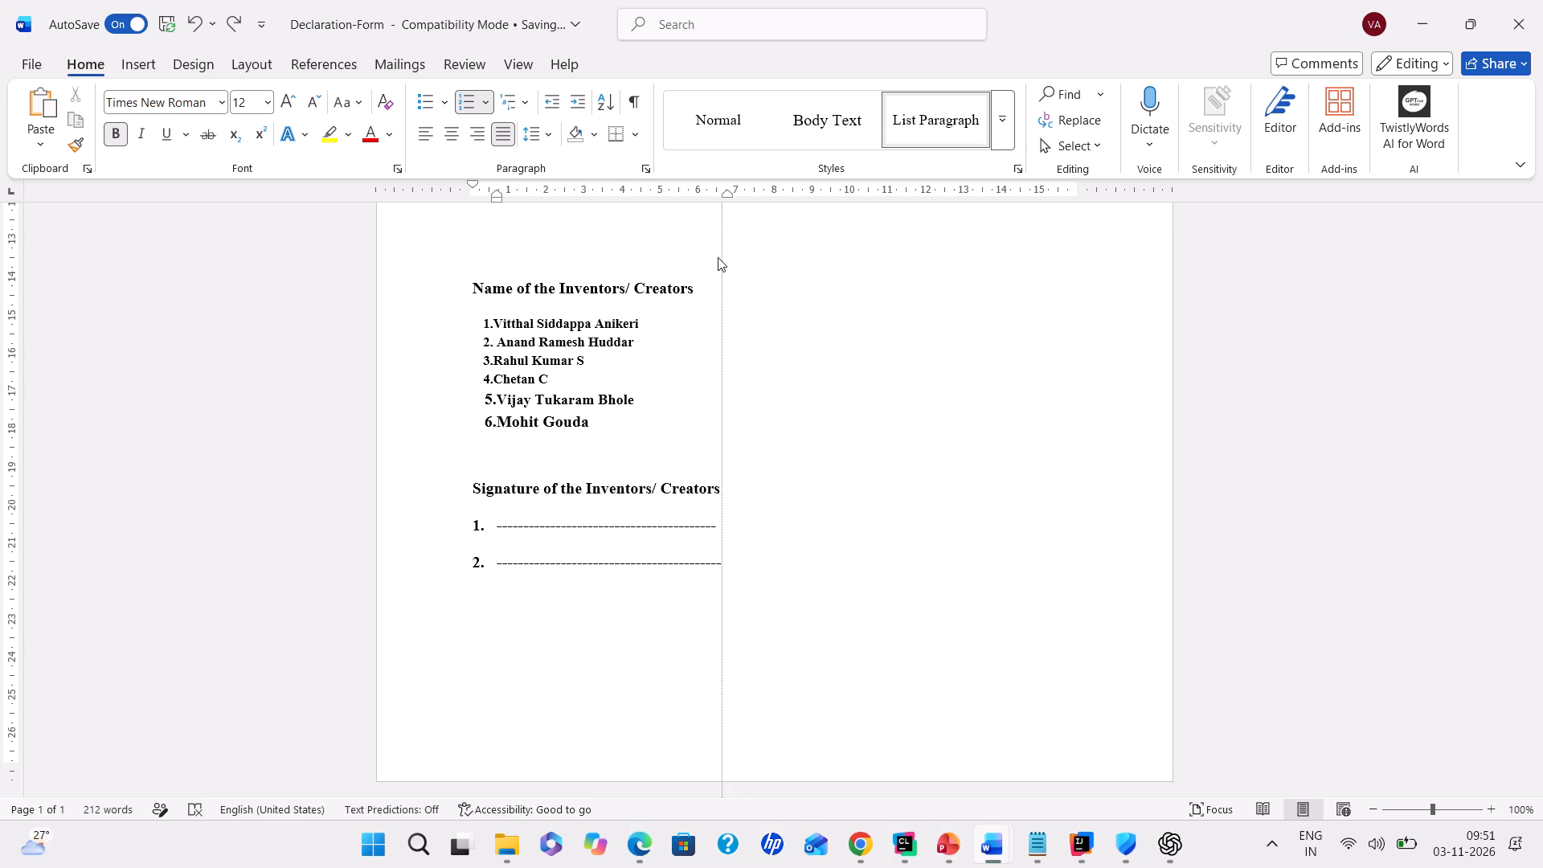
drag(718, 257, 718, 259)
drag(718, 259, 720, 259)
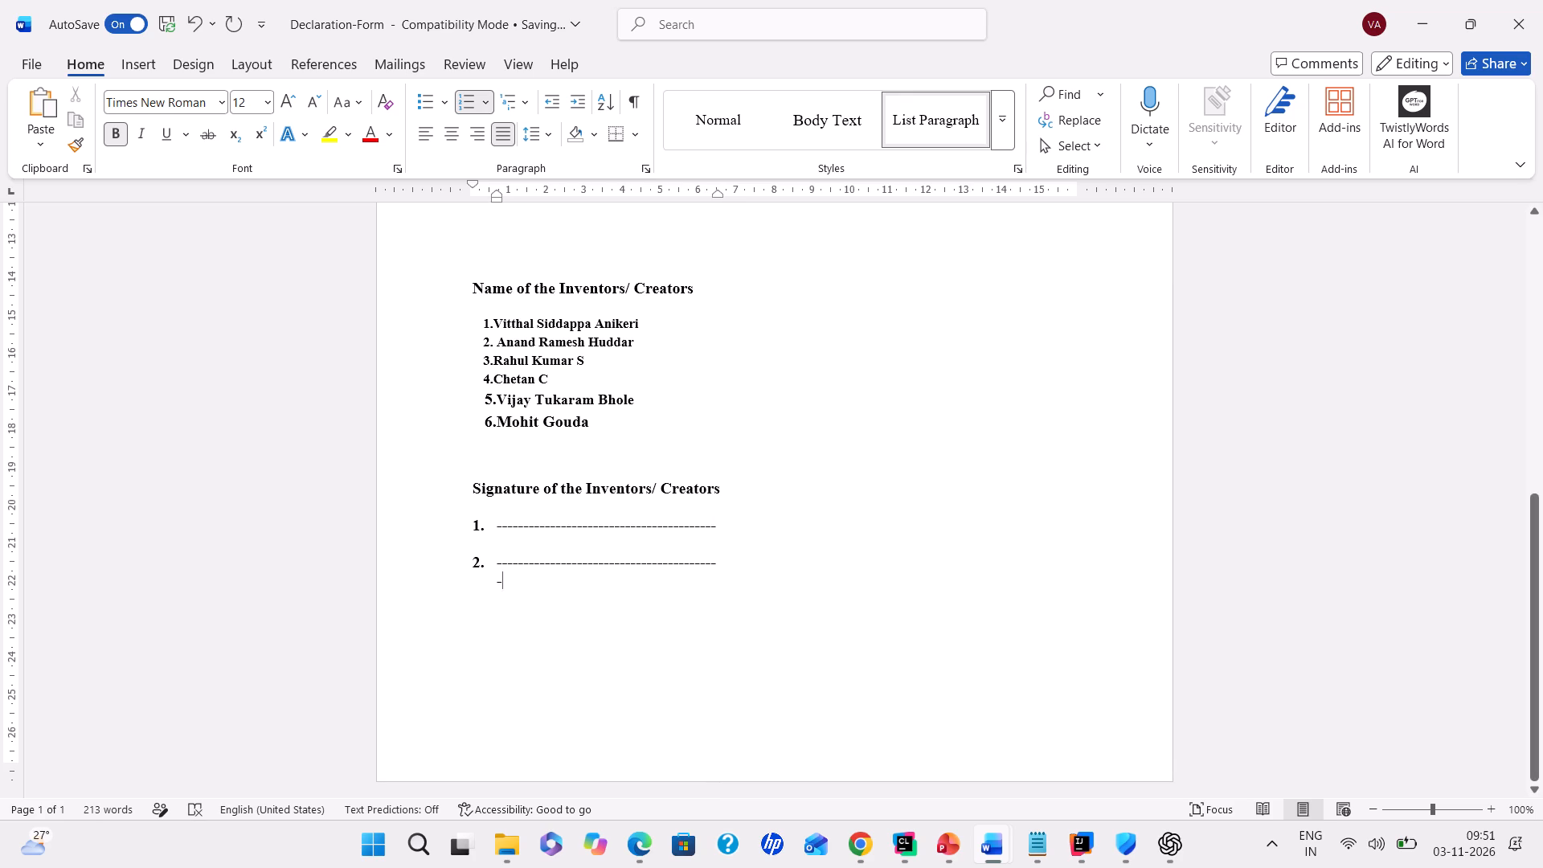
key(BackSpace)
Add a third numbered signature line by pasting the copied dashes, and delete the dash that wraps below it.
key(Return)
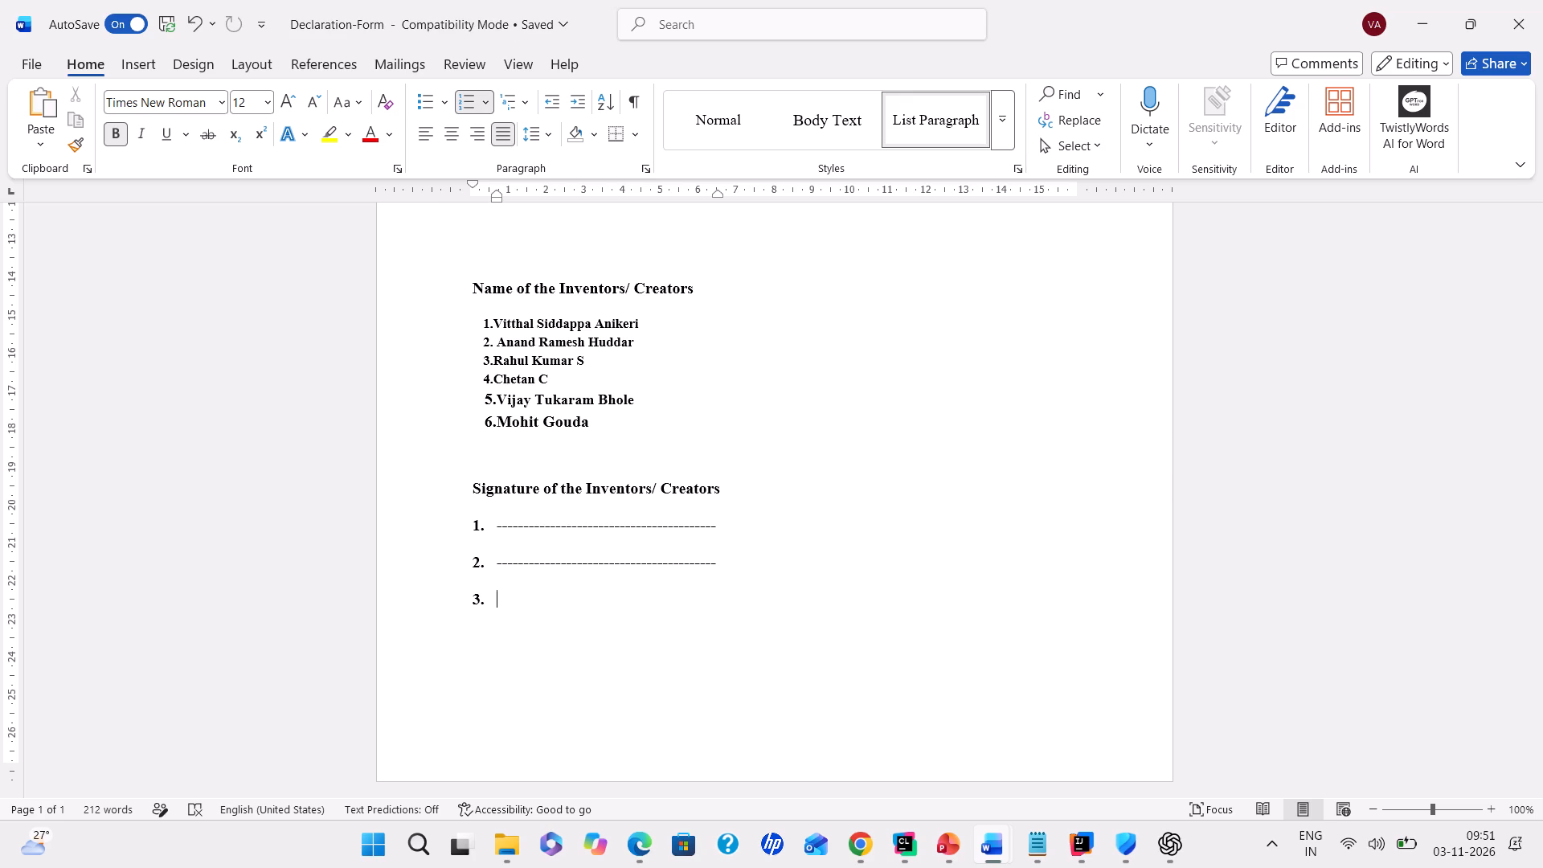
key(ctrl+v)
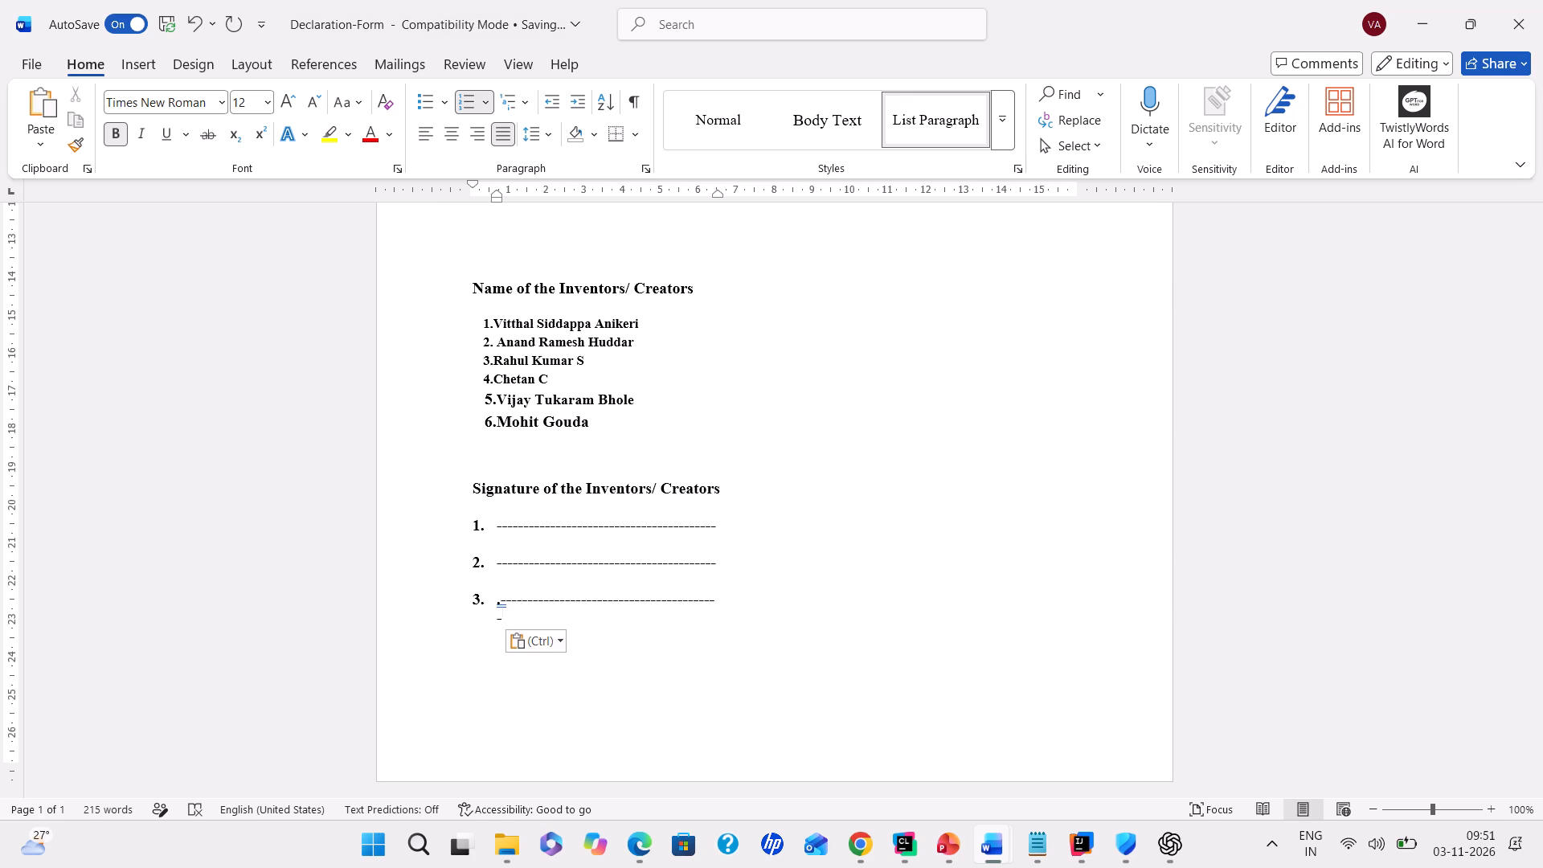
key(BackSpace)
Delete the stray period at the start of the third signature line.
key(Left)
key(Left)
key(Left)
key(Left)
key(Left)
key(Left)
key(Left)
key(Left)
key(Left)
key(Left)
key(Left)
key(Left)
key(Left)
key(Left)
key(Left)
key(Left)
key(Left)
key(Left)
key(Left)
key(Left)
key(Left)
key(Left)
key(Left)
key(Left)
key(Left)
key(Left)
key(Left)
key(Left)
key(Left)
key(Left)
key(Left)
key(Right)
key(BackSpace)
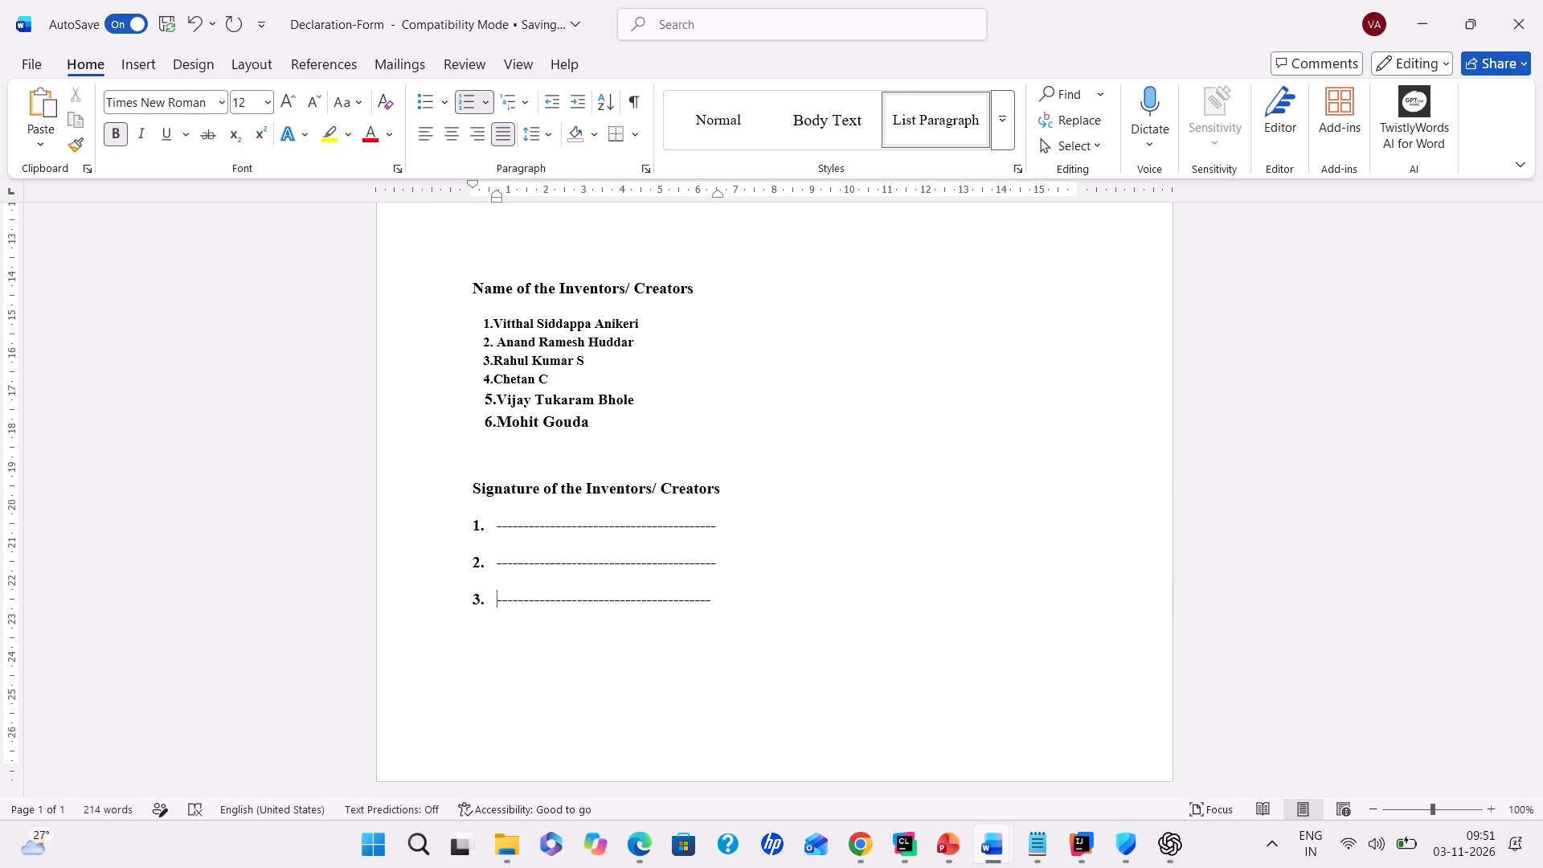
Add a fourth numbered signature line by pasting the copied dashes, and delete the dash that wraps below it.
key(Down)
key(Down)
key(Right)
key(Right)
key(Left)
key(Left)
key(Left)
key(Left)
key(Left)
key(Down)
key(Down)
key(Down)
key(Return)
key(ctrl+v)
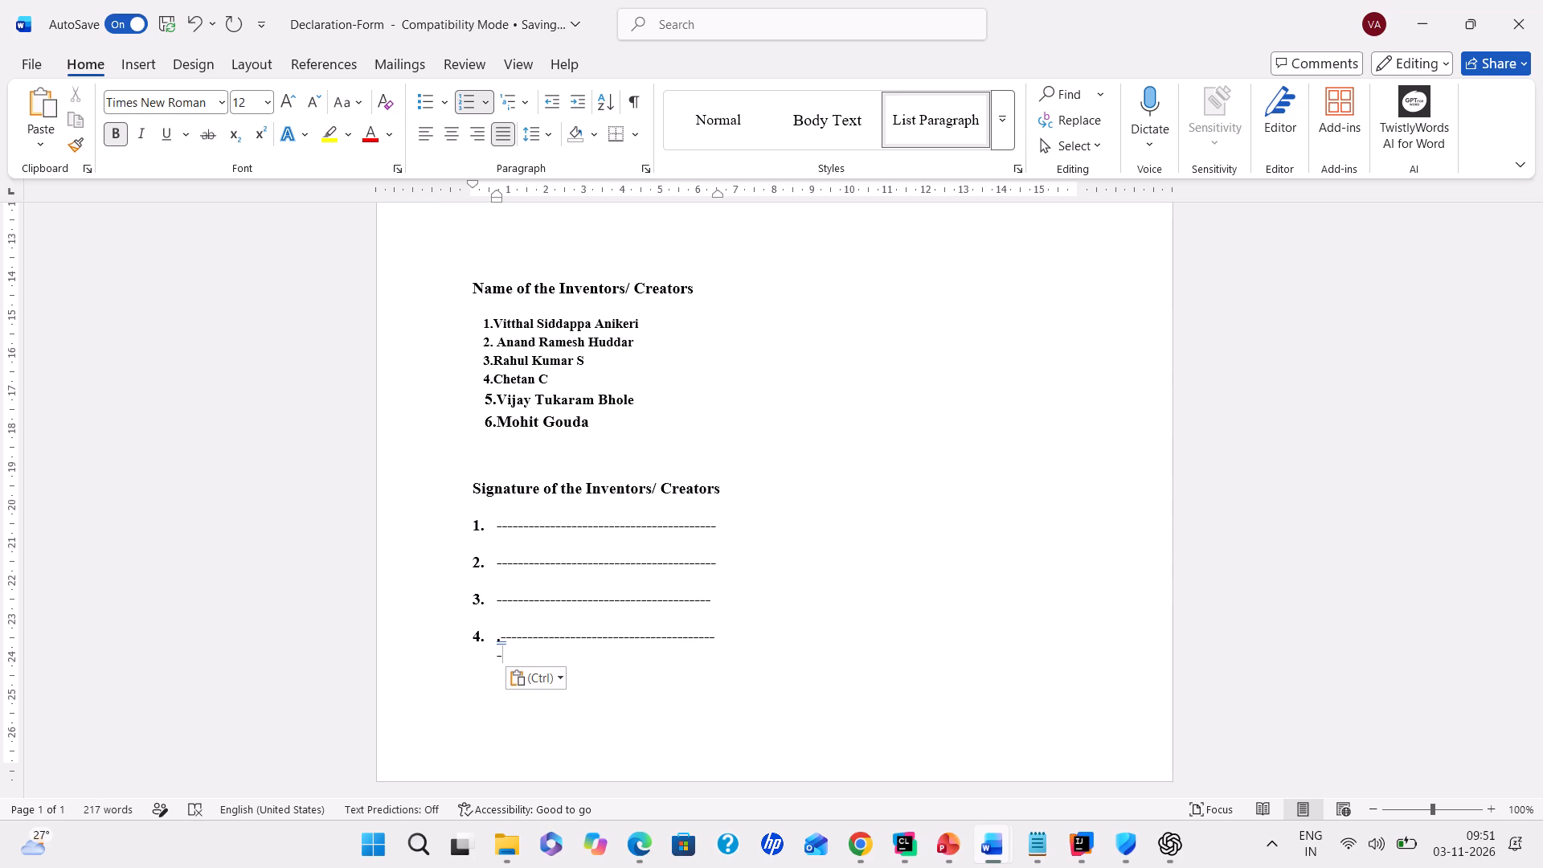
key(BackSpace)
Delete the stray period at the start of the fourth signature line.
key(Left)
key(Left)
key(Left)
key(Left)
key(Left)
key(Left)
key(Left)
key(Left)
key(Left)
key(Left)
key(Left)
key(Left)
key(Left)
key(Left)
key(Left)
key(Left)
key(Left)
key(Left)
key(Left)
key(Left)
key(Left)
key(Left)
key(Left)
key(Left)
key(Left)
key(Left)
key(Left)
key(Left)
key(Left)
key(Left)
key(BackSpace)
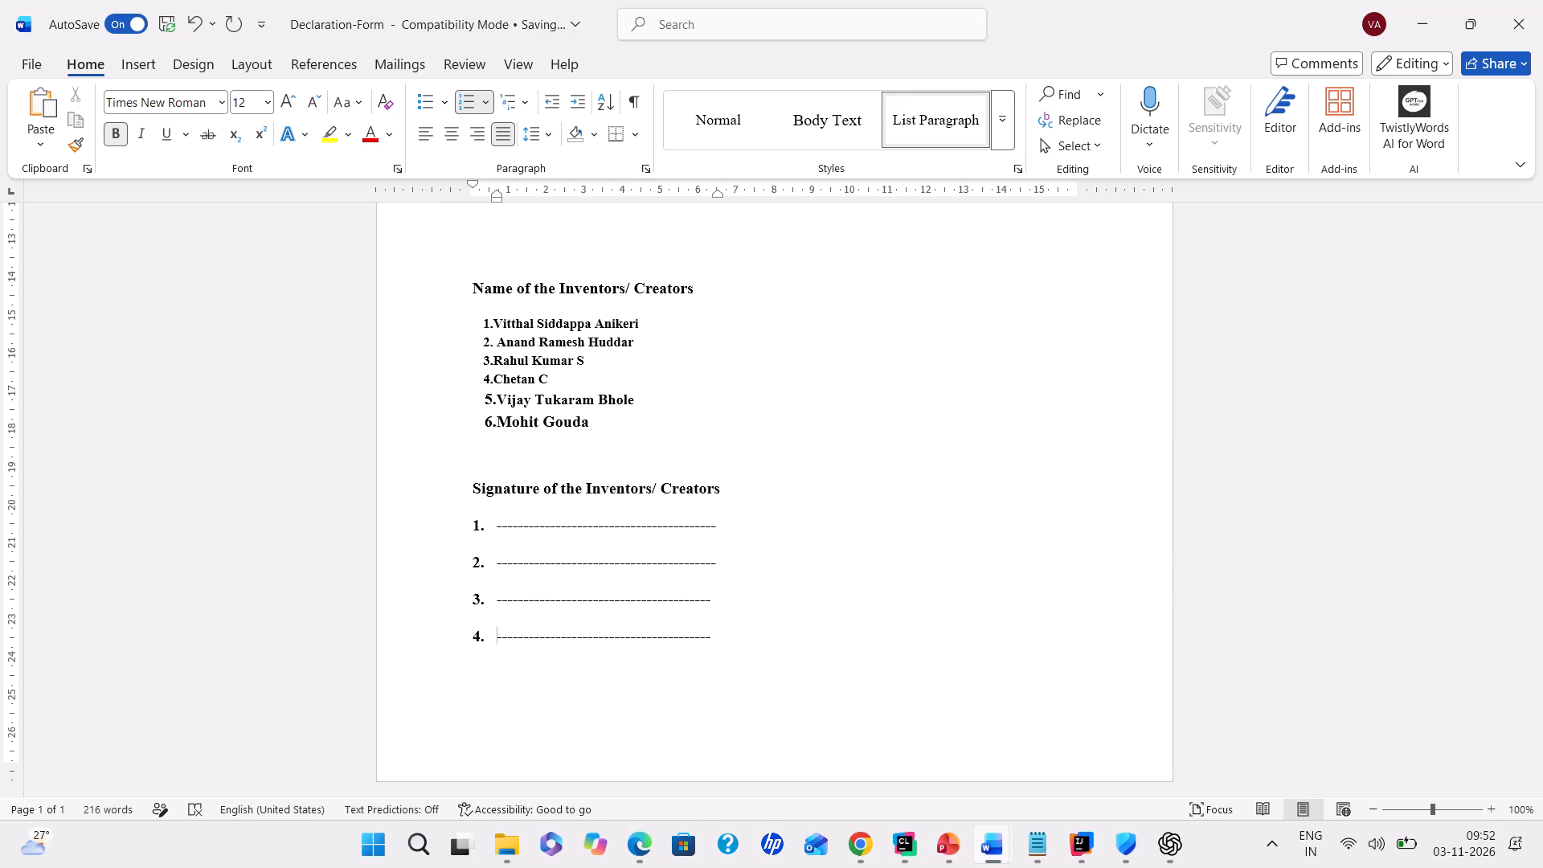
Add a fifth numbered signature line by pasting the copied dashes, and delete the dash that wraps below it.
key(Down)
key(Right)
key(Right)
key(Right)
key(Right)
key(Right)
key(Right)
key(Right)
key(Right)
key(Right)
key(Right)
key(Right)
key(Right)
key(Right)
key(Right)
key(Right)
key(Right)
key(Right)
key(Right)
key(Right)
key(Right)
key(Right)
key(Right)
key(Right)
key(Right)
key(Right)
key(Right)
key(Right)
key(Right)
key(Right)
key(Right)
key(Right)
key(Right)
key(Right)
key(Right)
key(Right)
key(Right)
key(Right)
key(Right)
key(Return)
key(ctrl+v)
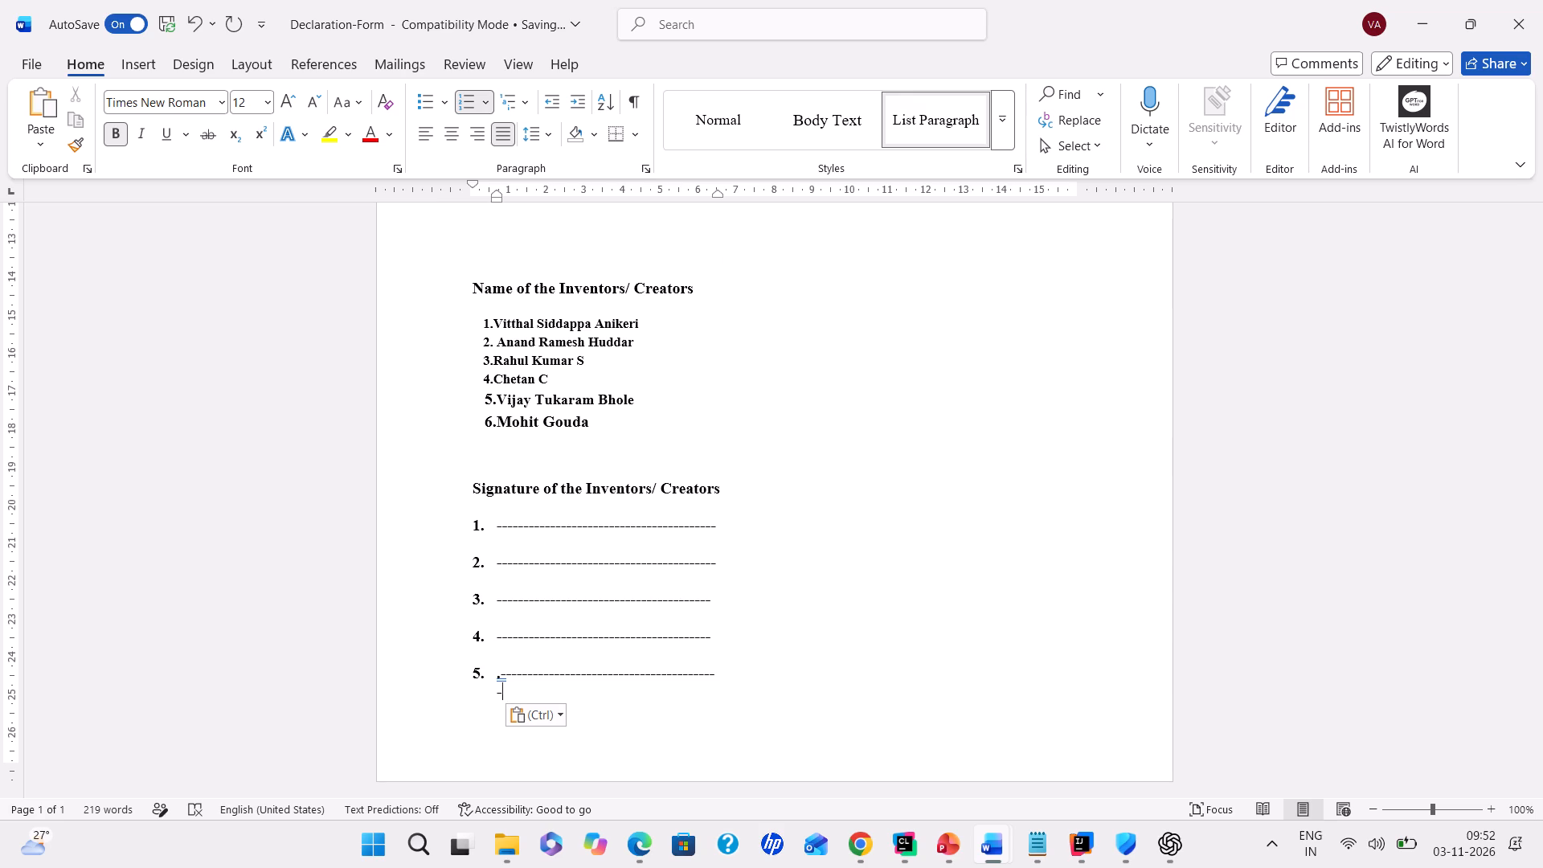
key(BackSpace)
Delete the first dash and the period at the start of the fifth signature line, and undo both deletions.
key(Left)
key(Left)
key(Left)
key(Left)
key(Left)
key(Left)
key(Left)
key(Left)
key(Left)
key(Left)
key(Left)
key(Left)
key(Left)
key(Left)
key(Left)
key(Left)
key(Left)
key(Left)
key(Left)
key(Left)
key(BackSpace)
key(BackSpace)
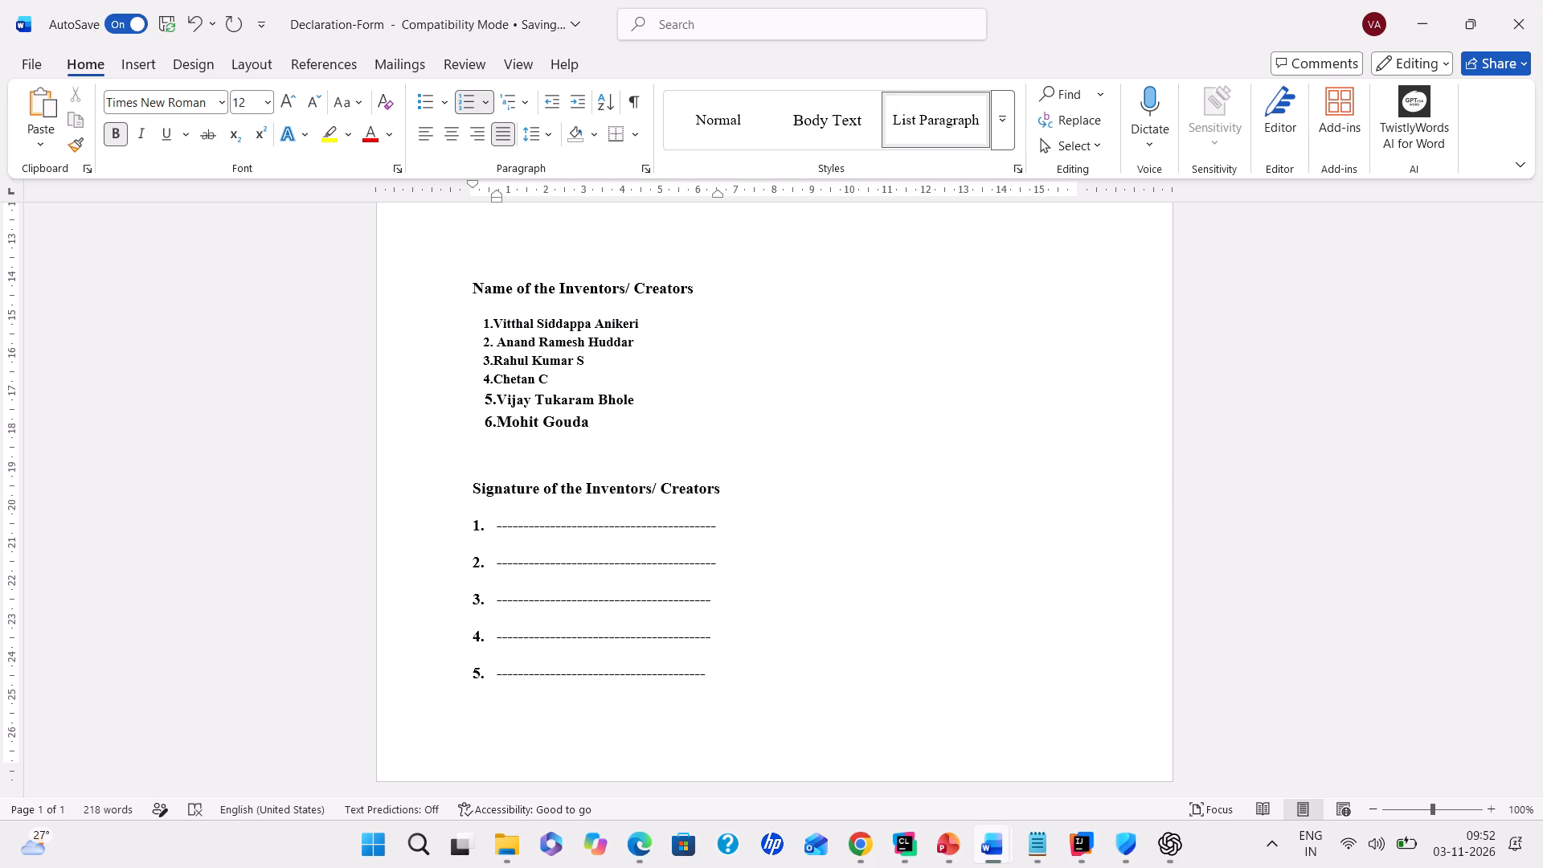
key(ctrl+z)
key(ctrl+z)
Delete only the stray period at the start of the fifth signature line.
key(Left)
key(BackSpace)
key(Down)
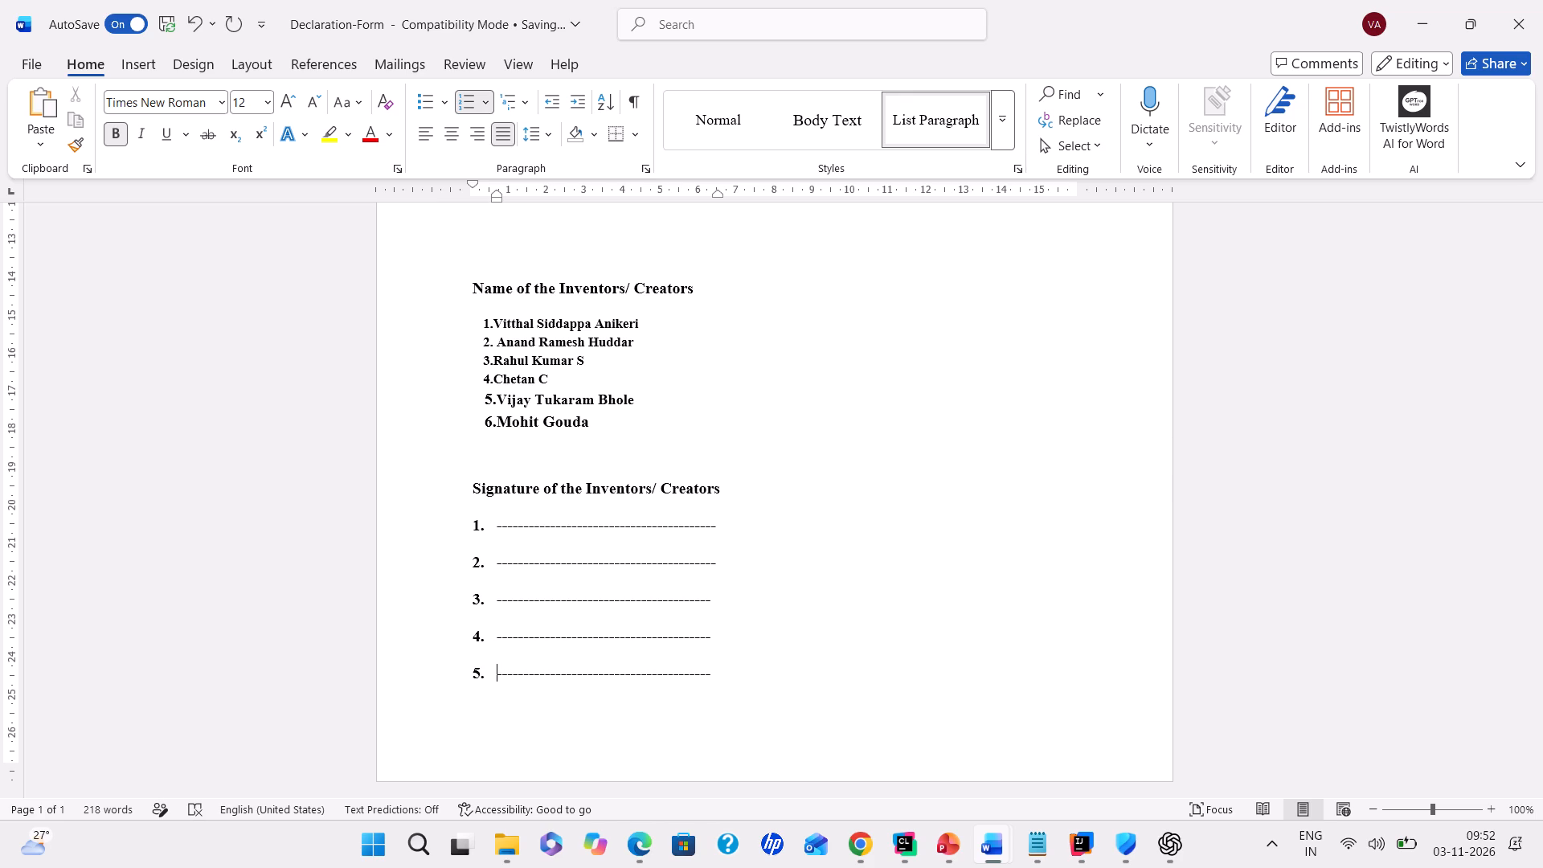
Add a sixth numbered signature line by pasting the copied dashes, and delete the dash that wraps below it.
key(Right)
key(Right)
key(Right)
key(Right)
key(Right)
key(Right)
key(Right)
key(Right)
key(Right)
key(Right)
key(Right)
key(Right)
key(Right)
key(Right)
key(Right)
key(Right)
key(Right)
key(Right)
key(Right)
key(Right)
key(Right)
key(Right)
key(Right)
key(Right)
key(Return)
key(ctrl+v)
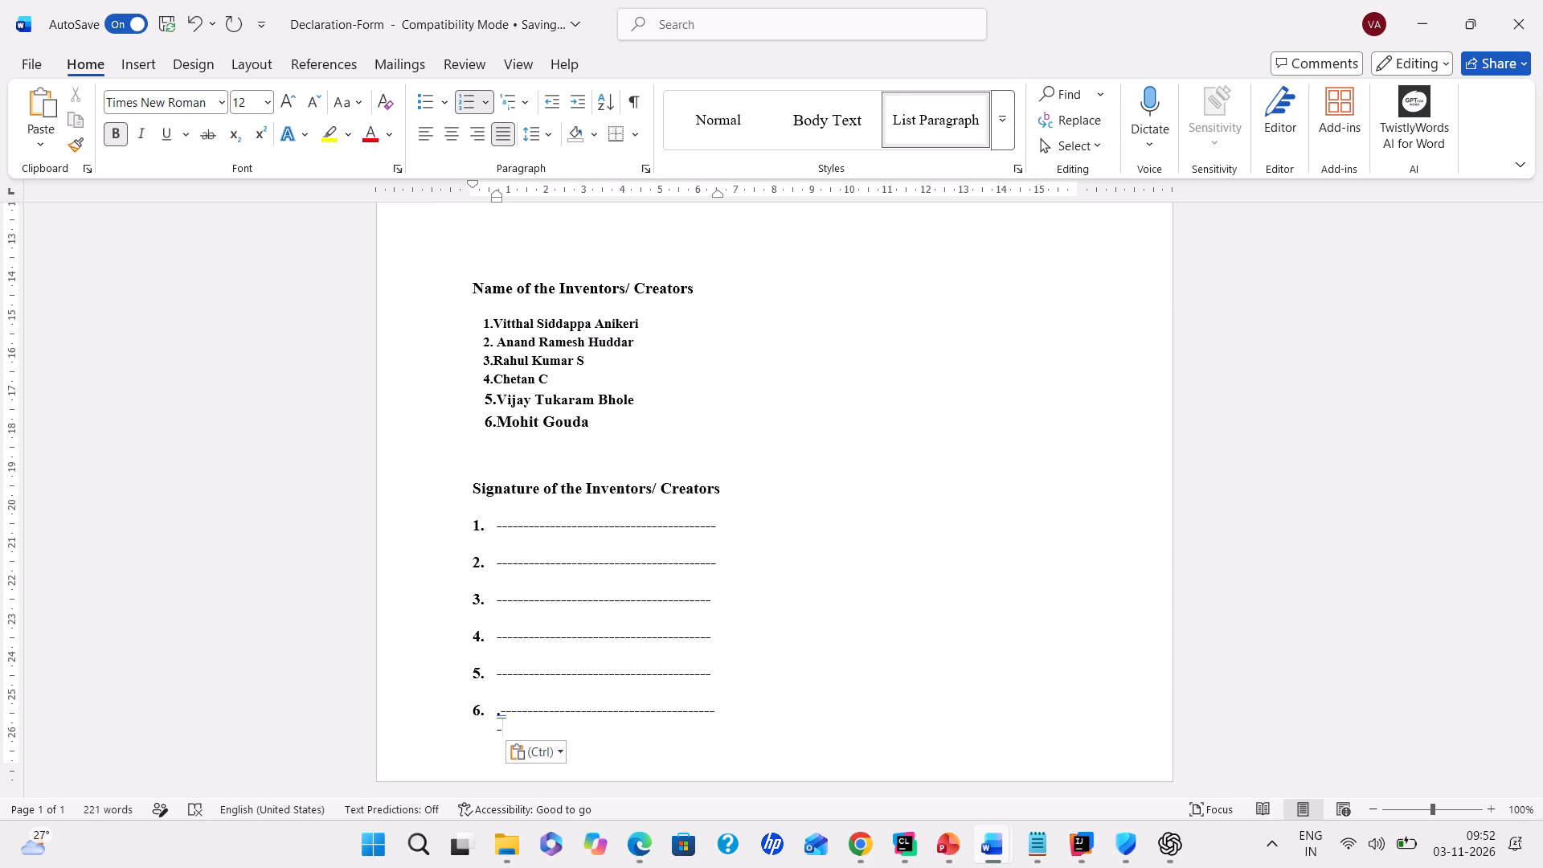
key(BackSpace)
Delete the stray period at the start of the sixth signature line.
key(Left)
key(Left)
key(Left)
key(Left)
key(Left)
key(Left)
key(Left)
key(Left)
key(Left)
key(Left)
key(Left)
key(Left)
key(Left)
key(Left)
key(Left)
key(Left)
key(Left)
key(Left)
key(Left)
key(Left)
key(Right)
key(Right)
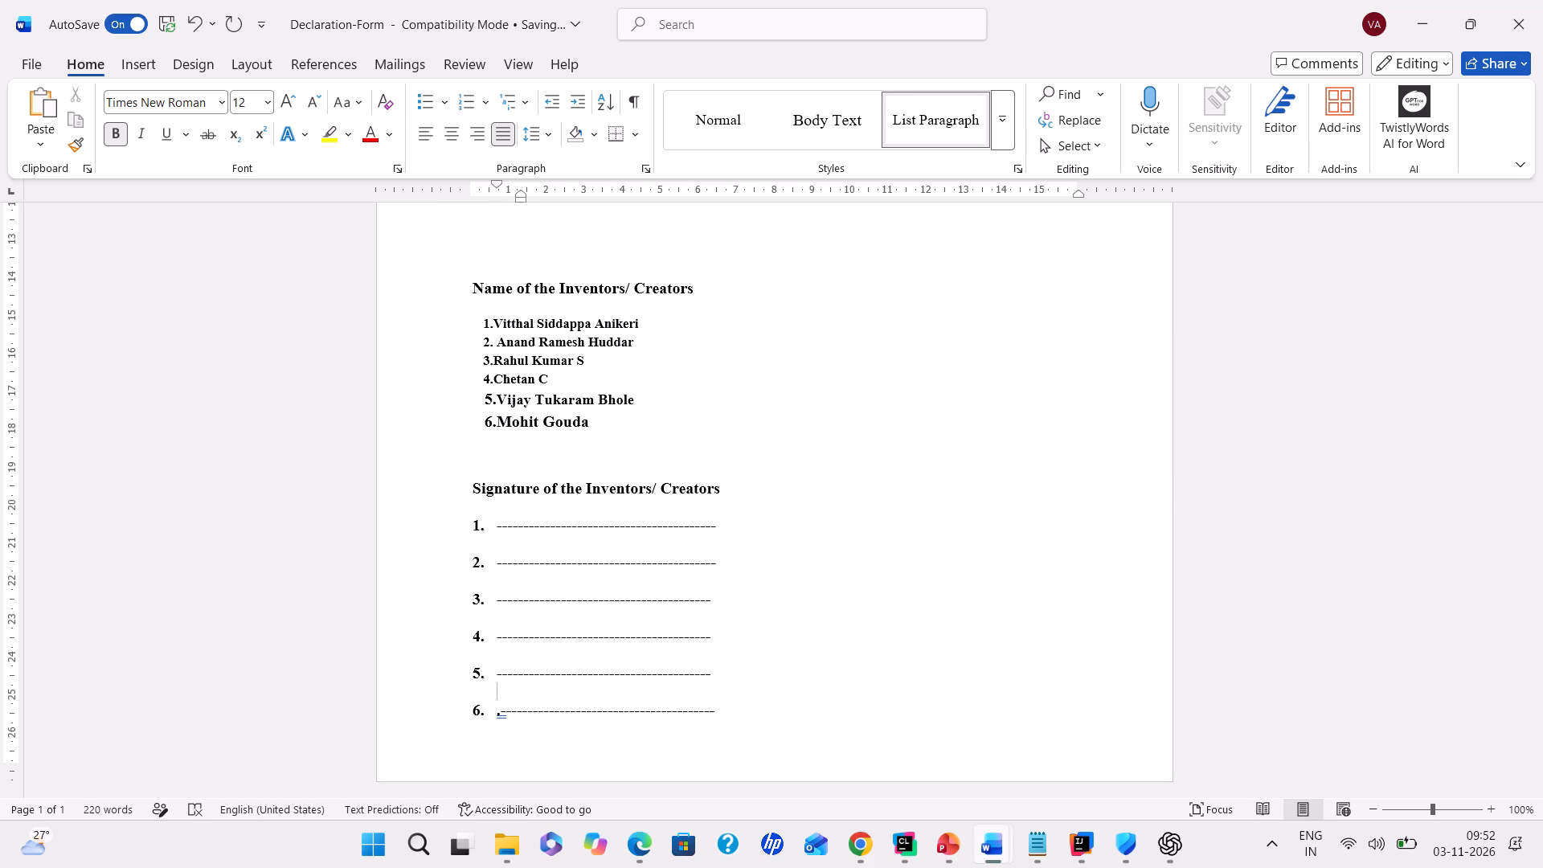
key(Down)
key(Right)
key(BackSpace)
Add a seventh numbered signature line by pasting the copied dashes, and delete the stray period at its start.
key(Left)
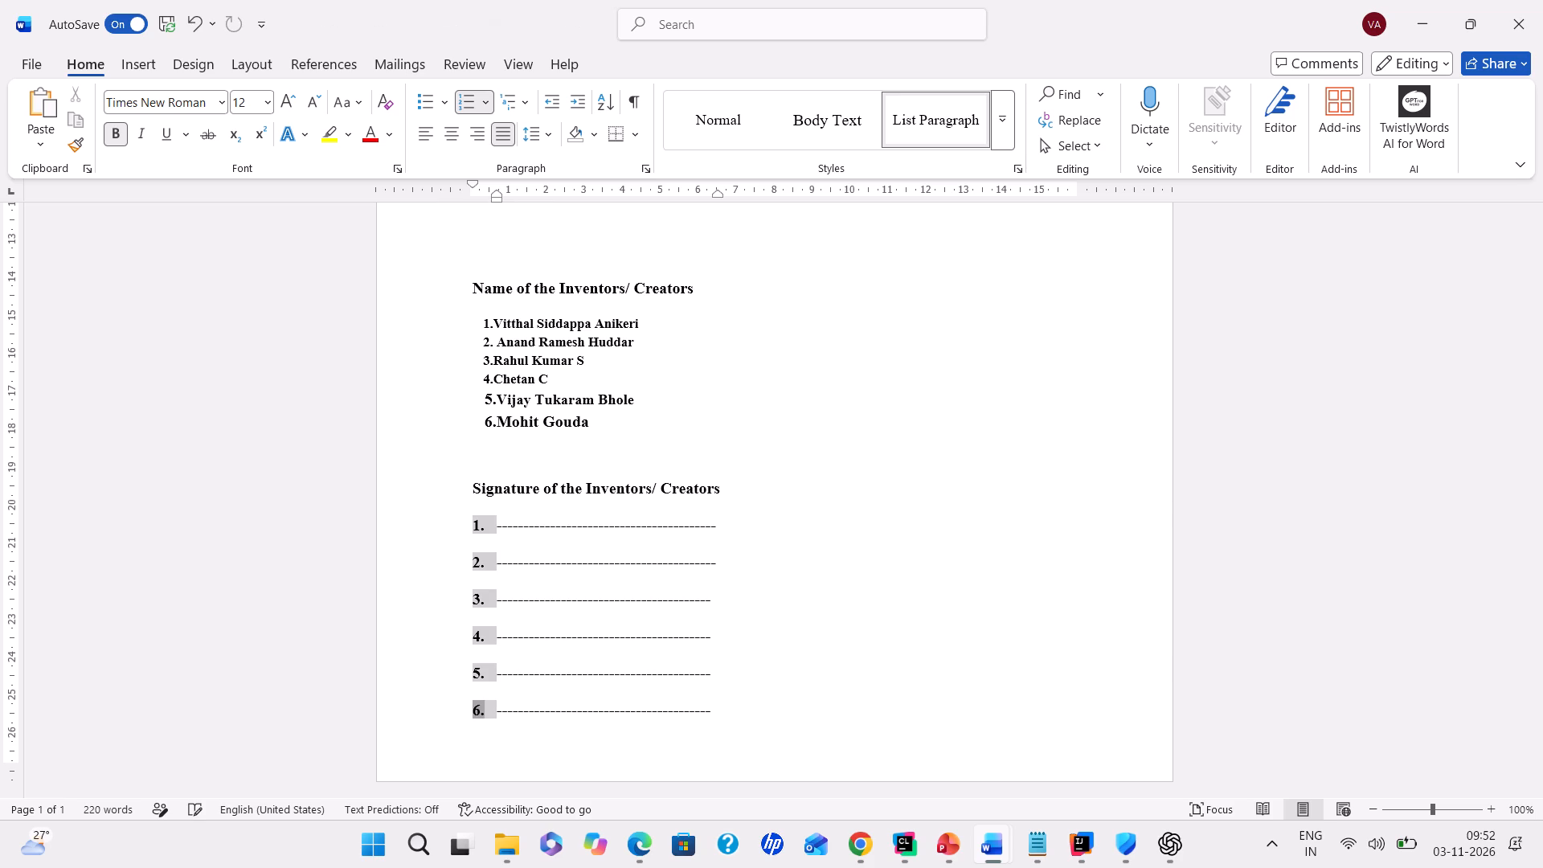
key(Right)
key(Right)
key(Right)
key(Right)
key(Right)
key(Right)
key(Right)
key(Right)
key(Right)
key(Right)
key(Right)
key(Right)
key(Right)
key(Right)
key(Right)
key(Right)
key(Right)
key(Right)
key(Right)
key(Right)
key(Right)
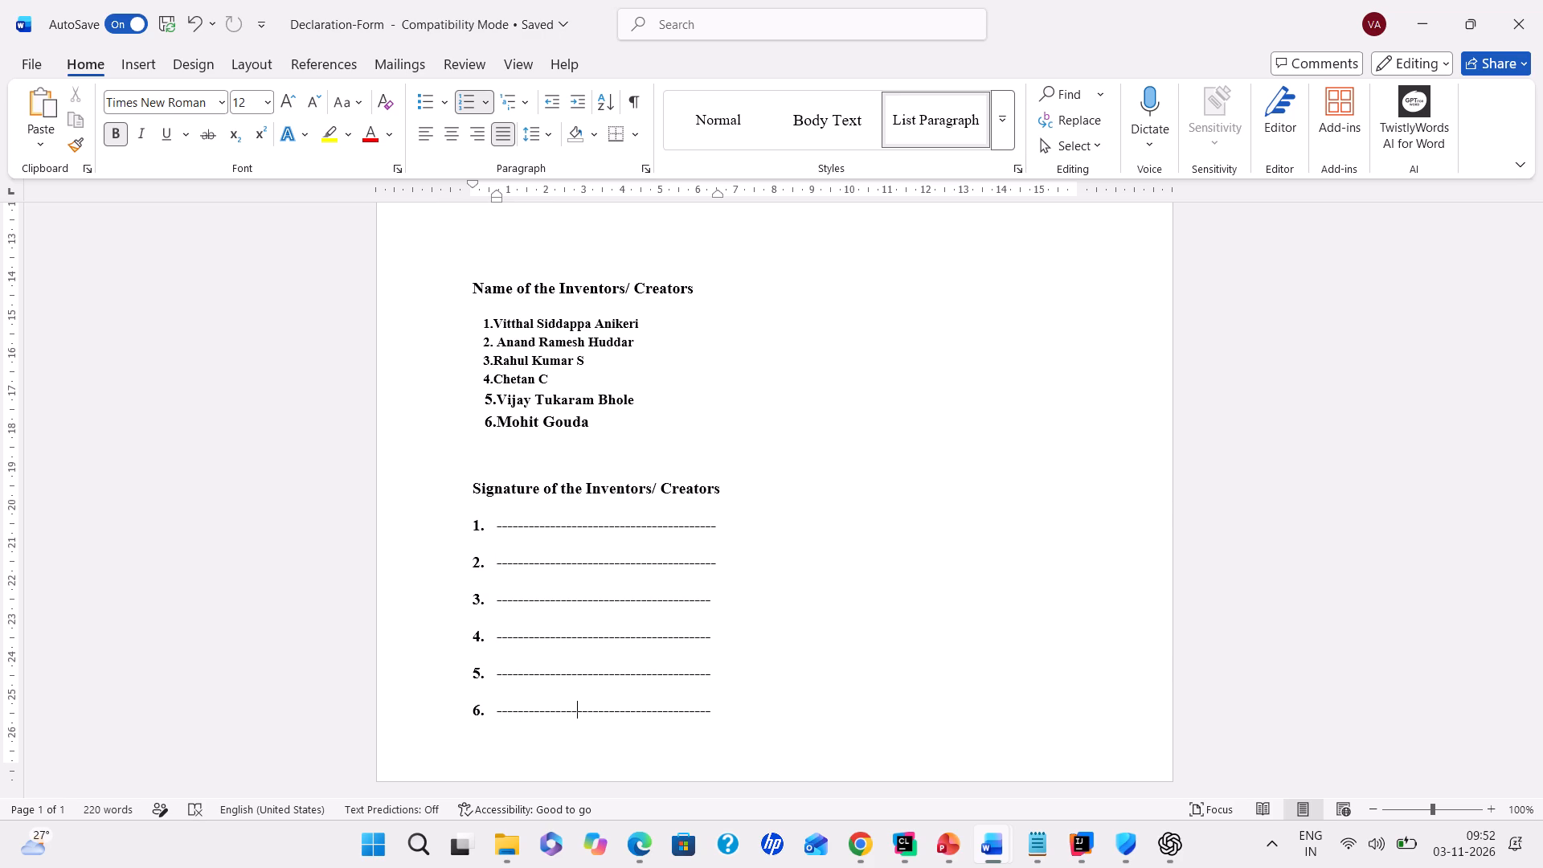
key(Right)
key(Right)
key(Return)
key(ctrl+v)
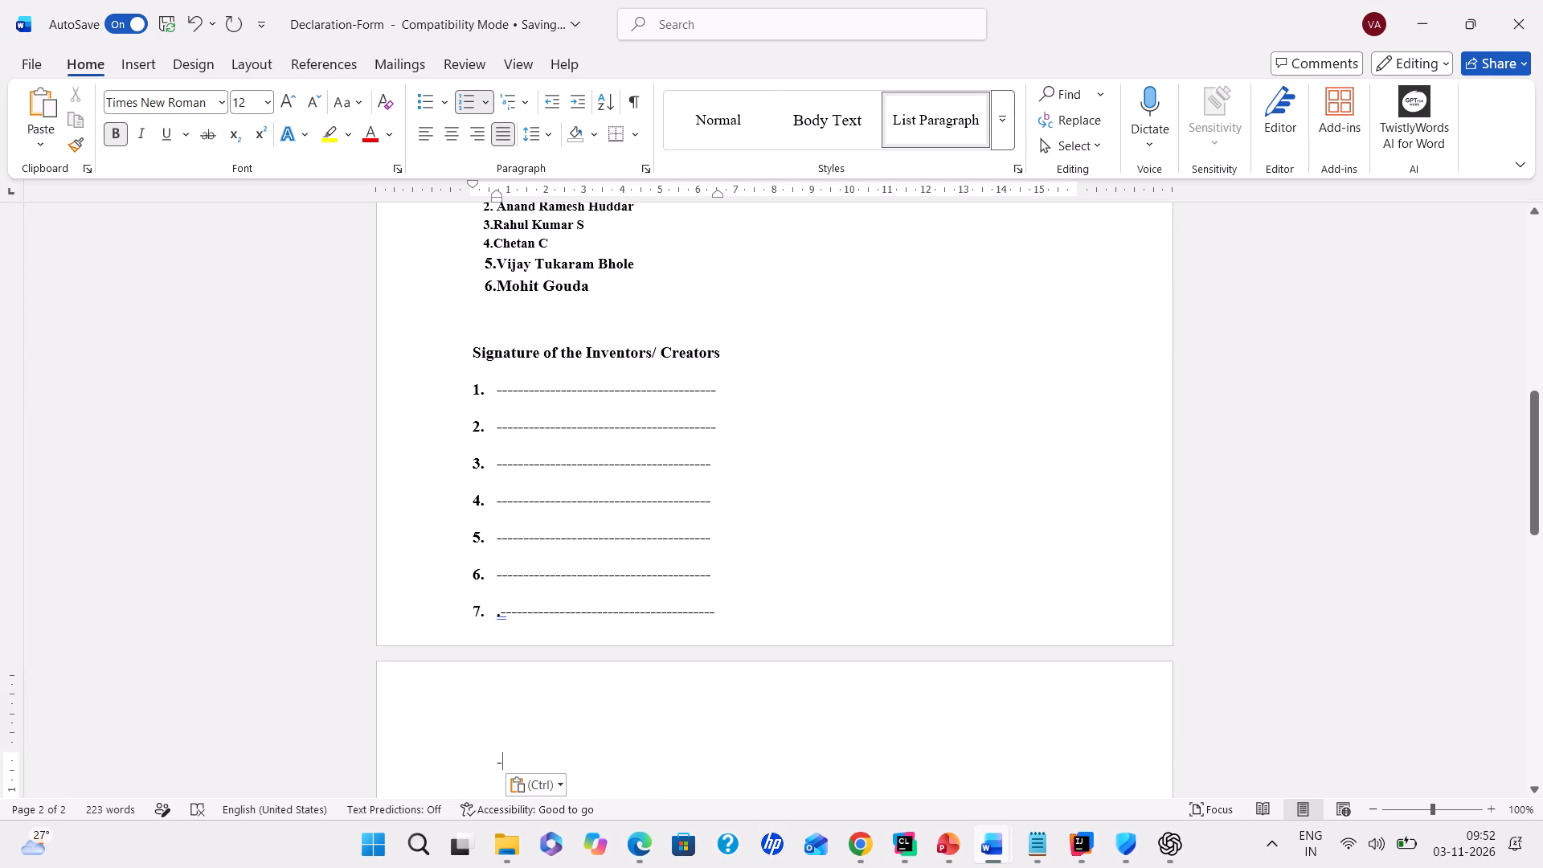
click(503, 621)
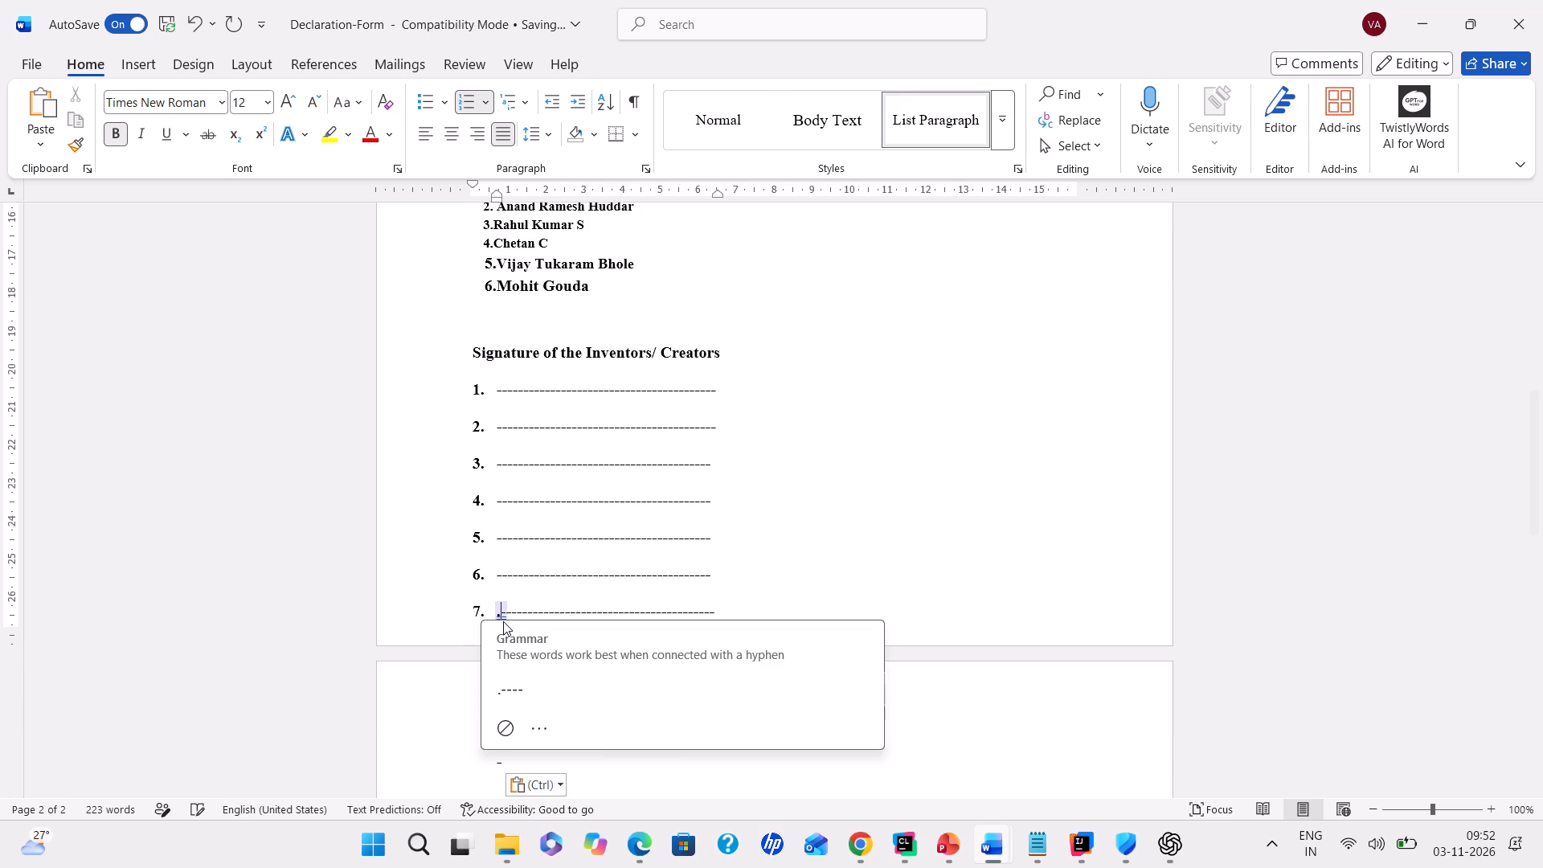
key(BackSpace)
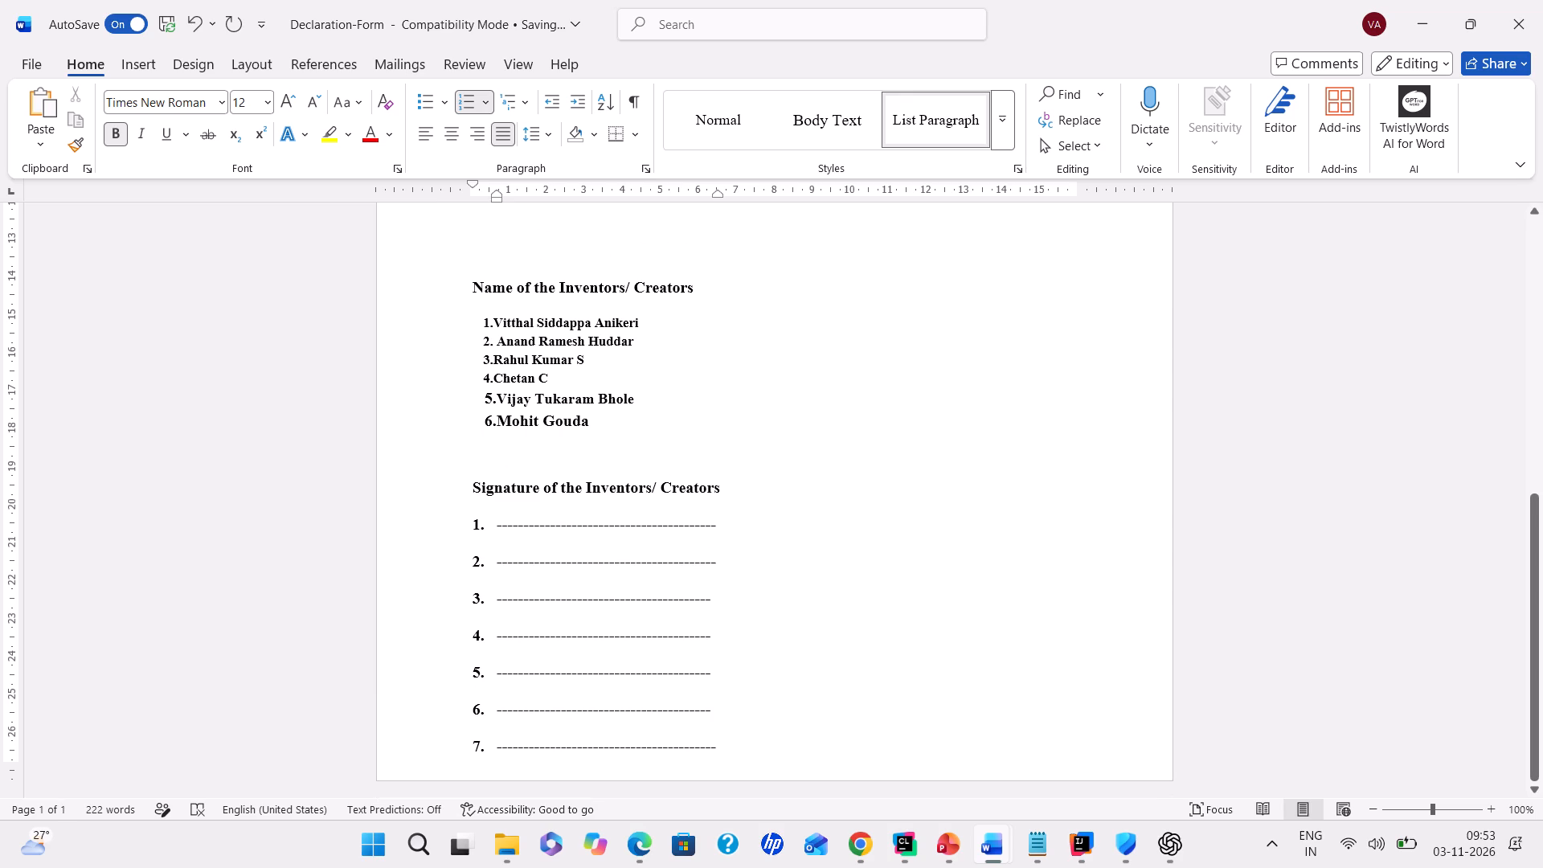
Add the number "7." on a new line below the sixth inventor's name, indented in line with the numbers above.
scroll(526, 610, up, 1)
click(604, 499)
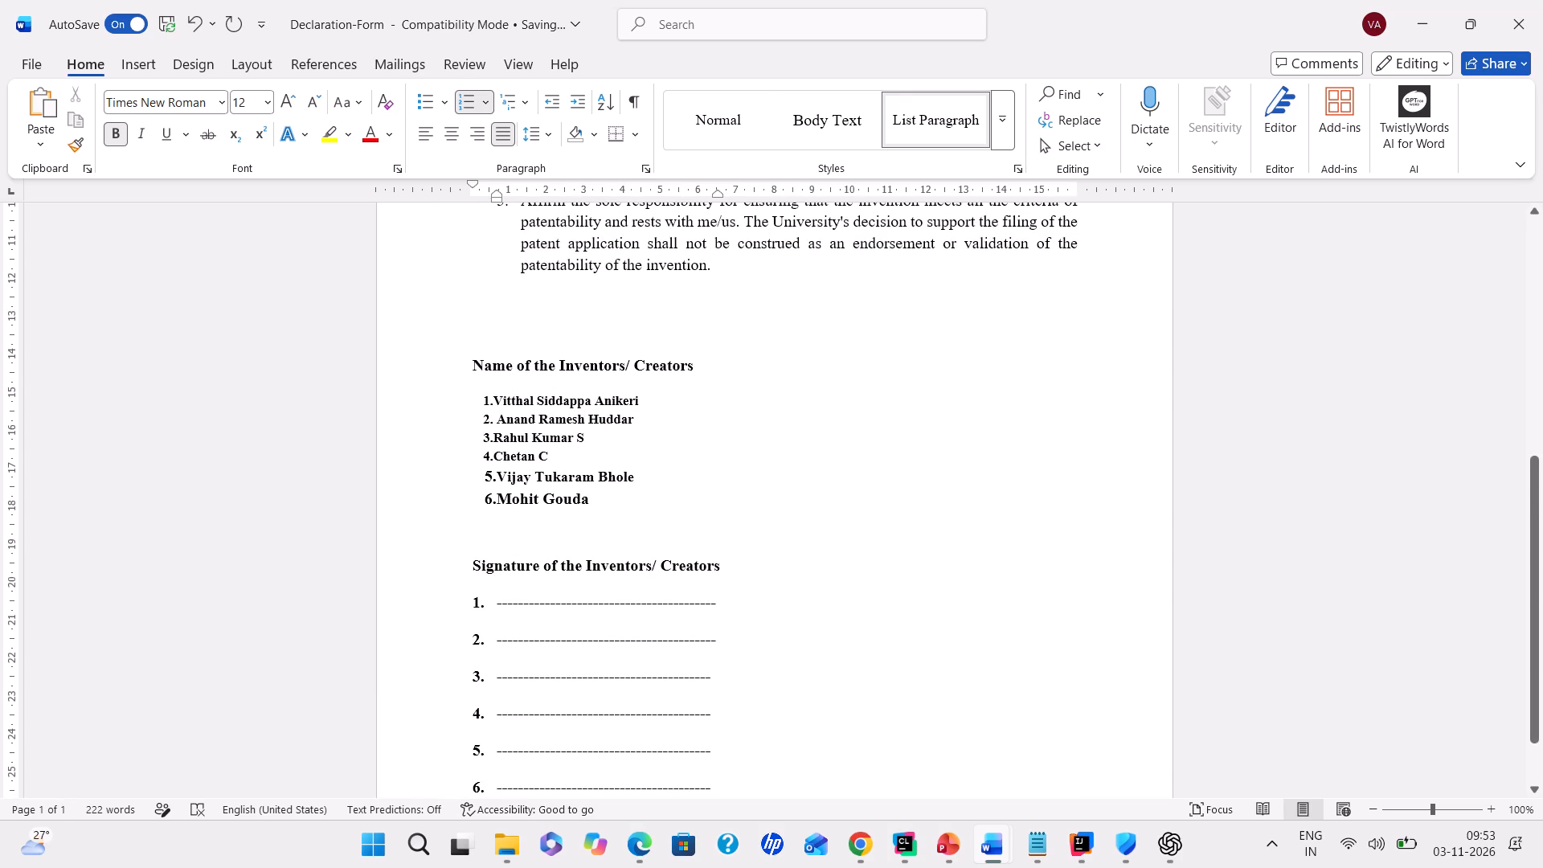
key(Return)
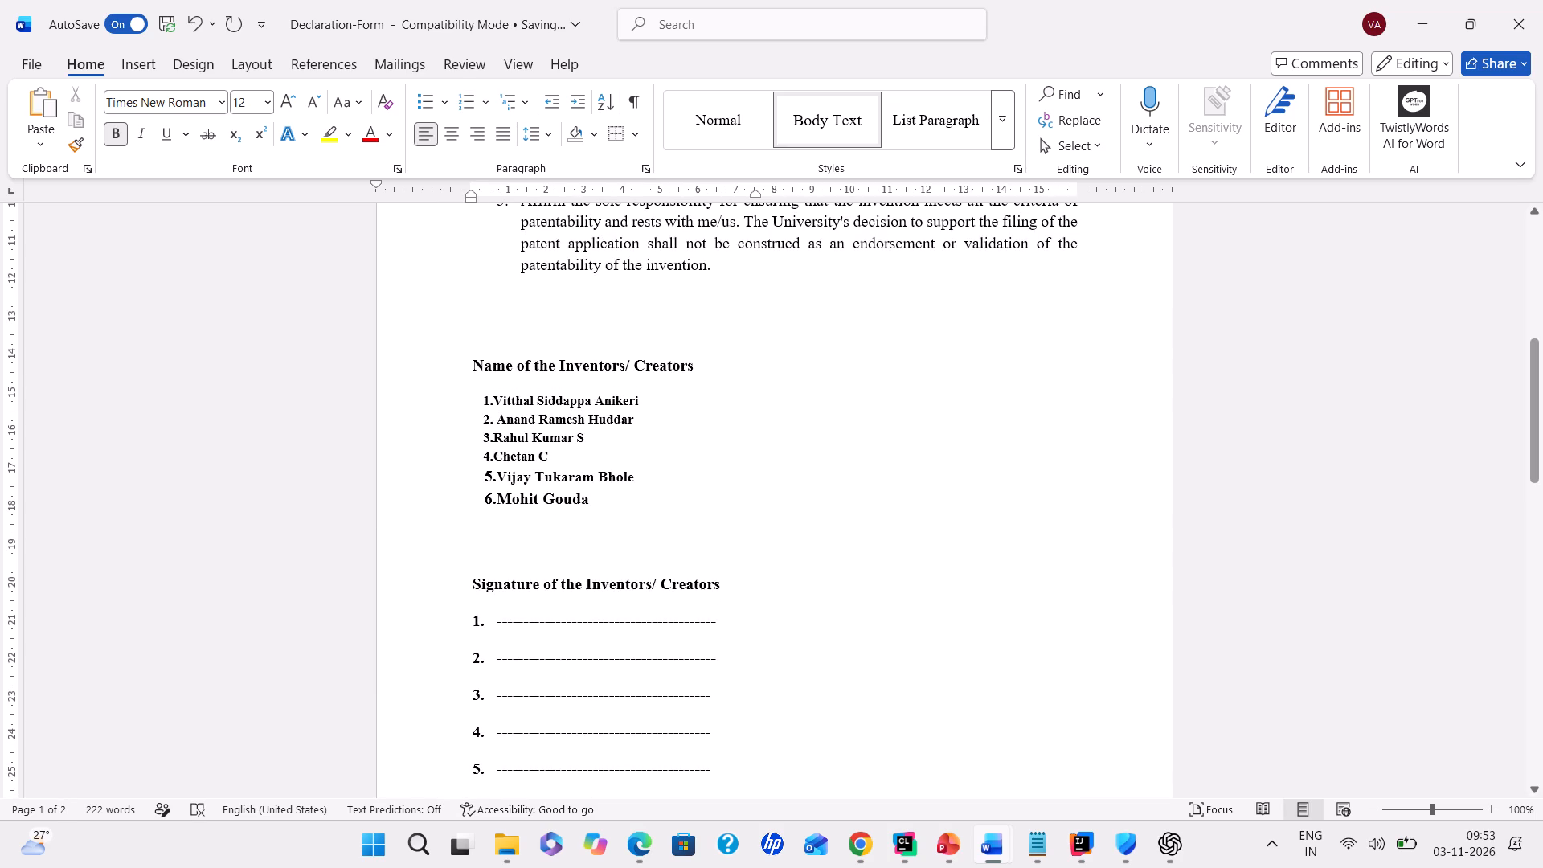
click(493, 514)
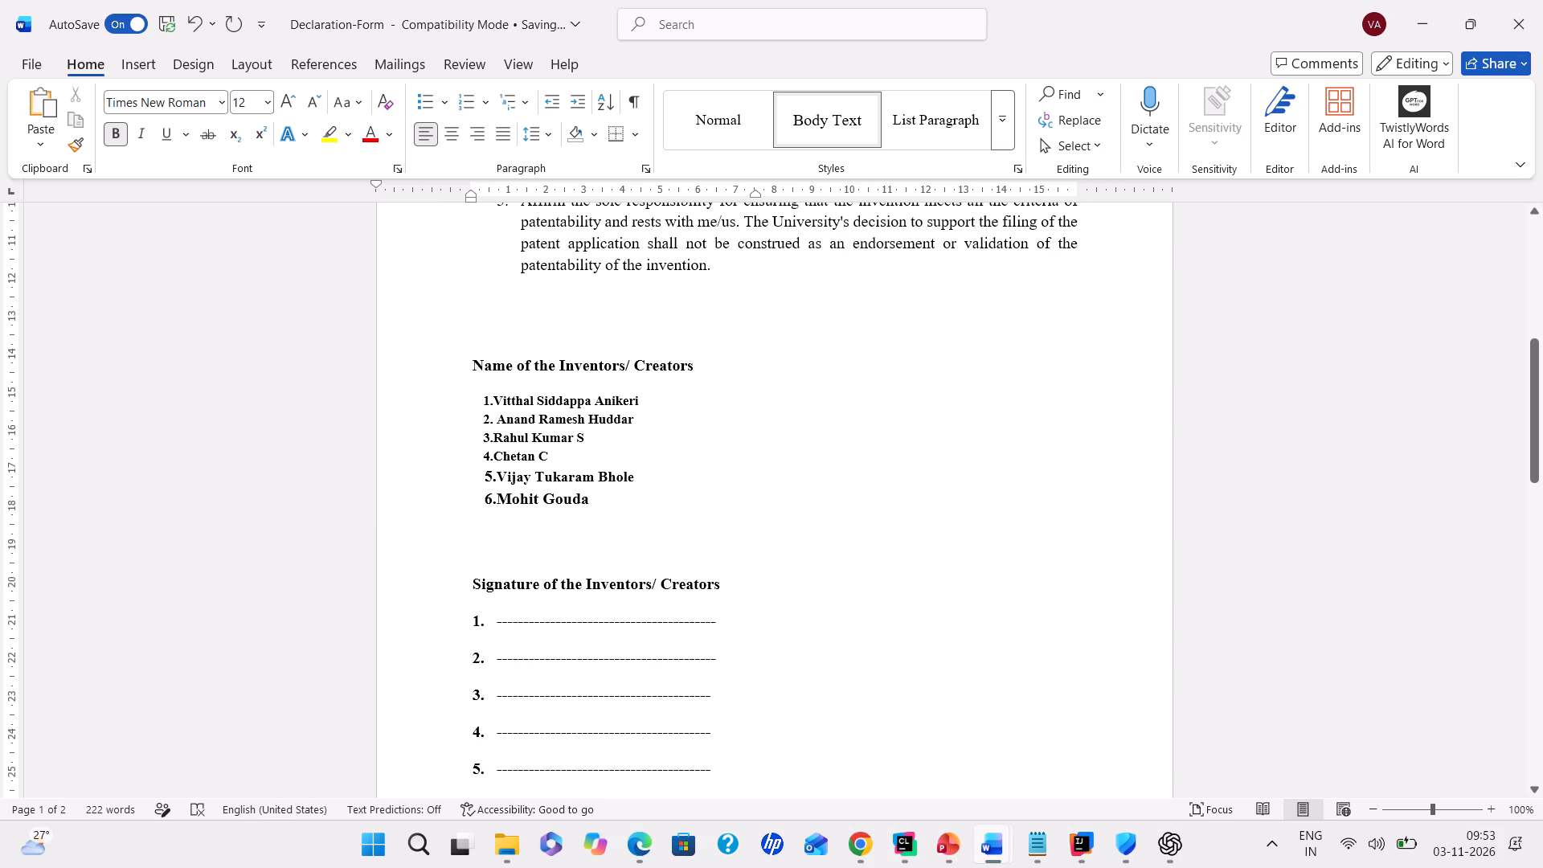
key(space)
key(space)
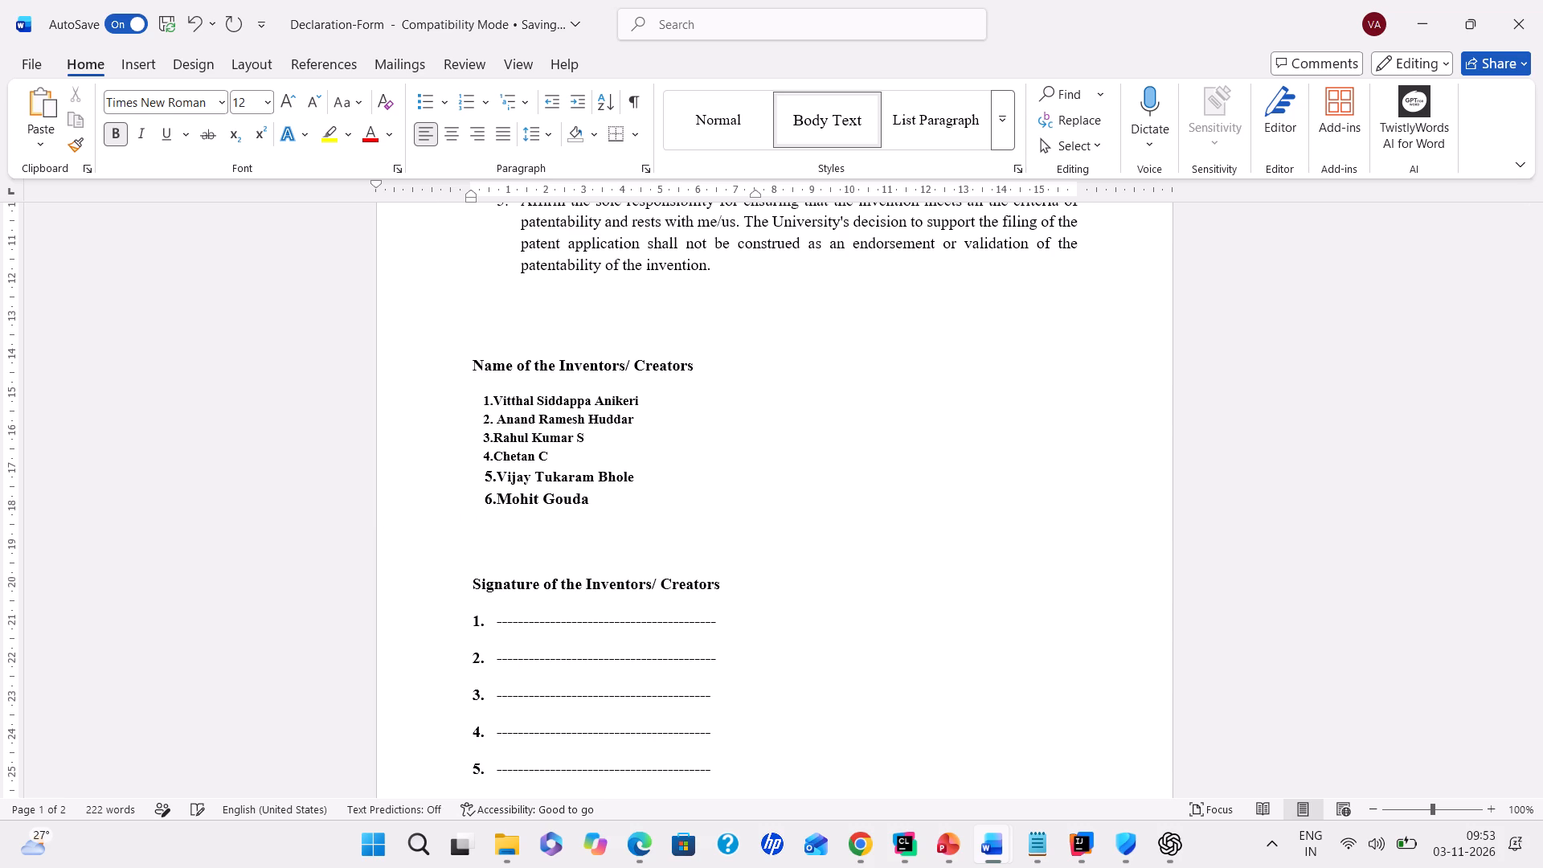
key(space)
key(Left)
key(Left)
key(Left)
key(Left)
key(Left)
key(Left)
key(Left)
key(Left)
key(Left)
key(Left)
key(Left)
key(Left)
key(7)
key(period)
key(Left)
key(Left)
key(BackSpace)
key(BackSpace)
Copy the member's name in cell C41 of the Teams for PDR spreadsheet in Chrome and paste it after "7." in Declaration-Form's names list.
click(939, 776)
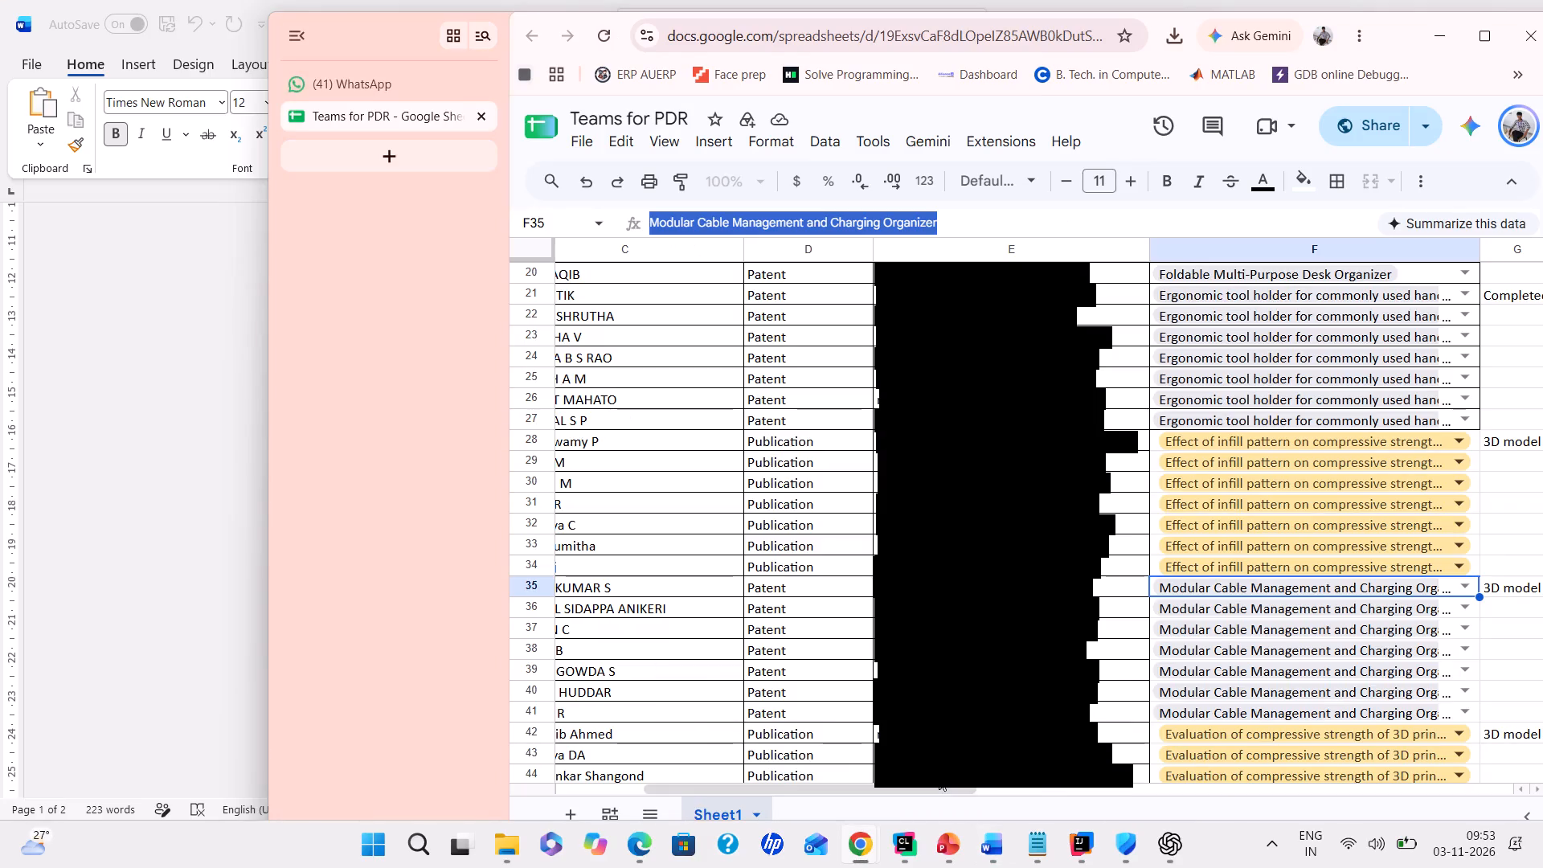
scroll(785, 691, right, 1)
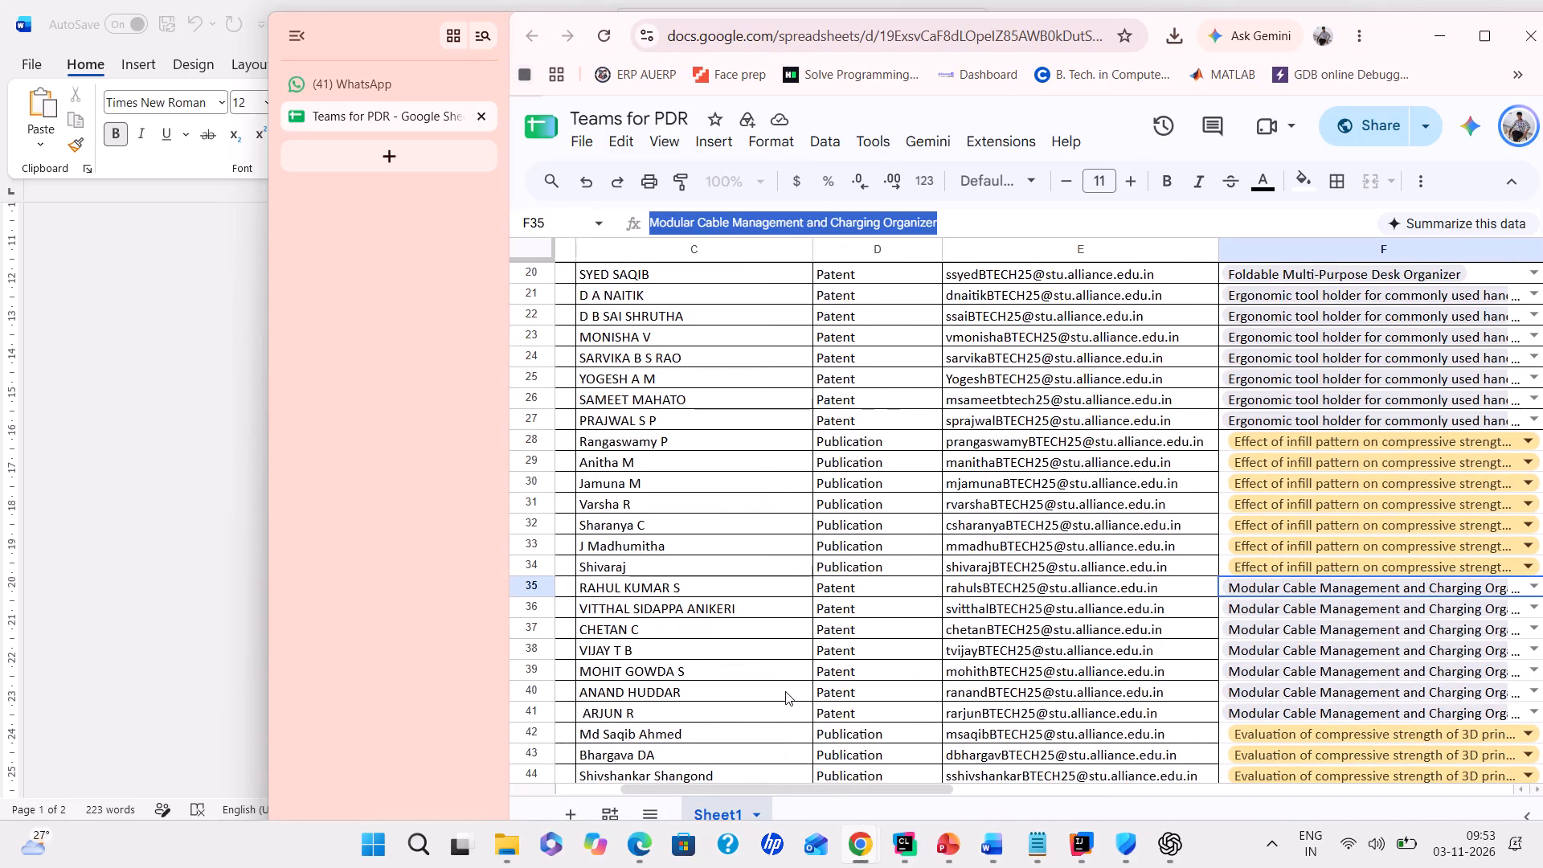
scroll(785, 691, right, 1)
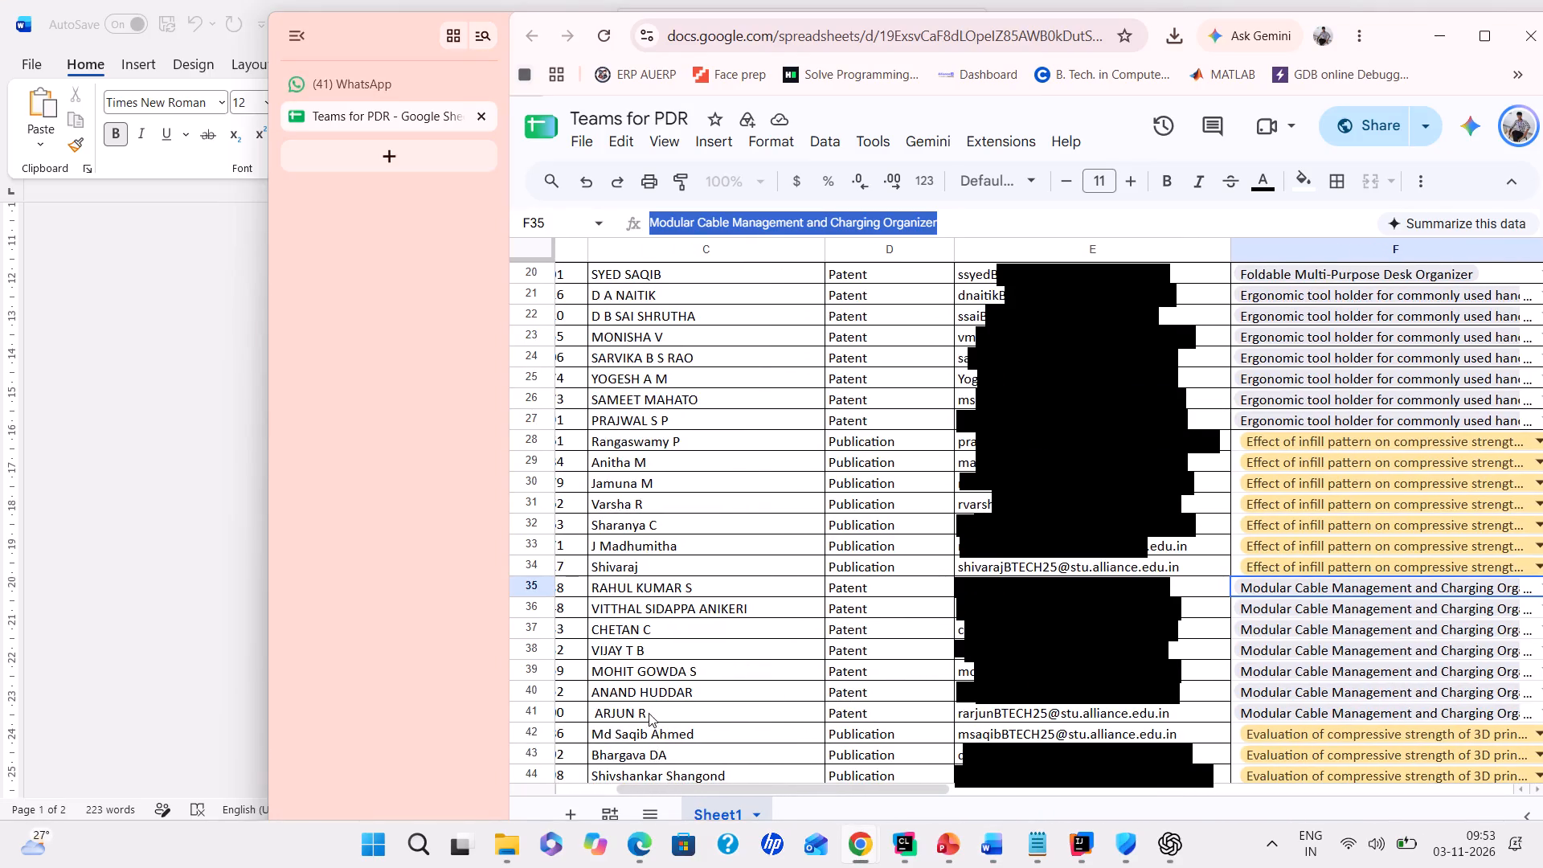
click(649, 711)
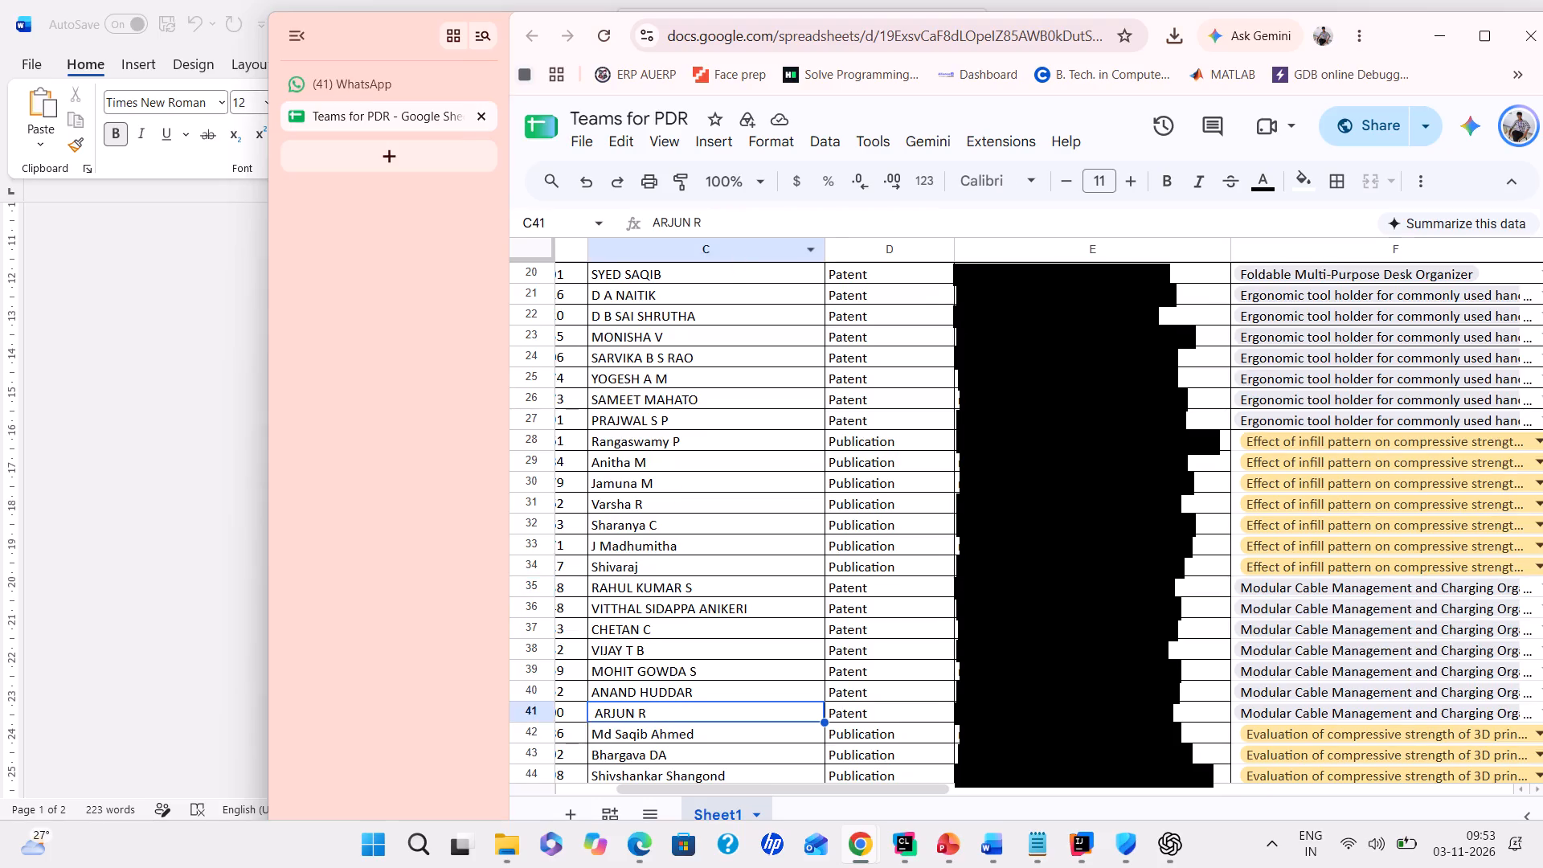
drag(706, 218, 650, 219)
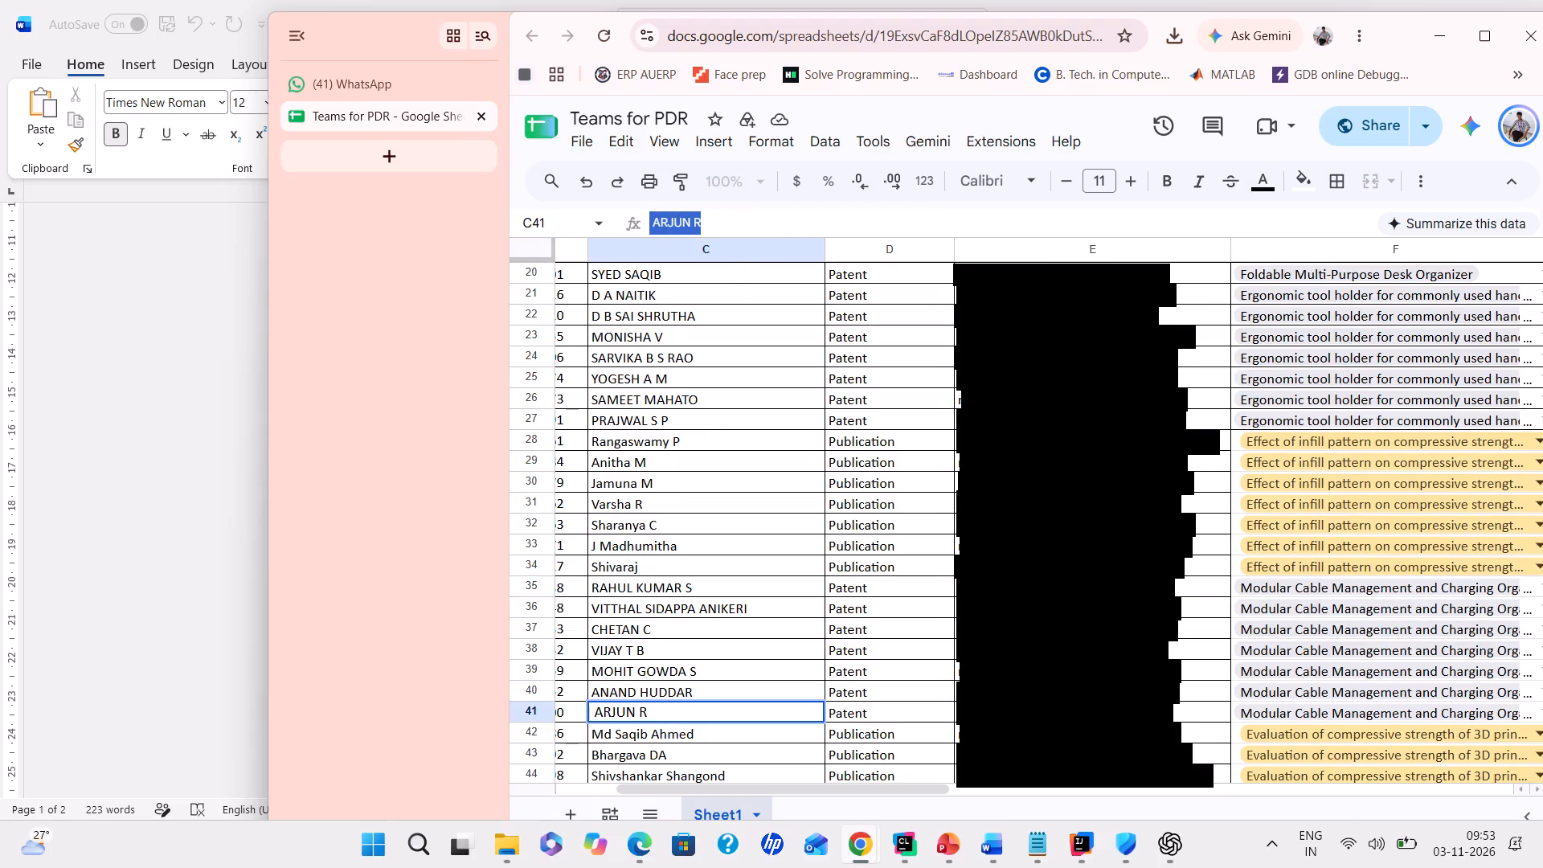
key(ctrl+c)
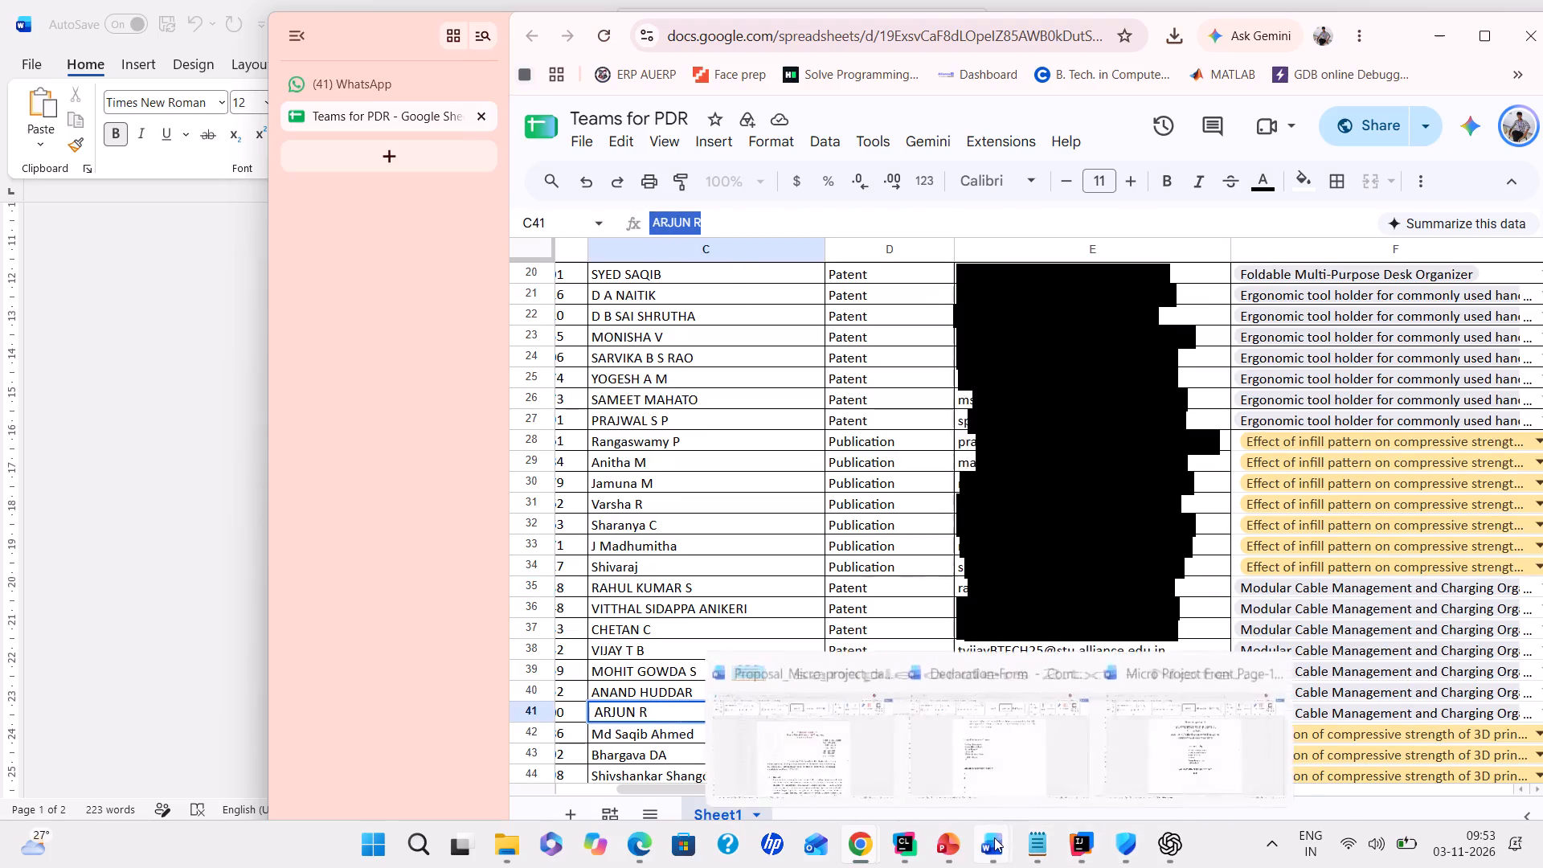
click(981, 773)
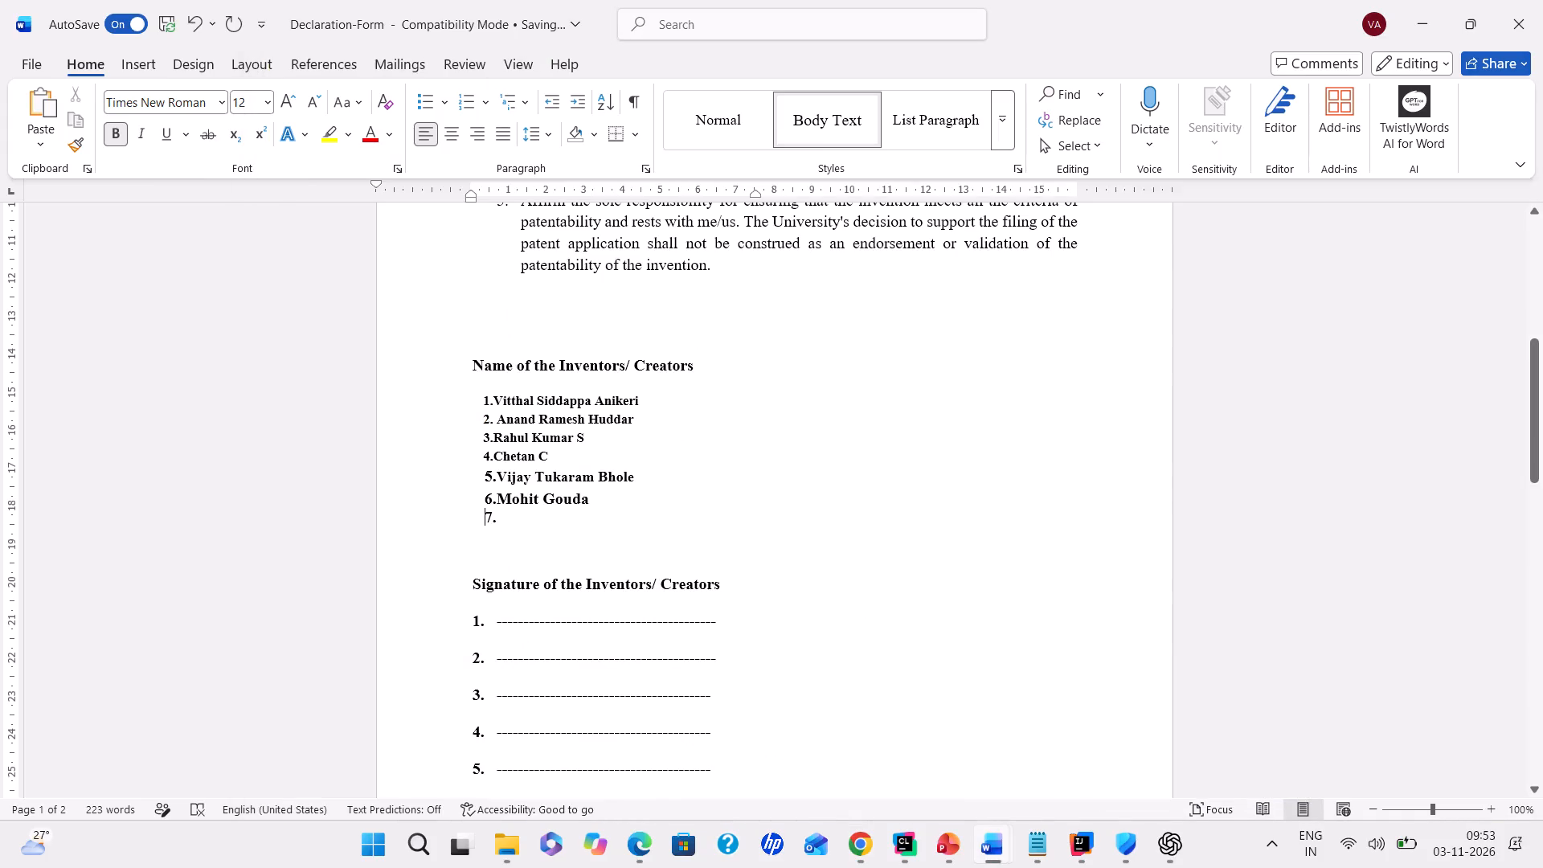
click(509, 518)
key(ctrl+v)
Add a comma and paste the seventh inventor's name after the last name in the declaration's opening paragraph.
scroll(600, 465, up, 5)
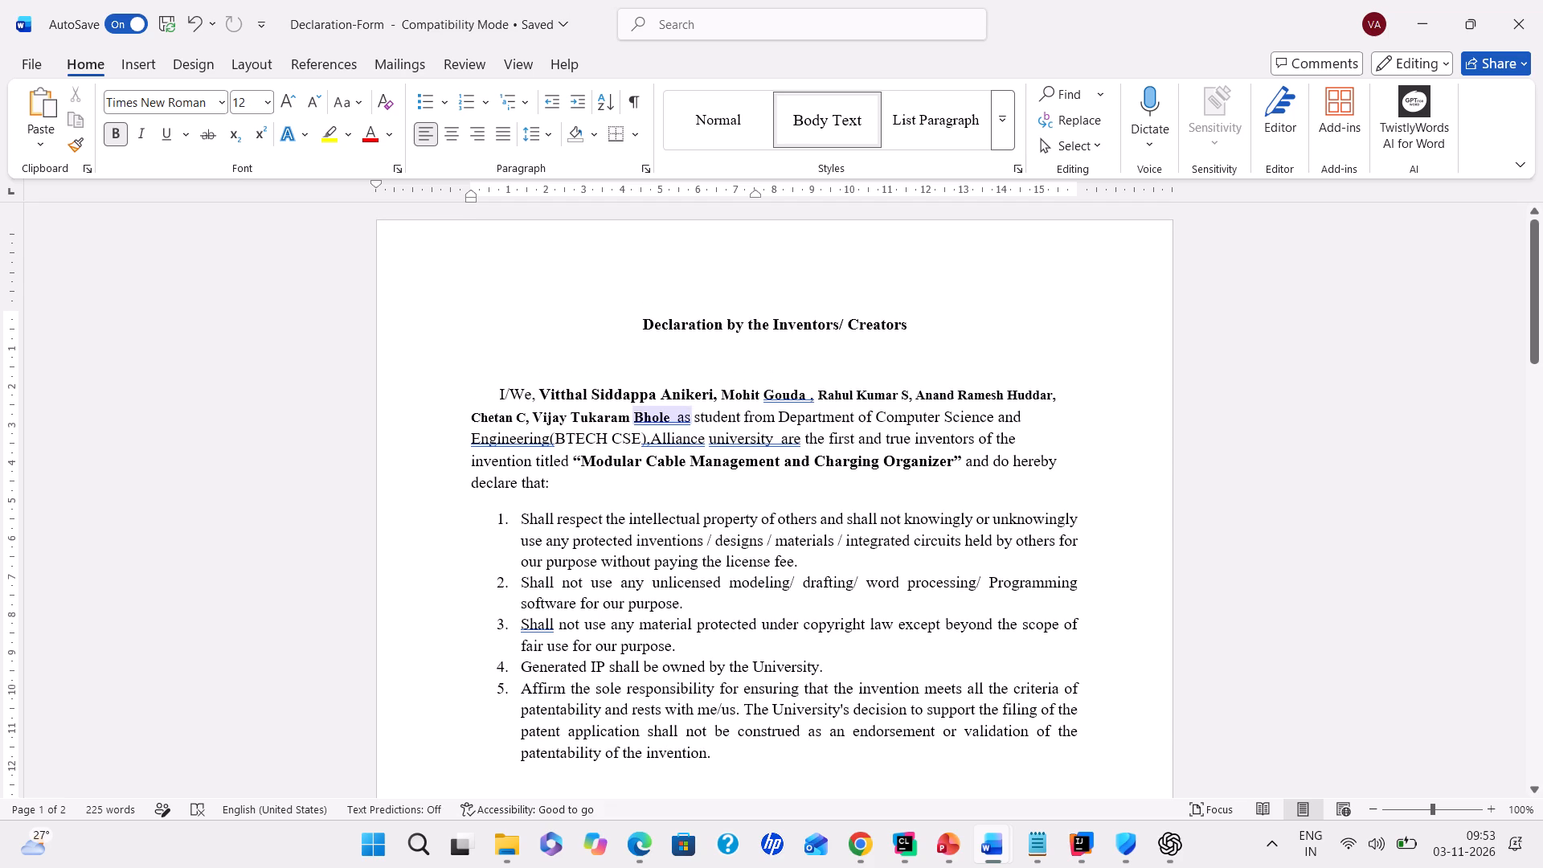
click(667, 414)
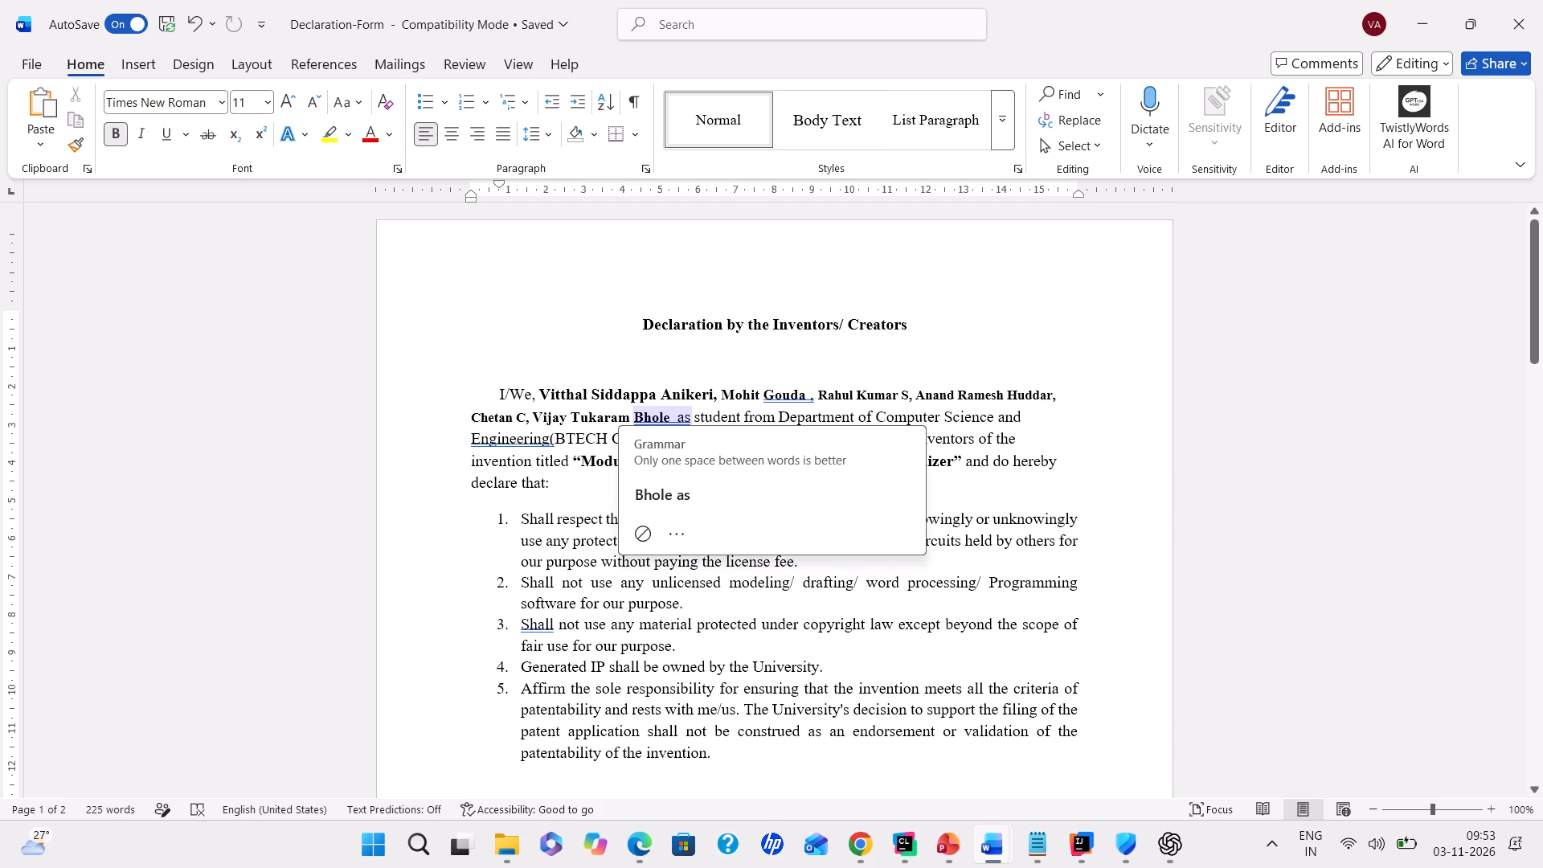
key(comma)
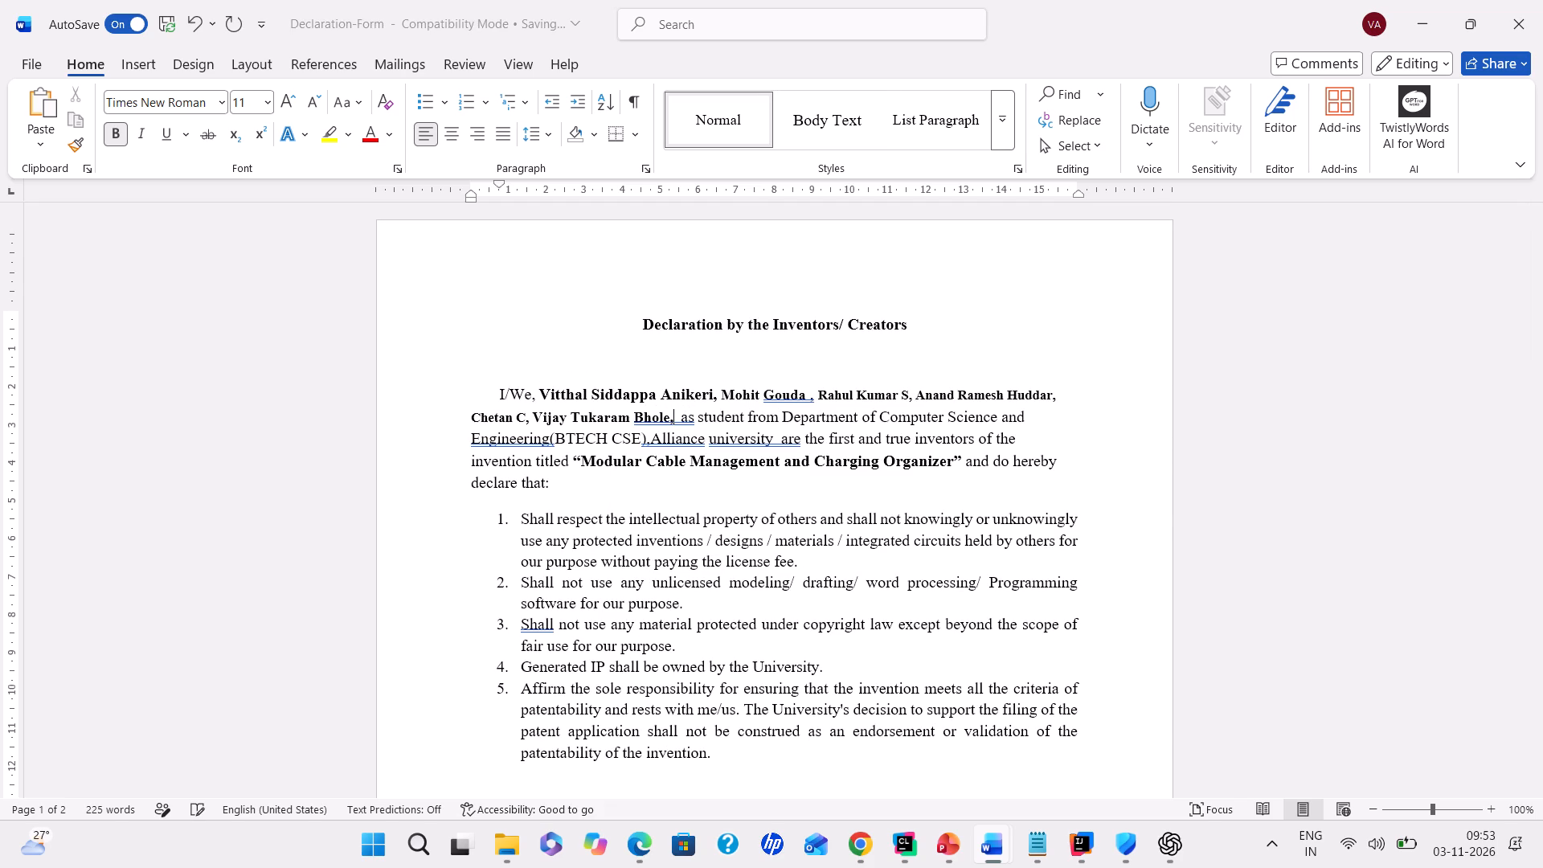
key(ctrl+v)
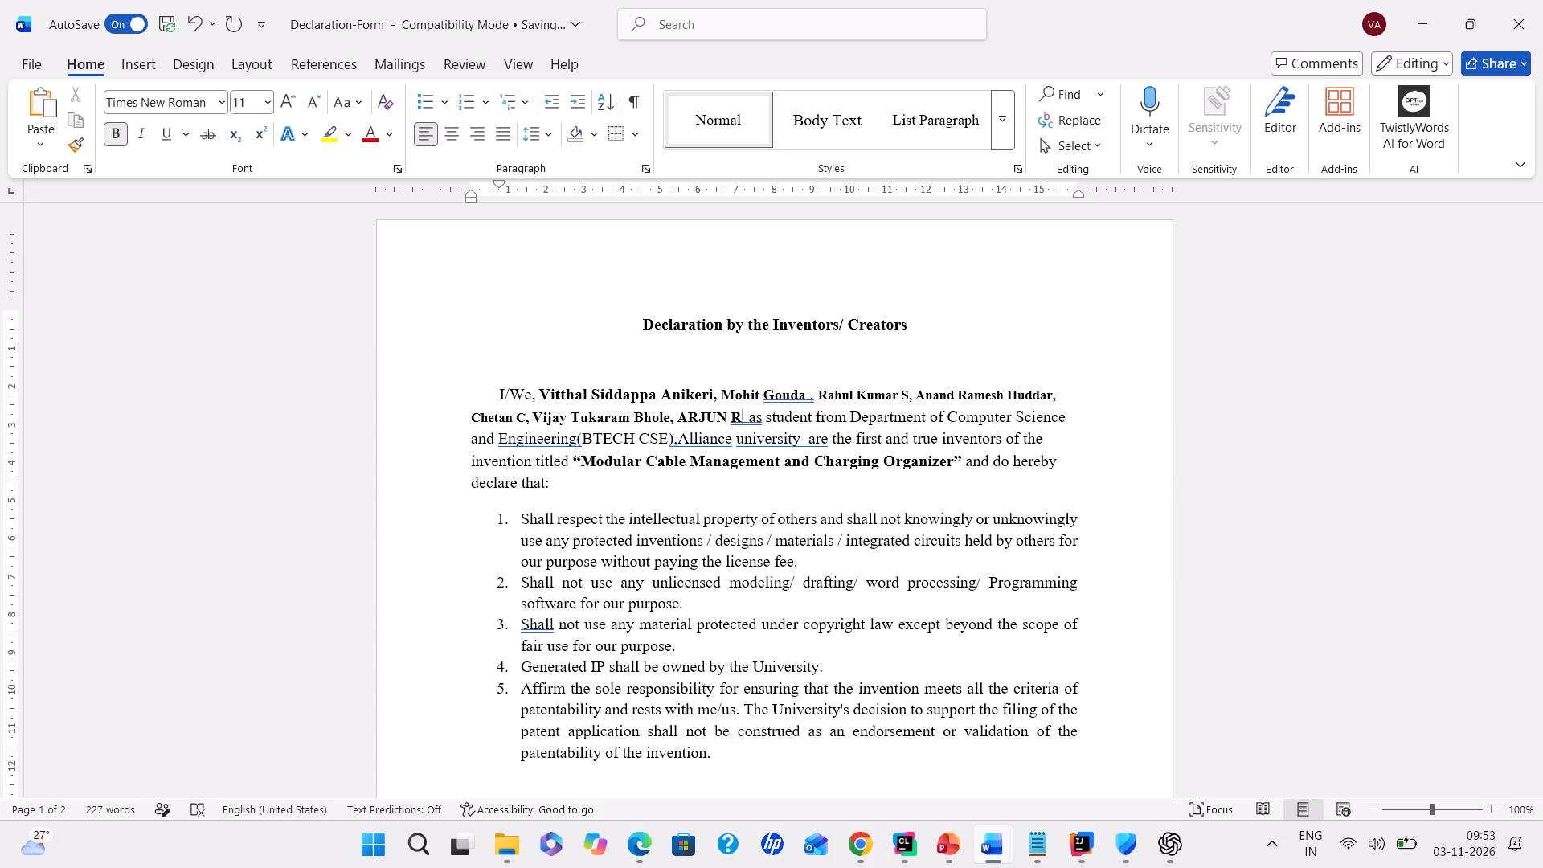
Accept the grammar corrections removing extra spaces before the comma after "Gouda", before "as" following the last inventor's name, and in "university are".
click(783, 401)
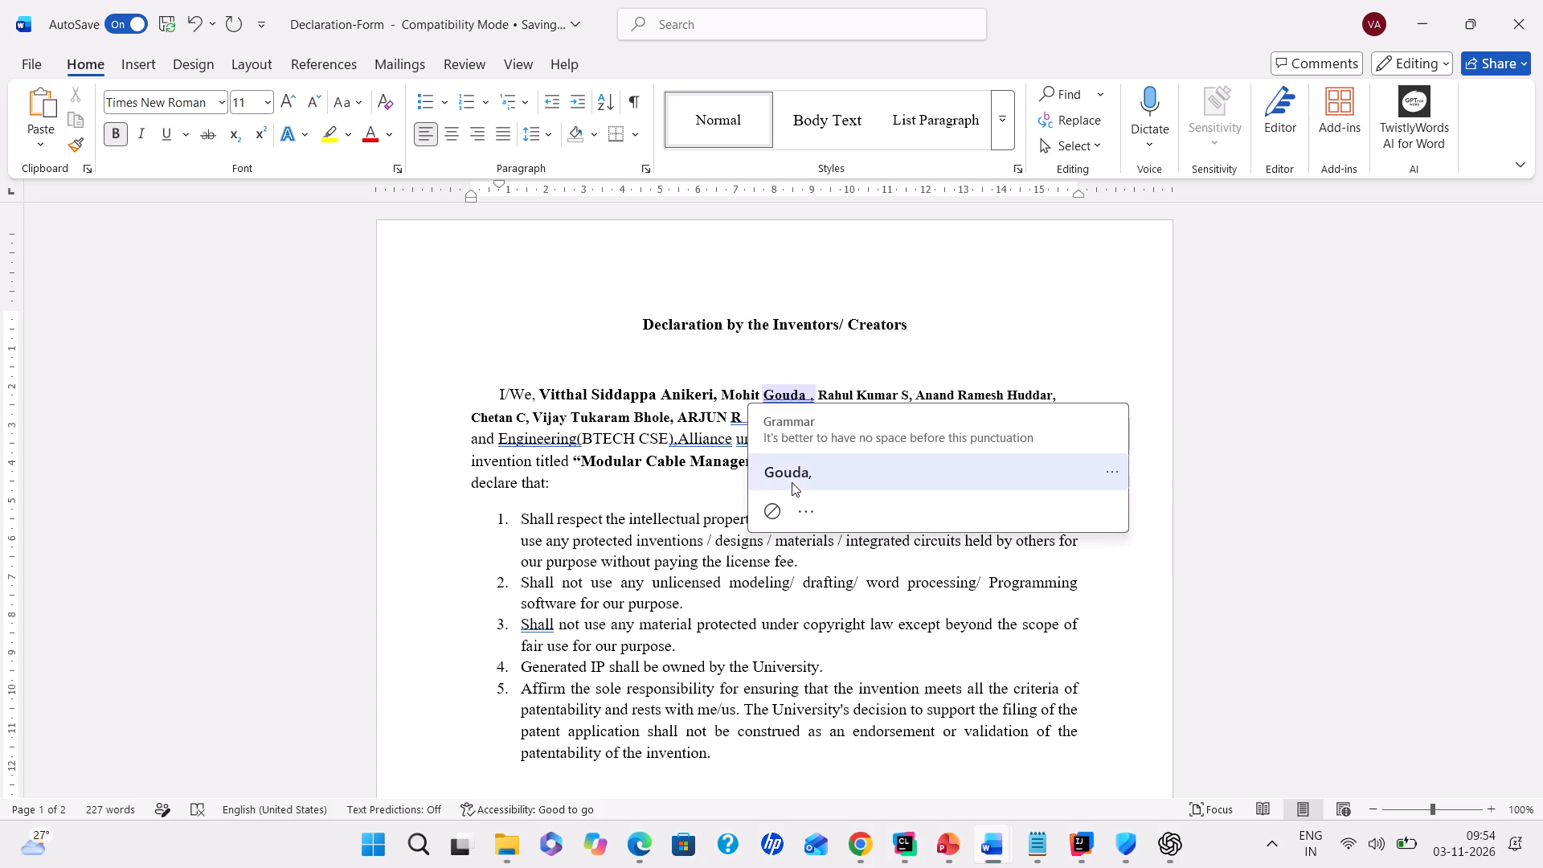
click(792, 482)
click(729, 420)
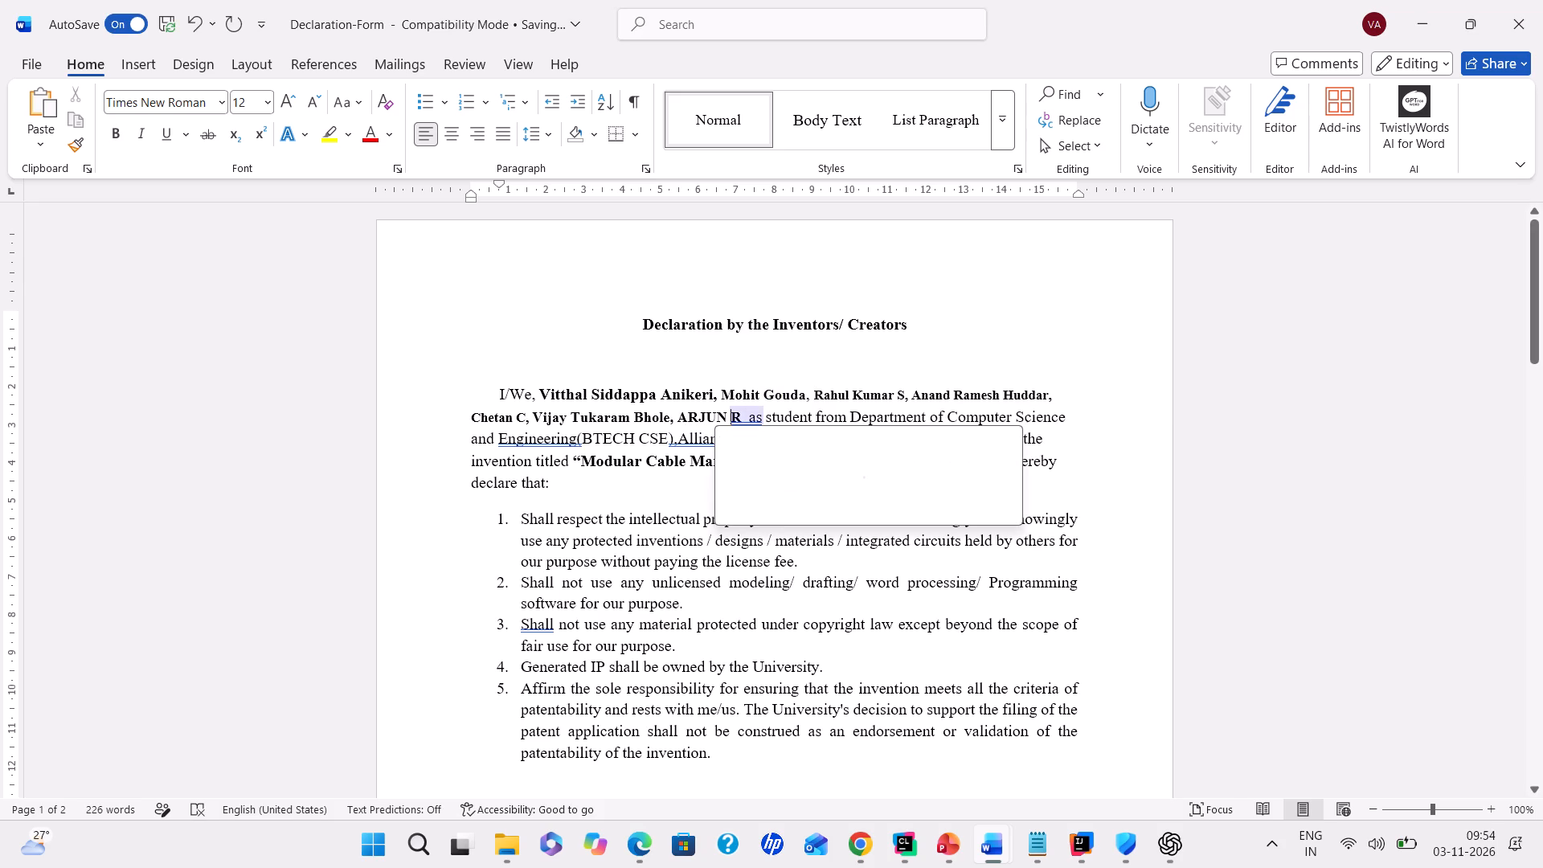
click(747, 480)
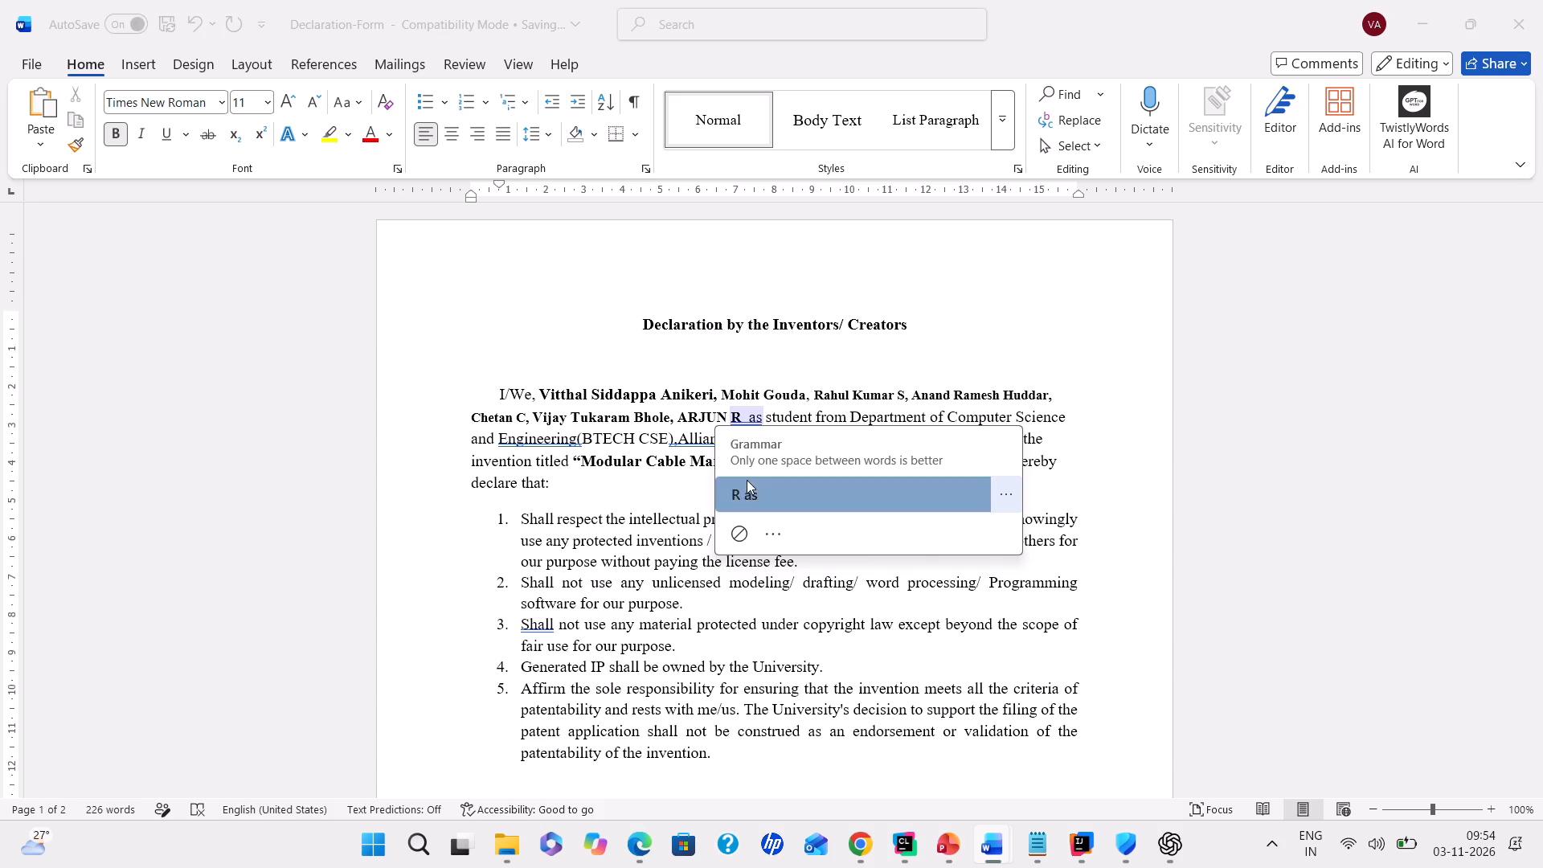
click(755, 449)
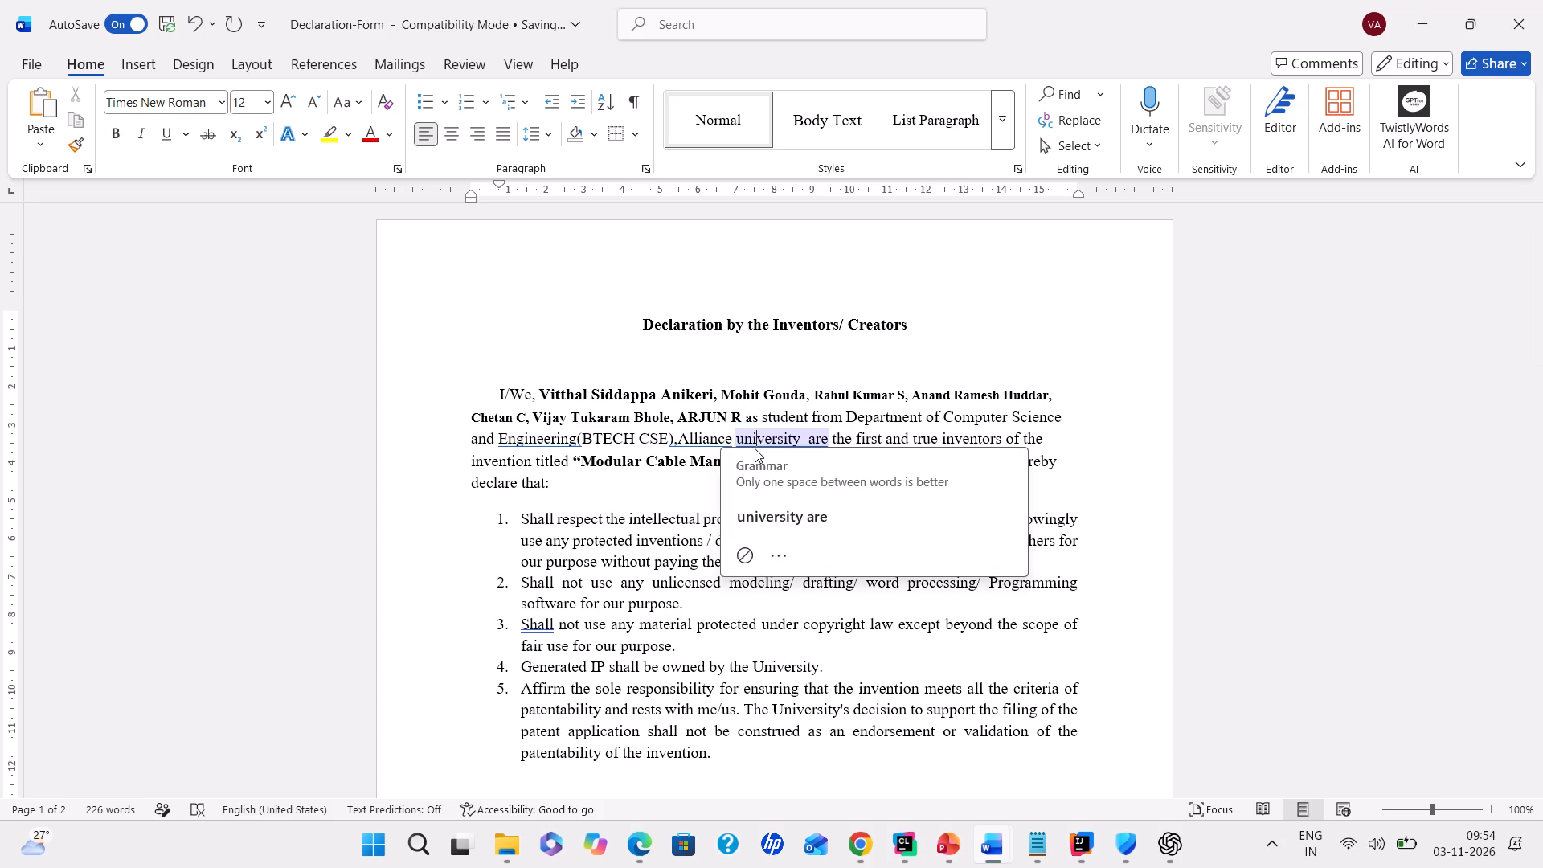
click(771, 517)
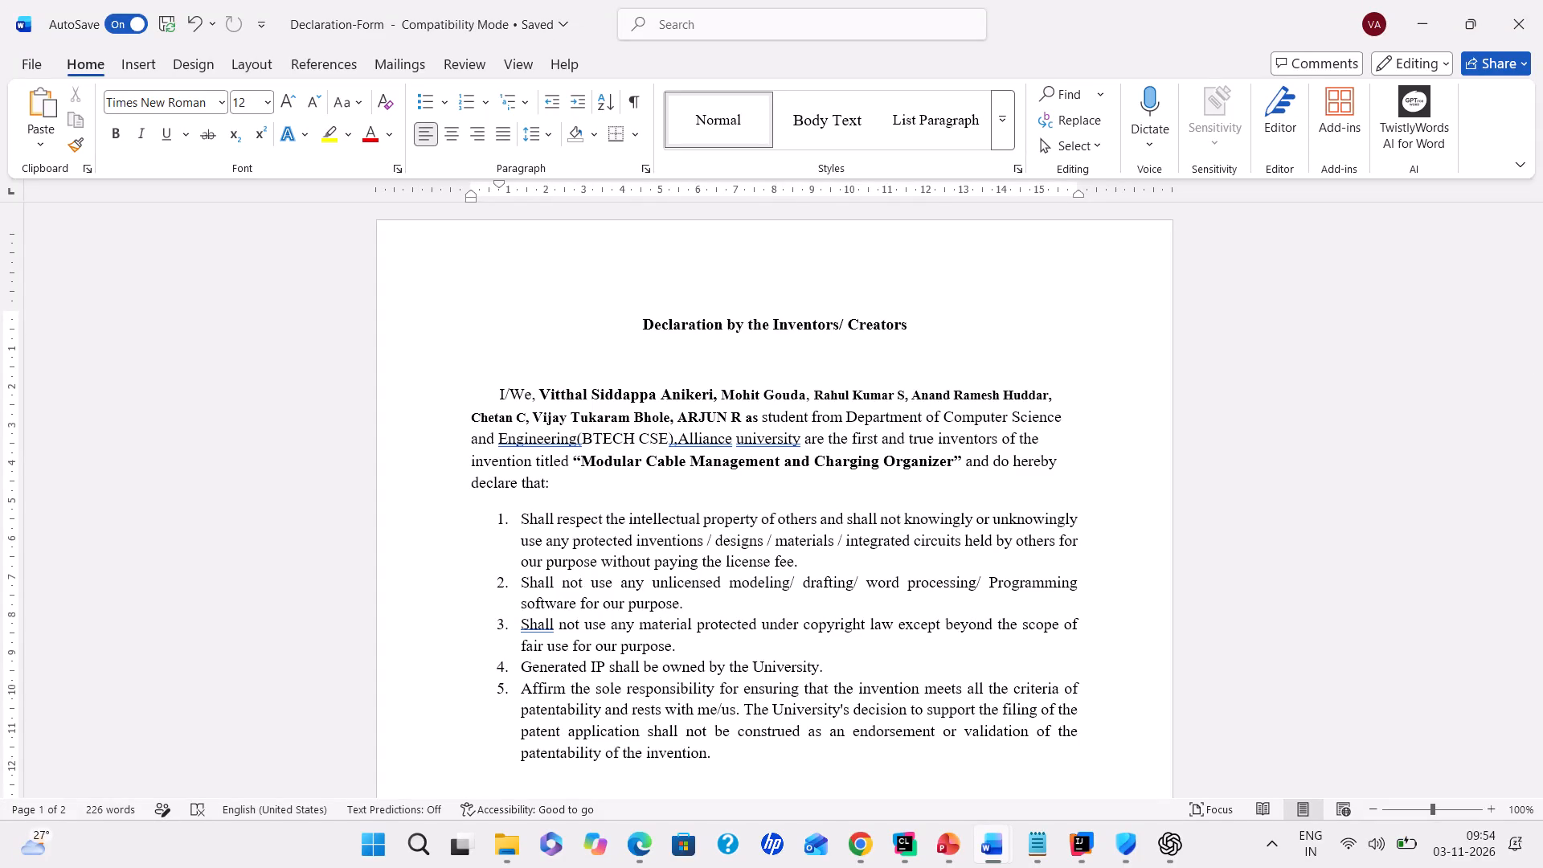
Accept the corrections adding spaces in "Engineering (" and "), Alliance", and capitalising "University" in the opening paragraph.
click(540, 443)
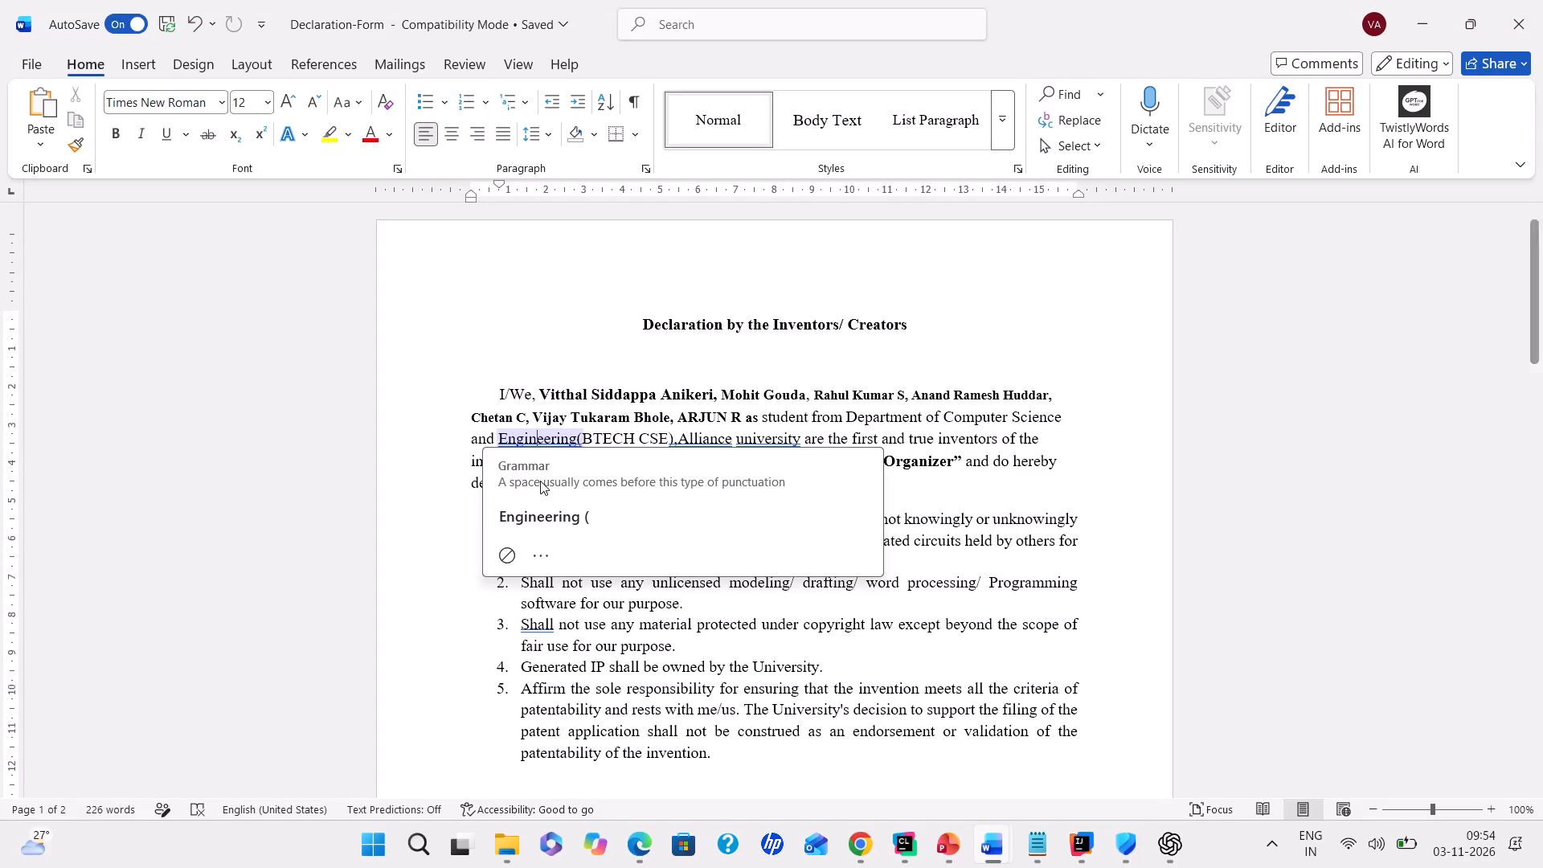
click(540, 504)
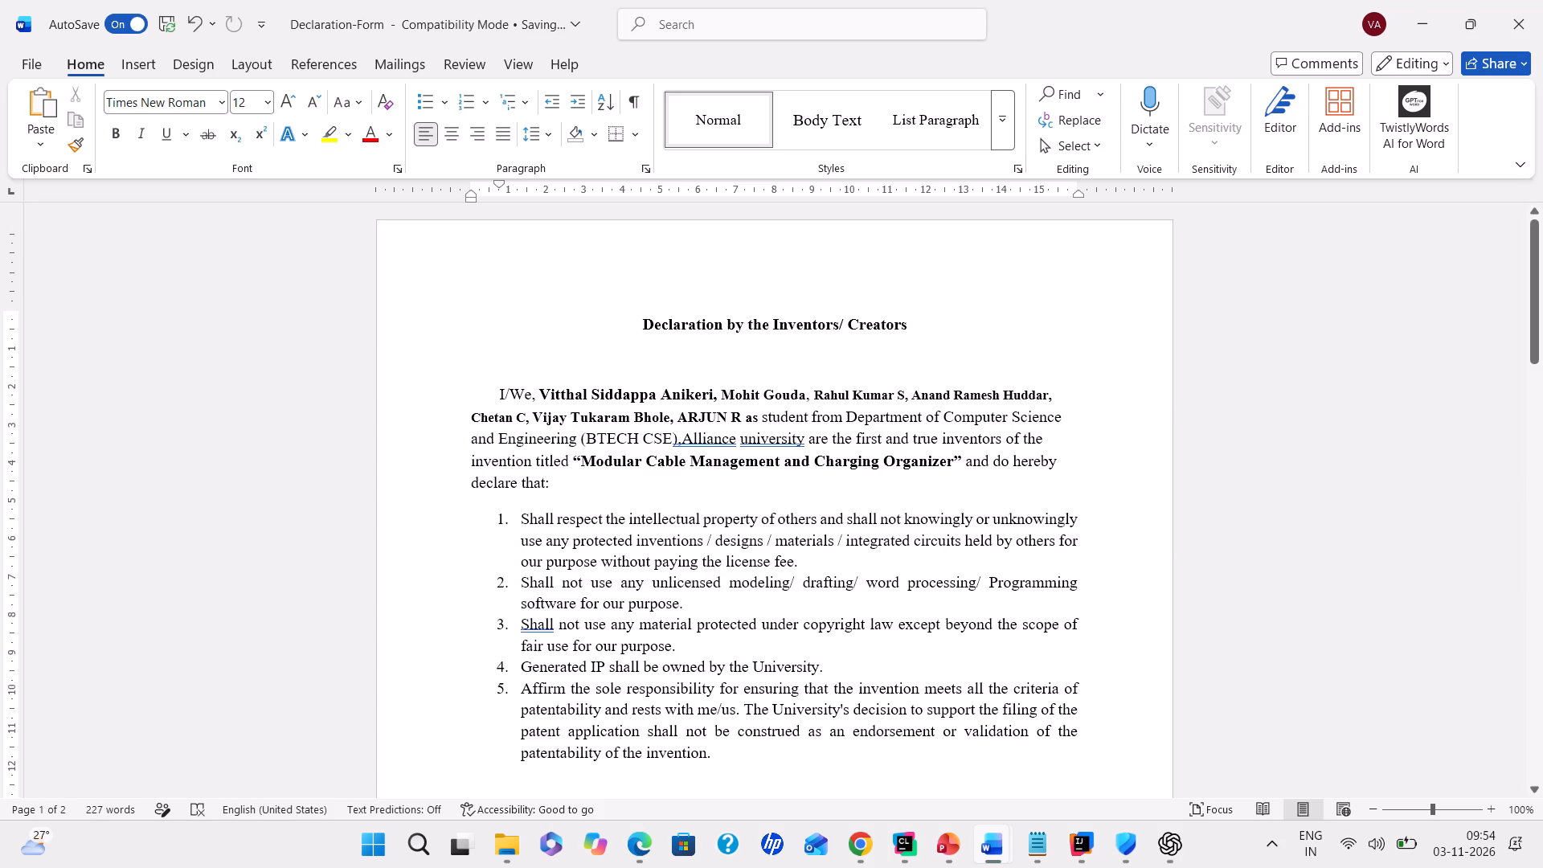
click(710, 442)
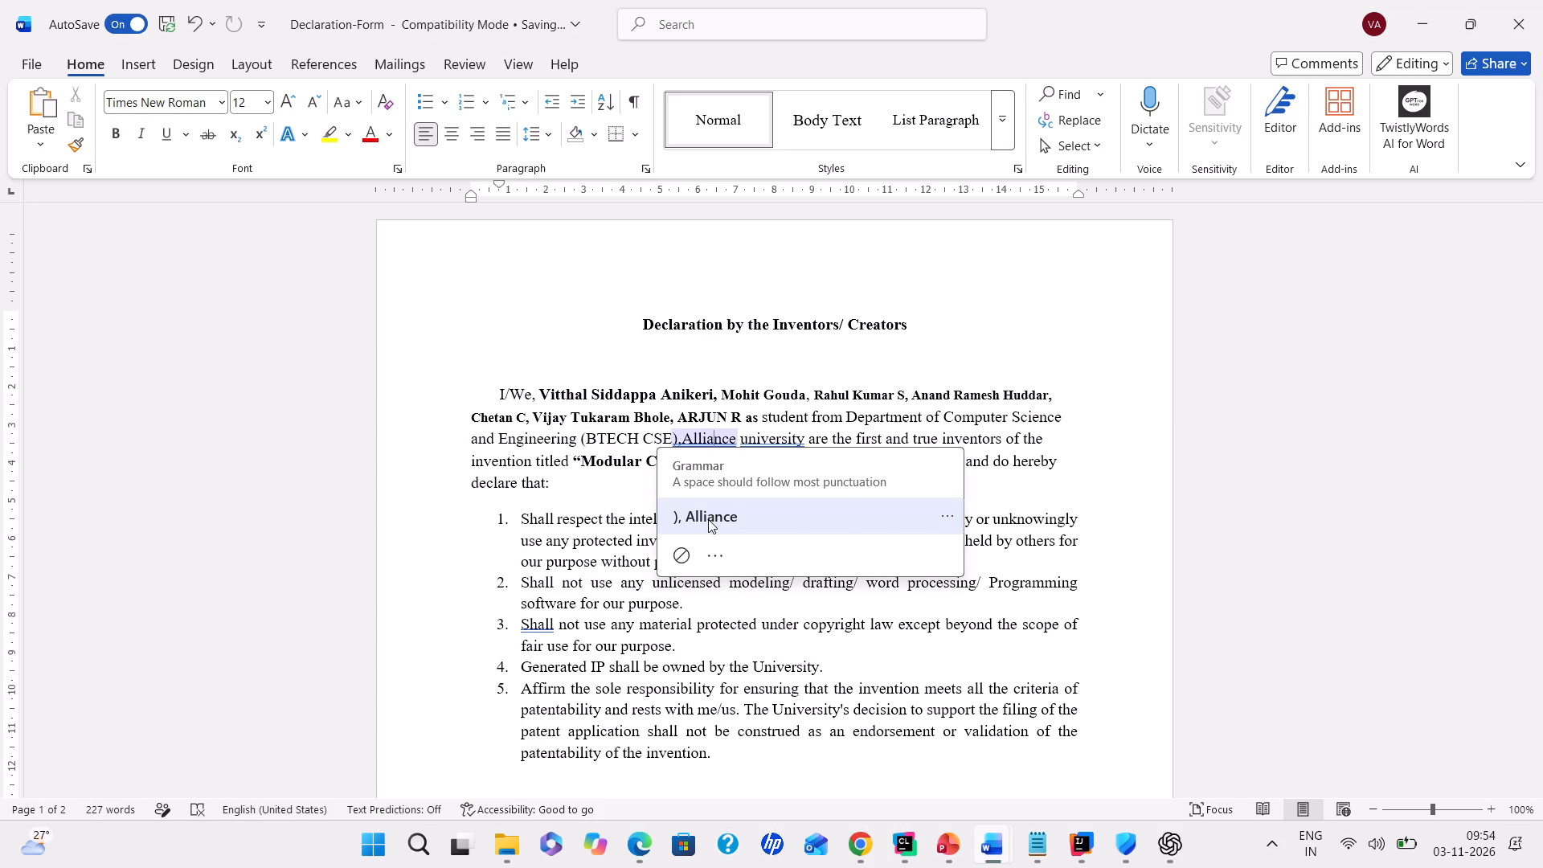
click(708, 519)
click(769, 449)
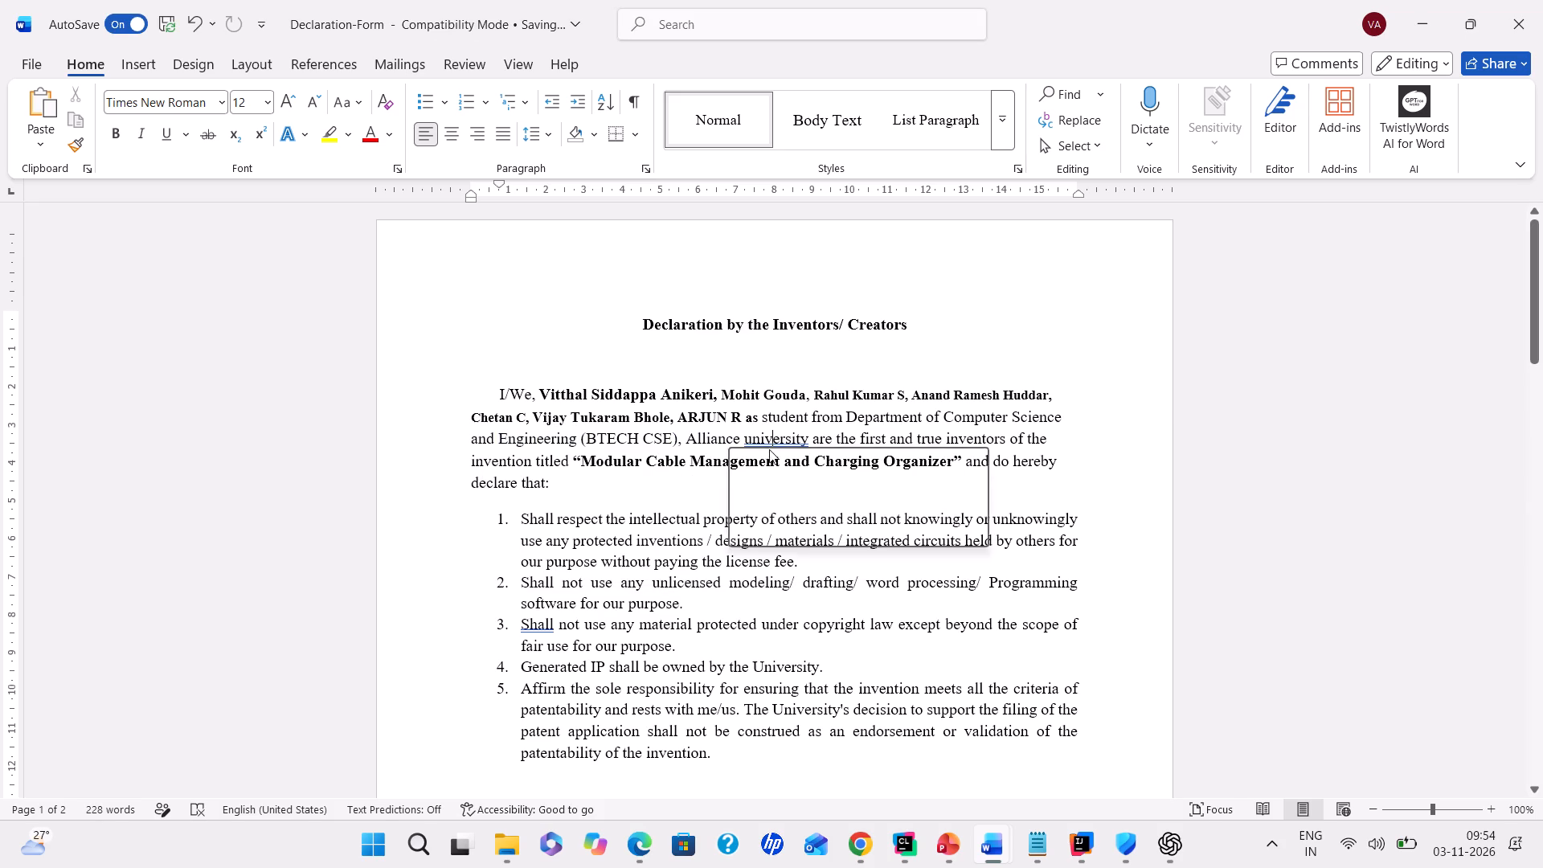
click(759, 503)
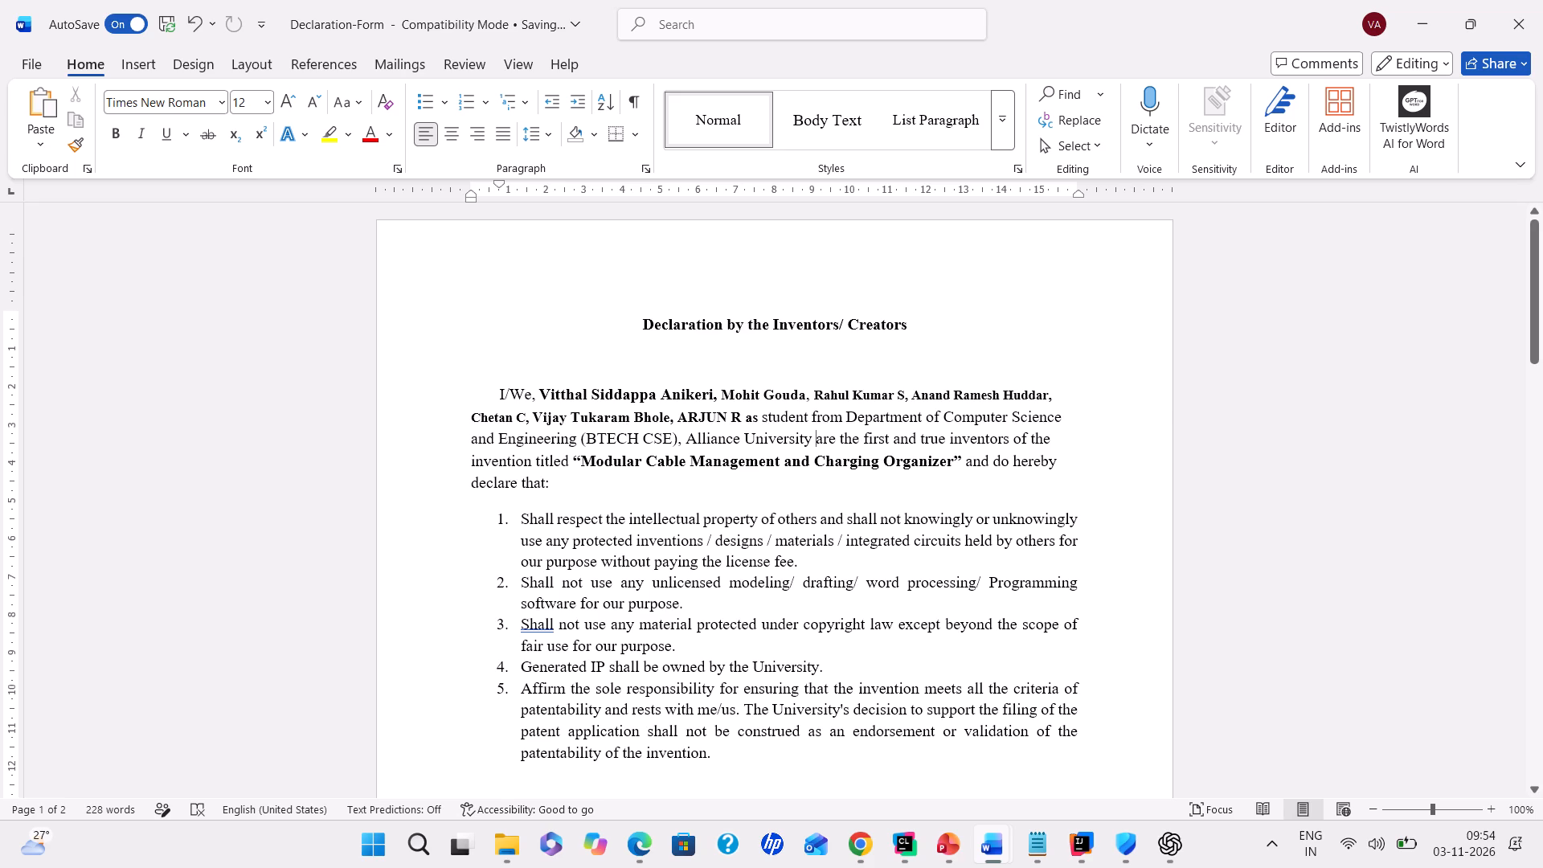
Check the grammar suggestion for "Shall" in declaration item 3.
scroll(760, 502, down, 1)
click(533, 536)
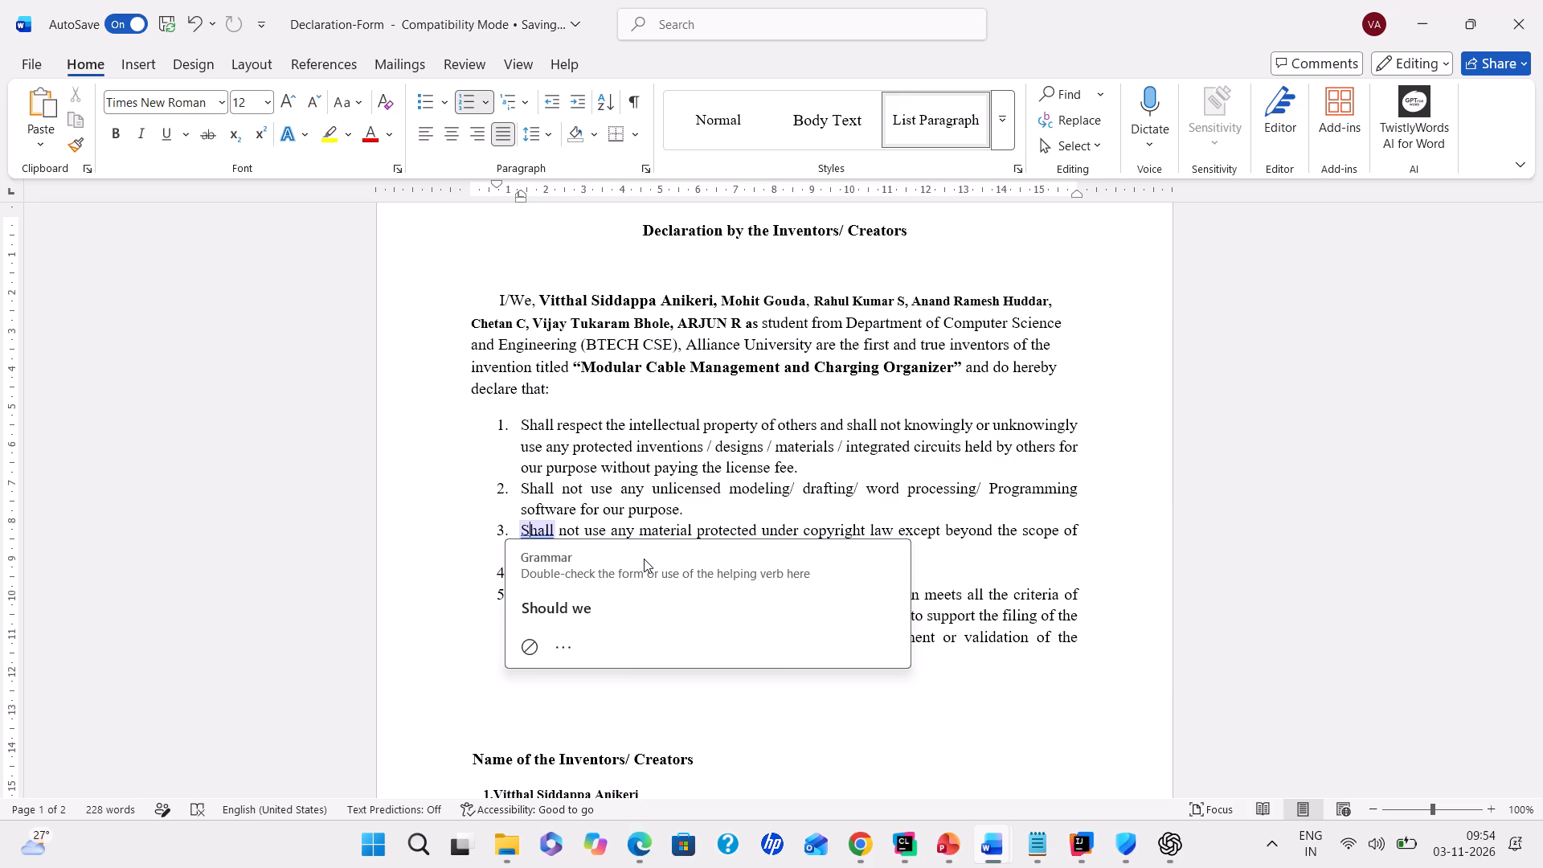
click(446, 486)
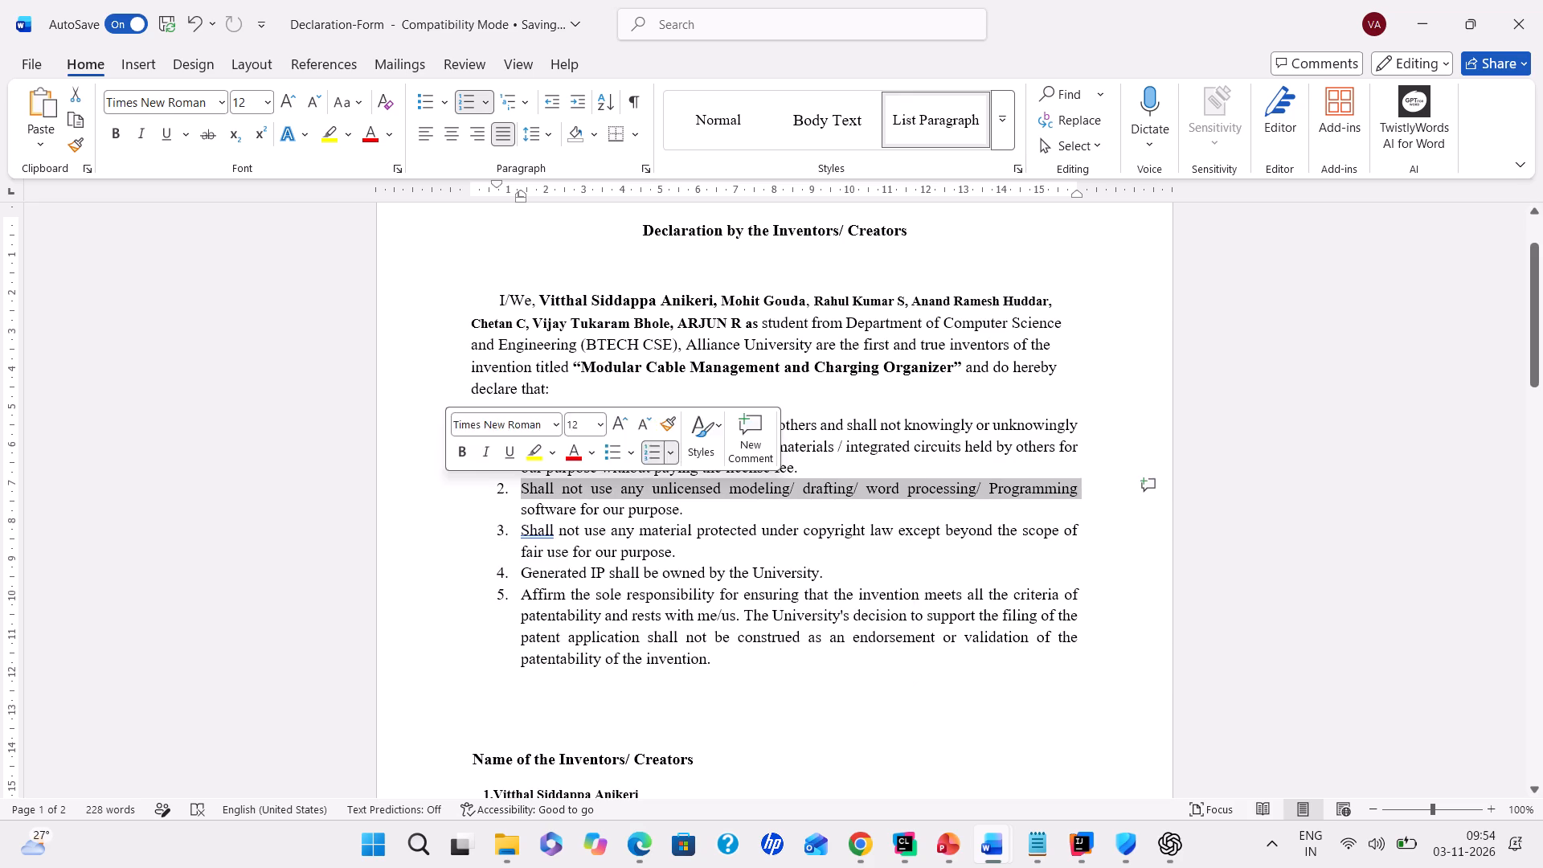
Delete the leading space and the blank line before the "Signature of the Inventors/ Creators" heading.
scroll(694, 700, down, 3)
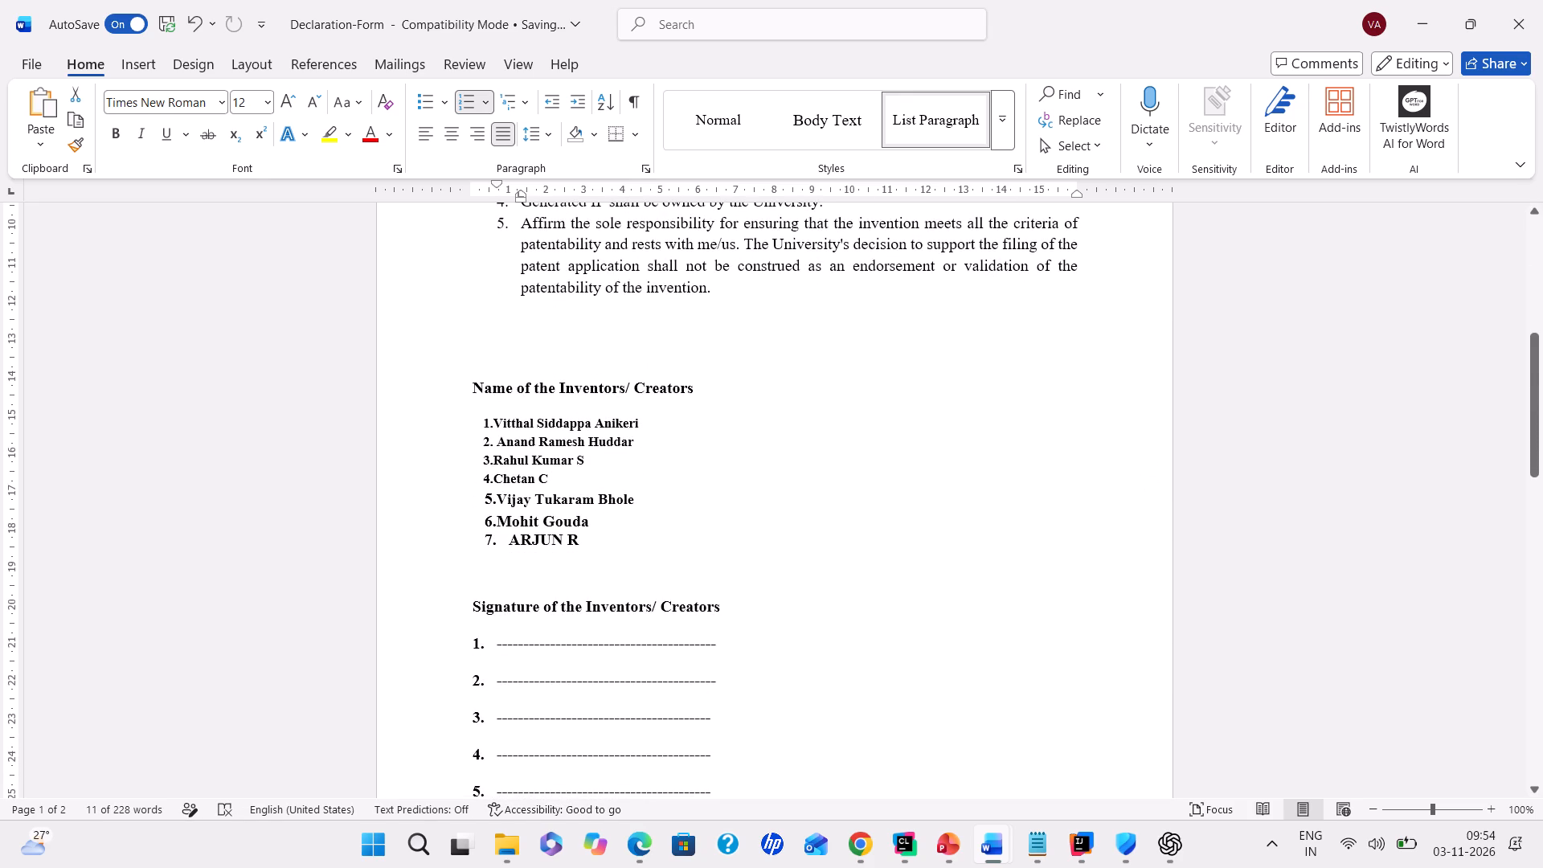
scroll(616, 673, down, 4)
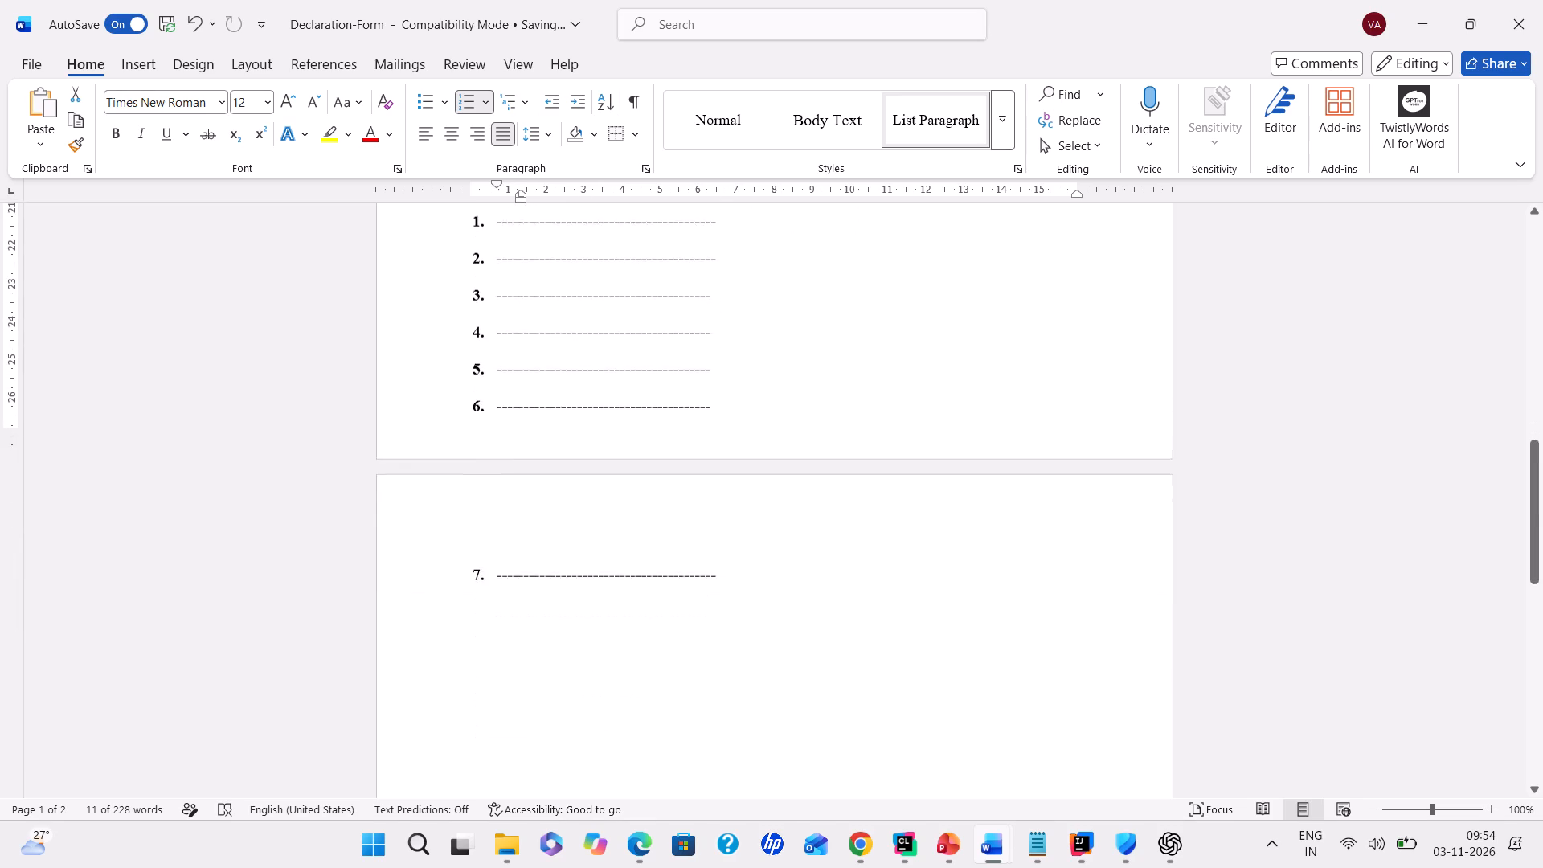
scroll(616, 673, up, 1)
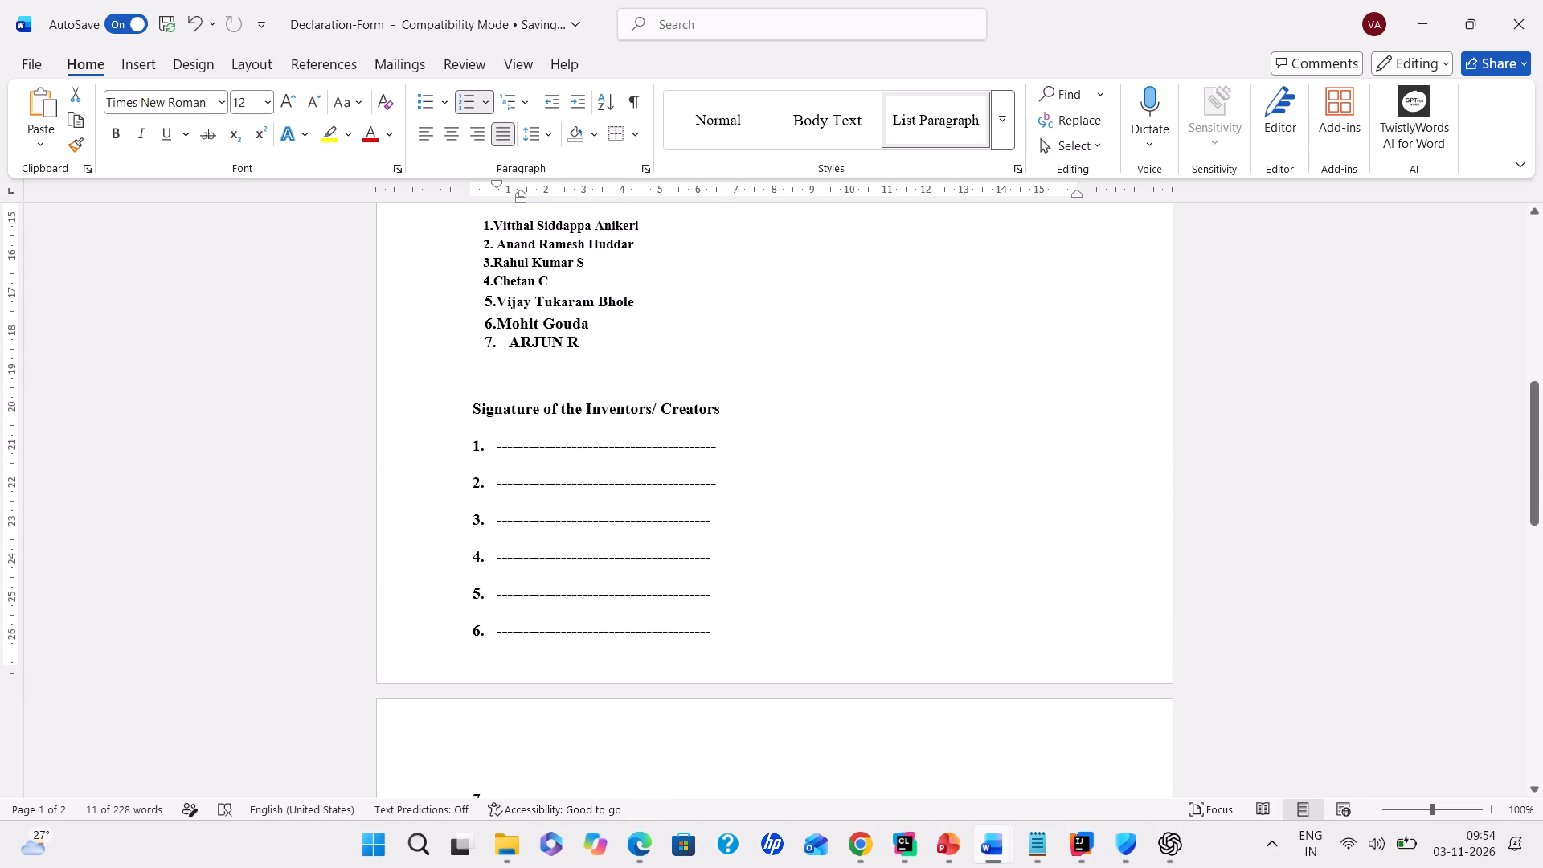
click(473, 403)
key(BackSpace)
key(BackSpace)
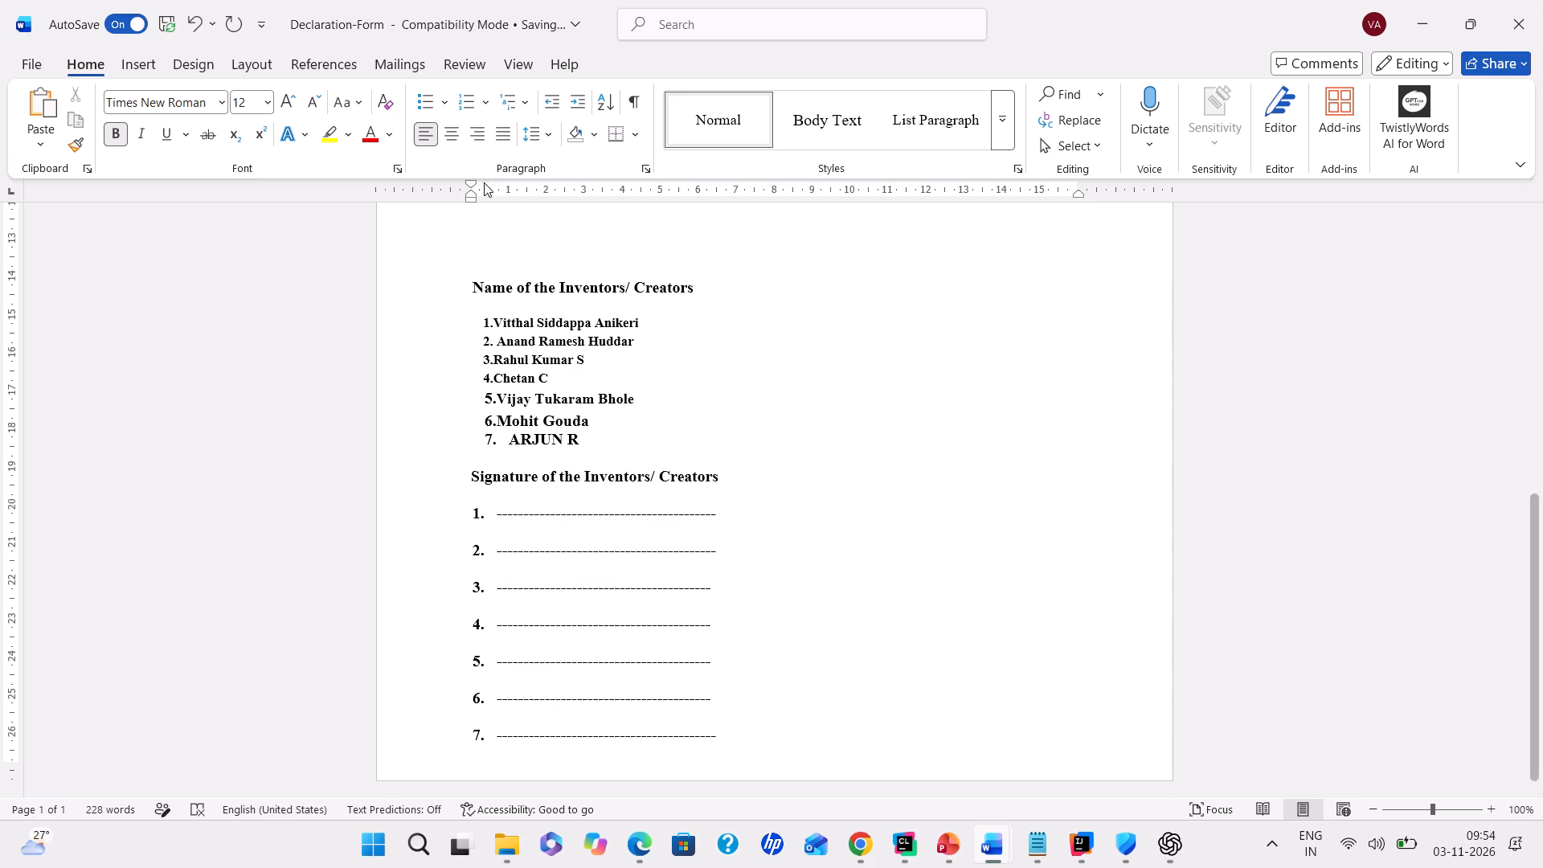
Delete the leading space and one blank line before the "Name of the Inventors/ Creators" heading.
scroll(512, 252, up, 1)
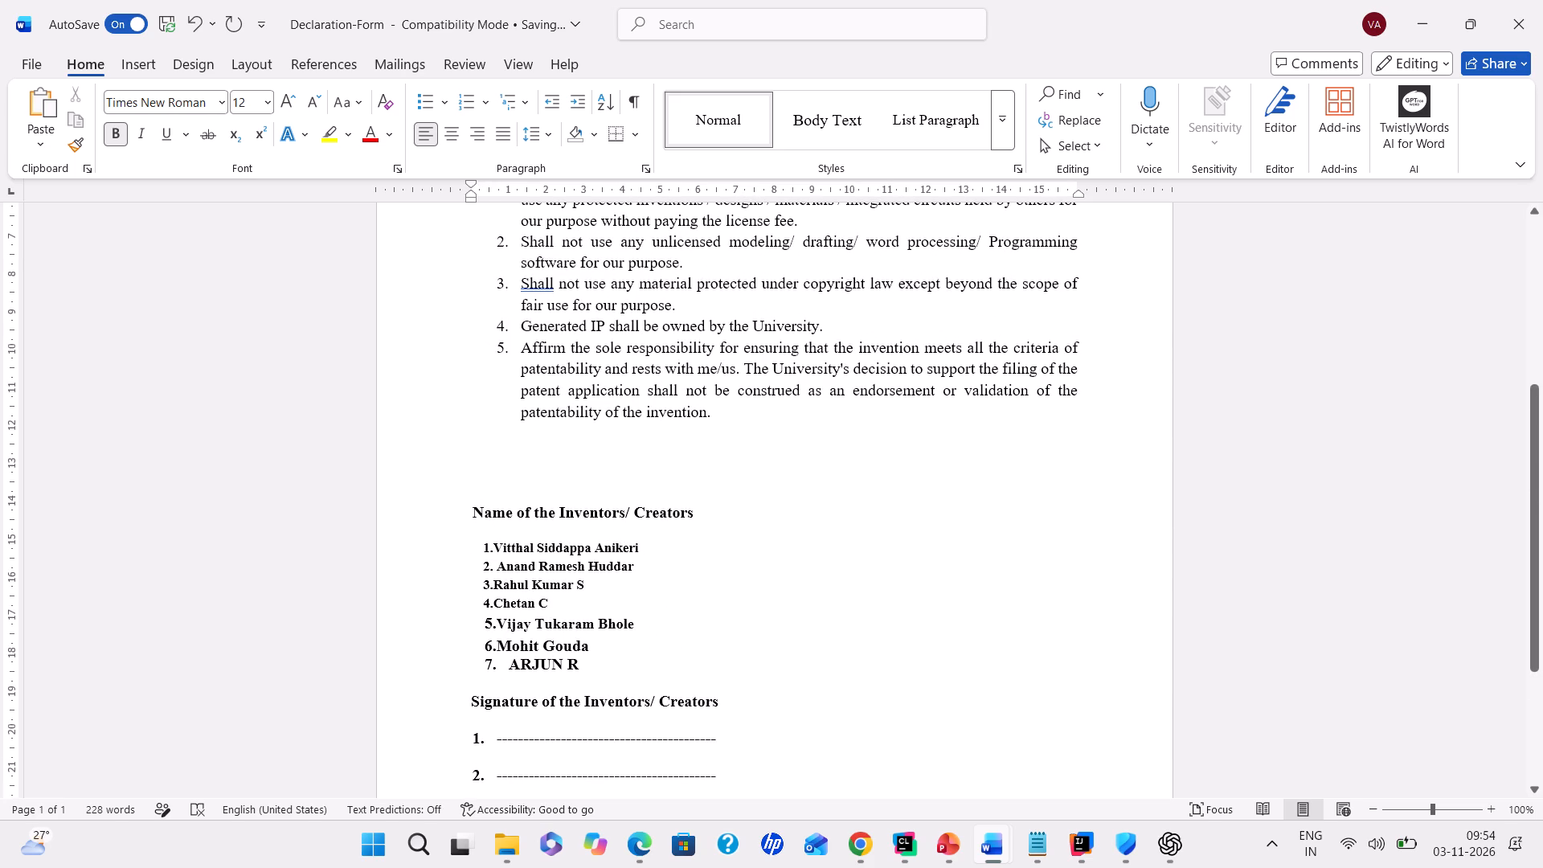
click(464, 506)
key(BackSpace)
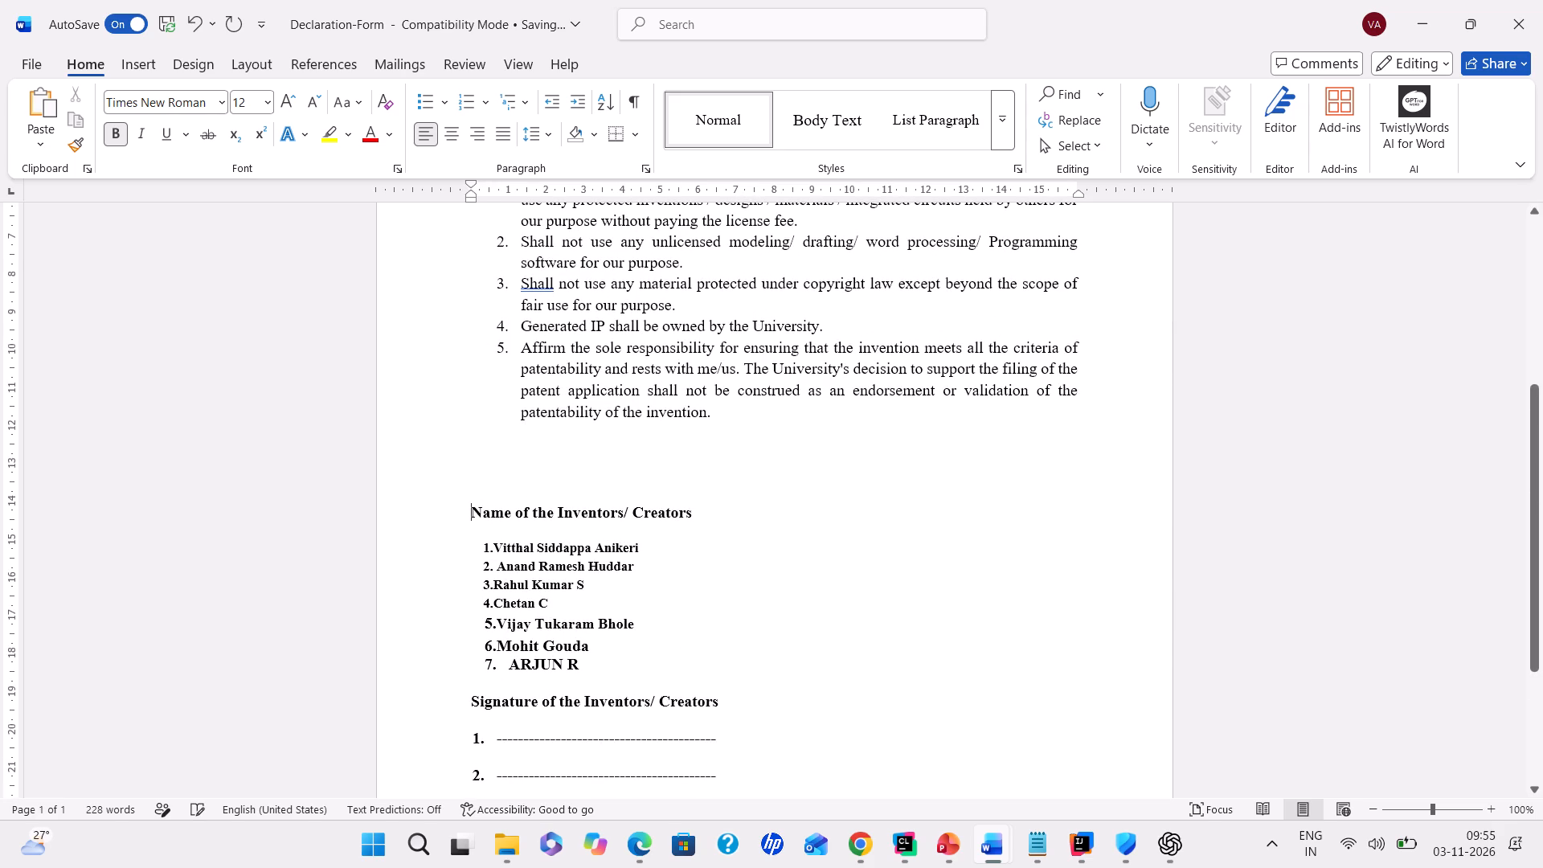
key(BackSpace)
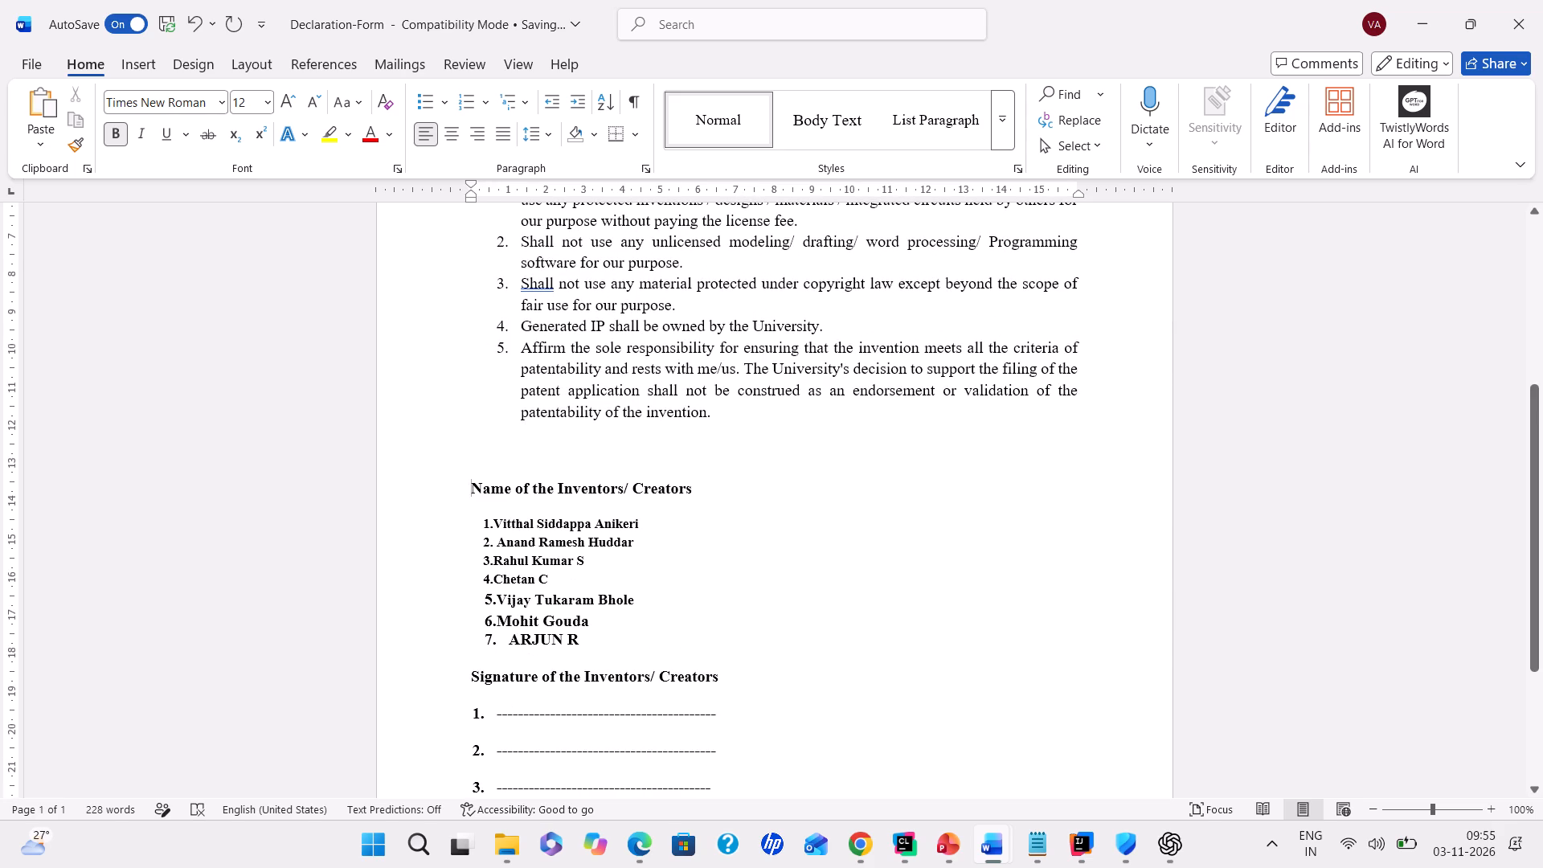
Insert one blank line above the "Signature of the Inventors/ Creators" heading.
scroll(558, 604, down, 5)
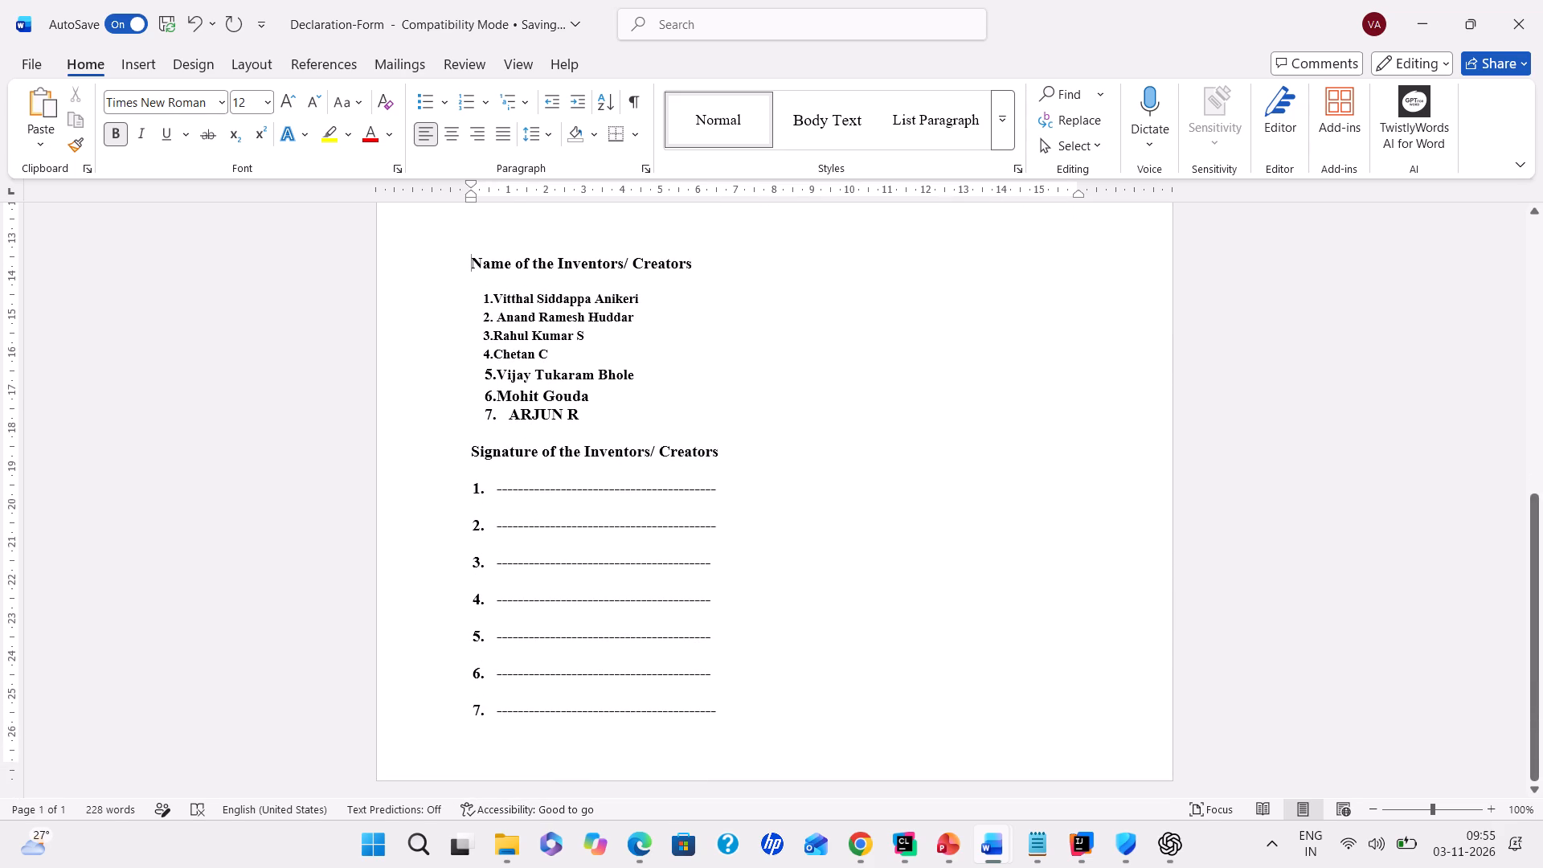
click(460, 451)
key(Return)
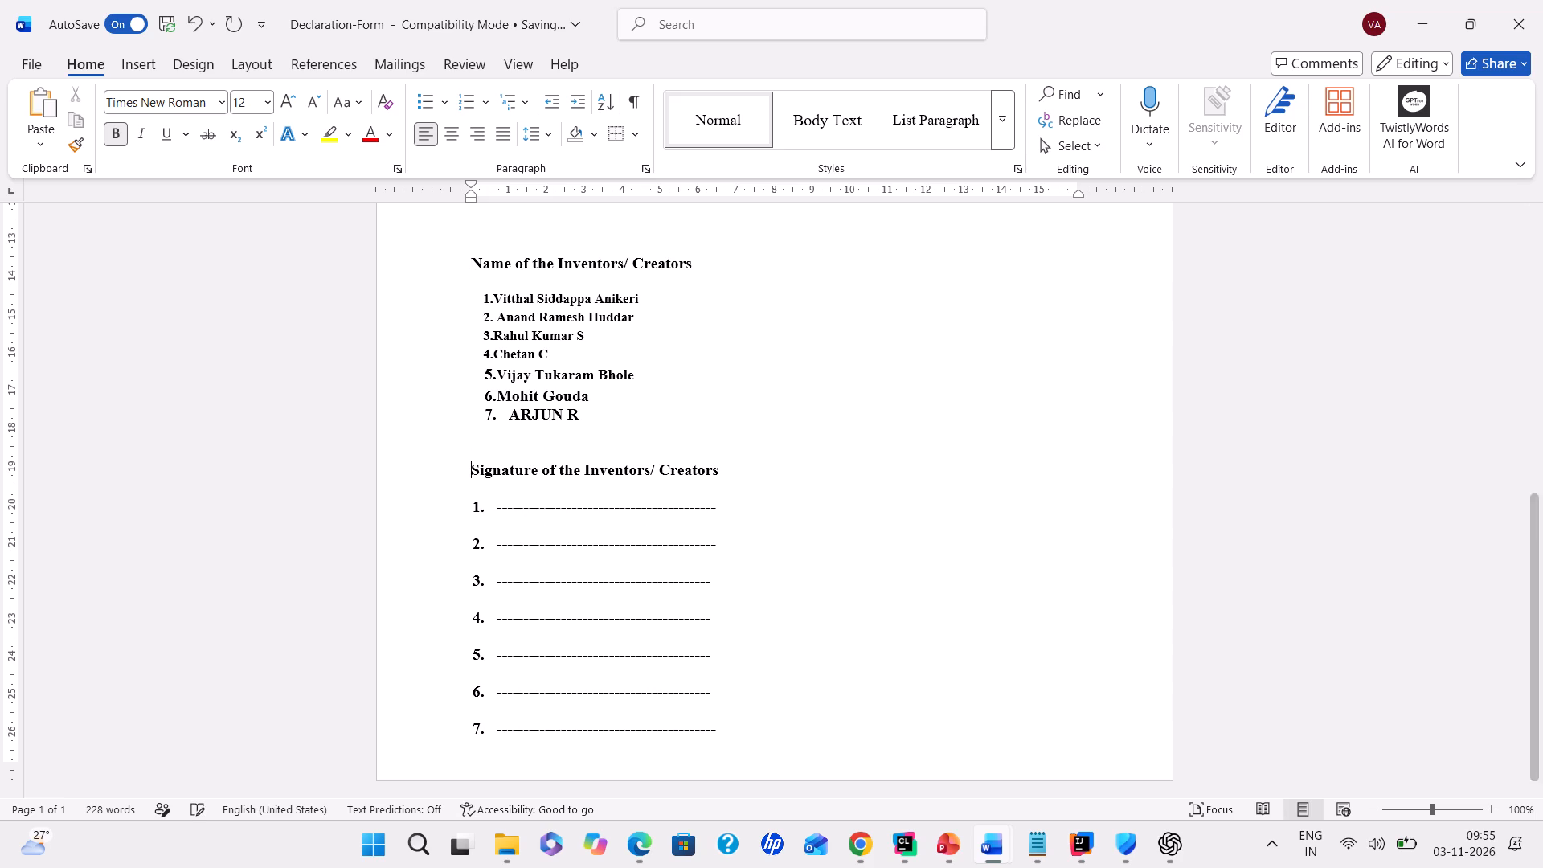
Print the whole declaration form with Microsoft Print to PDF, saving it in Downloads as "pdr declaration form".
scroll(460, 451, up, 1)
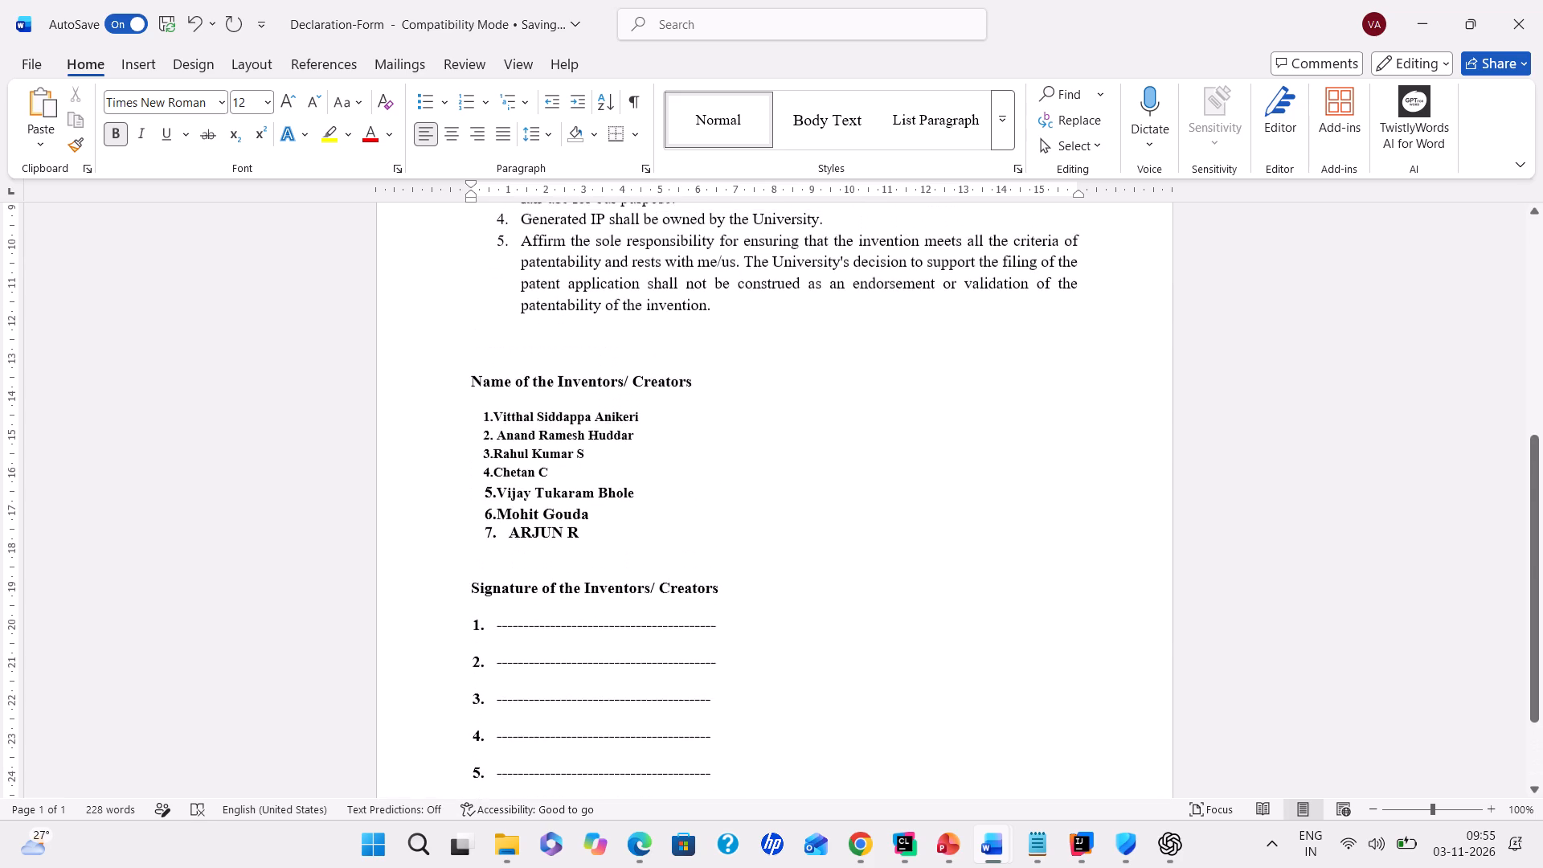
scroll(460, 451, down, 5)
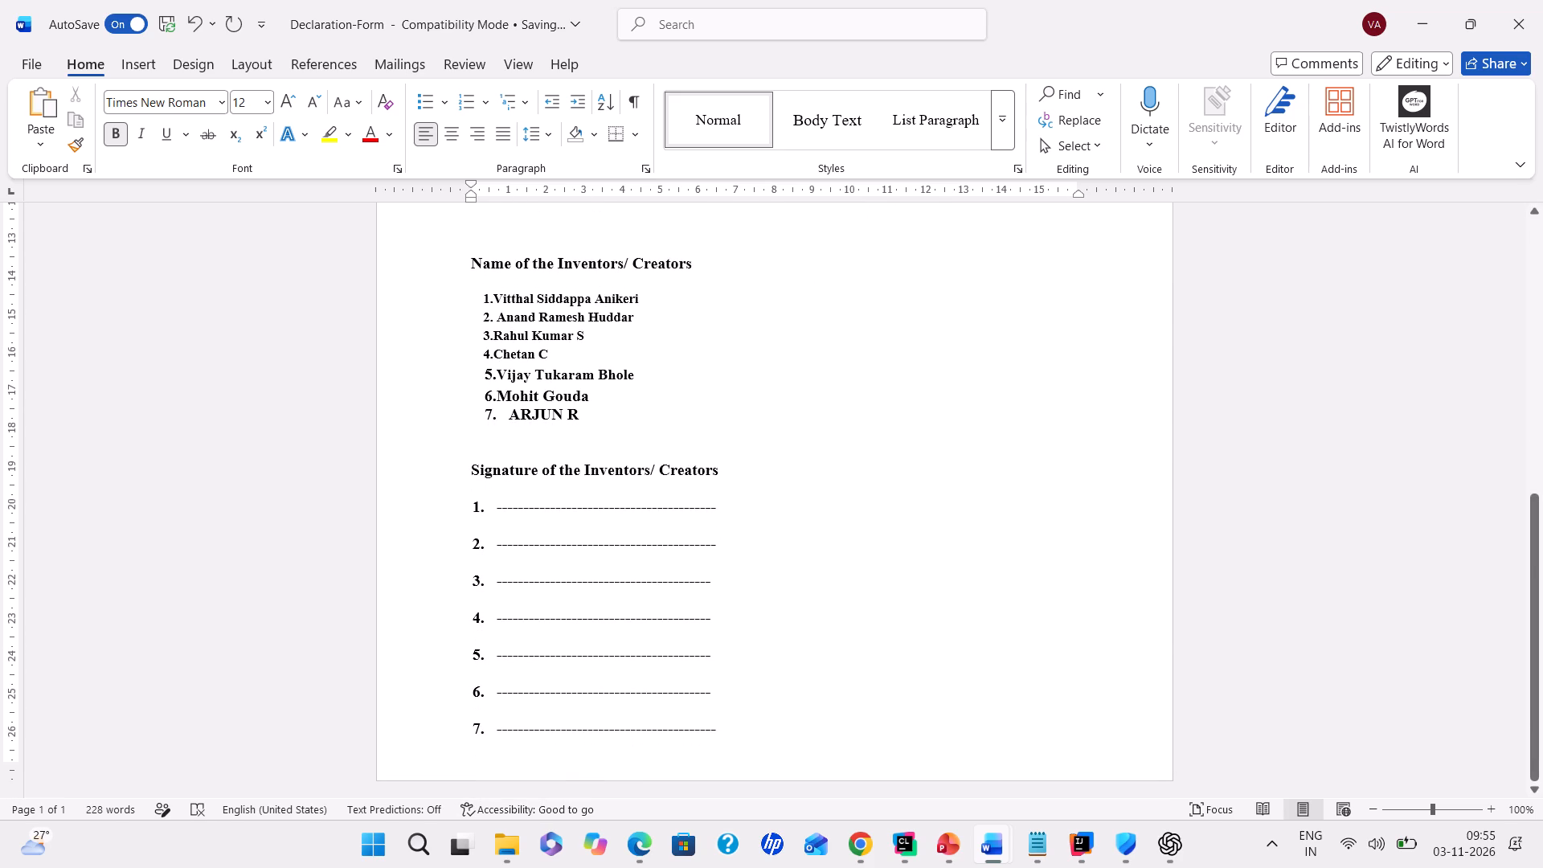
scroll(460, 451, up, 3)
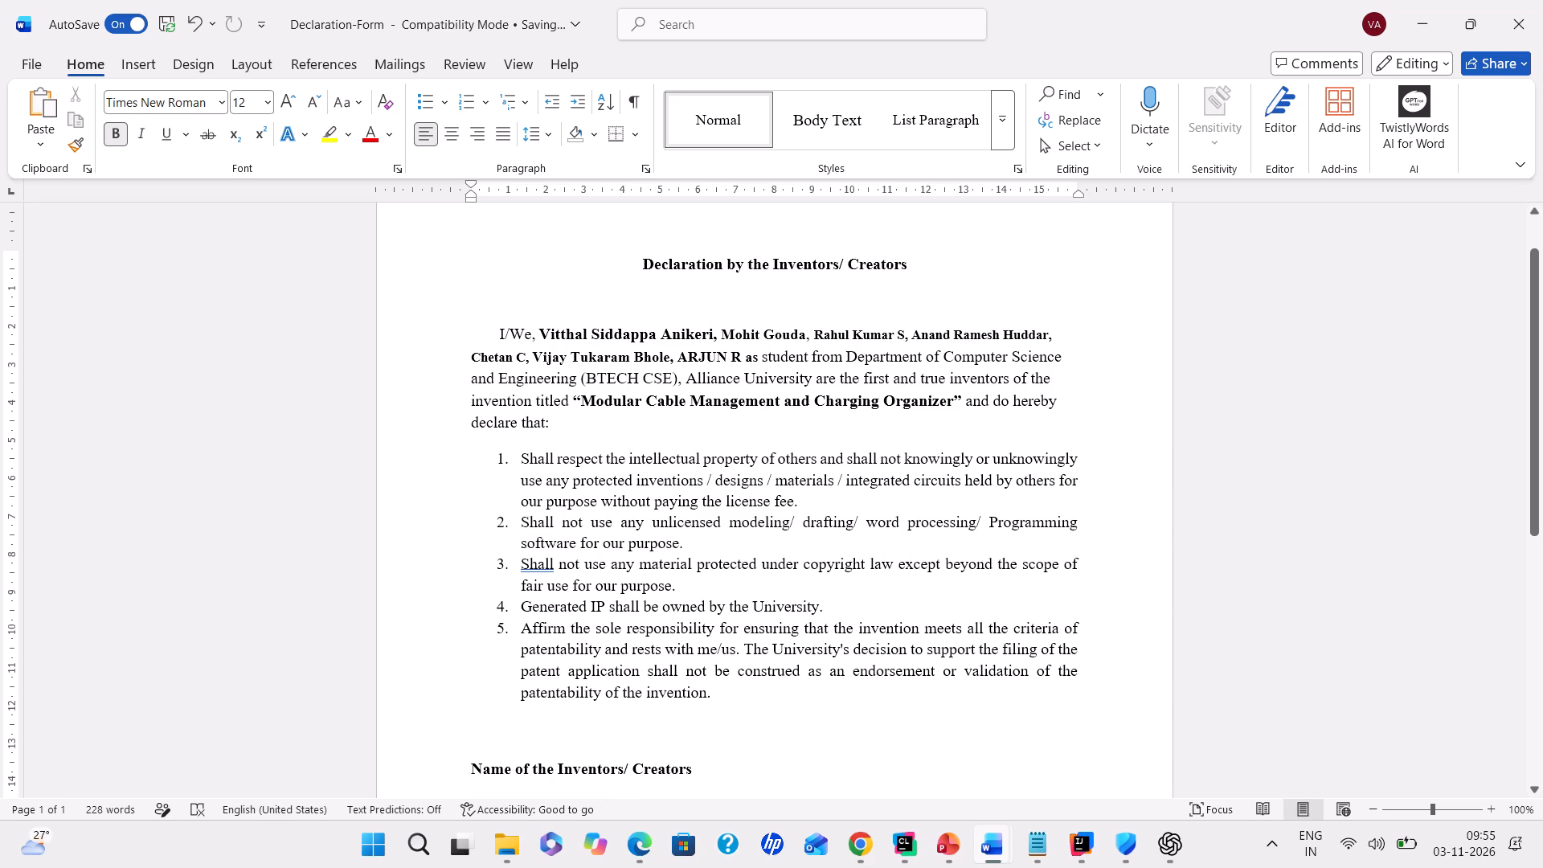
click(21, 60)
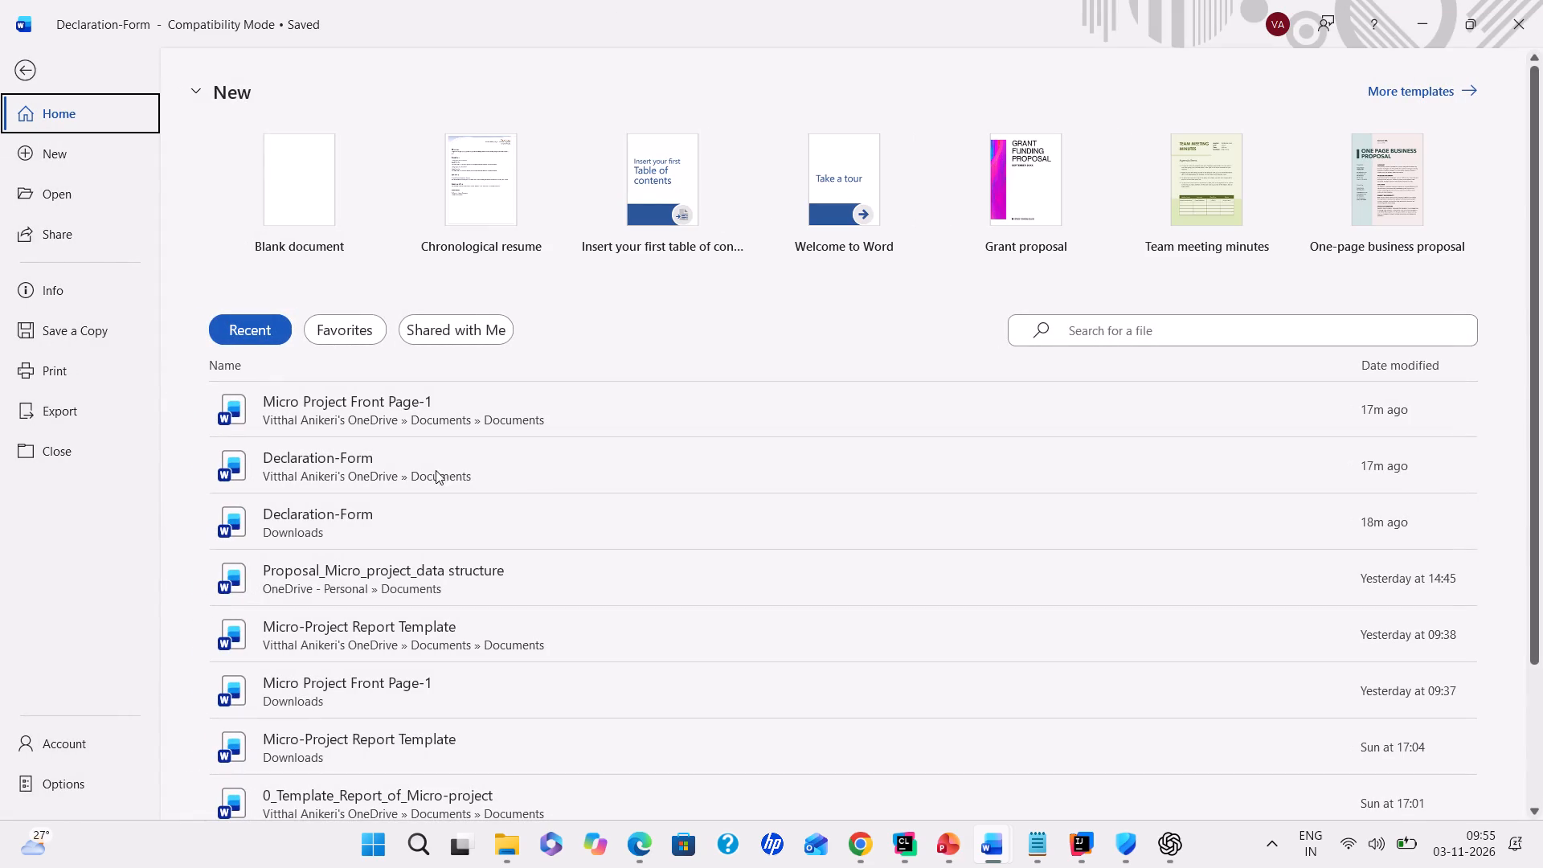
click(62, 382)
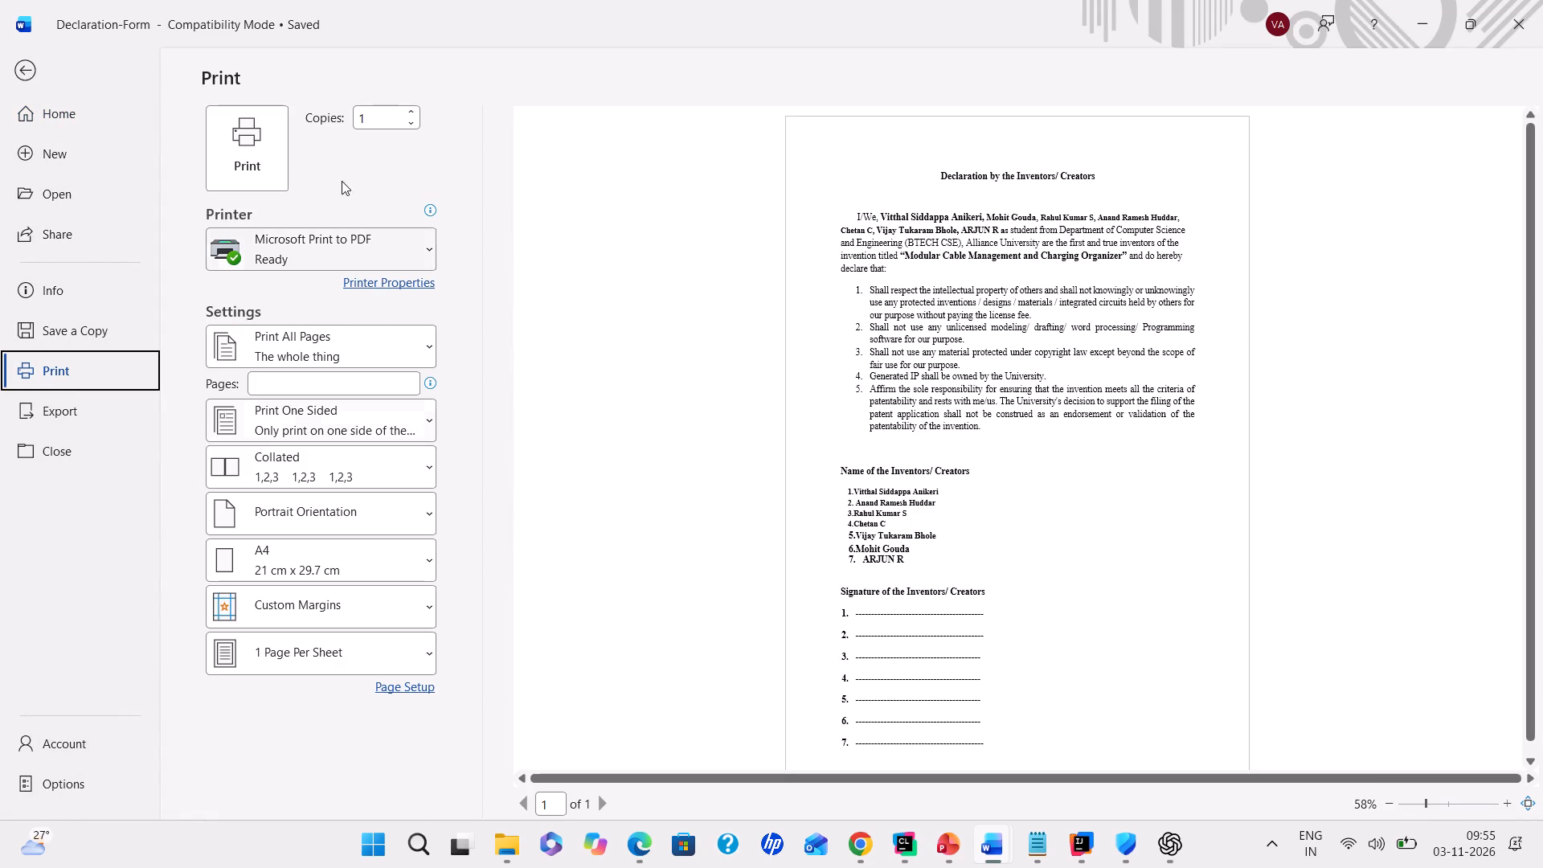
click(260, 166)
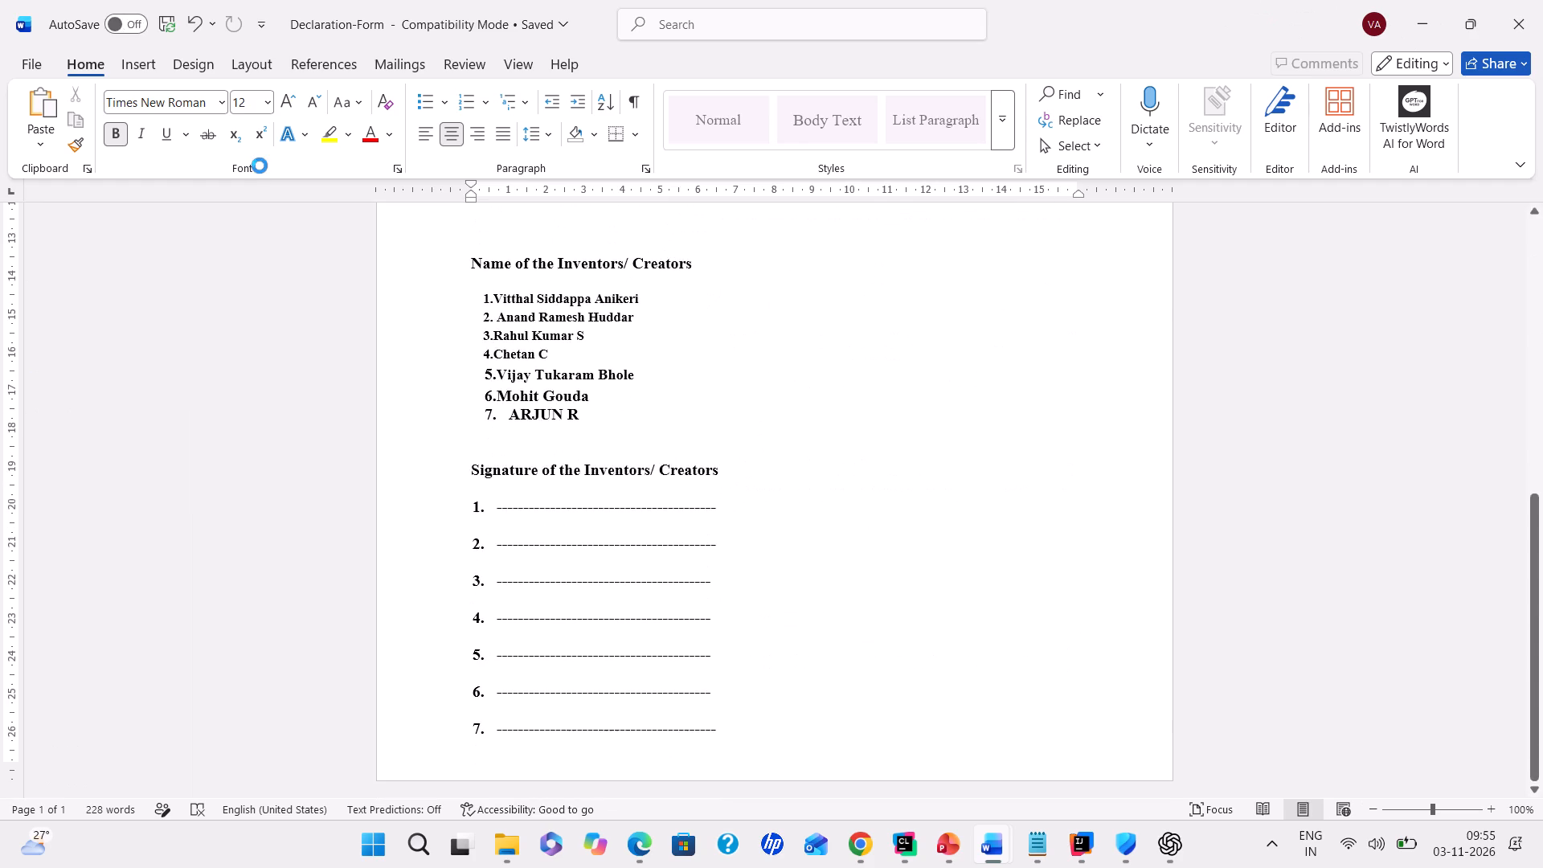
click(182, 320)
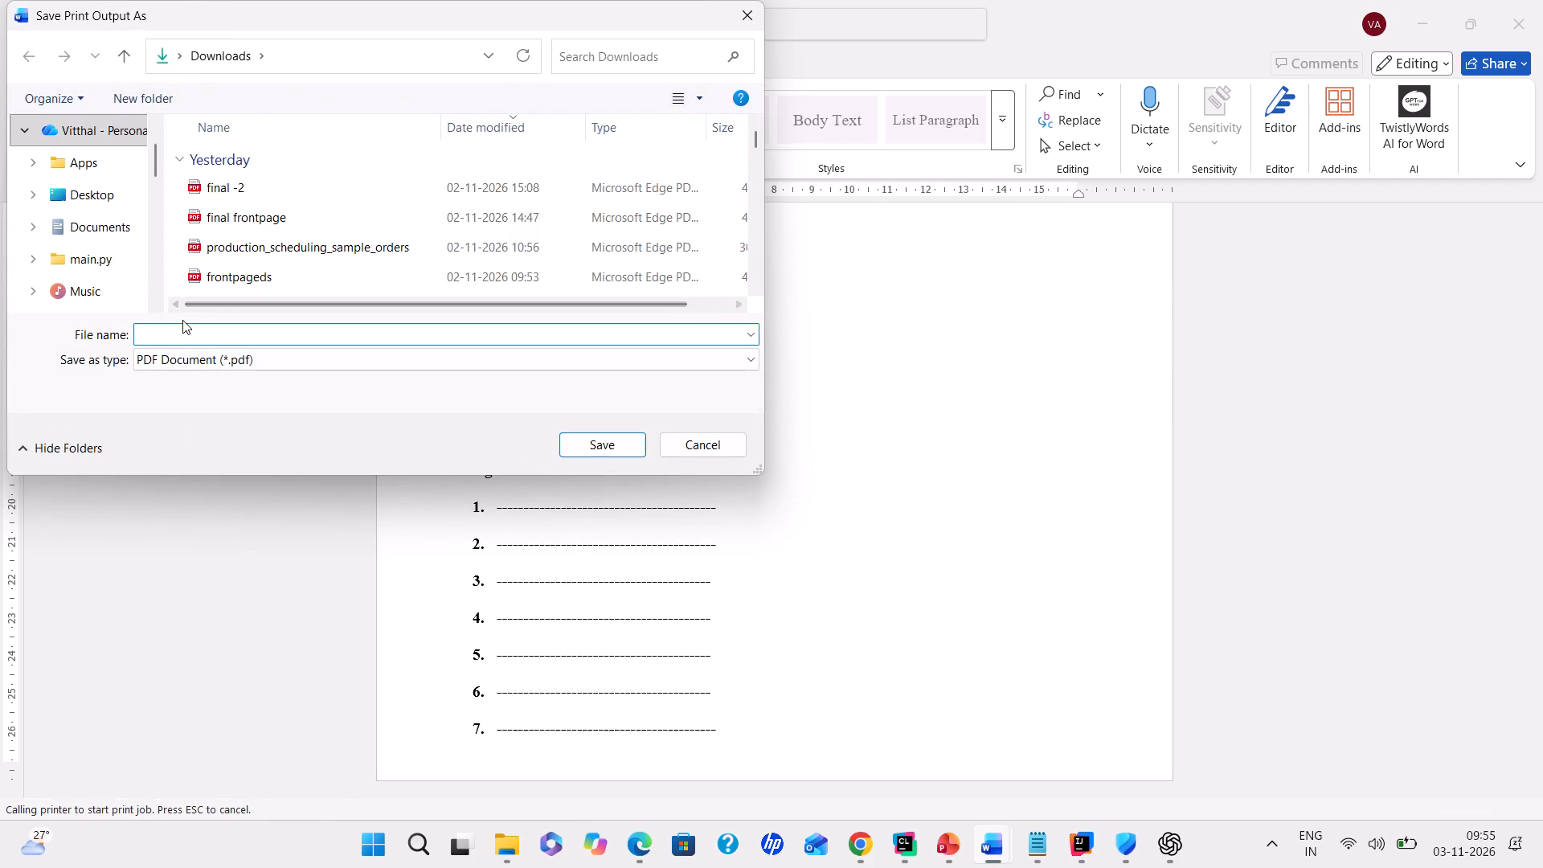
text(pdr)
key(space)
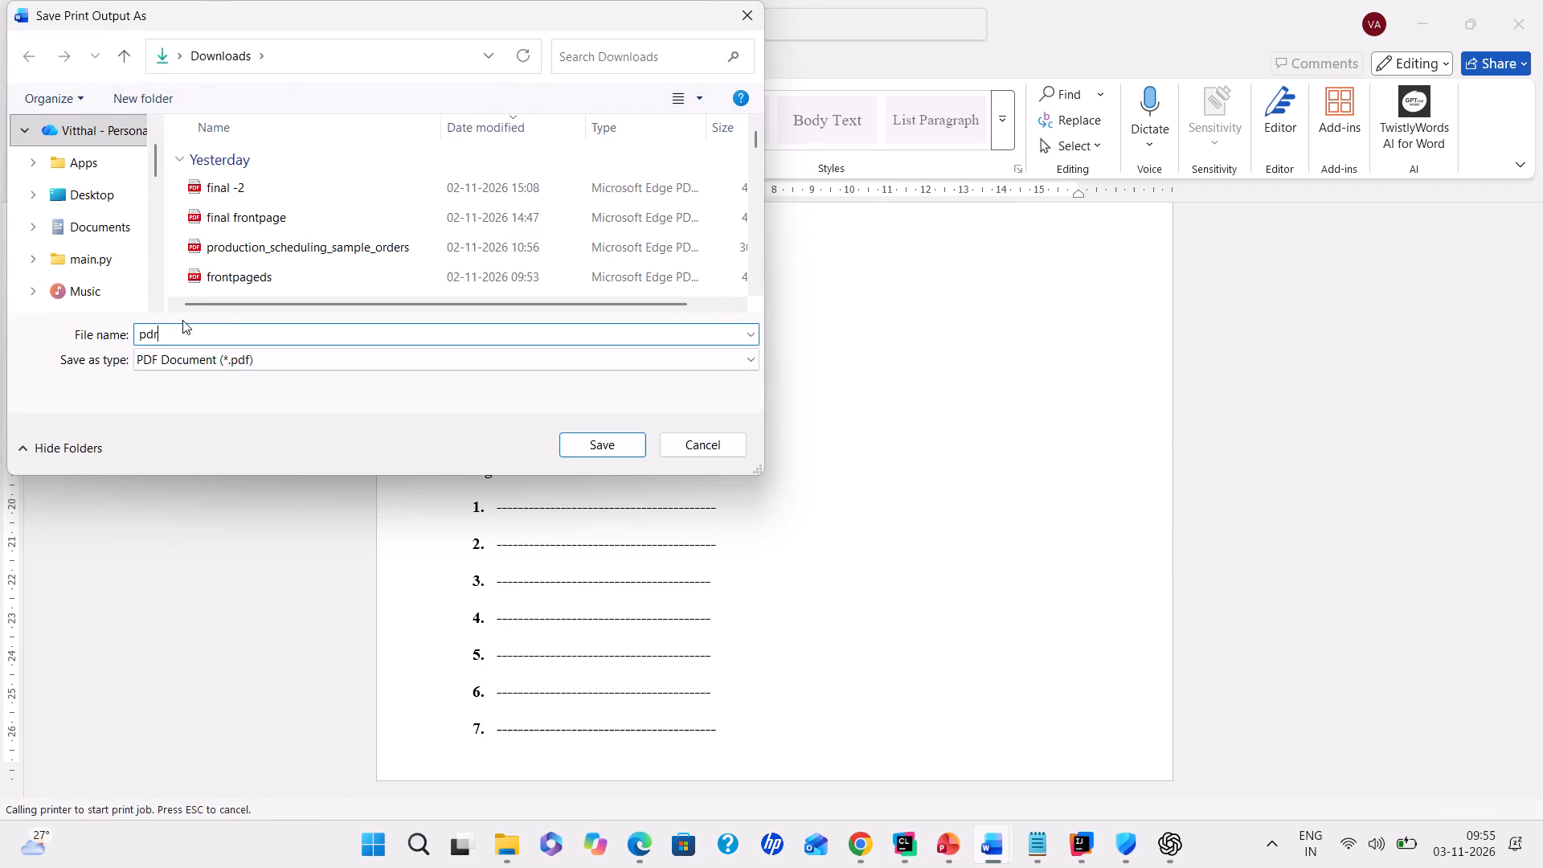
text(declaration form)
key(Return)
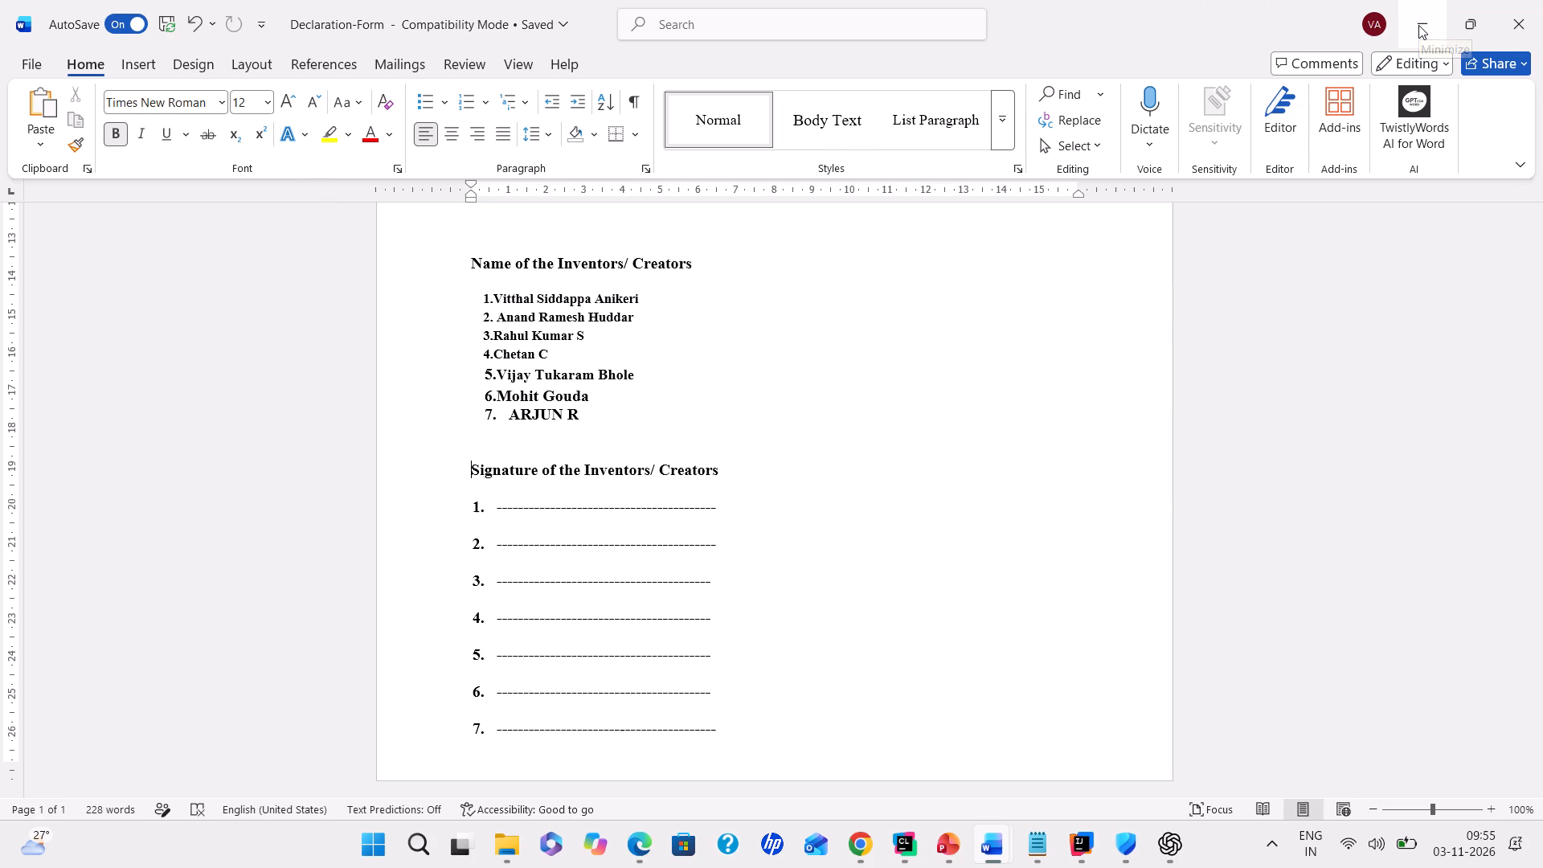
Minimize the Declaration-Form, the Teams for PDR spreadsheet, the Micro Project Front Page and the data structure proposal windows to reach the desktop.
scroll(1066, 337, up, 5)
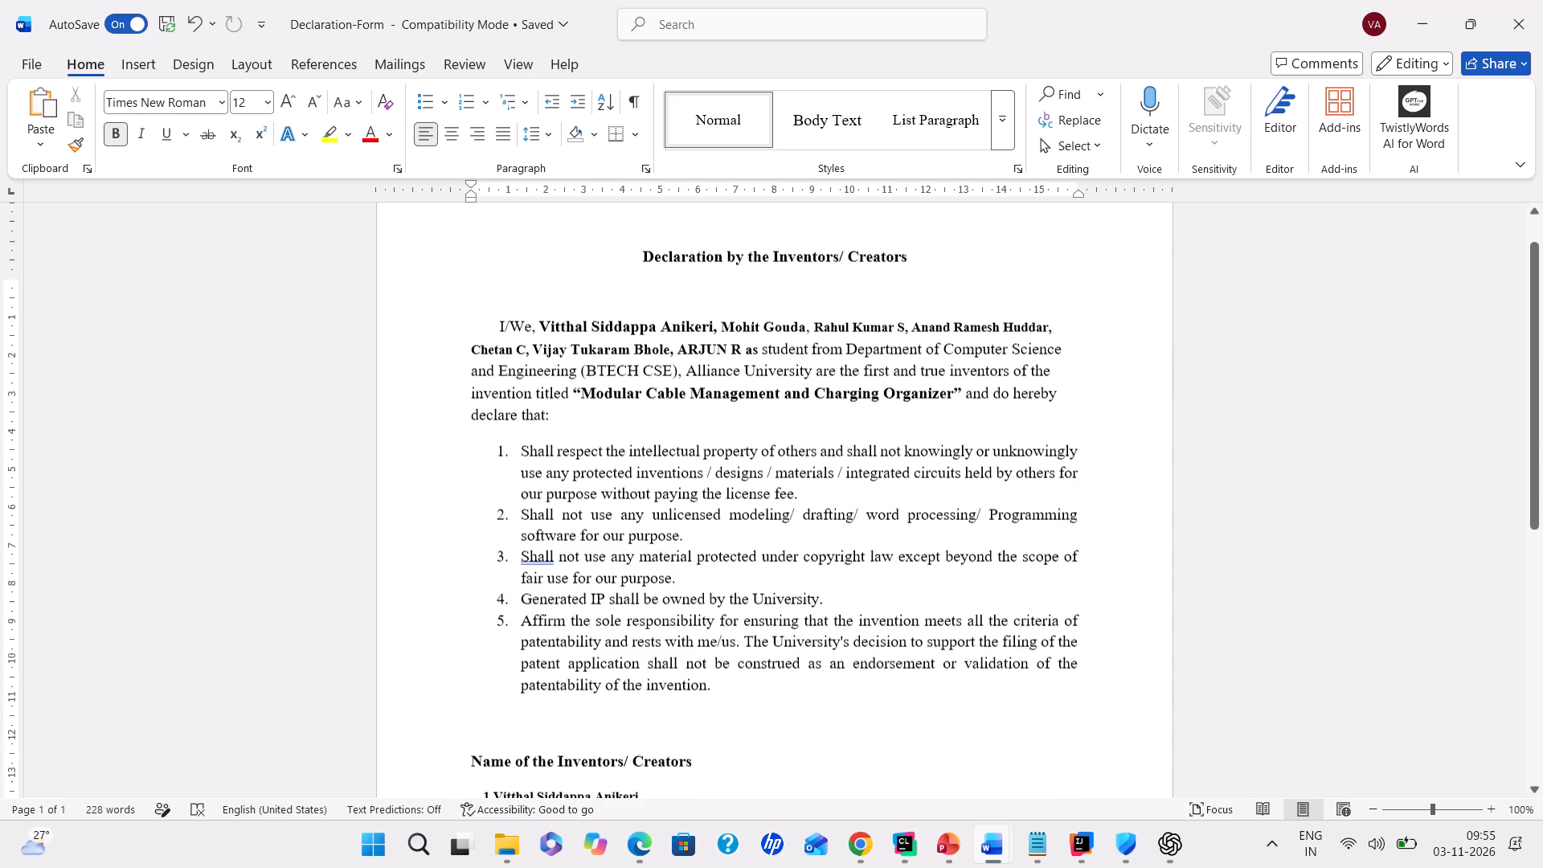
scroll(1066, 337, down, 3)
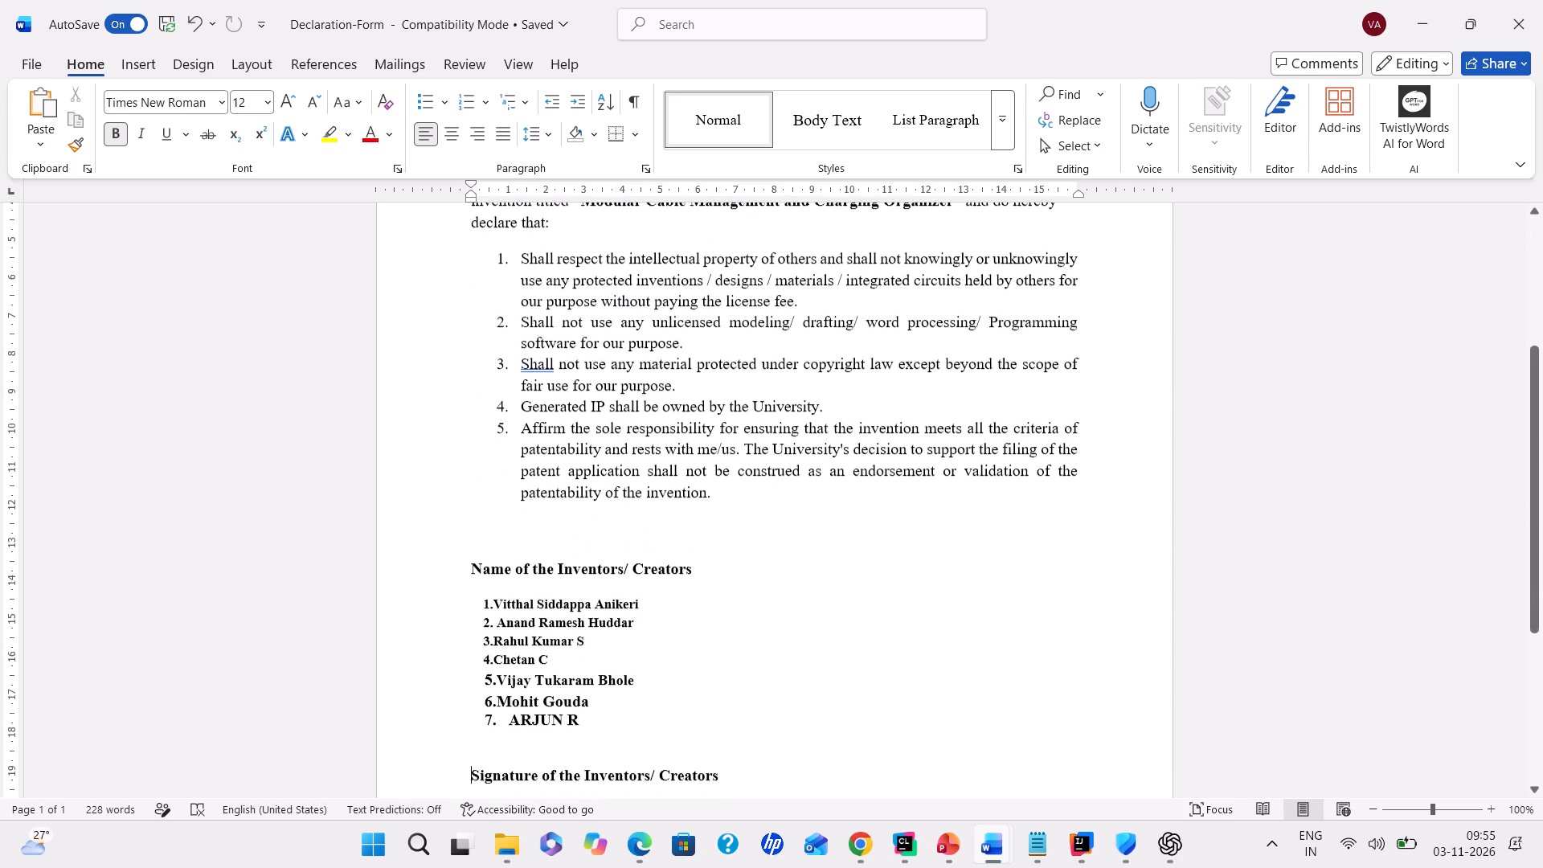
scroll(1066, 337, down, 2)
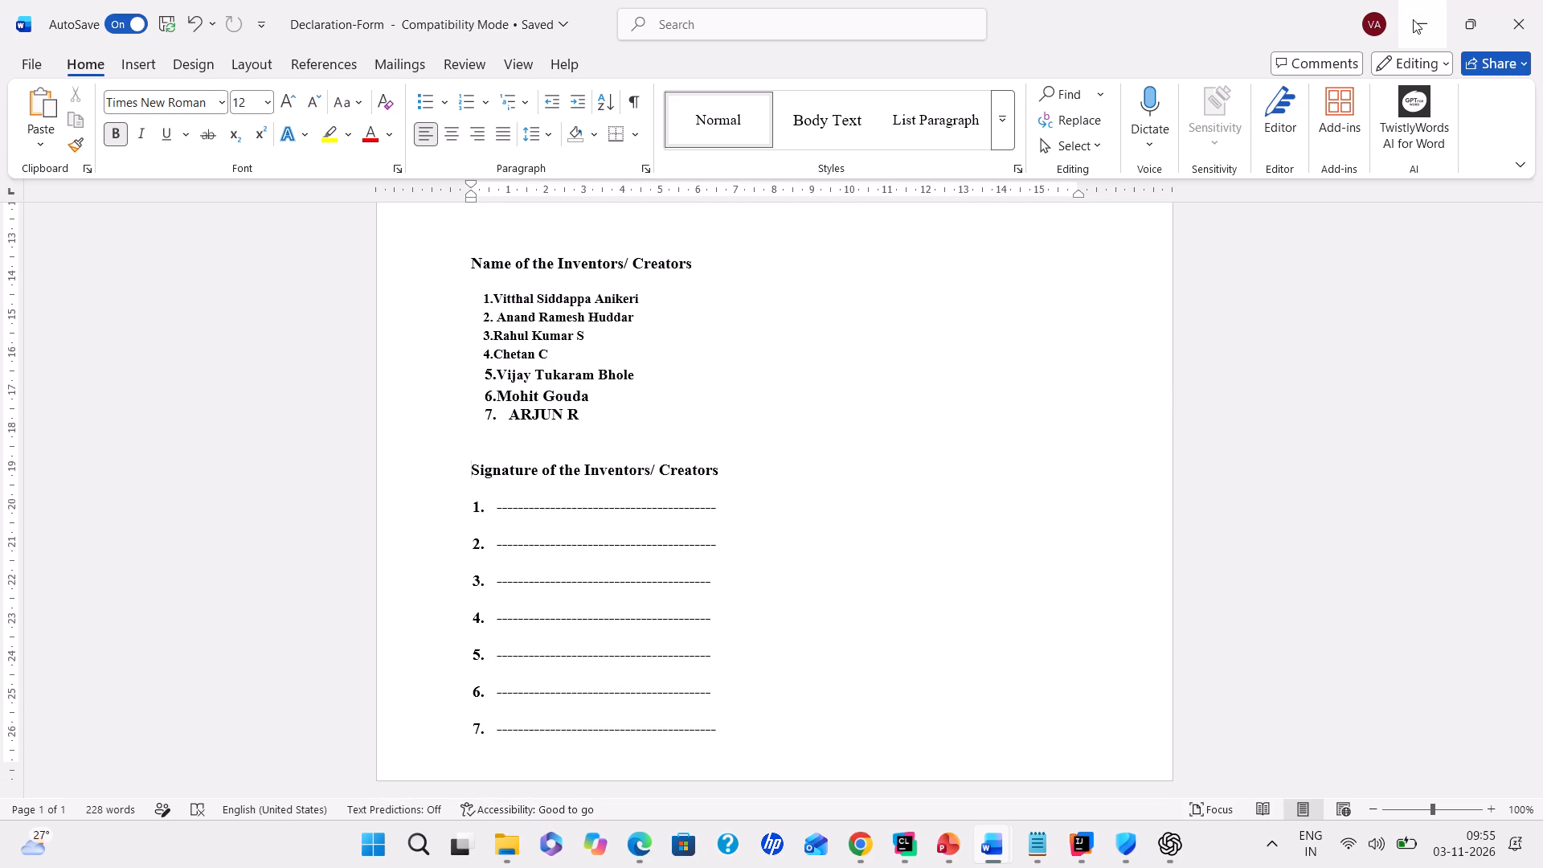
click(1413, 19)
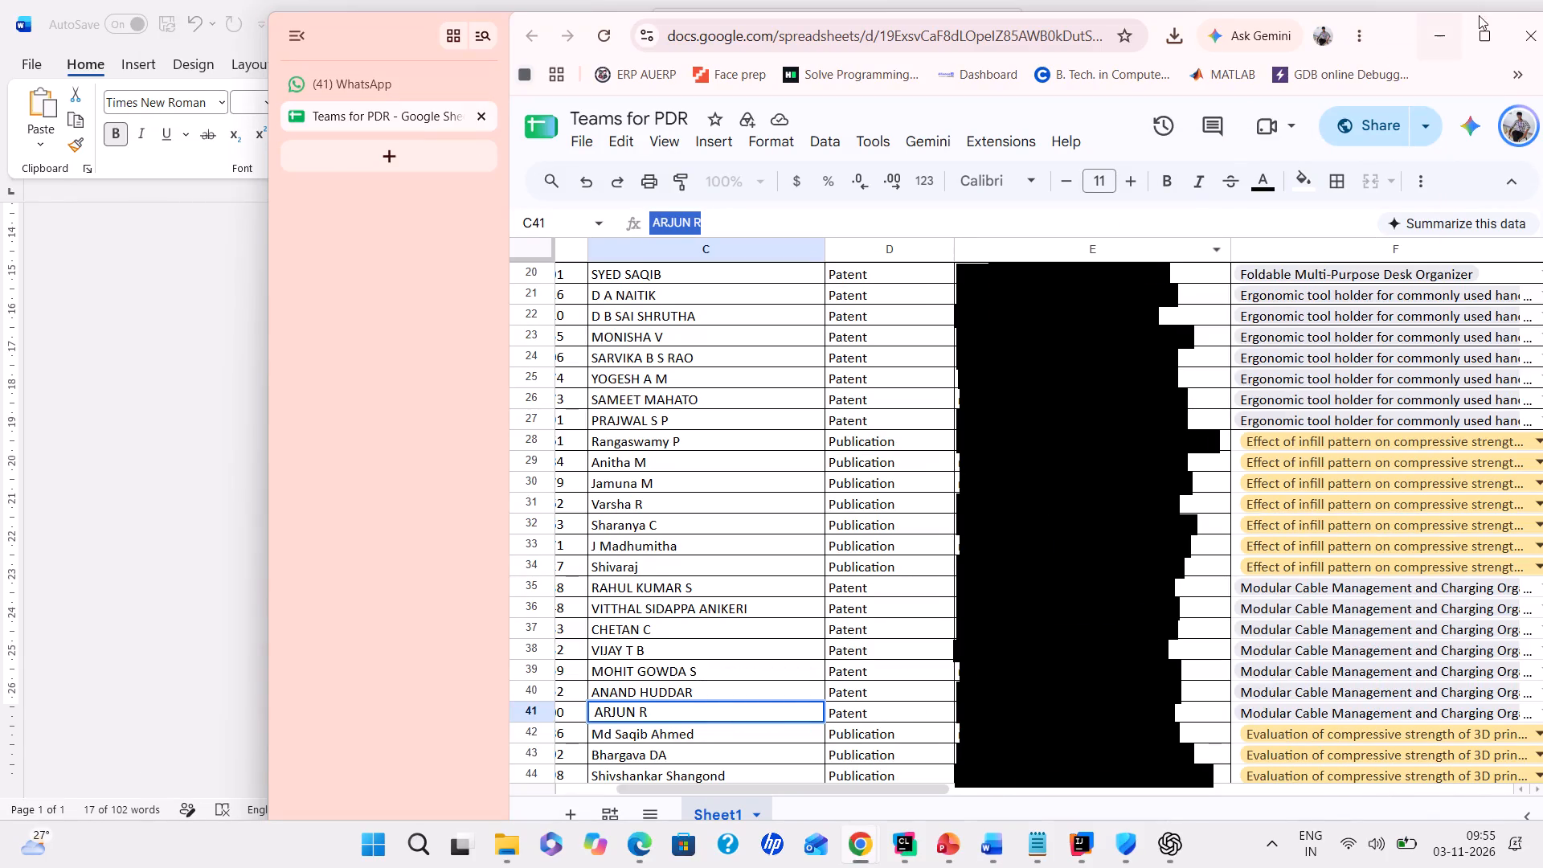
click(1437, 33)
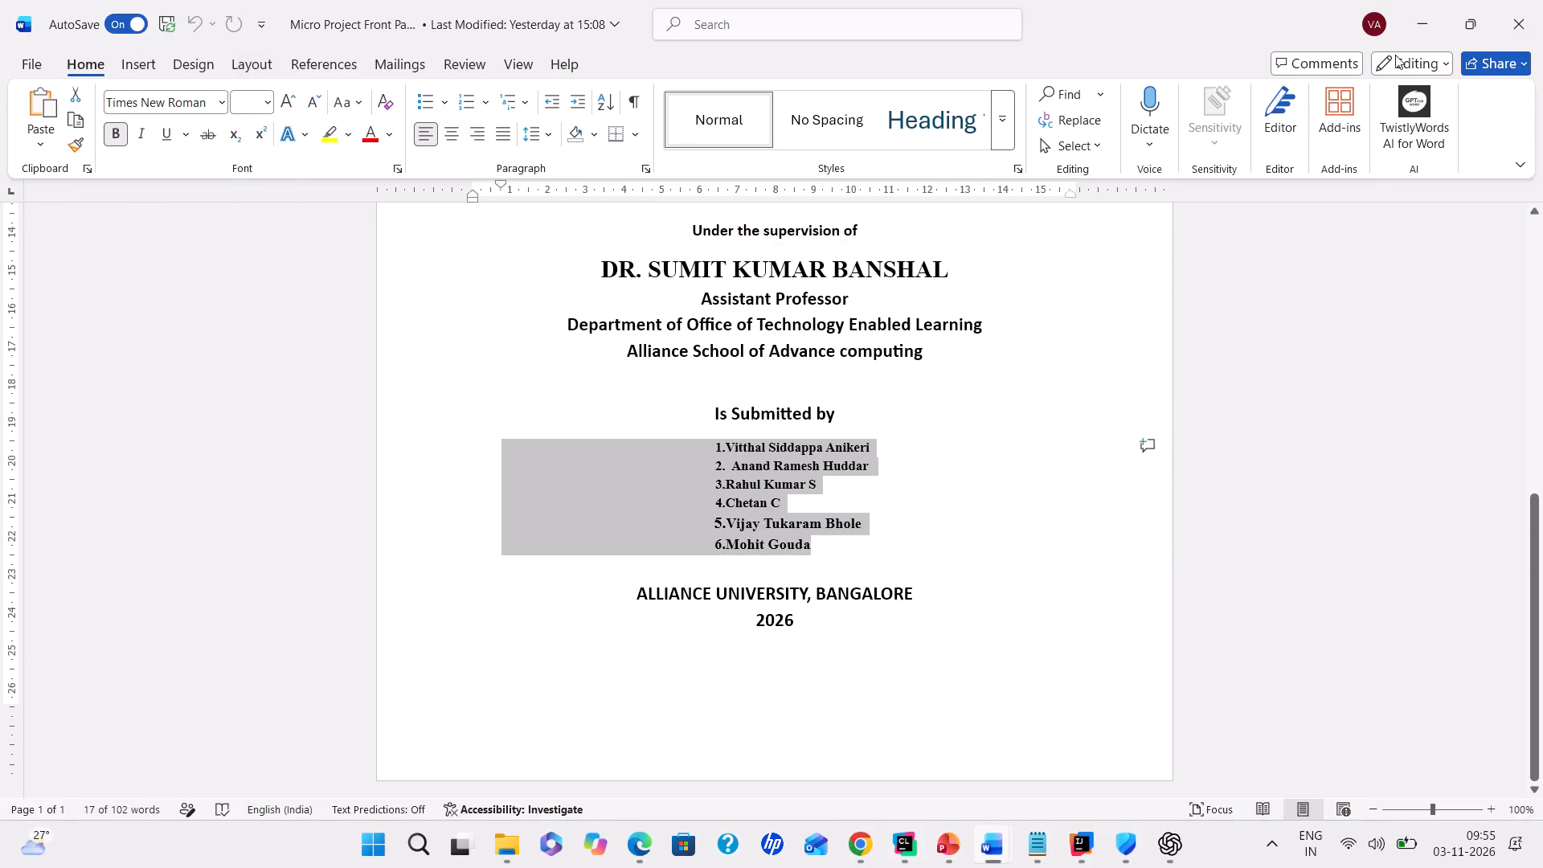
click(1422, 14)
click(1422, 14)
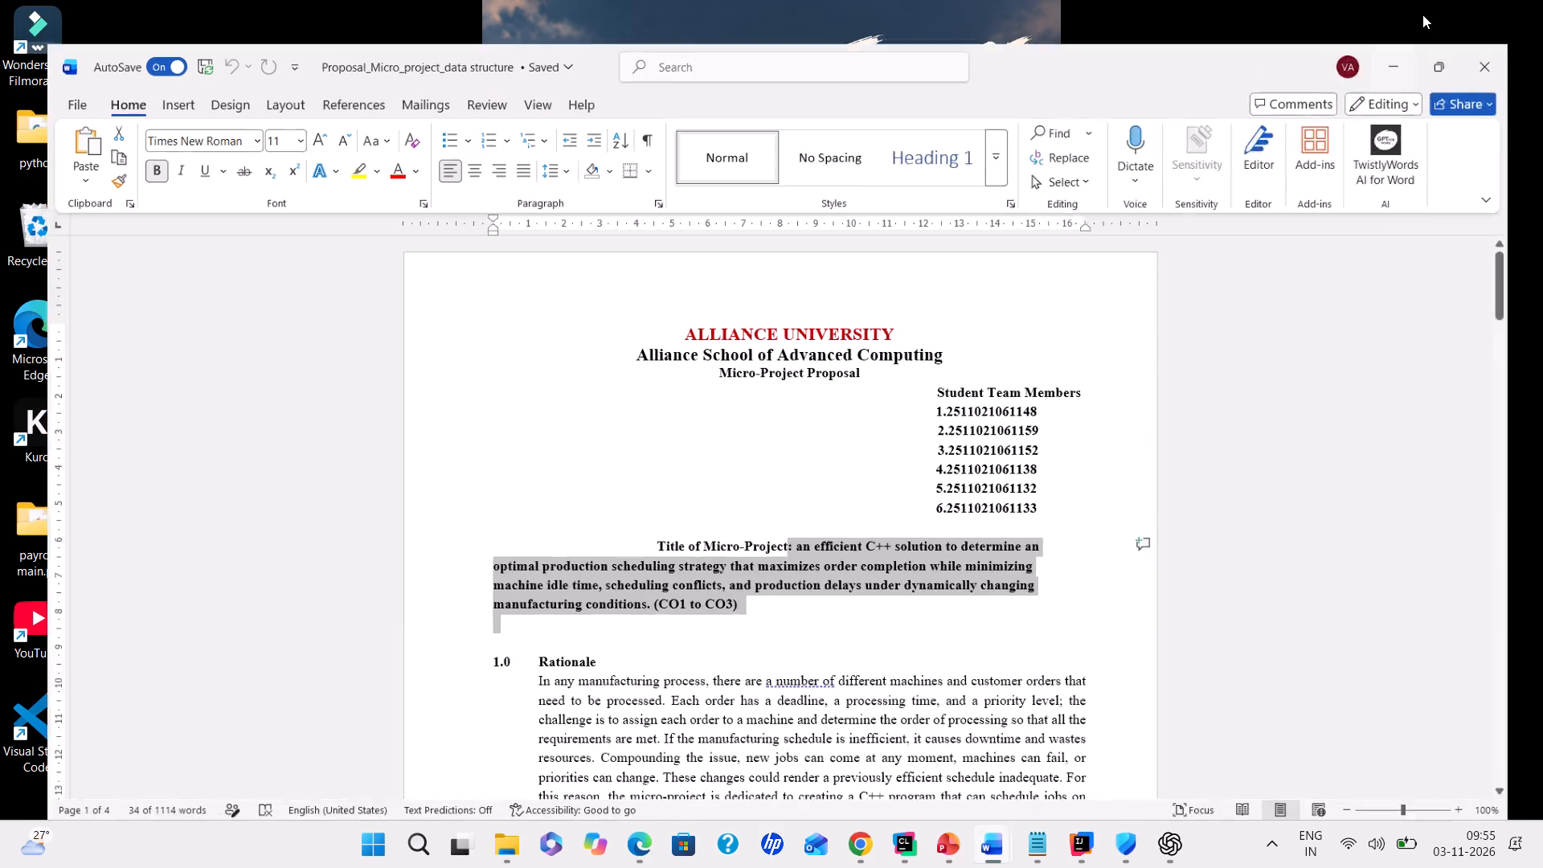
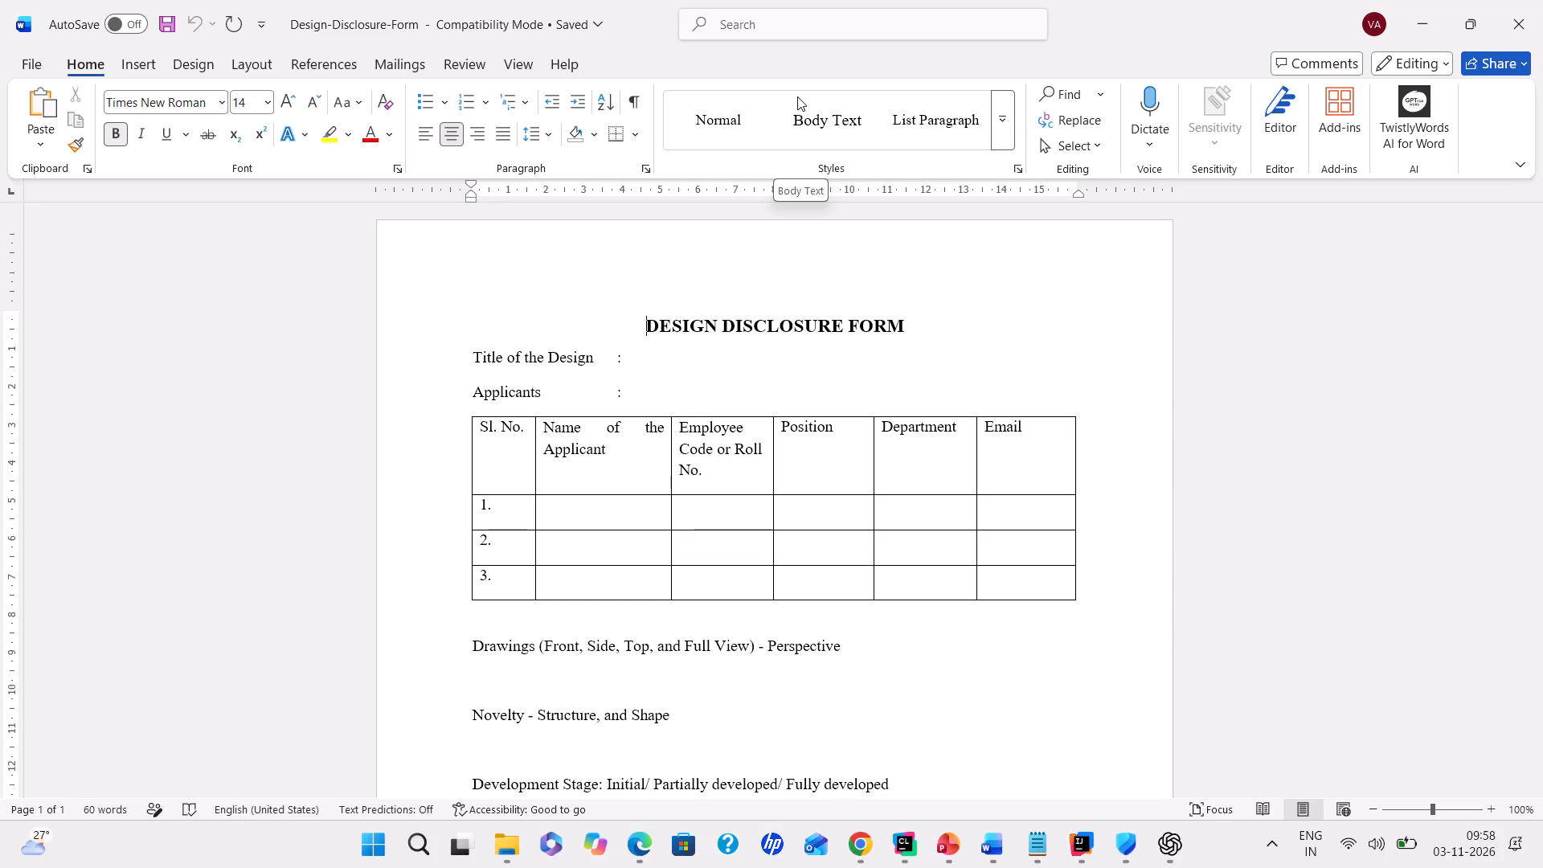
Turn on AutoSave for the Design-Disclosure-Form by uploading it to the personal OneDrive.
click(113, 24)
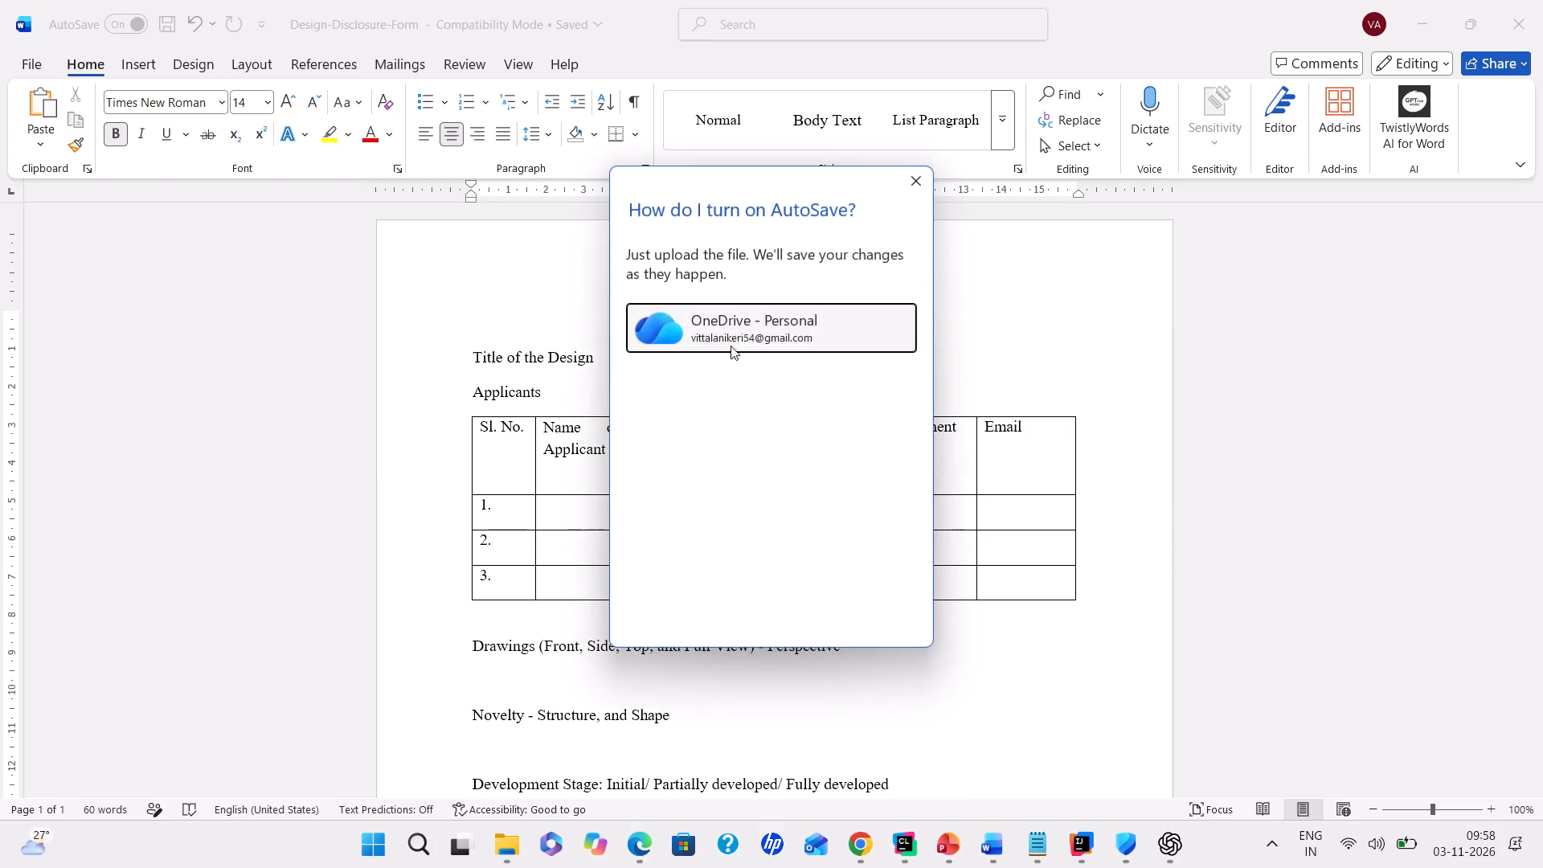
click(718, 323)
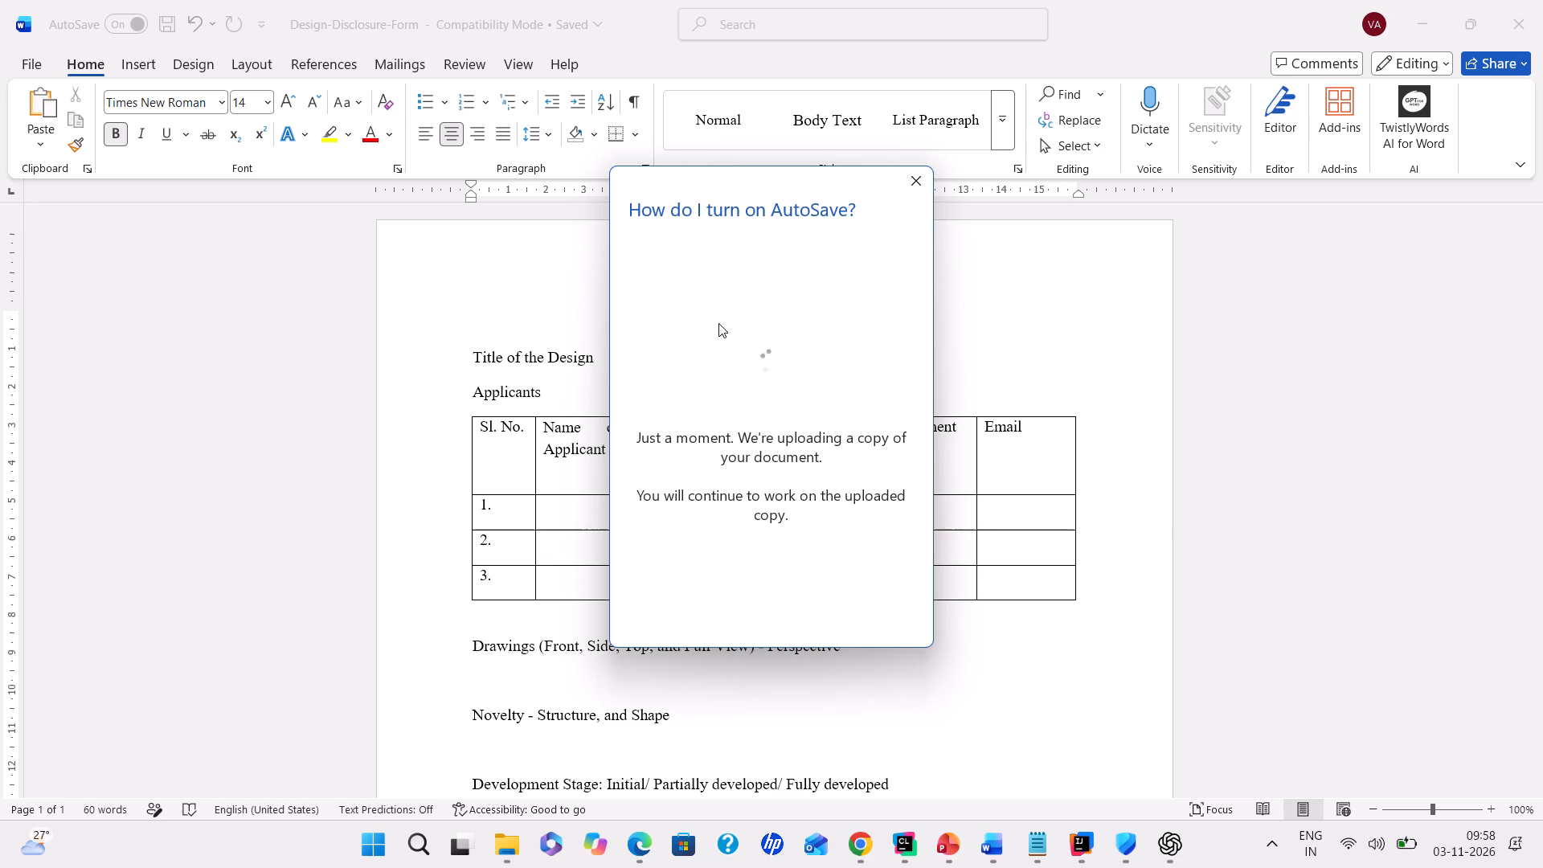
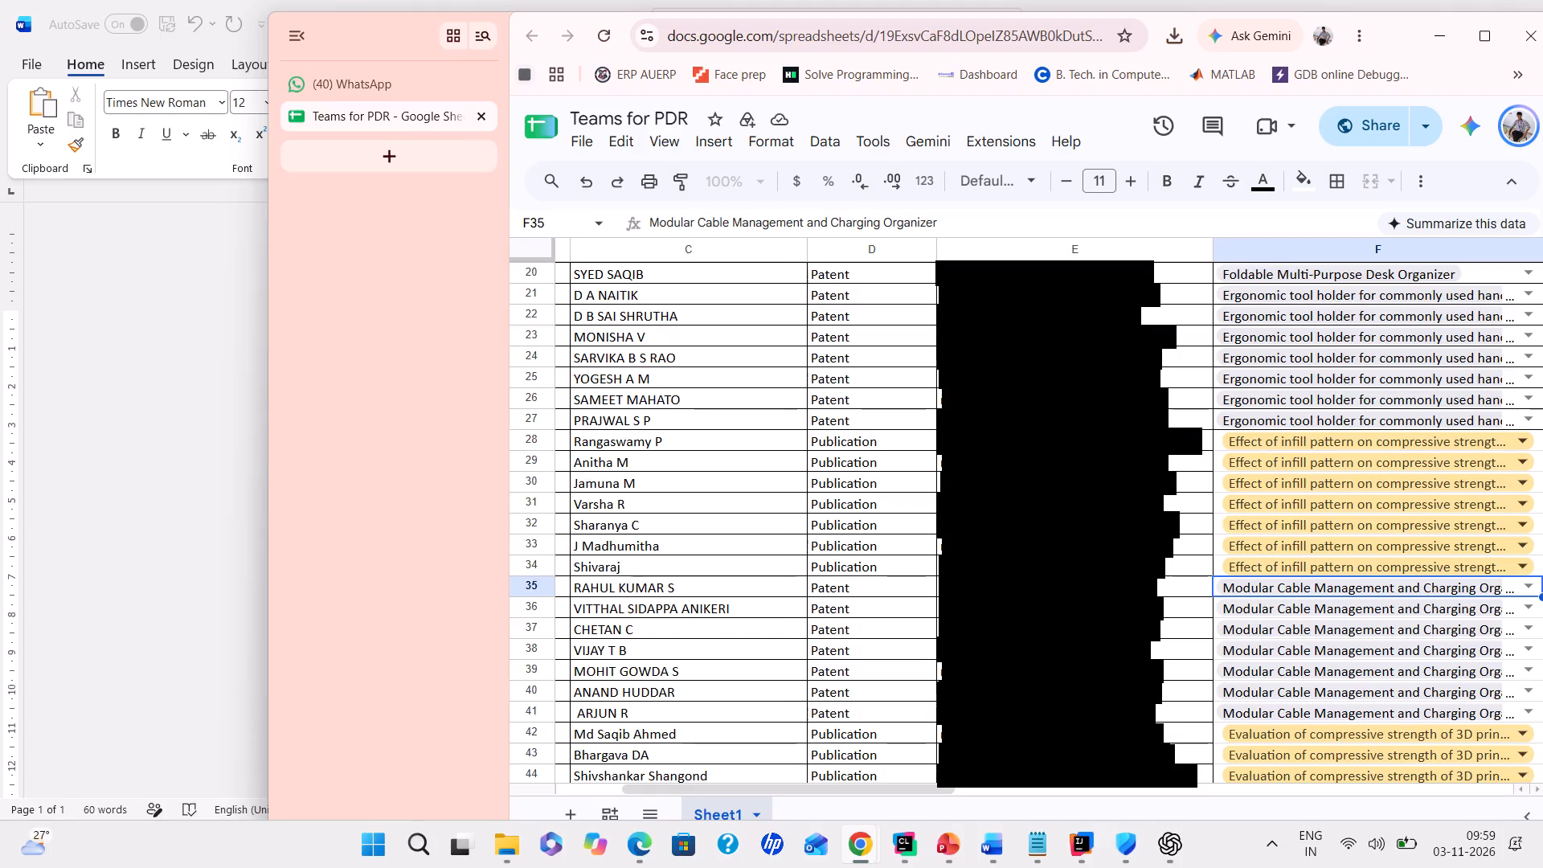
Copy the title "Modular Cable Management and Charging Organizer" from the Teams for PDR sheet into Title of the Design in the Word form.
click(939, 219)
drag(939, 219, 759, 215)
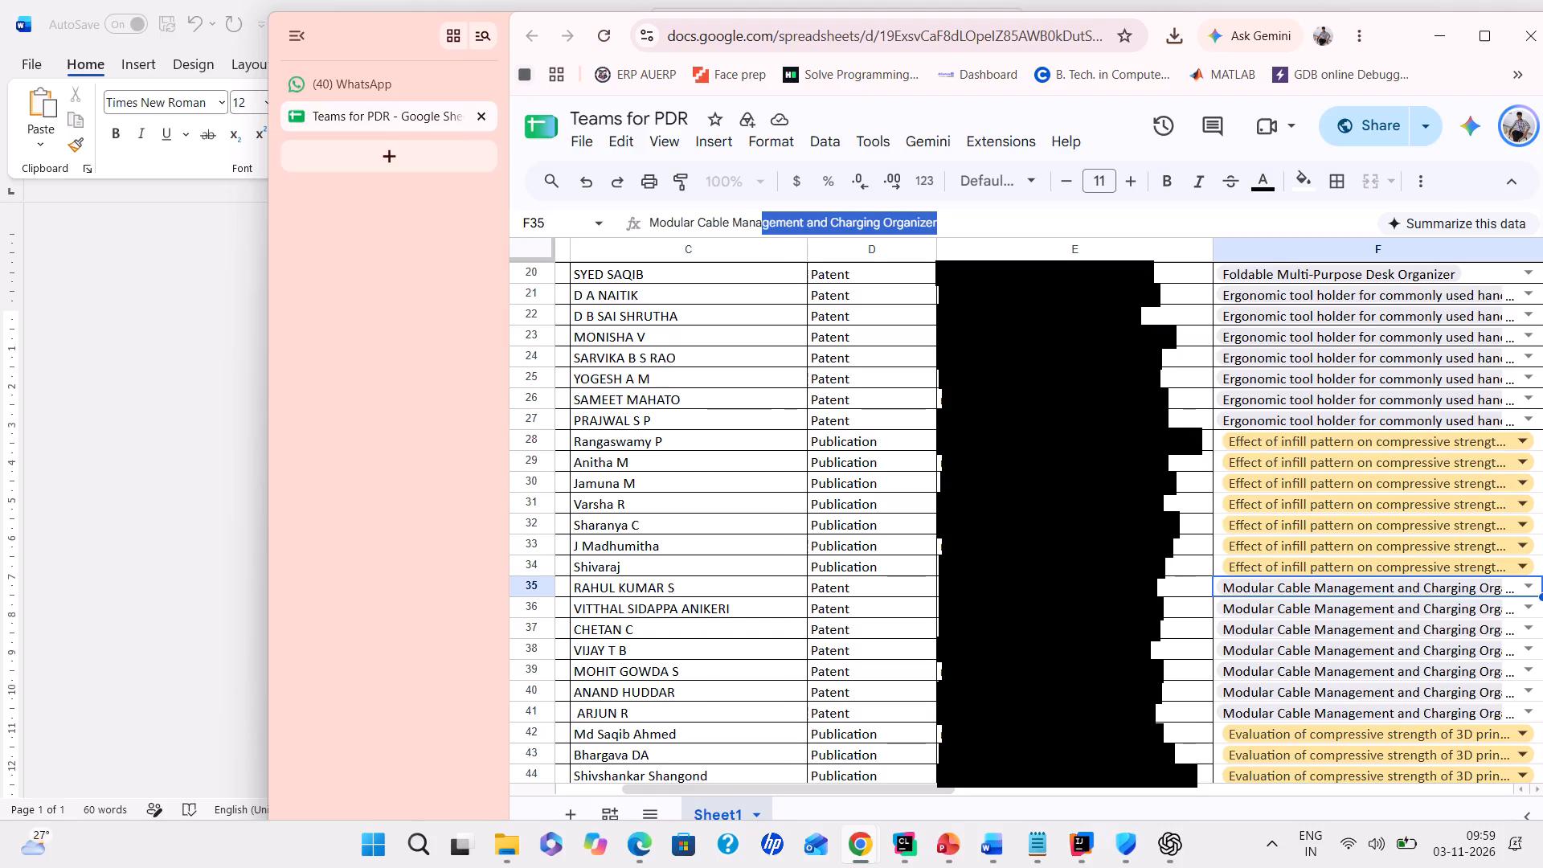
drag(759, 215, 647, 223)
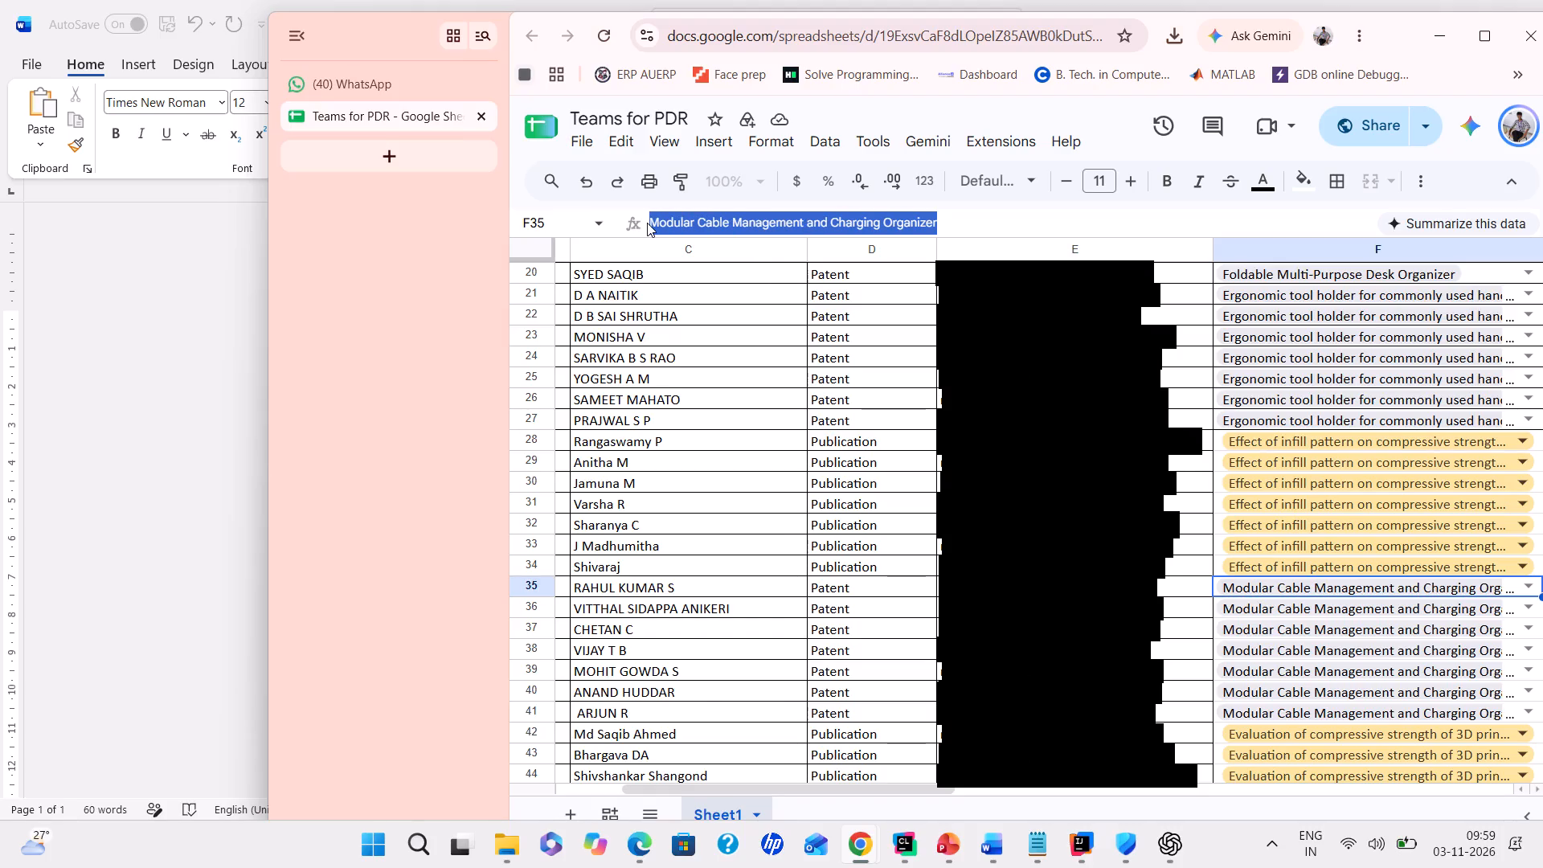
key(ctrl+c)
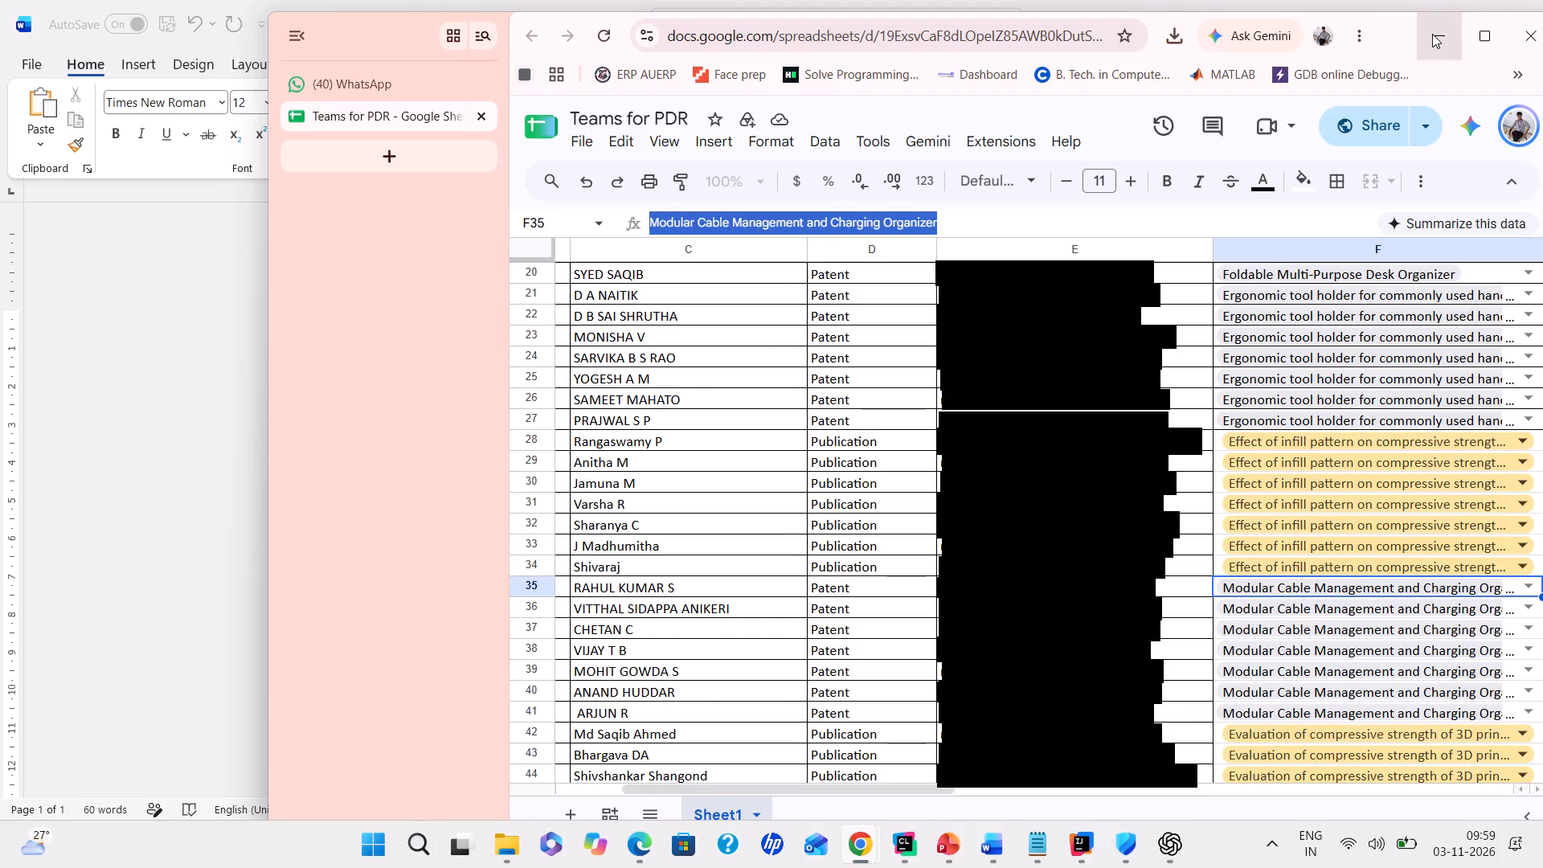
click(1432, 34)
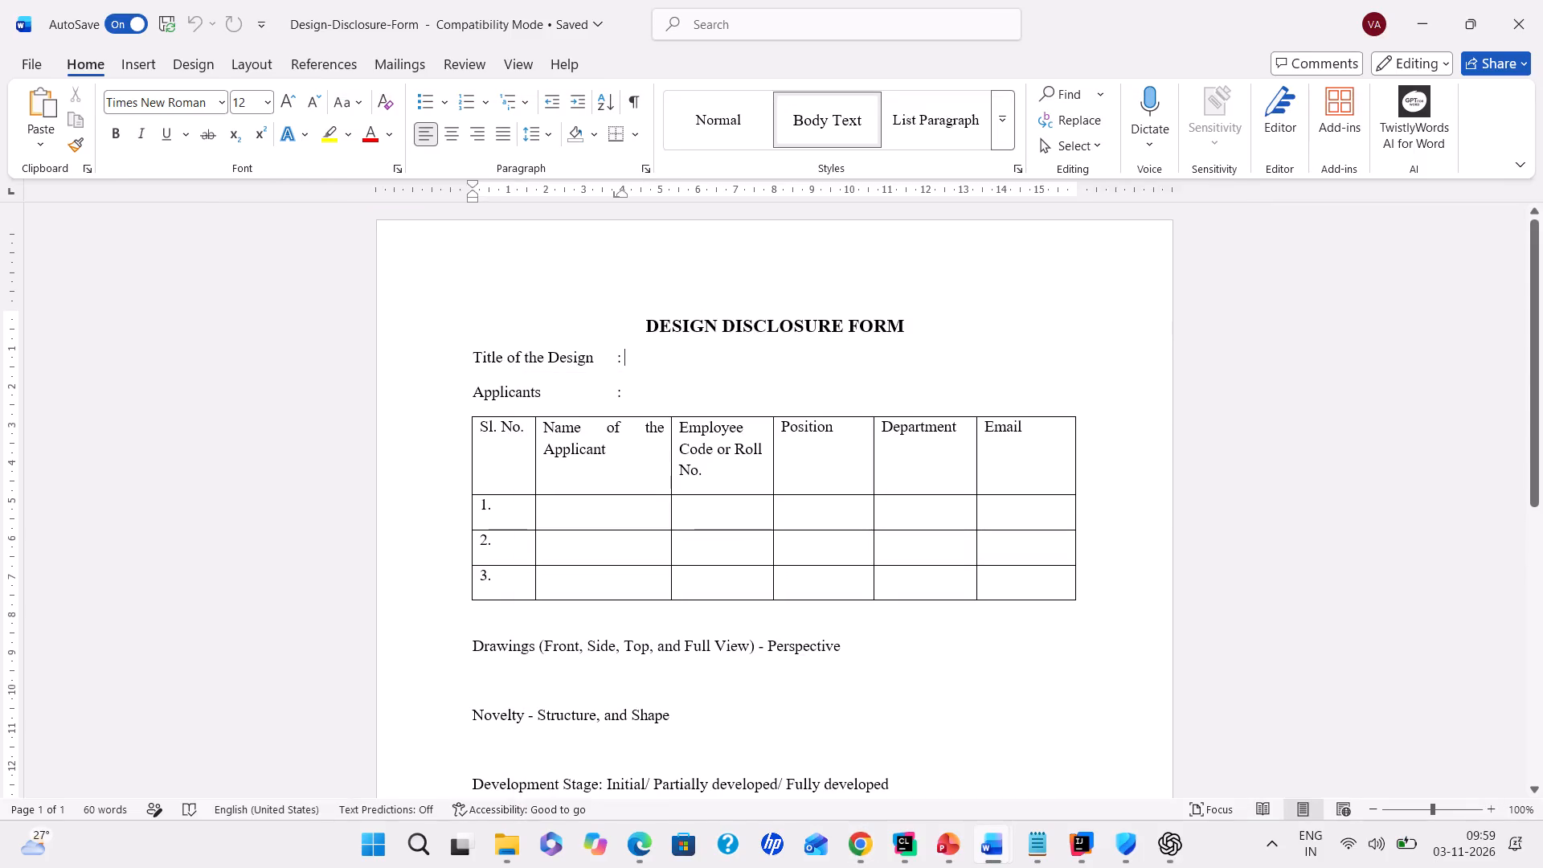
click(631, 360)
key(ctrl+v)
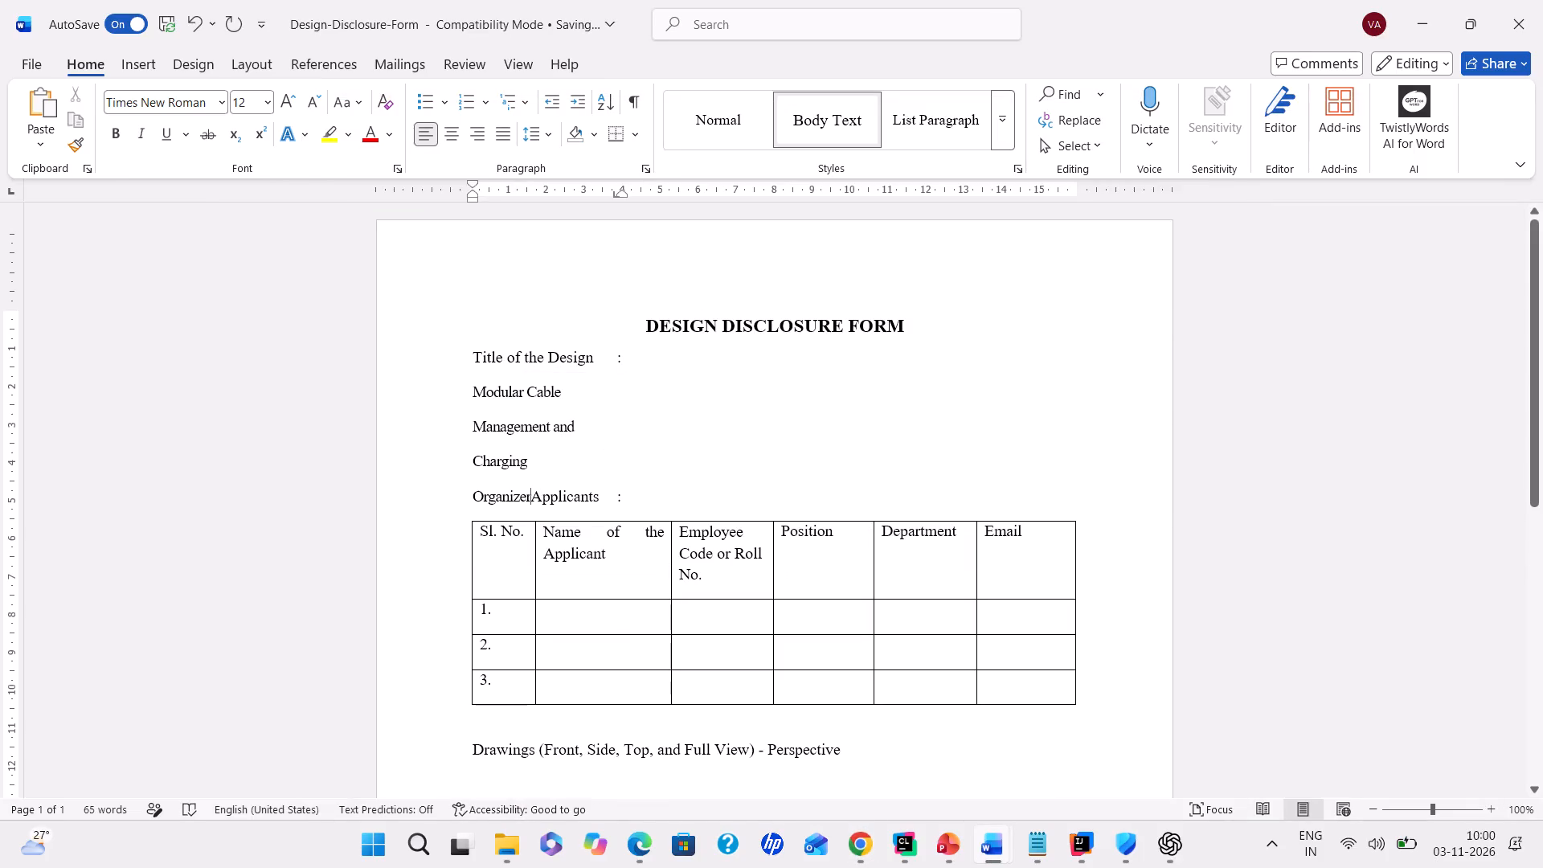
Try to pull "Organizer" up a line by deleting the space between "Charging" and "Organizer" in the pasted title.
key(Left)
key(Left)
key(Left)
key(Left)
key(Left)
key(Left)
key(Left)
key(Left)
key(Left)
key(BackSpace)
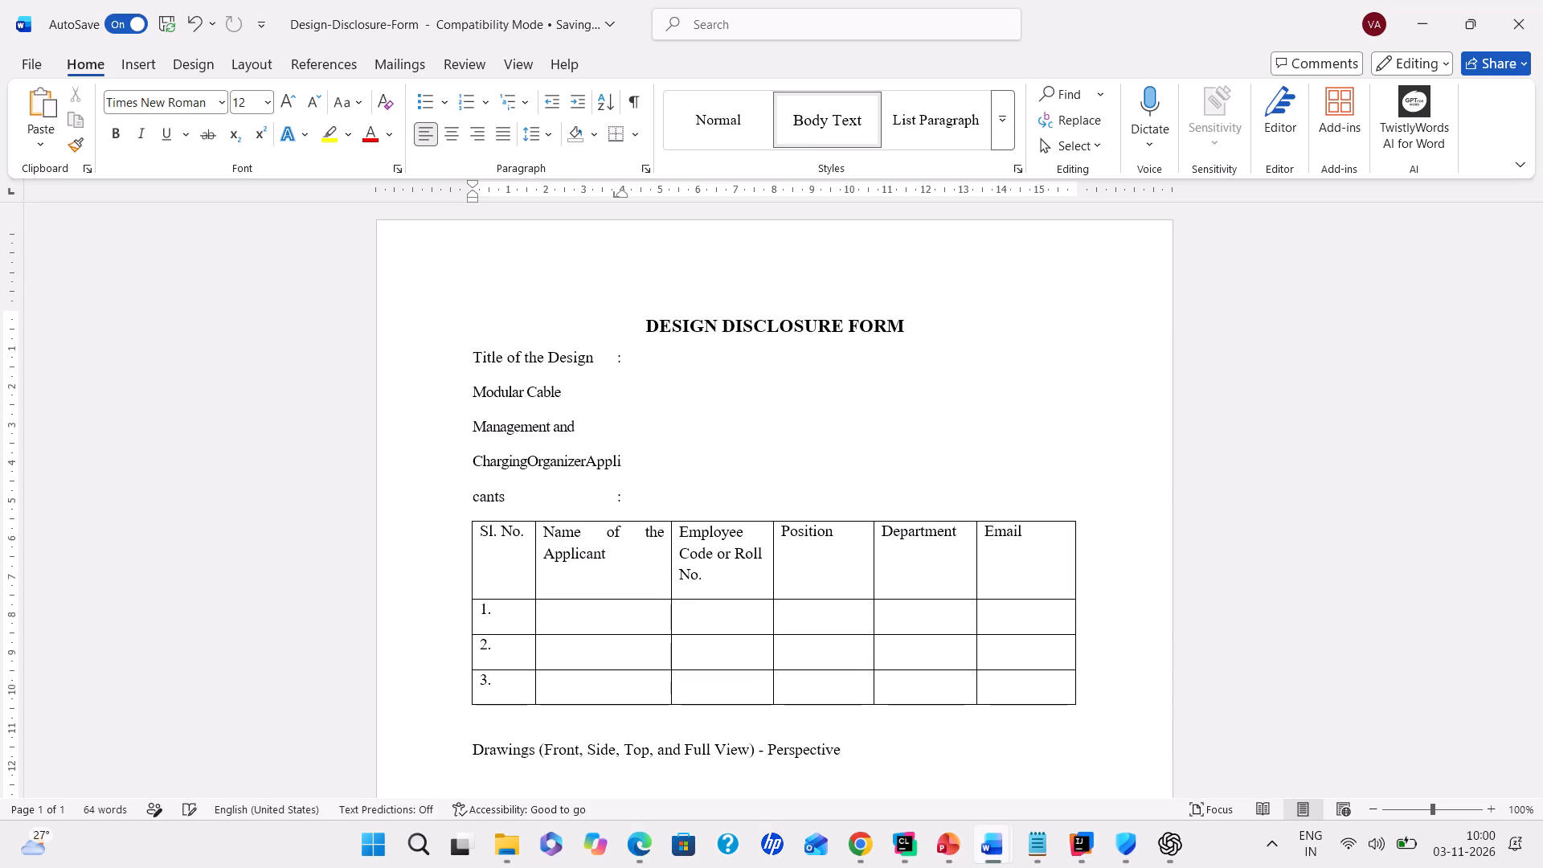
Start "Applicants" on its own line, separated from the end of the pasted design title.
key(Right)
key(Right)
key(Right)
key(Right)
key(Right)
key(Right)
key(Right)
key(Right)
key(Right)
key(Return)
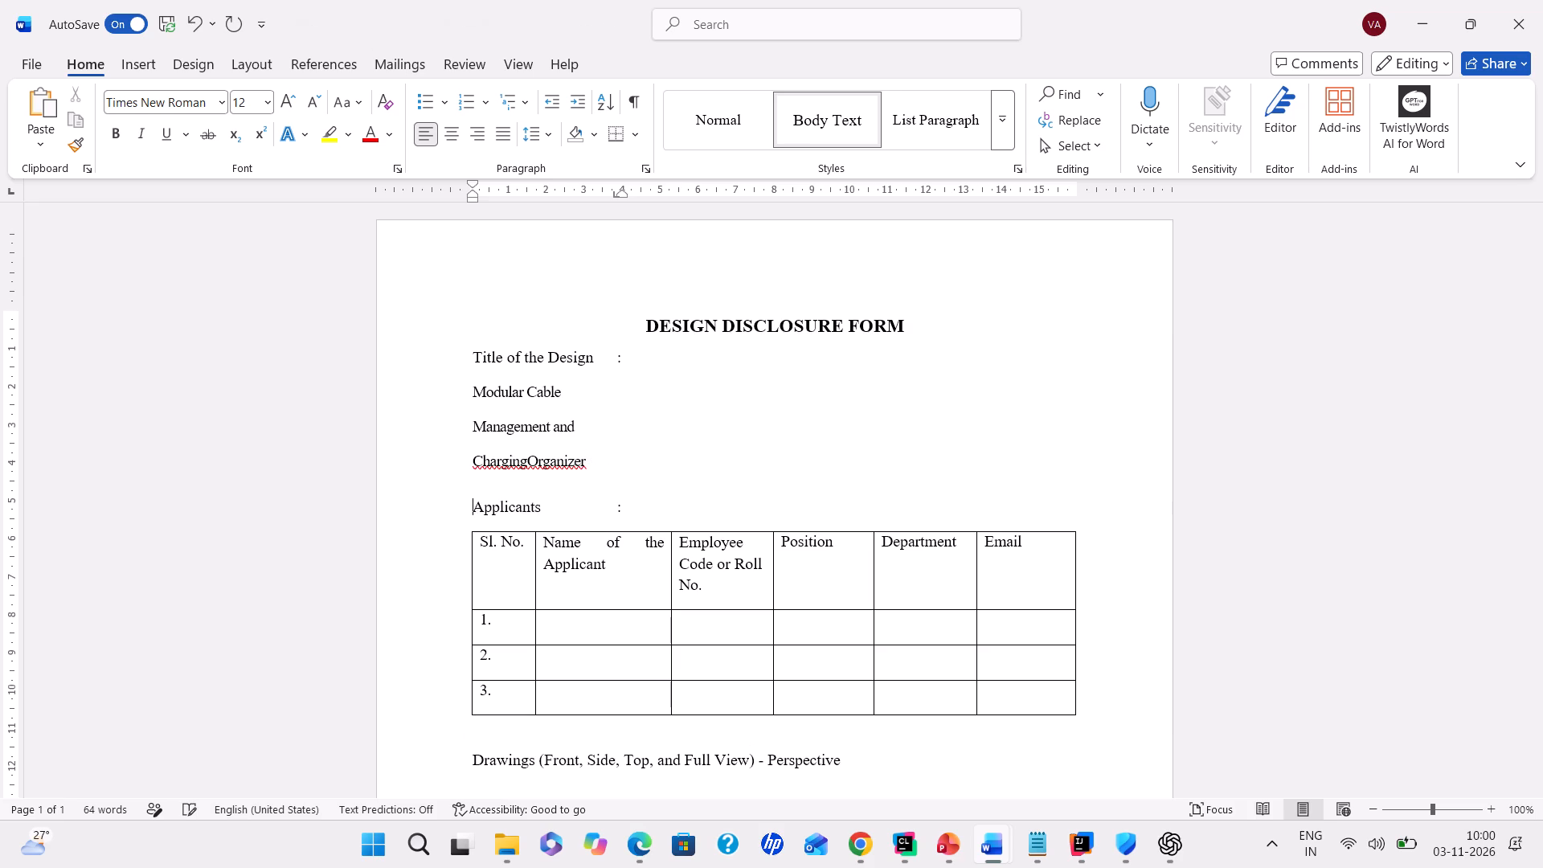
Try to pull the wrapped title lines up by deleting the spaces on both sides of "and".
key(Left)
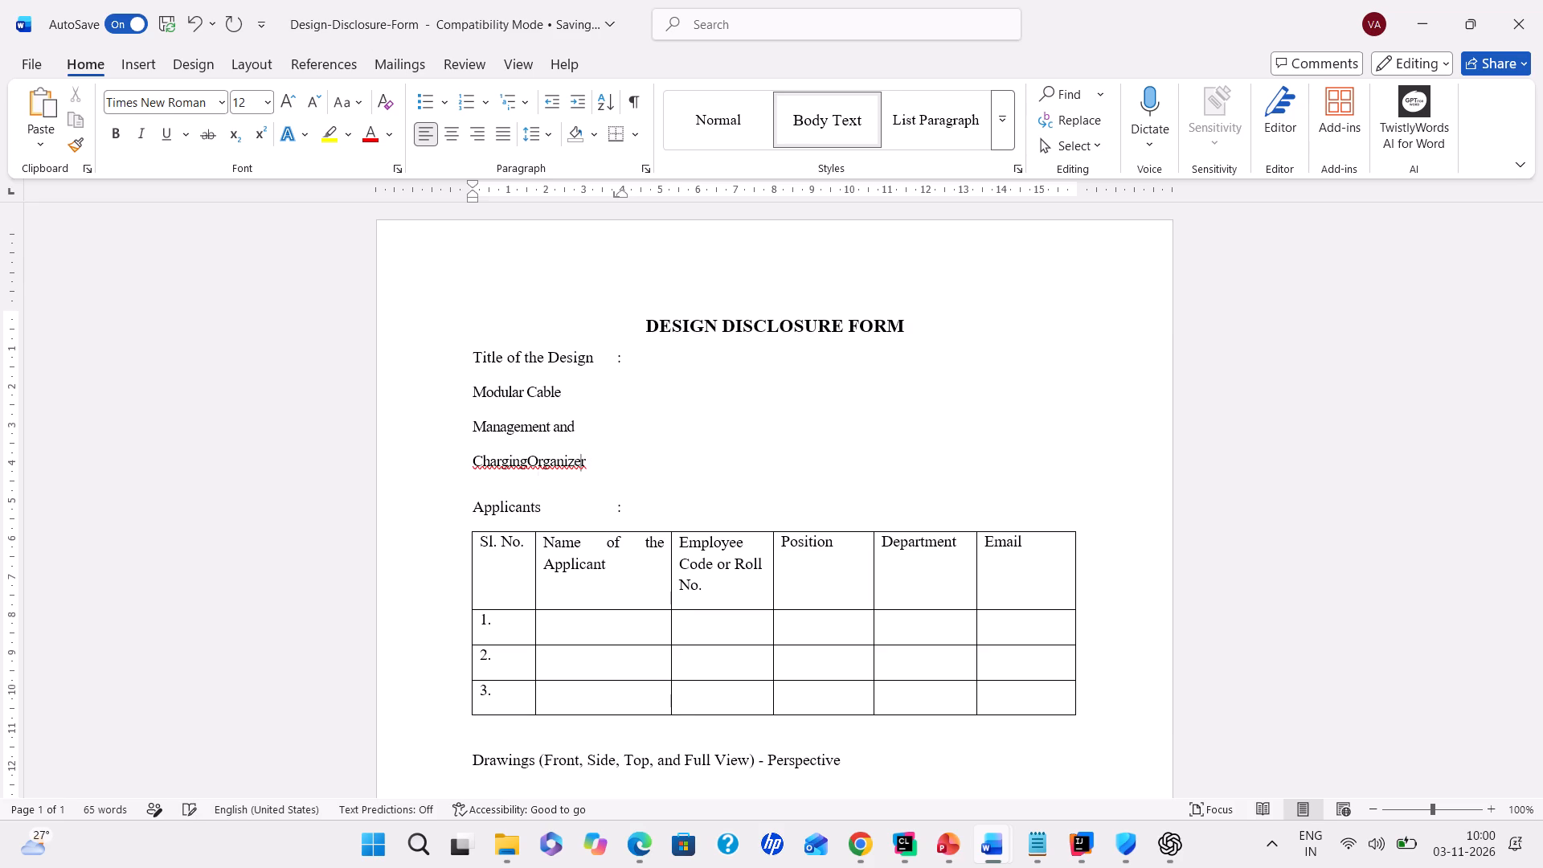
key(Left)
key(Left)
key(Left)
key(Left)
key(Left)
key(Left)
key(Left)
key(Left)
key(Left)
key(Left)
key(Left)
key(Left)
key(Left)
key(Left)
key(Left)
key(Left)
key(Left)
key(BackSpace)
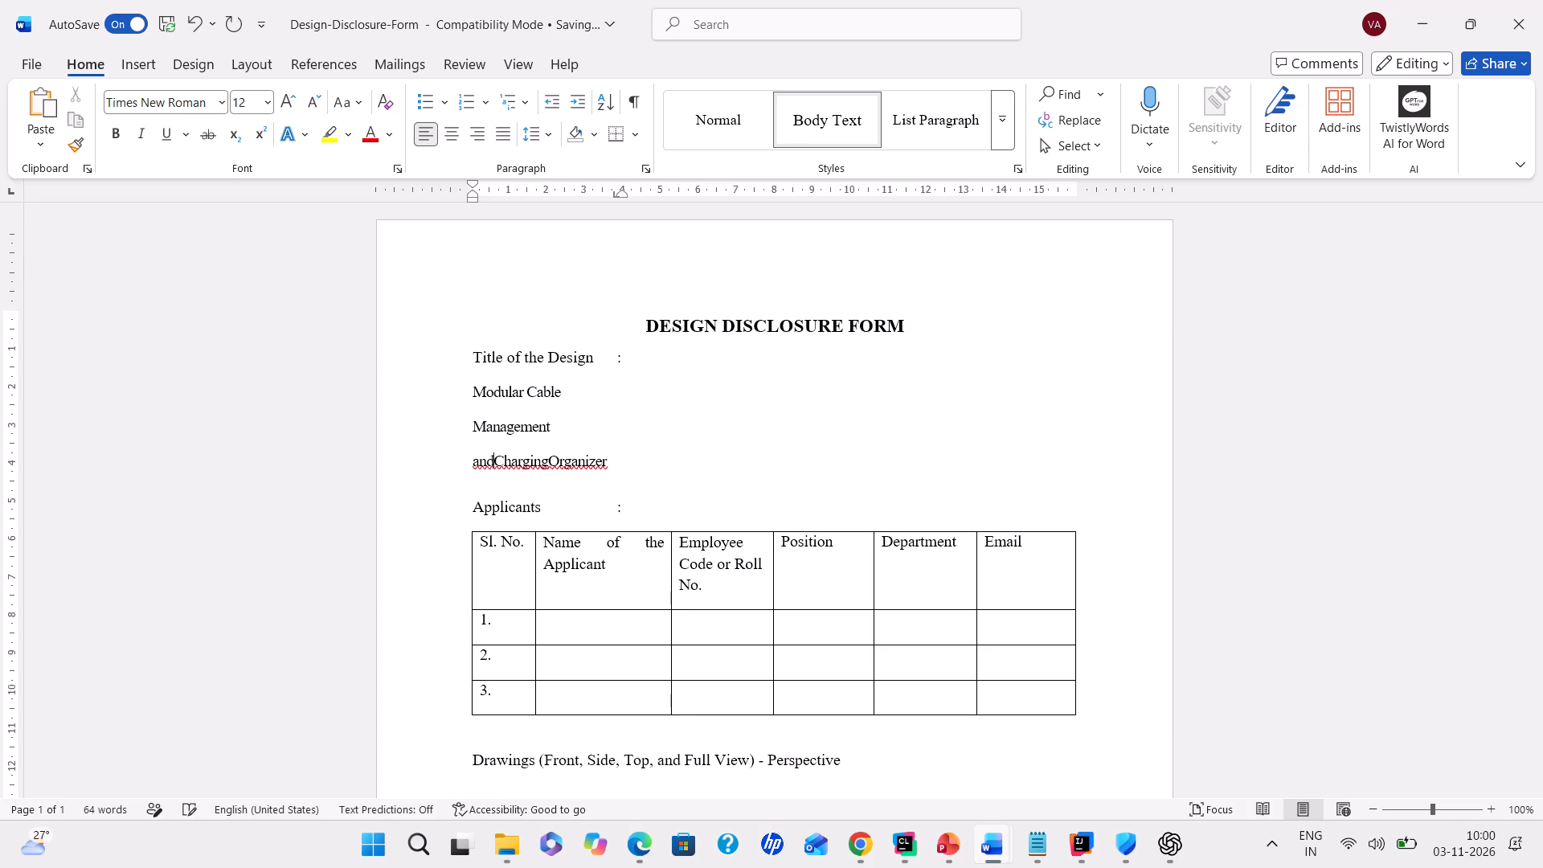
key(Left)
key(Left)
key(Left)
key(BackSpace)
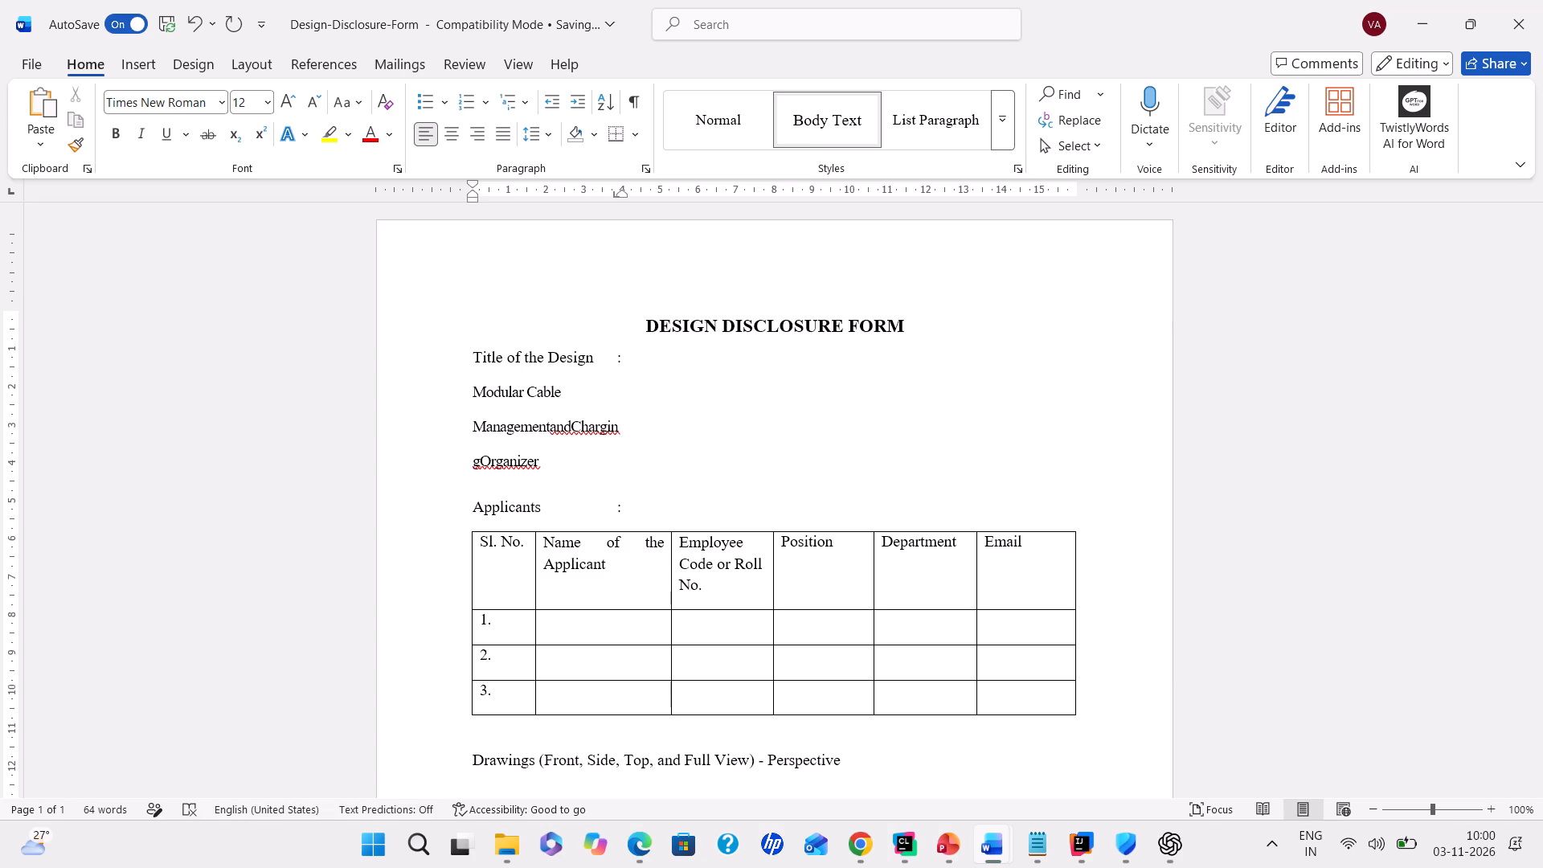
Try to pull the title's last line up by deleting the final "n" and "g" of "Charging".
key(Down)
key(Down)
key(Up)
key(Left)
key(Left)
key(Left)
key(Left)
key(Left)
key(Left)
key(Left)
key(Left)
key(Left)
key(Left)
key(BackSpace)
key(Down)
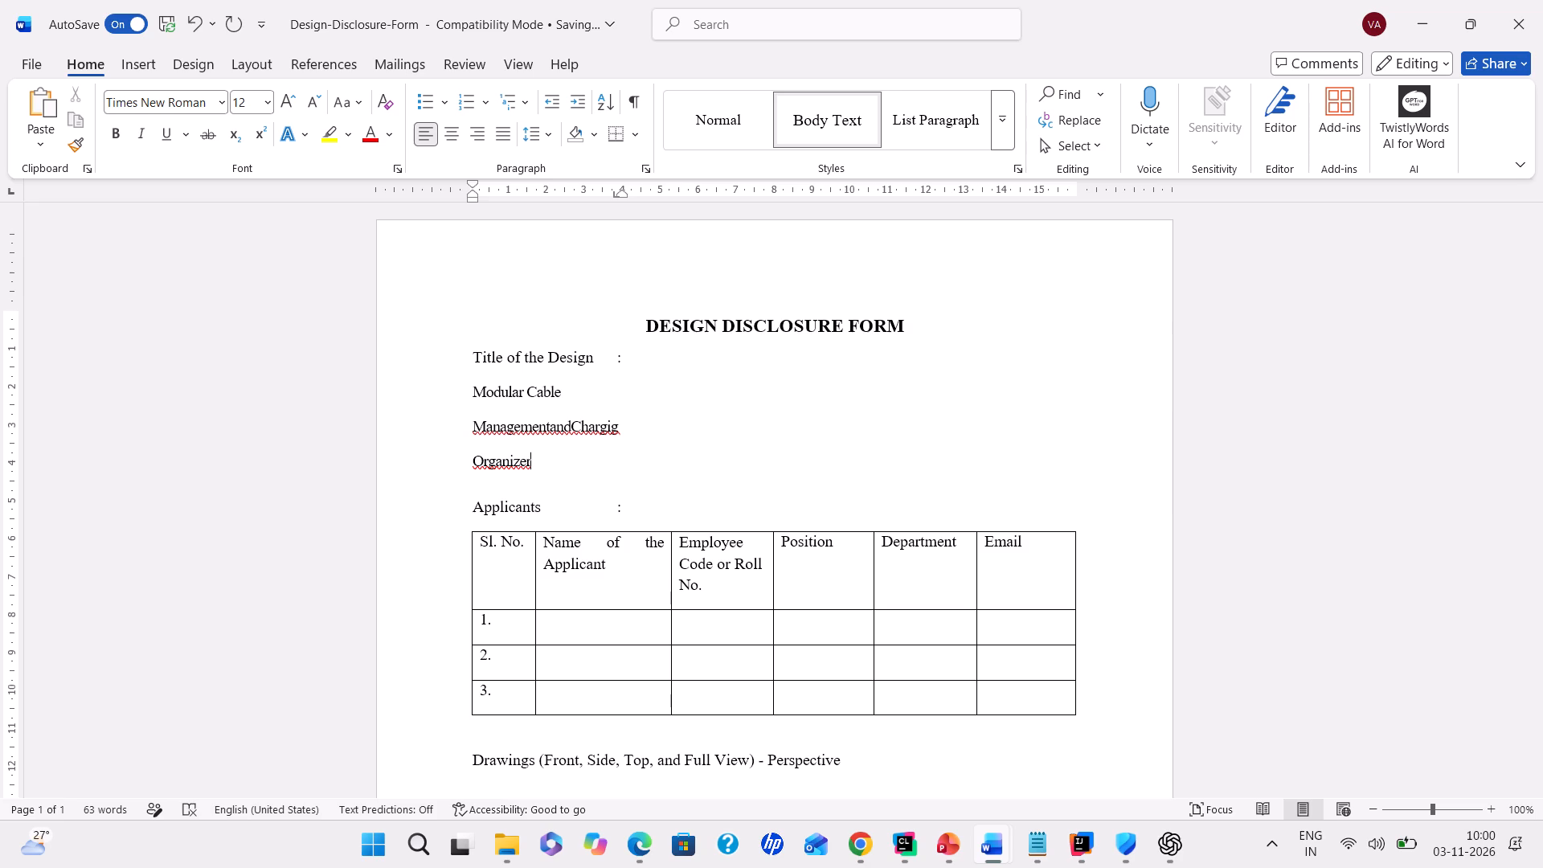
key(Left)
key(Left)
key(Left)
key(Left)
key(Left)
key(Left)
key(Left)
key(Left)
key(Left)
key(BackSpace)
Delete the spaces between "Modular", "Cable" and "Management" in the design title to bring its lines together.
key(Up)
key(Up)
key(Down)
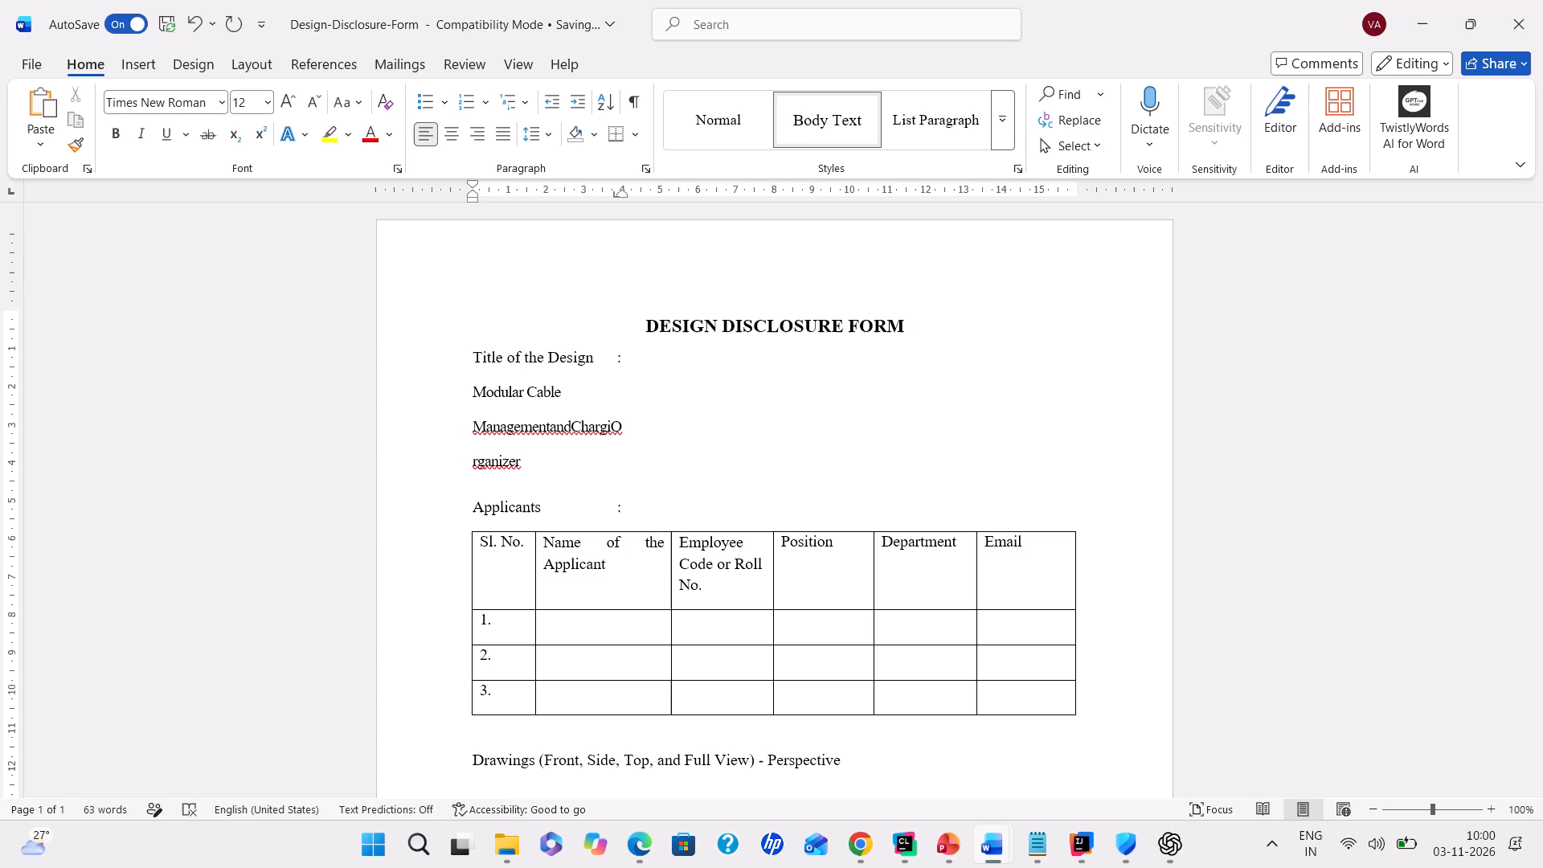
key(BackSpace)
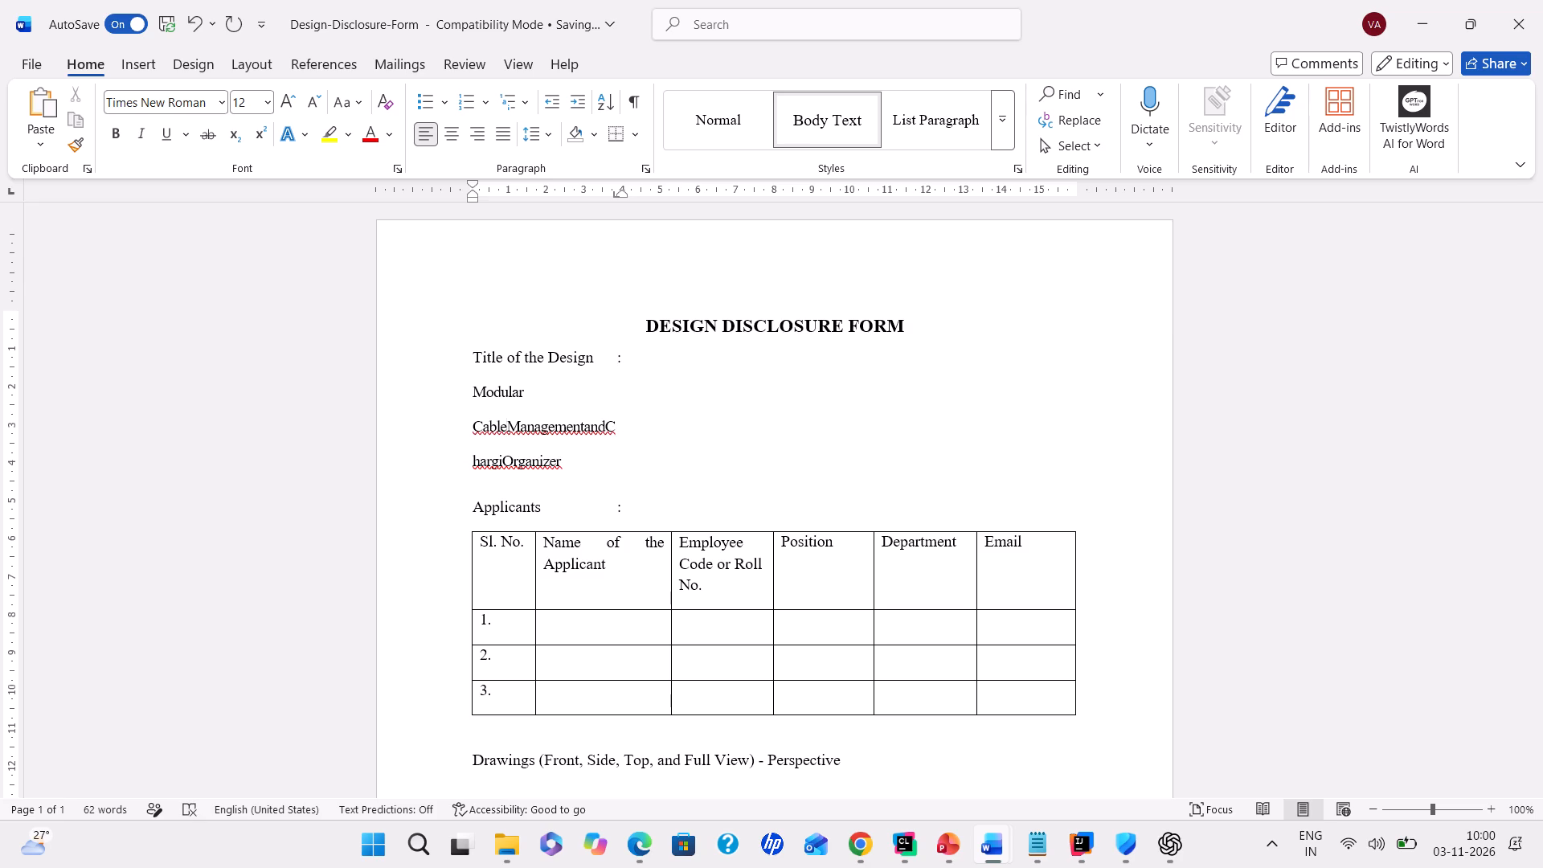
key(Left)
key(Left)
key(Left)
key(Left)
key(Left)
key(BackSpace)
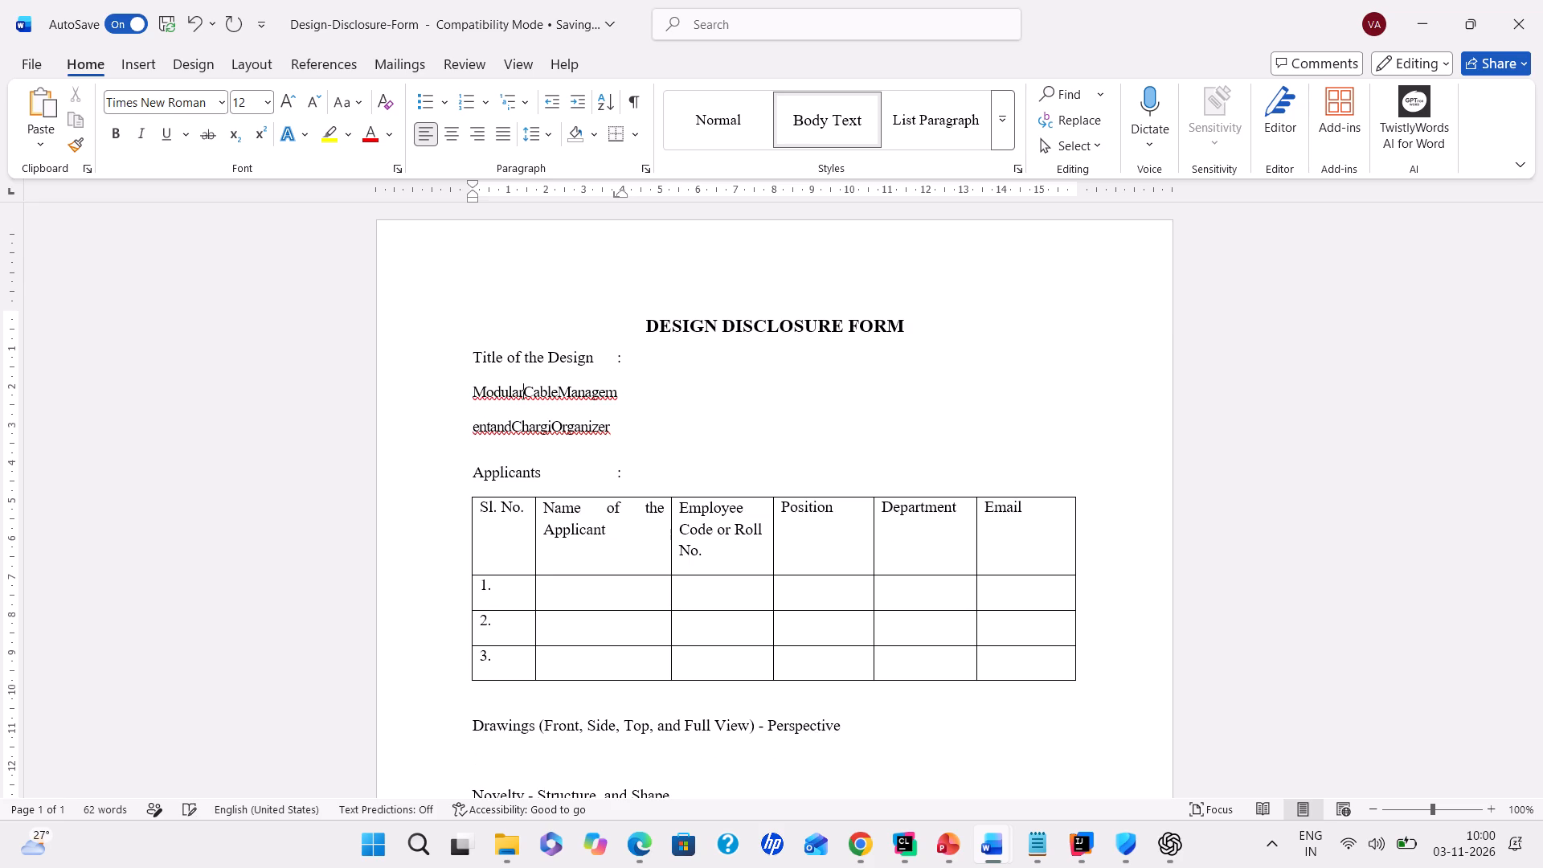
Try to pull the title's second line up by deleting the second "m" and the last "n" of "Management".
key(Down)
key(Left)
key(Left)
key(Left)
key(Left)
key(Left)
key(Left)
key(Left)
key(BackSpace)
key(Right)
key(Down)
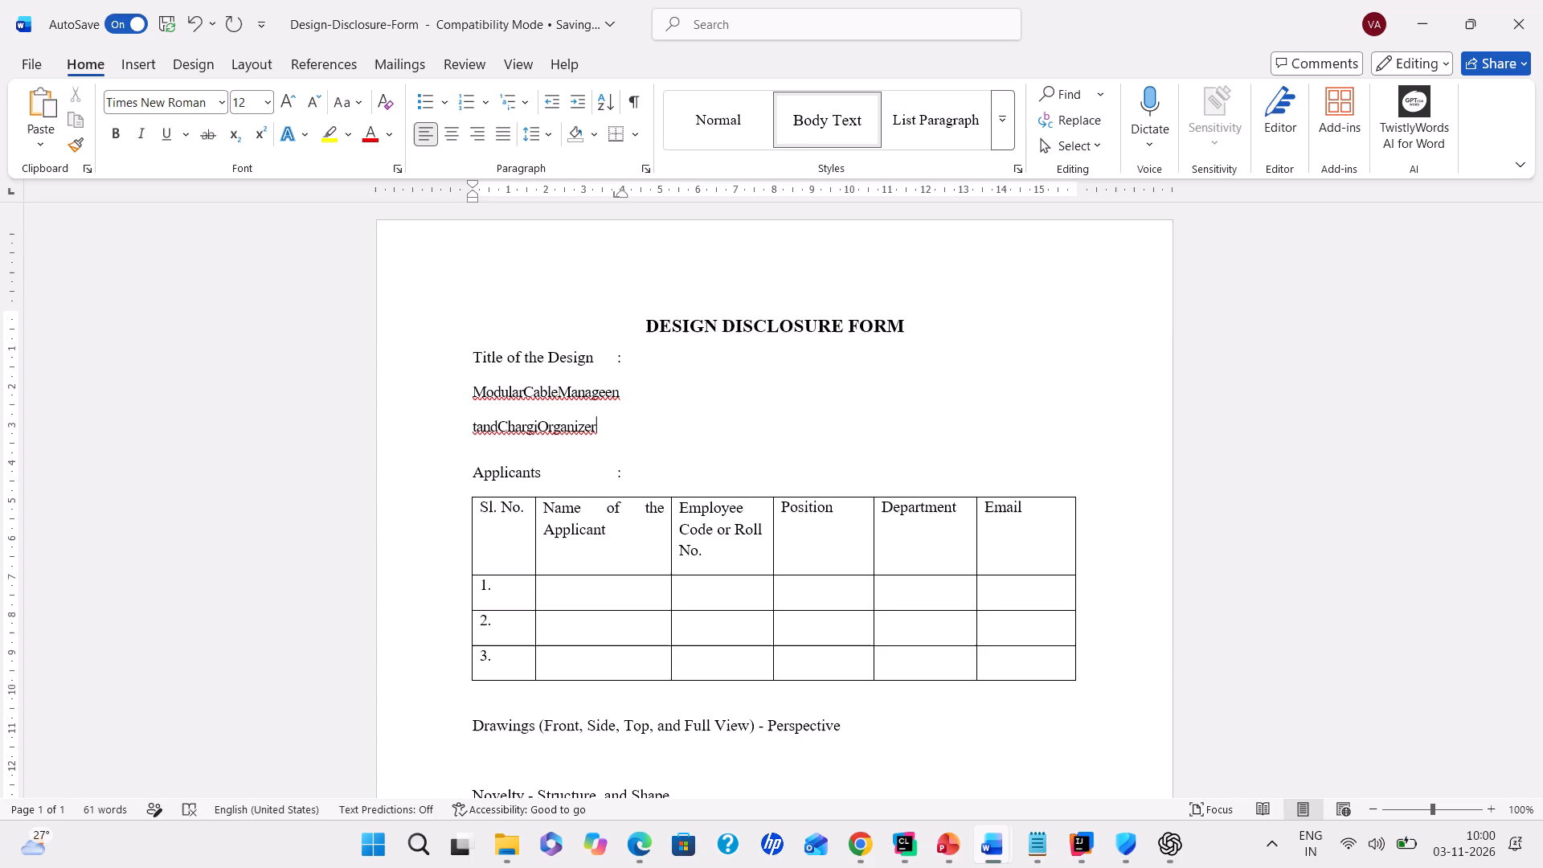
key(Left)
key(Left)
key(Left)
key(Left)
key(Left)
key(Left)
key(Left)
key(Left)
key(Left)
key(Left)
key(Left)
key(Left)
key(Left)
key(Left)
key(Left)
key(Left)
key(Left)
key(Left)
key(Left)
key(Left)
key(Left)
key(Left)
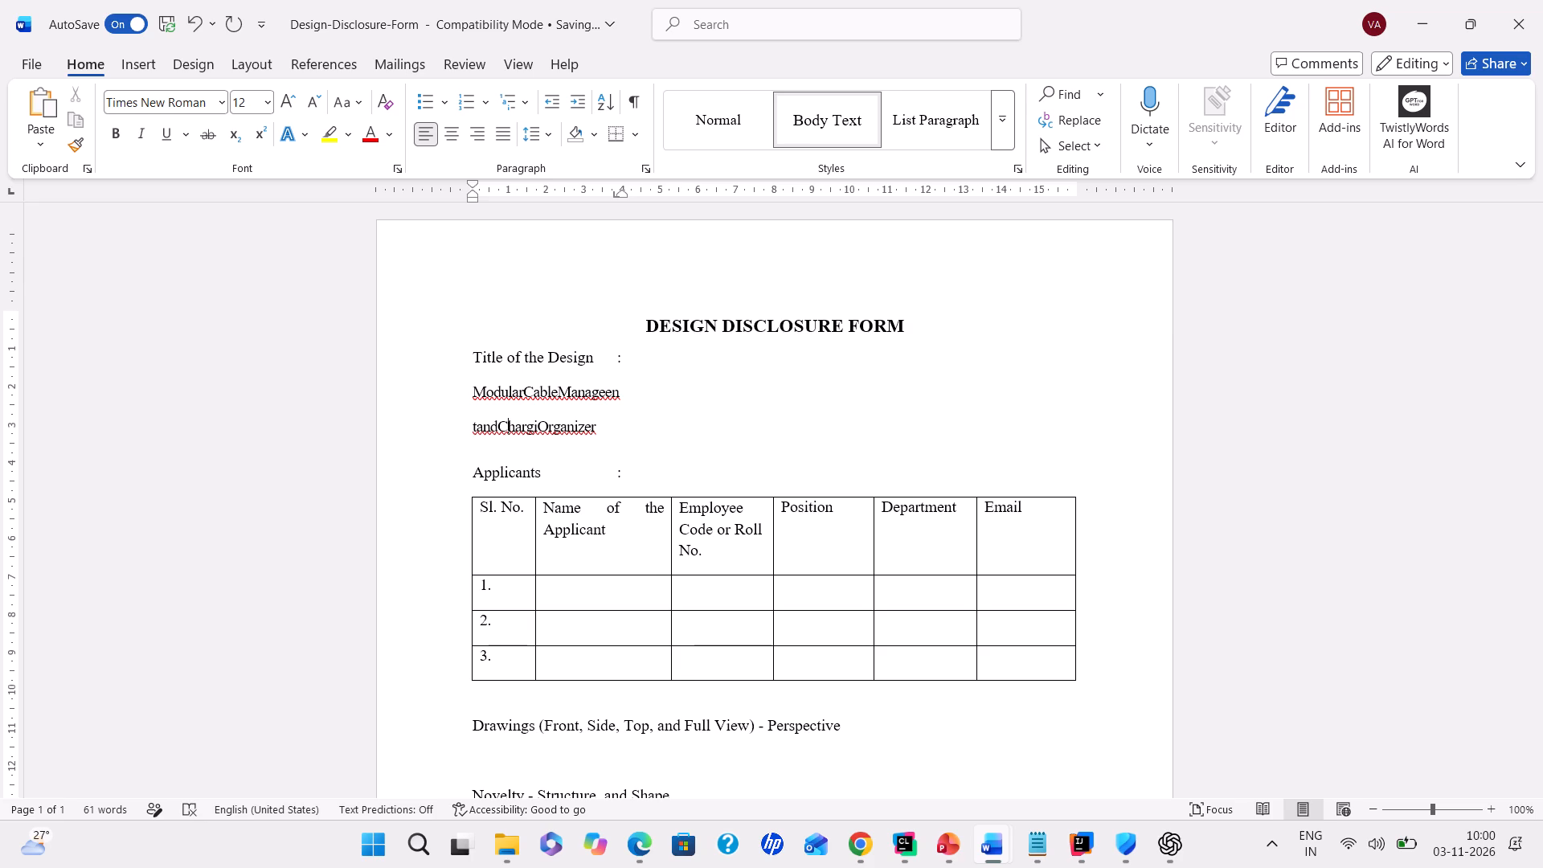
key(Down)
key(Left)
key(Left)
key(Left)
key(Left)
key(Left)
key(Left)
key(Left)
key(Left)
key(Left)
key(Left)
key(Left)
key(Left)
key(Left)
key(Left)
key(Left)
key(Left)
key(Left)
key(Left)
key(Left)
key(BackSpace)
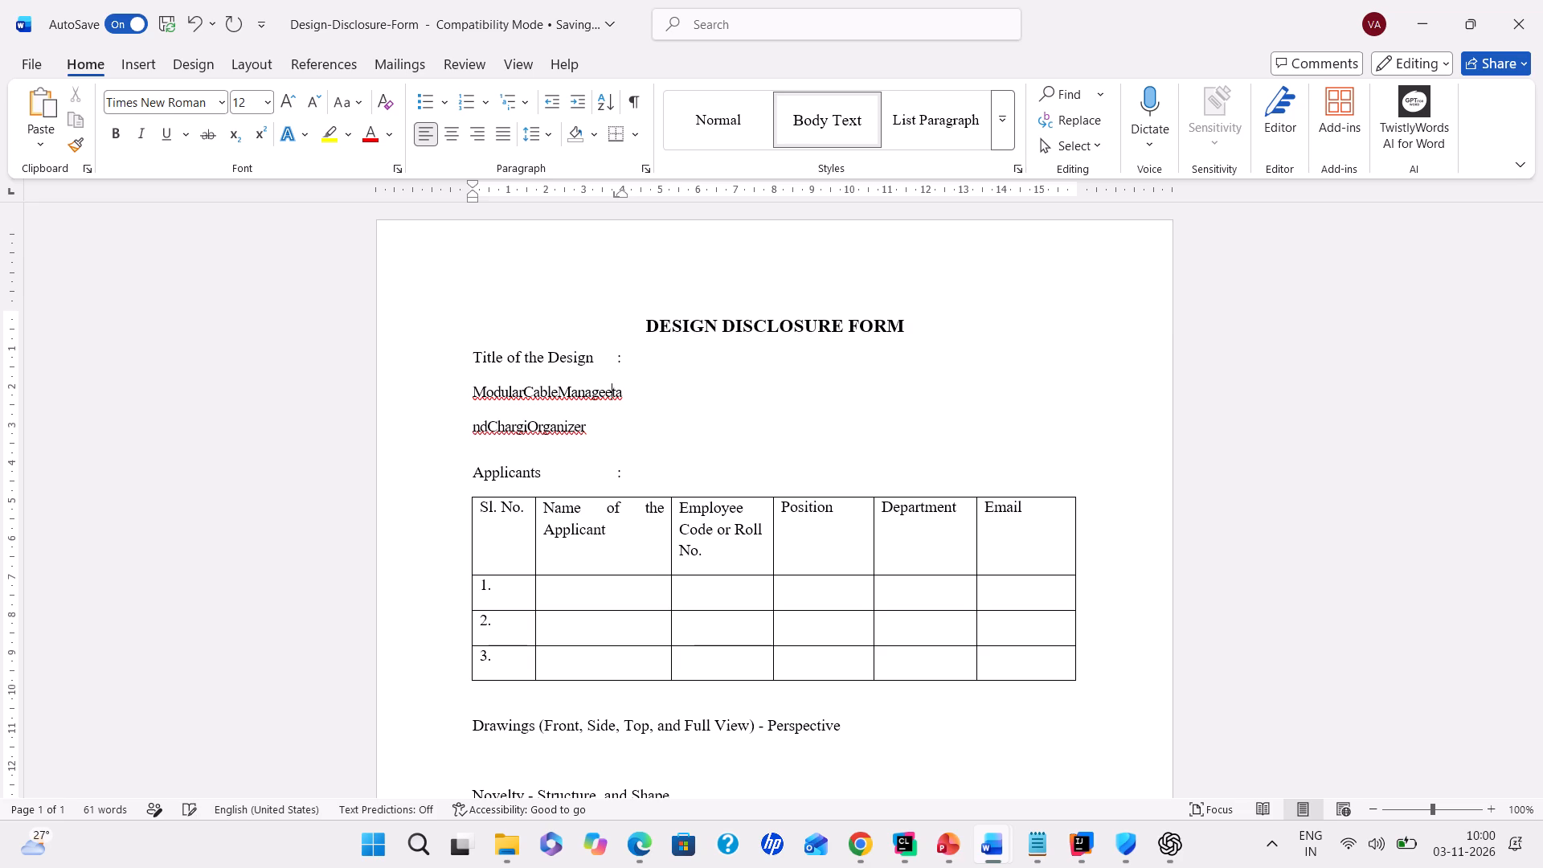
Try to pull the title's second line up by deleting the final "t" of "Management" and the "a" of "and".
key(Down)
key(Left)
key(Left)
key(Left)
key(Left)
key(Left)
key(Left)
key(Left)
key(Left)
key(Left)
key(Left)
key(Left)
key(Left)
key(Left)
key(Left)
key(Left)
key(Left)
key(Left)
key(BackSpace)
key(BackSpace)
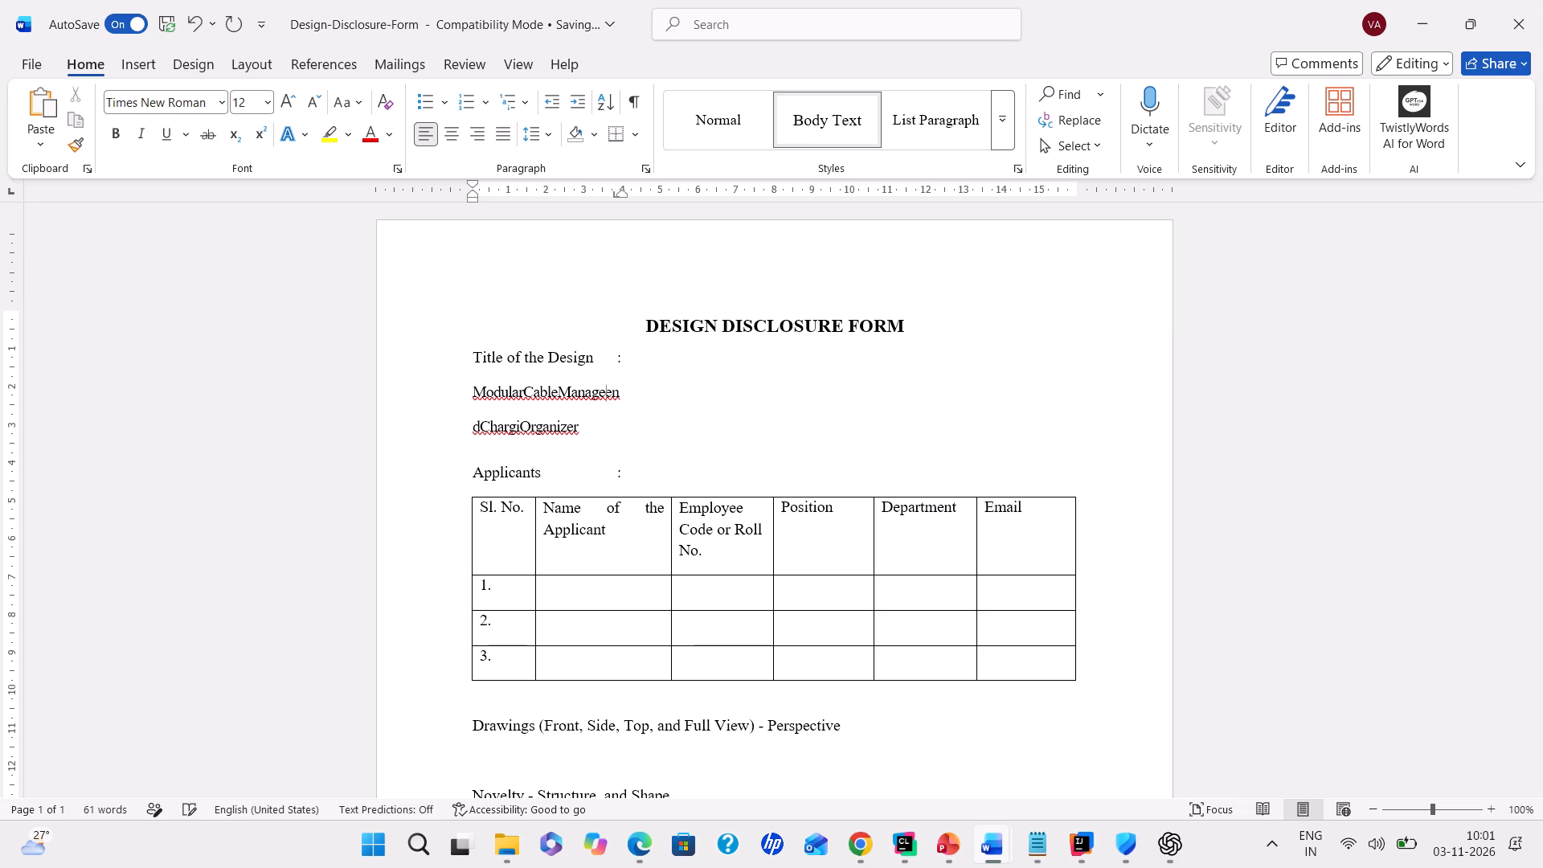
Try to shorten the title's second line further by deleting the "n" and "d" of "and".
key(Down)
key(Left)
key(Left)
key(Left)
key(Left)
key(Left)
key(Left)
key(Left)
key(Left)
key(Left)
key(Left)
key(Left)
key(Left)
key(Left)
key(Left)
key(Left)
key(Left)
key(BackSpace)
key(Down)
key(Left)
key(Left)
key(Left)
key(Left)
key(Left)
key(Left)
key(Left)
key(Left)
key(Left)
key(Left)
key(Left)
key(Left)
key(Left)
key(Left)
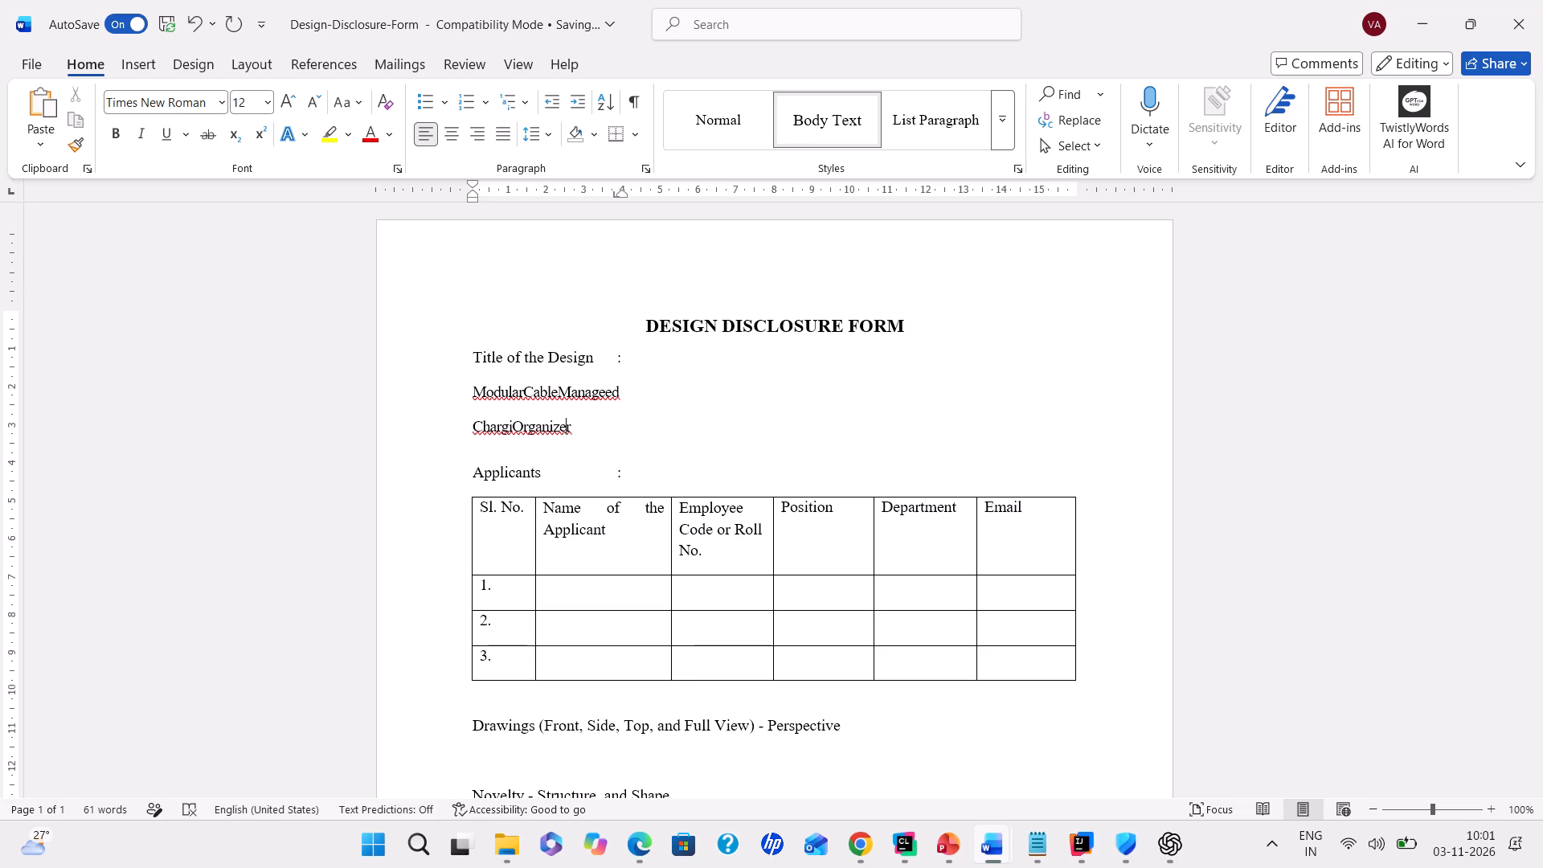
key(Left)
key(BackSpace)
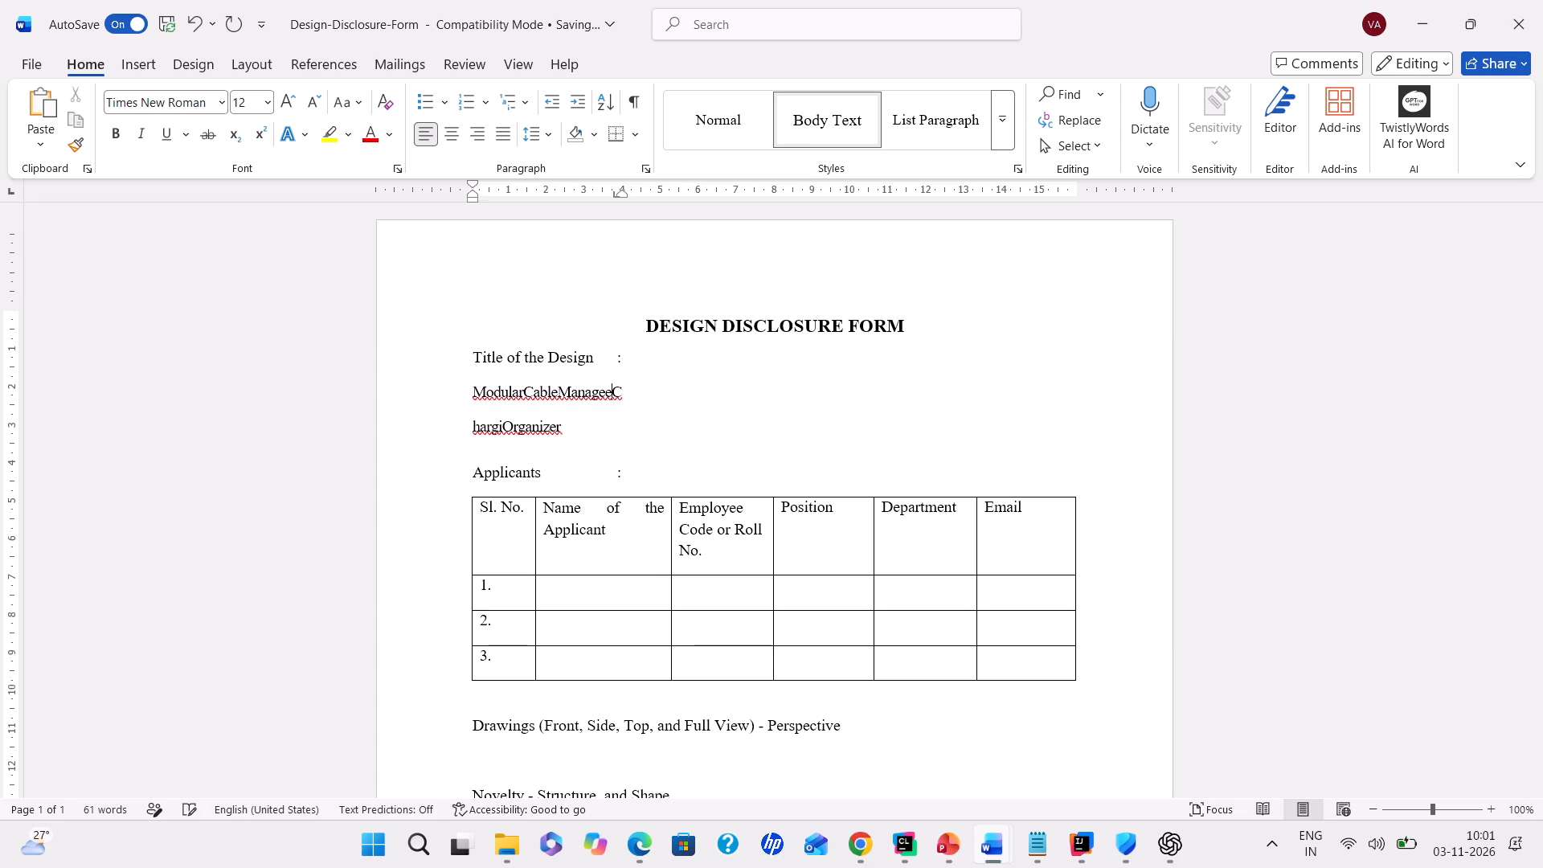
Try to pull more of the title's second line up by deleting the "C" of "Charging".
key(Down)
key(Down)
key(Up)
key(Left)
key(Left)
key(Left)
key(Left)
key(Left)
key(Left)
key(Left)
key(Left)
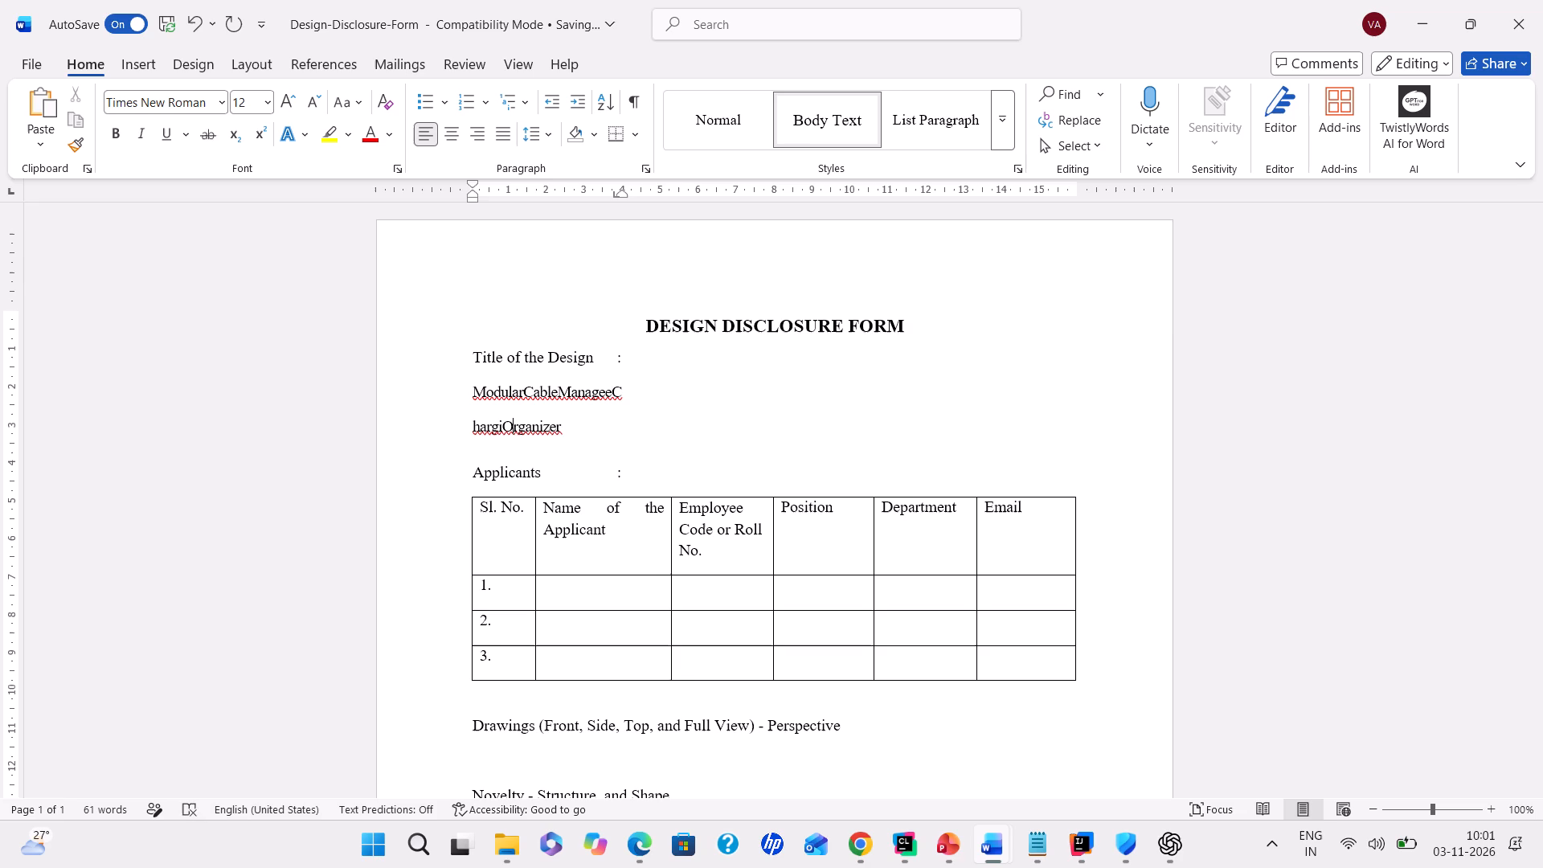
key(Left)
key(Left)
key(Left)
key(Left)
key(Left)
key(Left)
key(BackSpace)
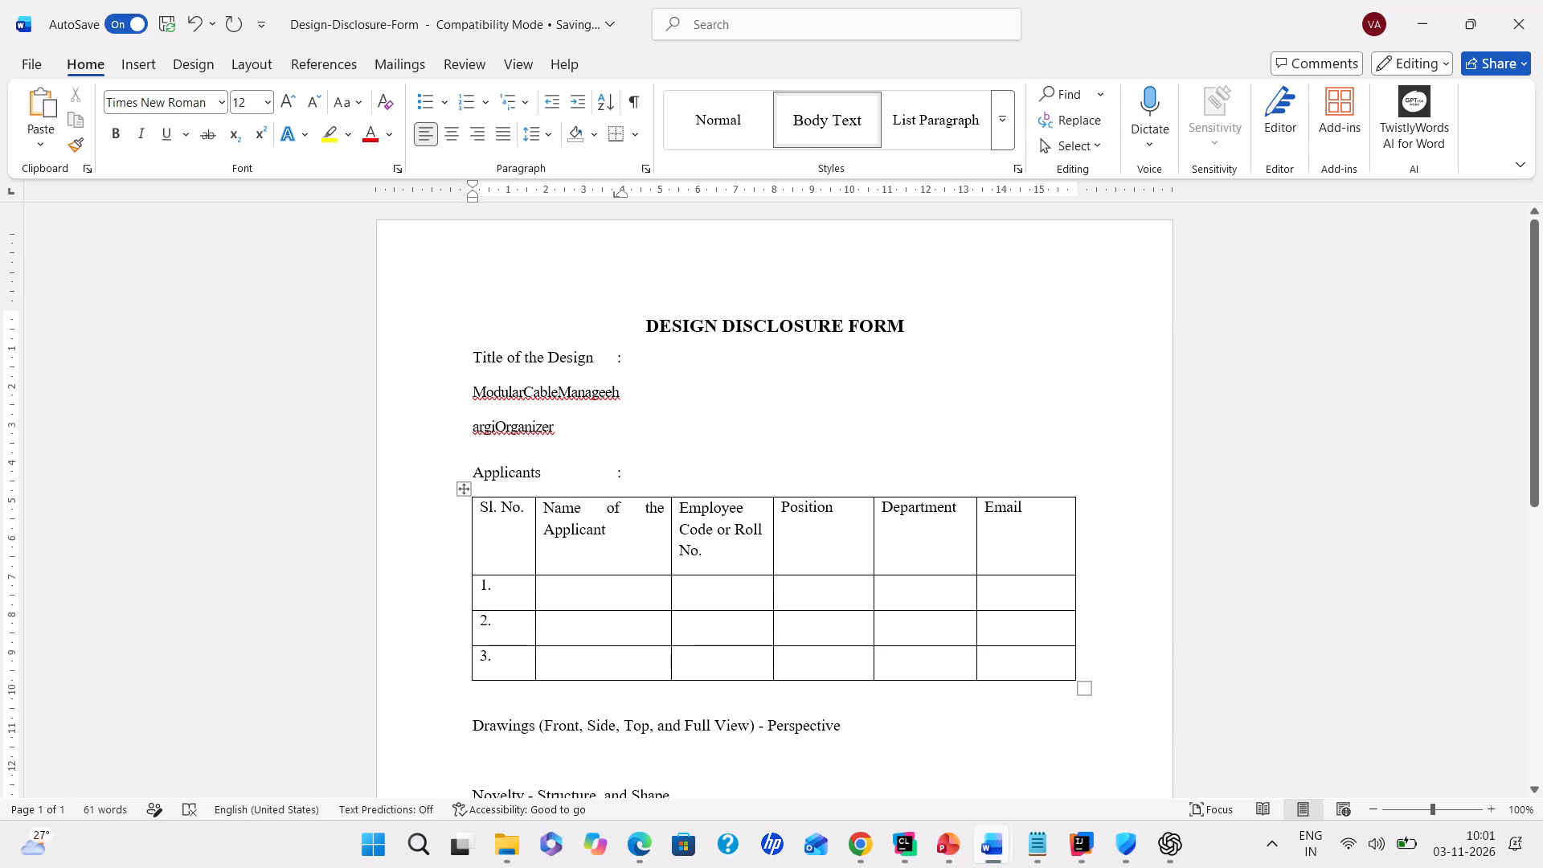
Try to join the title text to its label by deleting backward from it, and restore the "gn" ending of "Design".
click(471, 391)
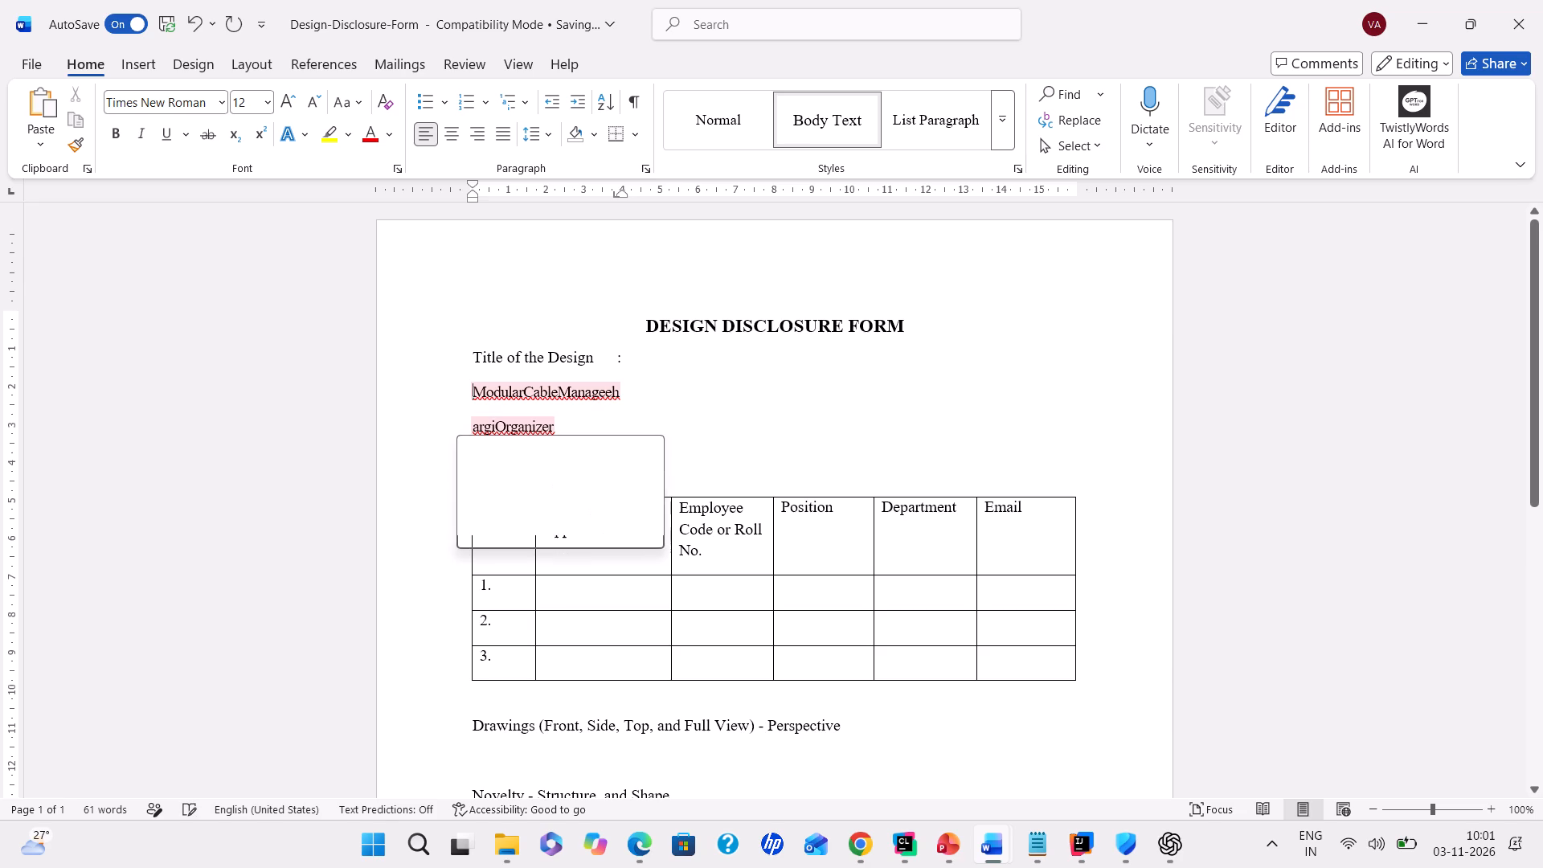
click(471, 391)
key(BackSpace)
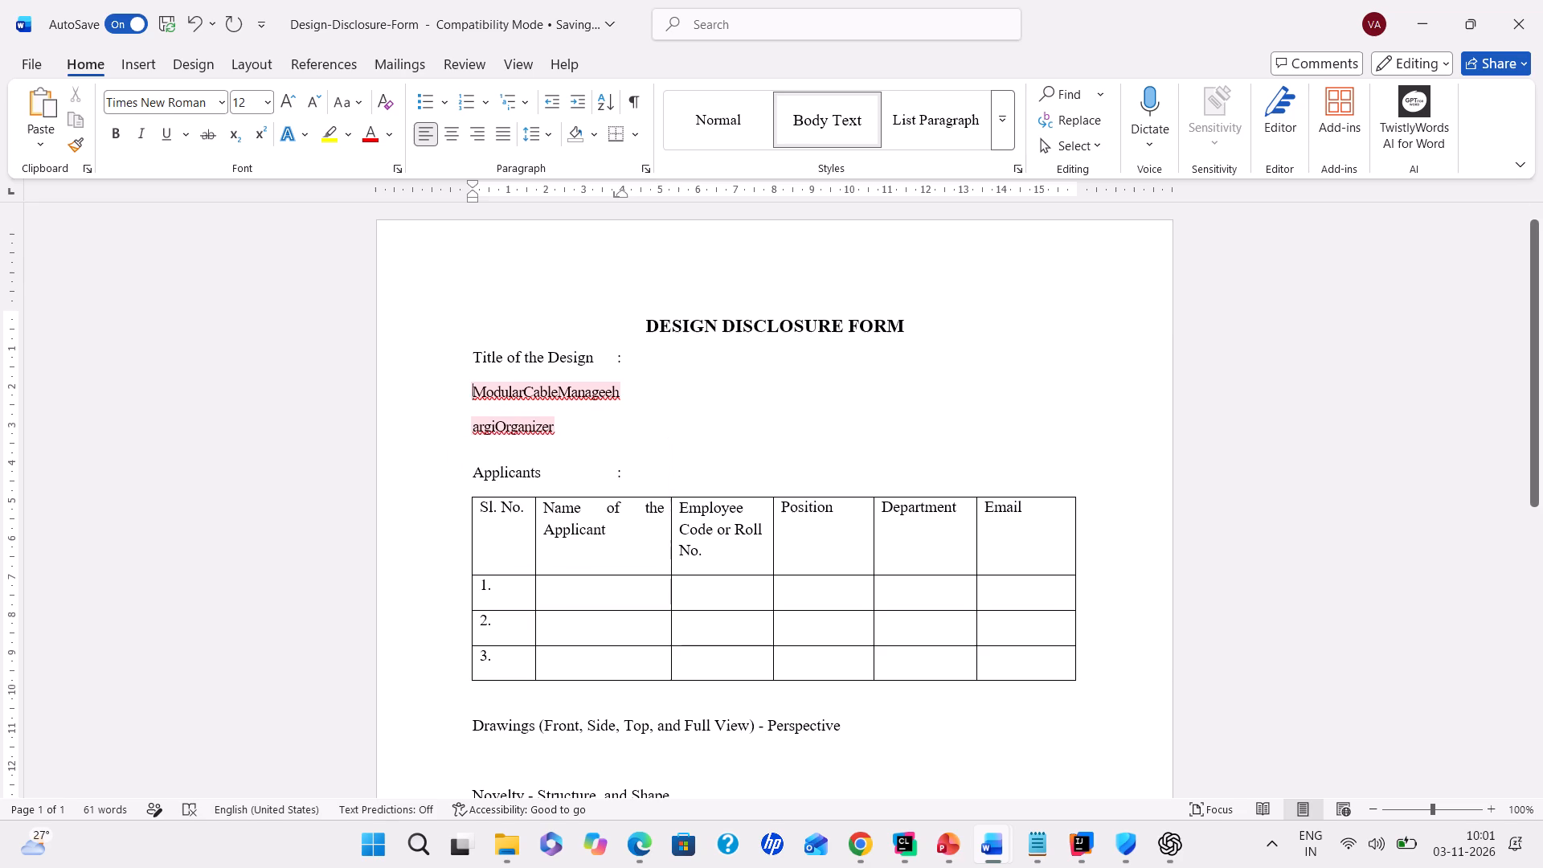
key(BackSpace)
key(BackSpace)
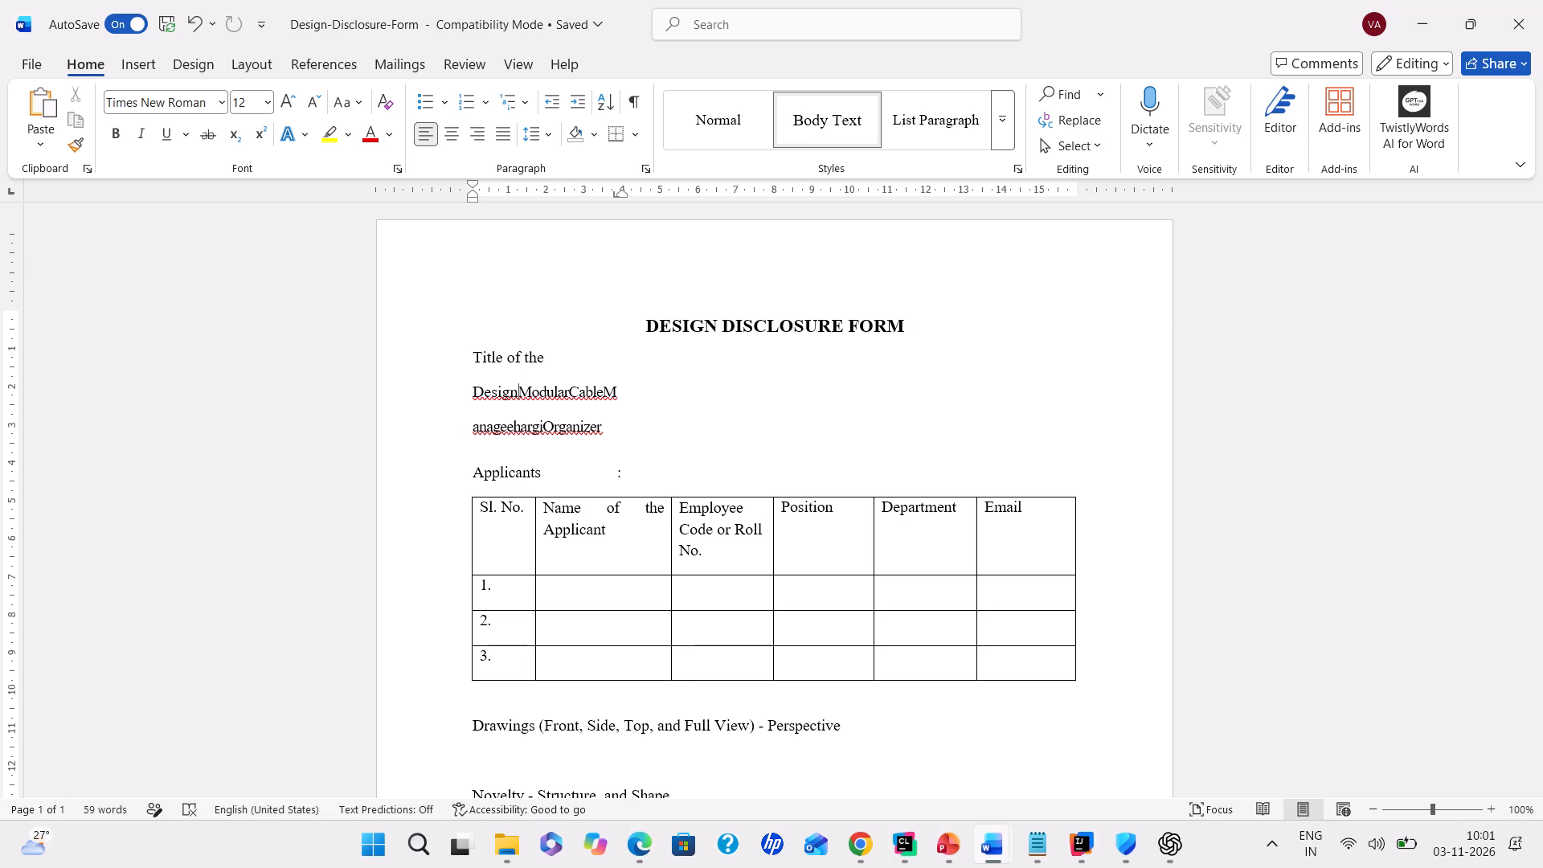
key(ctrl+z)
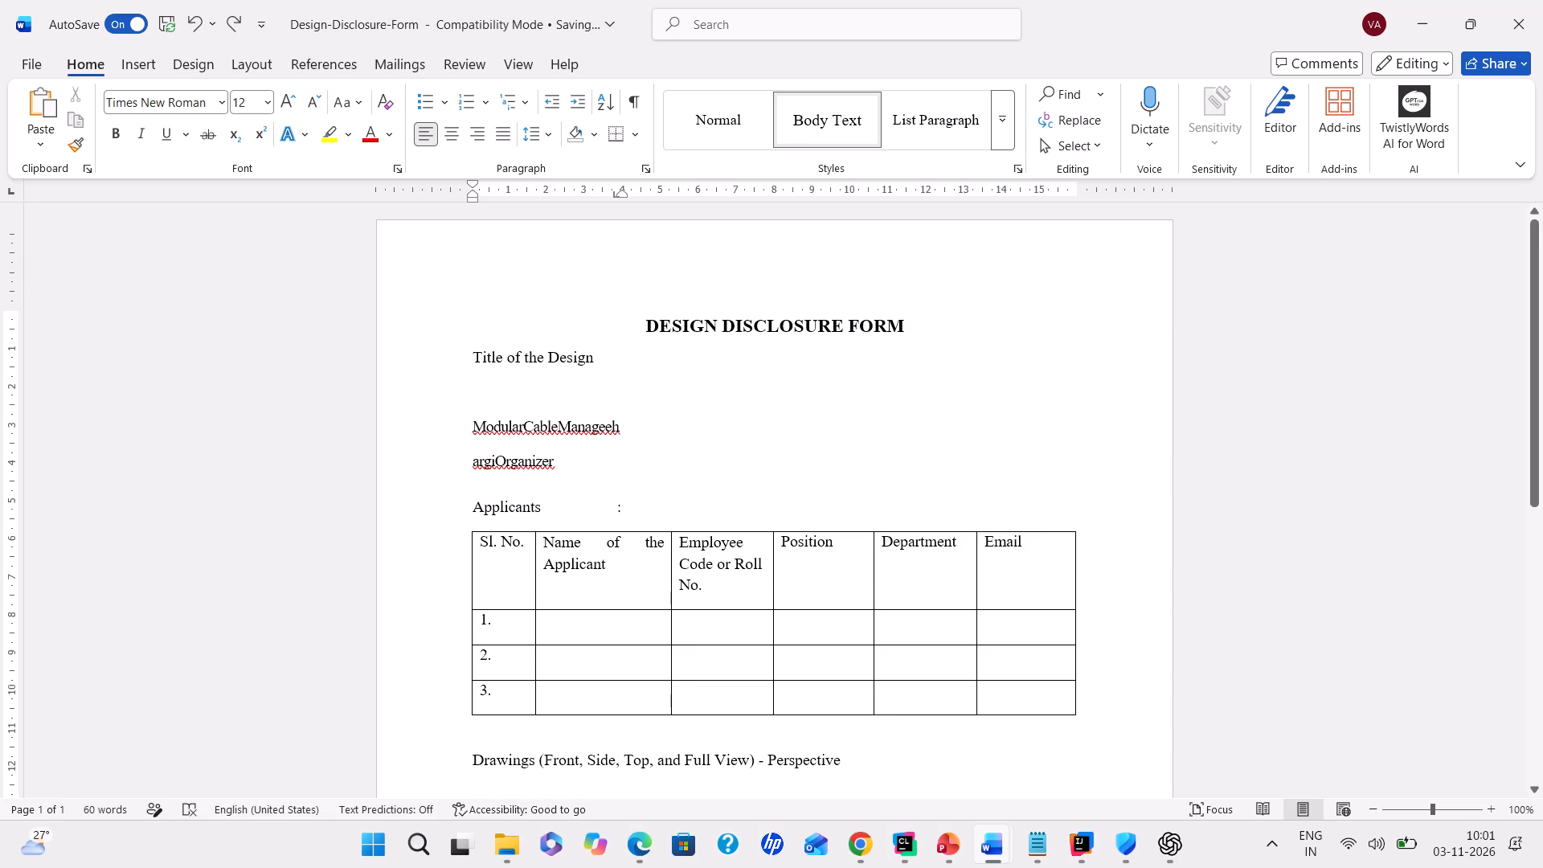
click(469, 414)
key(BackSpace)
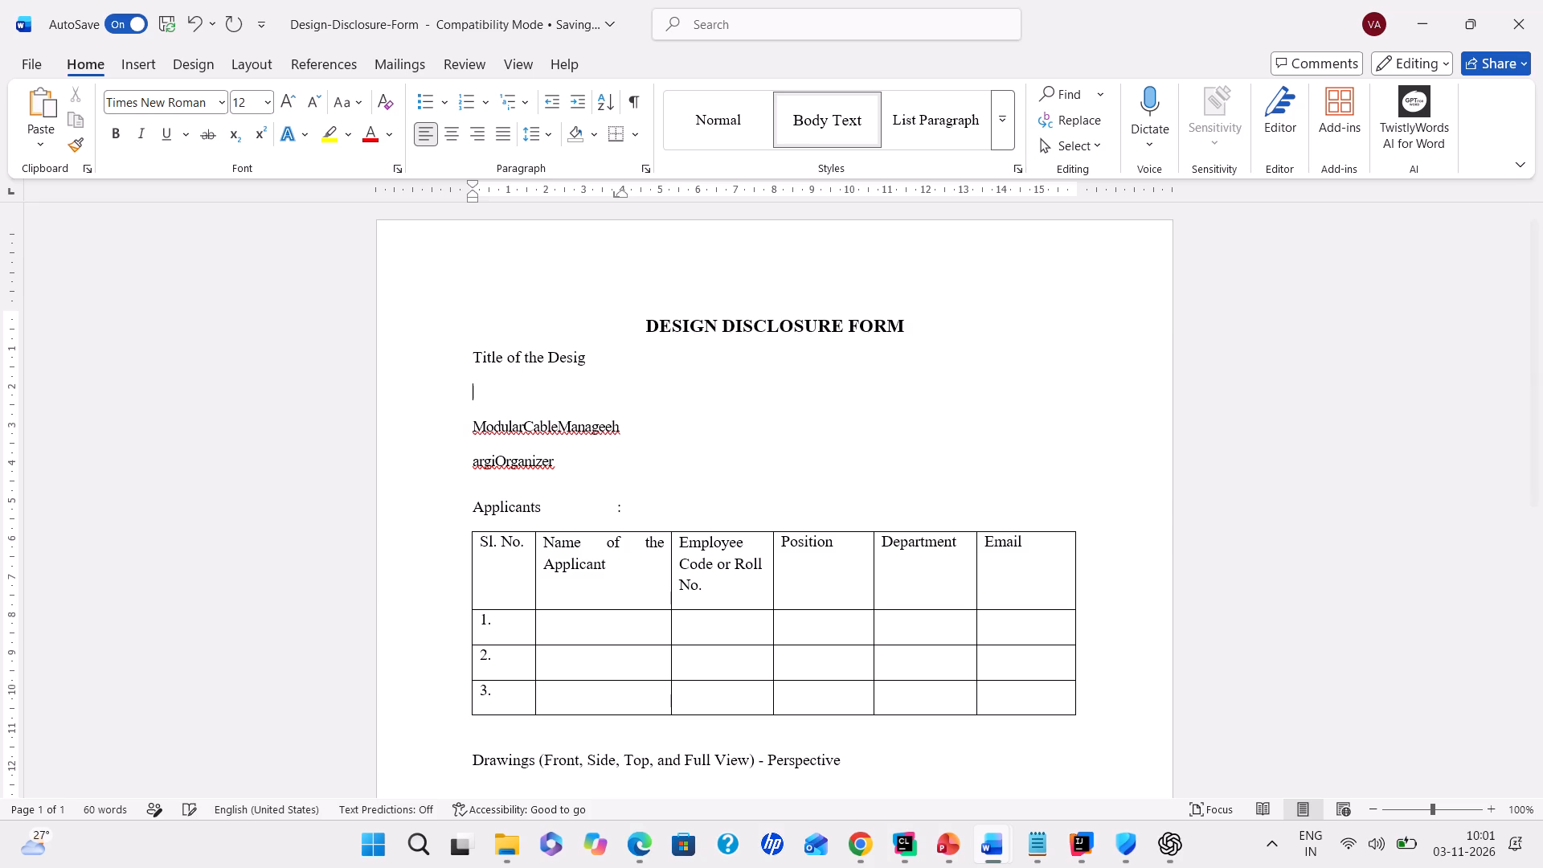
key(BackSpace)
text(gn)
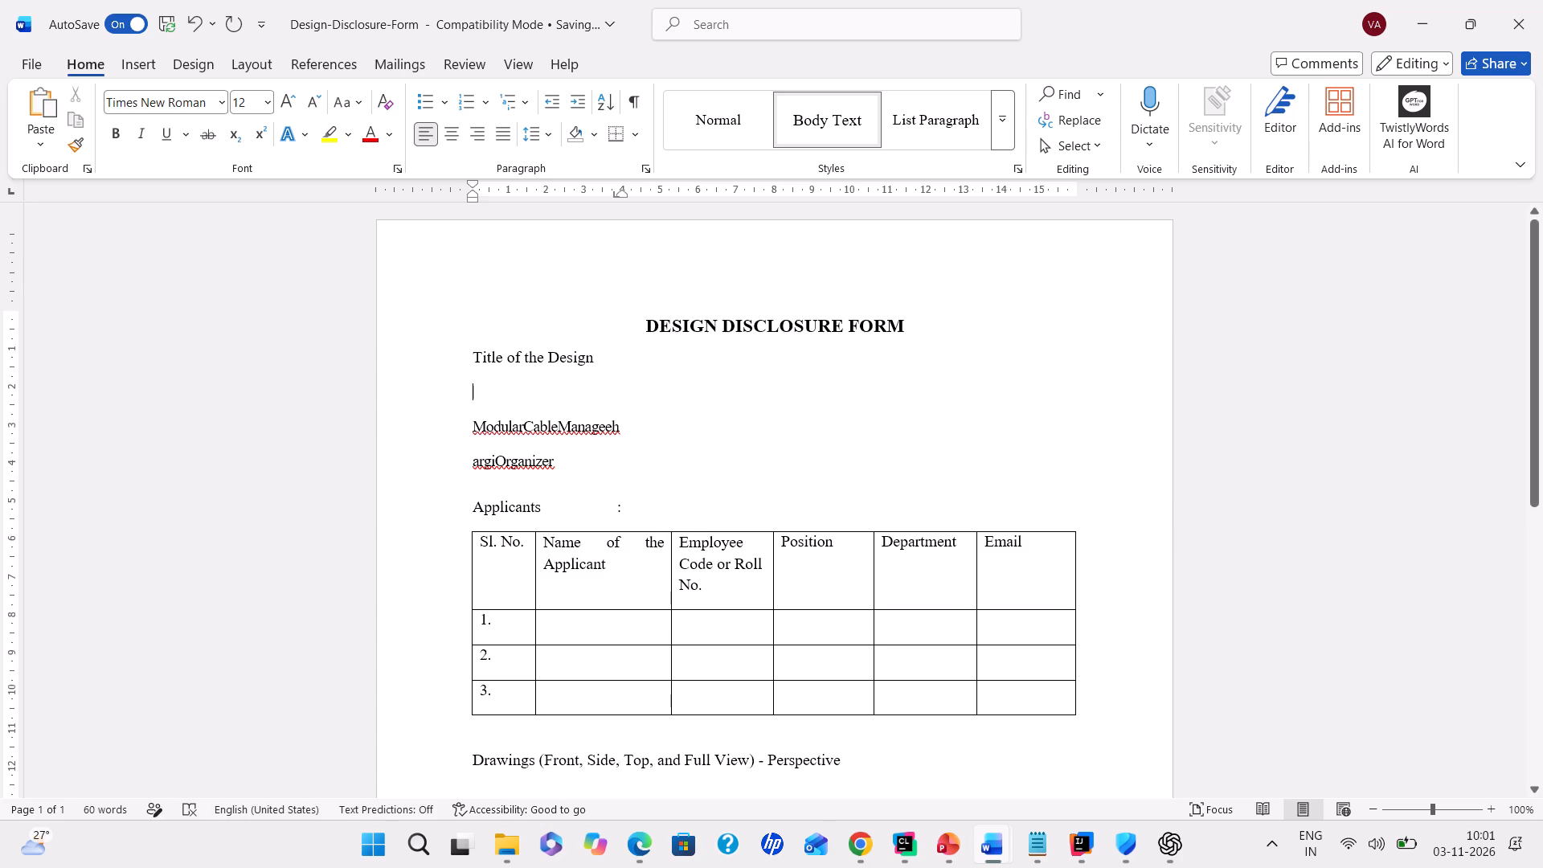
Delete the garbled title text and put the colon back after "Title of the Design", followed by spaces.
drag(478, 428, 520, 467)
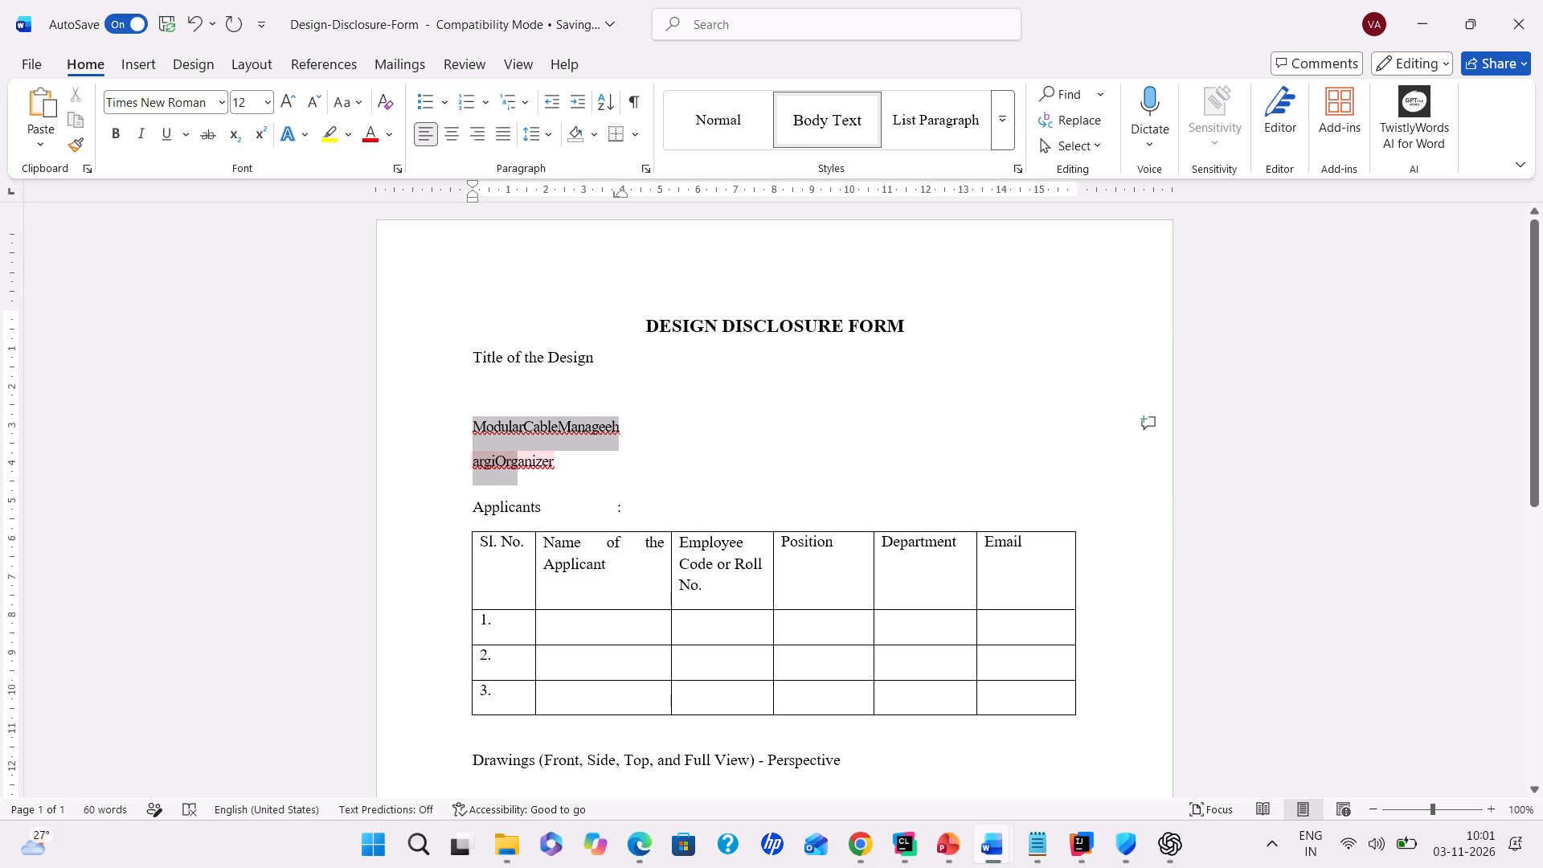
drag(520, 467, 565, 476)
key(BackSpace)
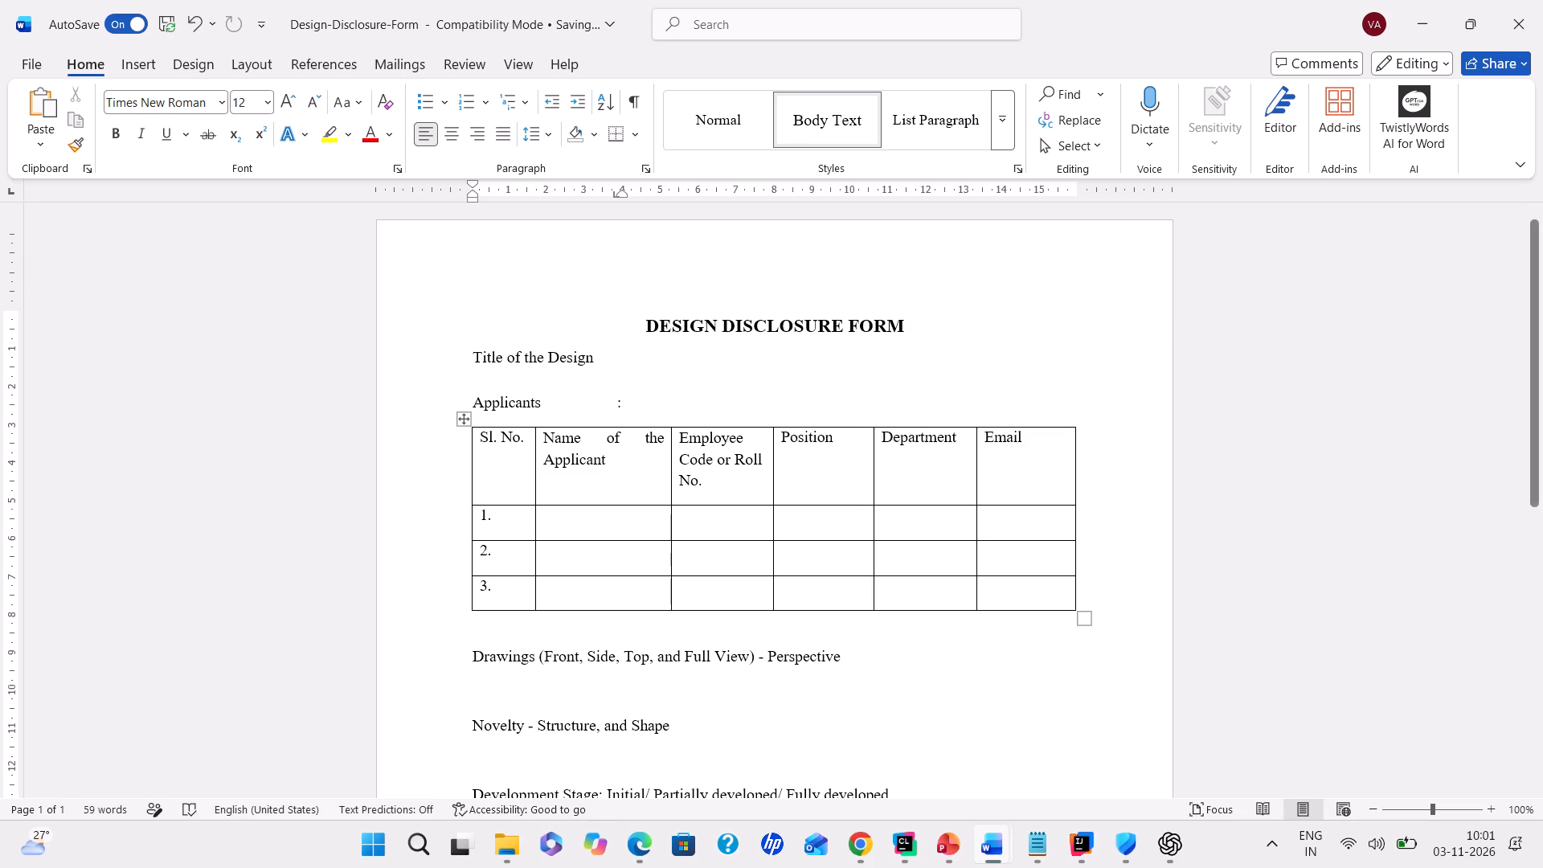
key(shift+colon)
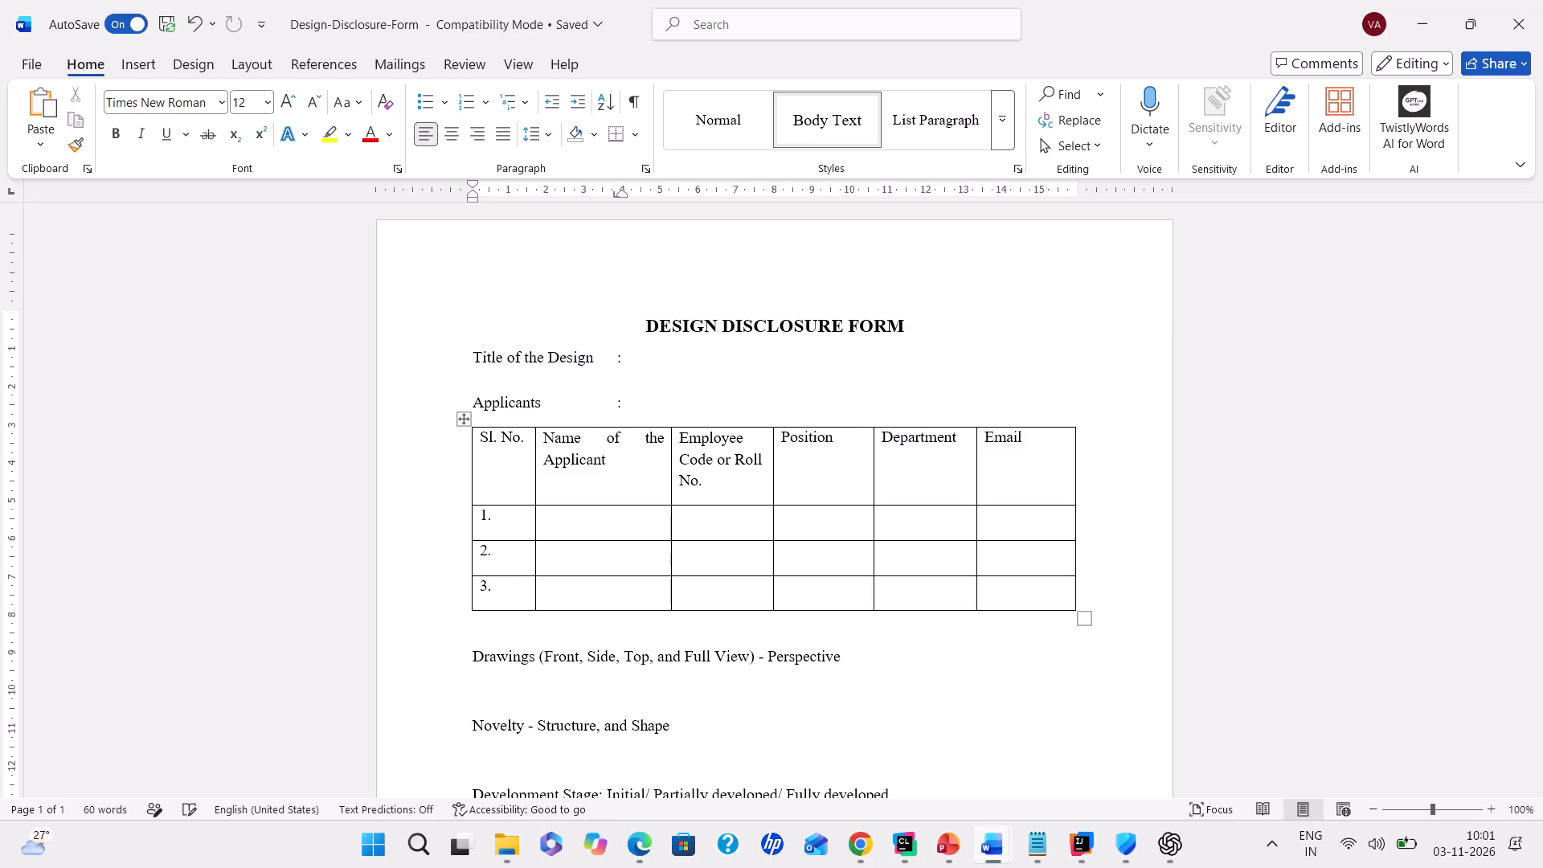
key(space)
key(space)
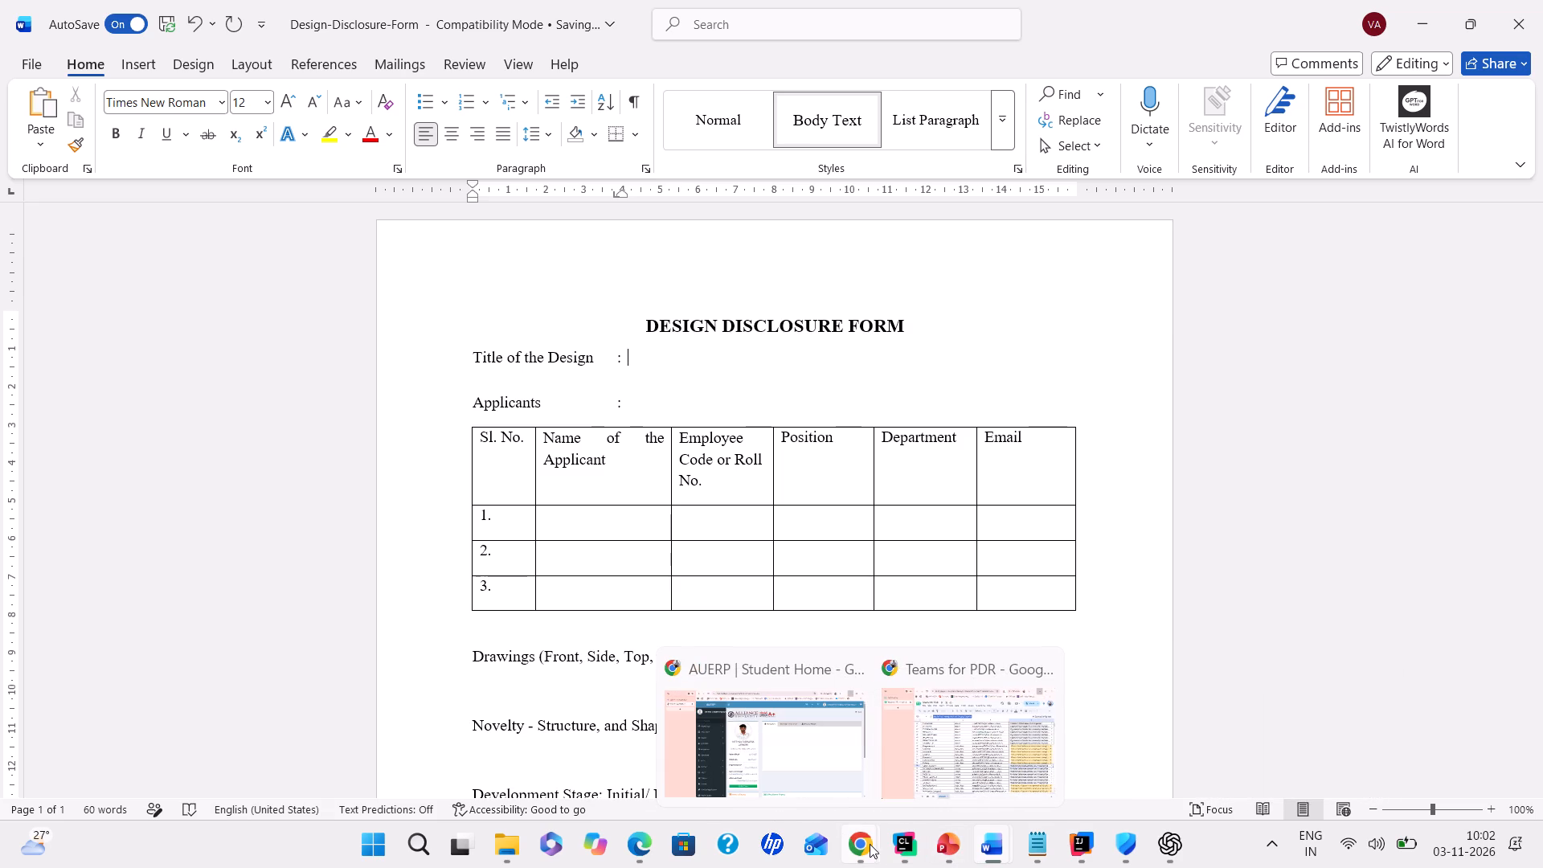
Copy "Modular Cable Management and Charging Organizer" from the Teams for PDR sheet in Chrome and paste it after the Title of the Design colon in Word.
click(932, 770)
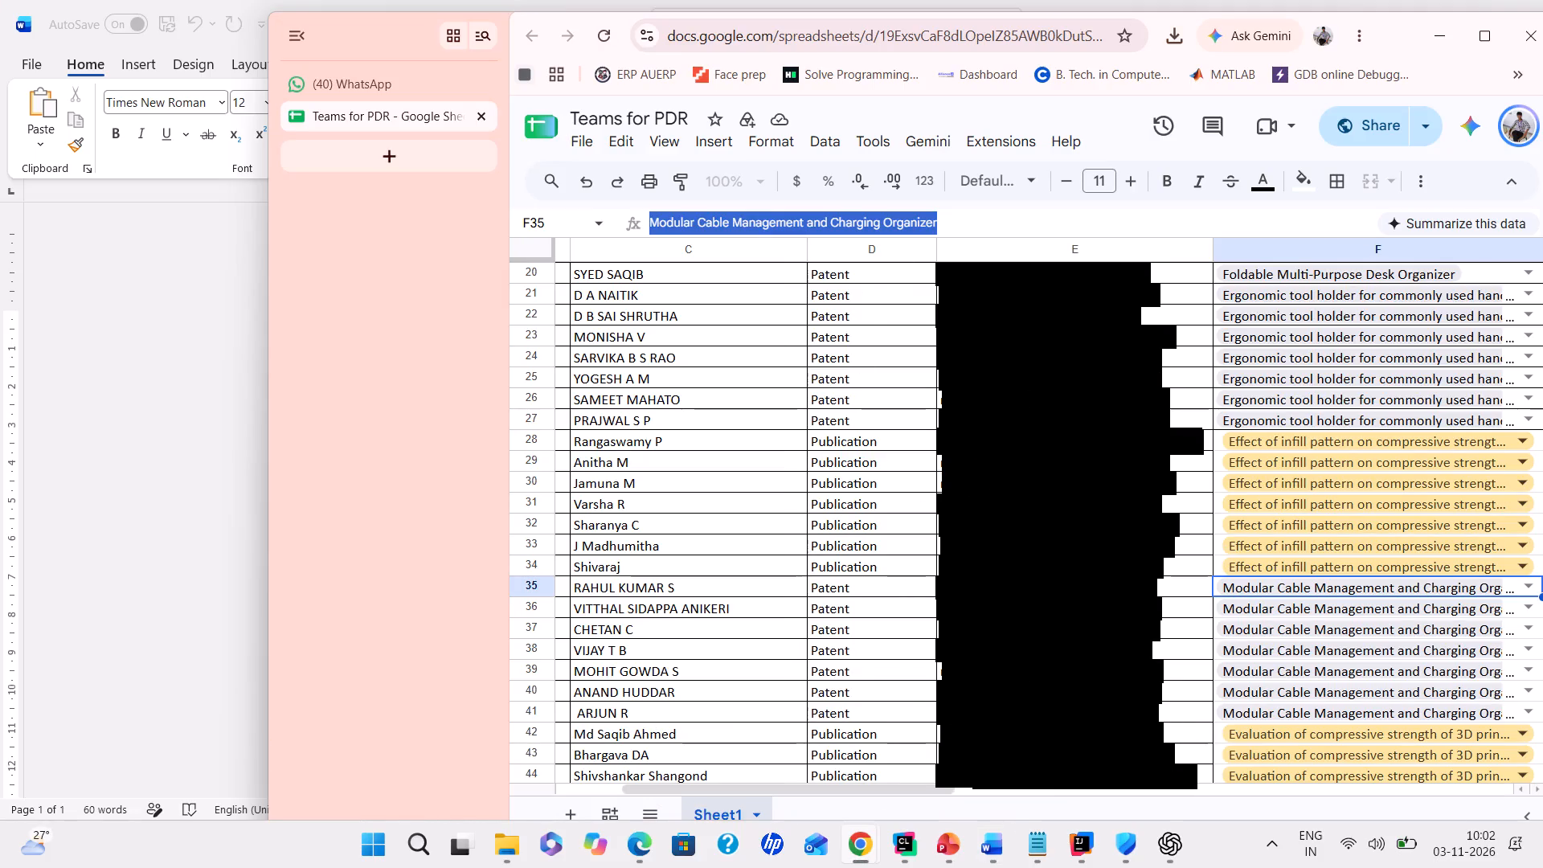
key(ctrl+c)
click(1435, 39)
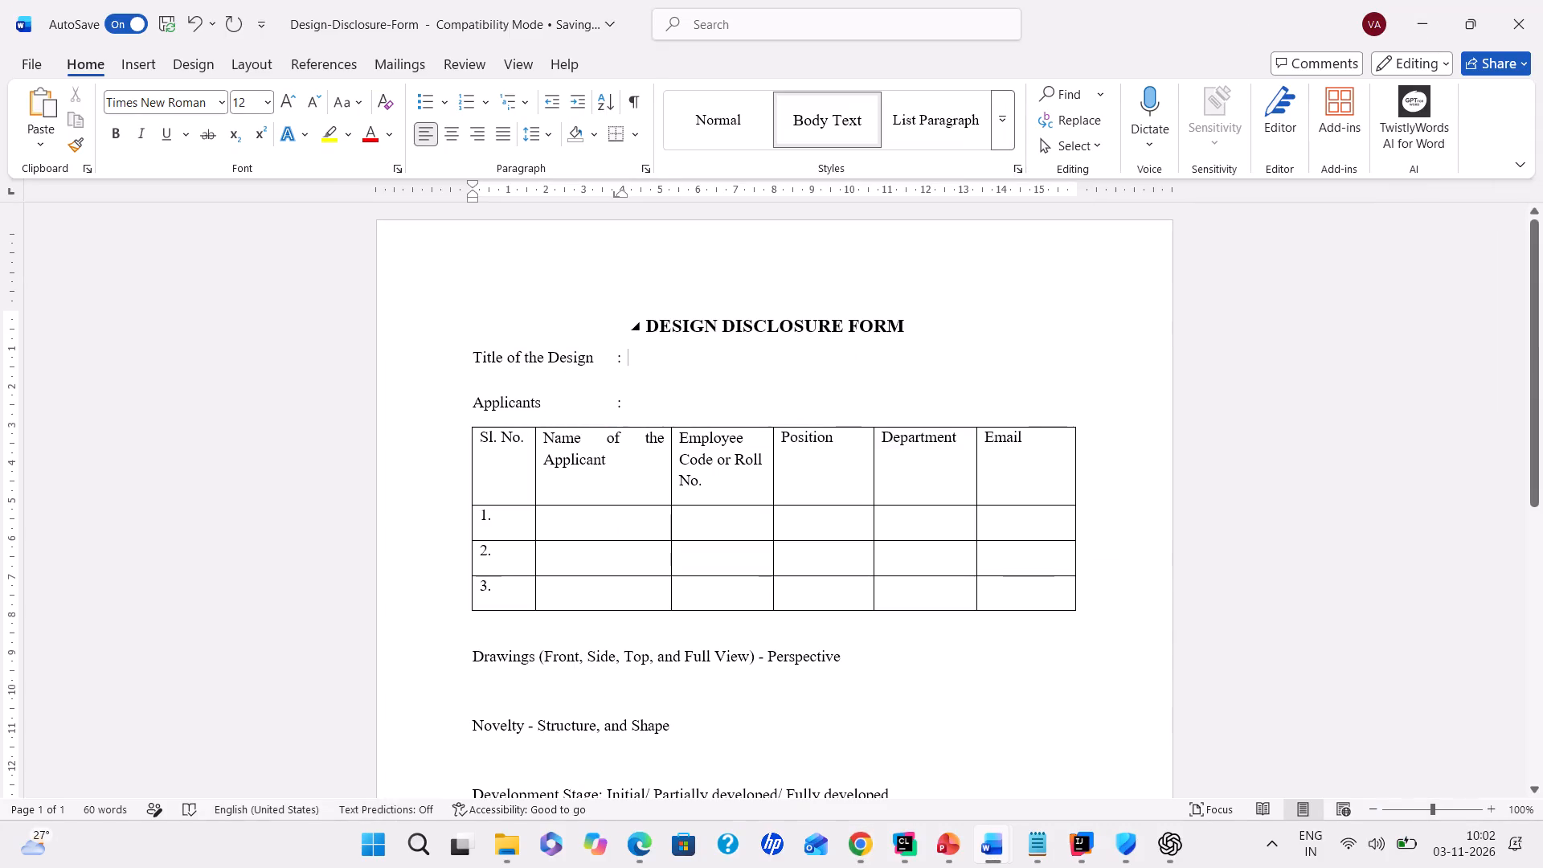
key(space)
key(space)
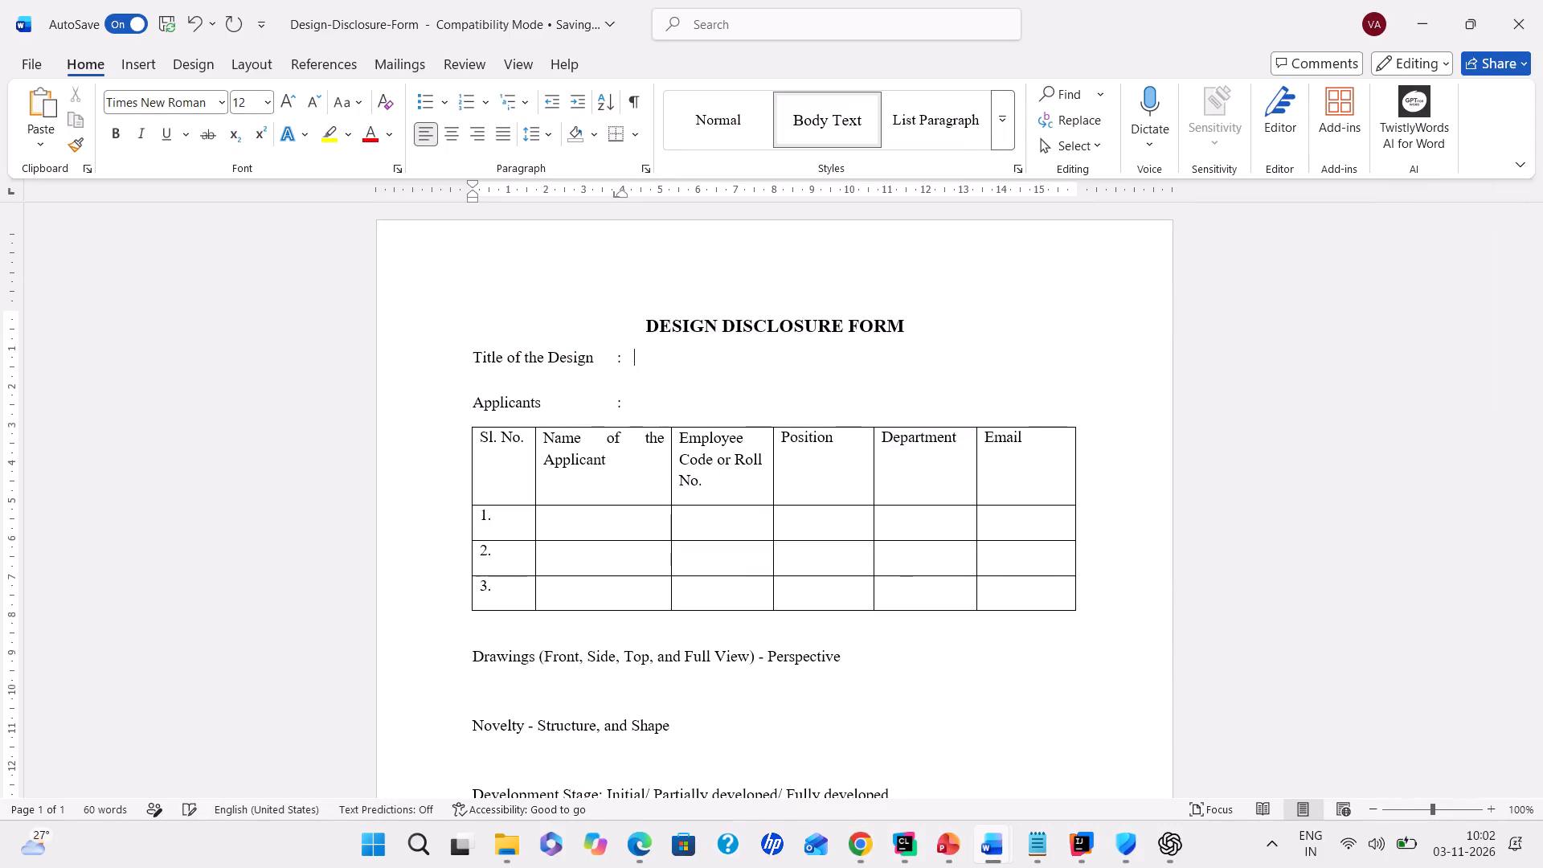
key(space)
key(space)
key(ctrl+v)
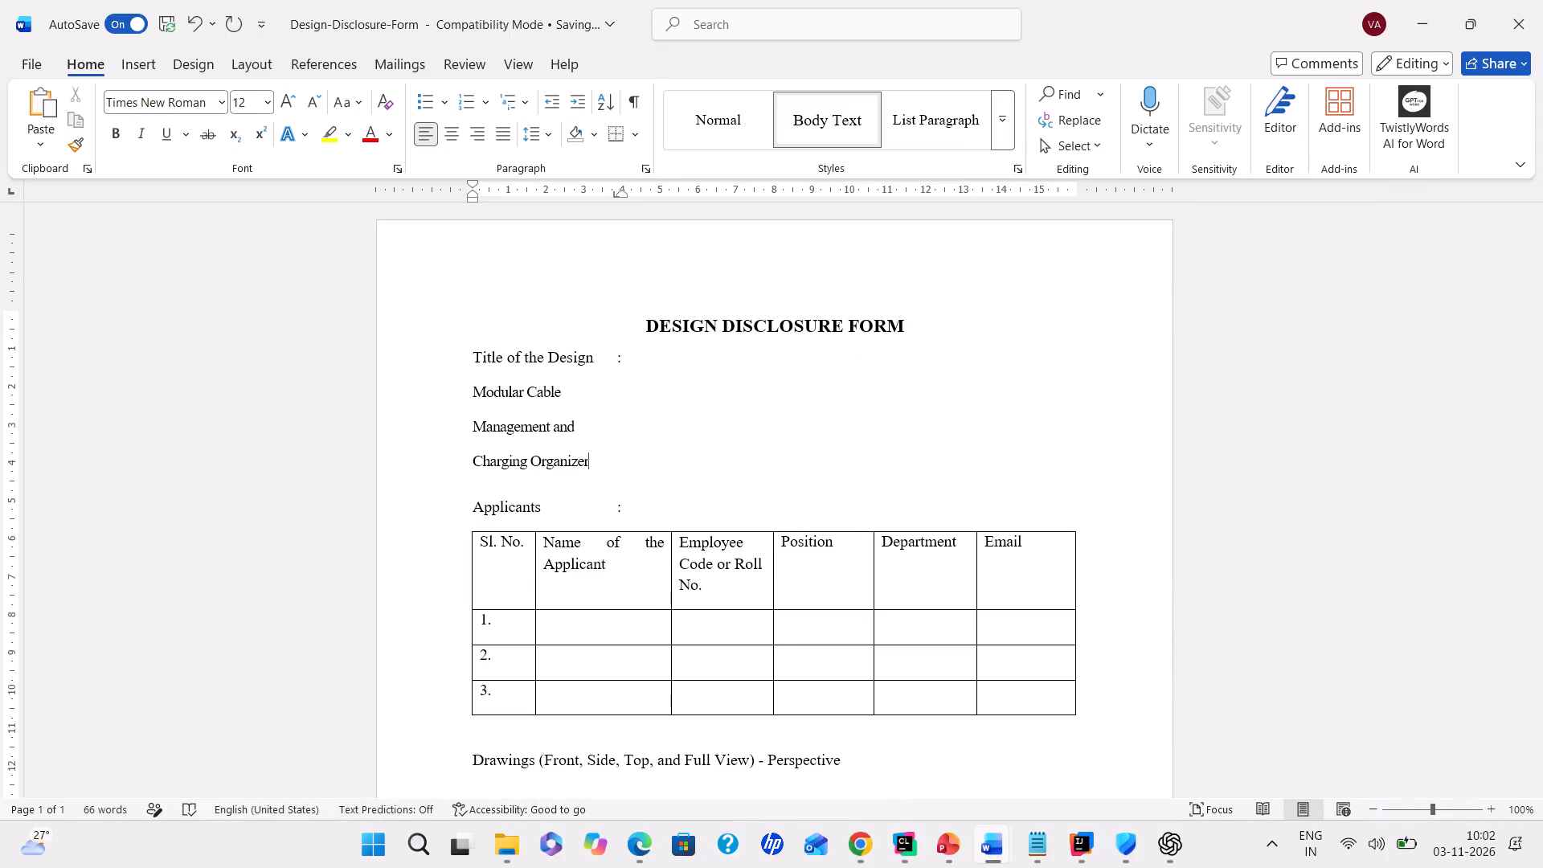
key(Down)
key(Up)
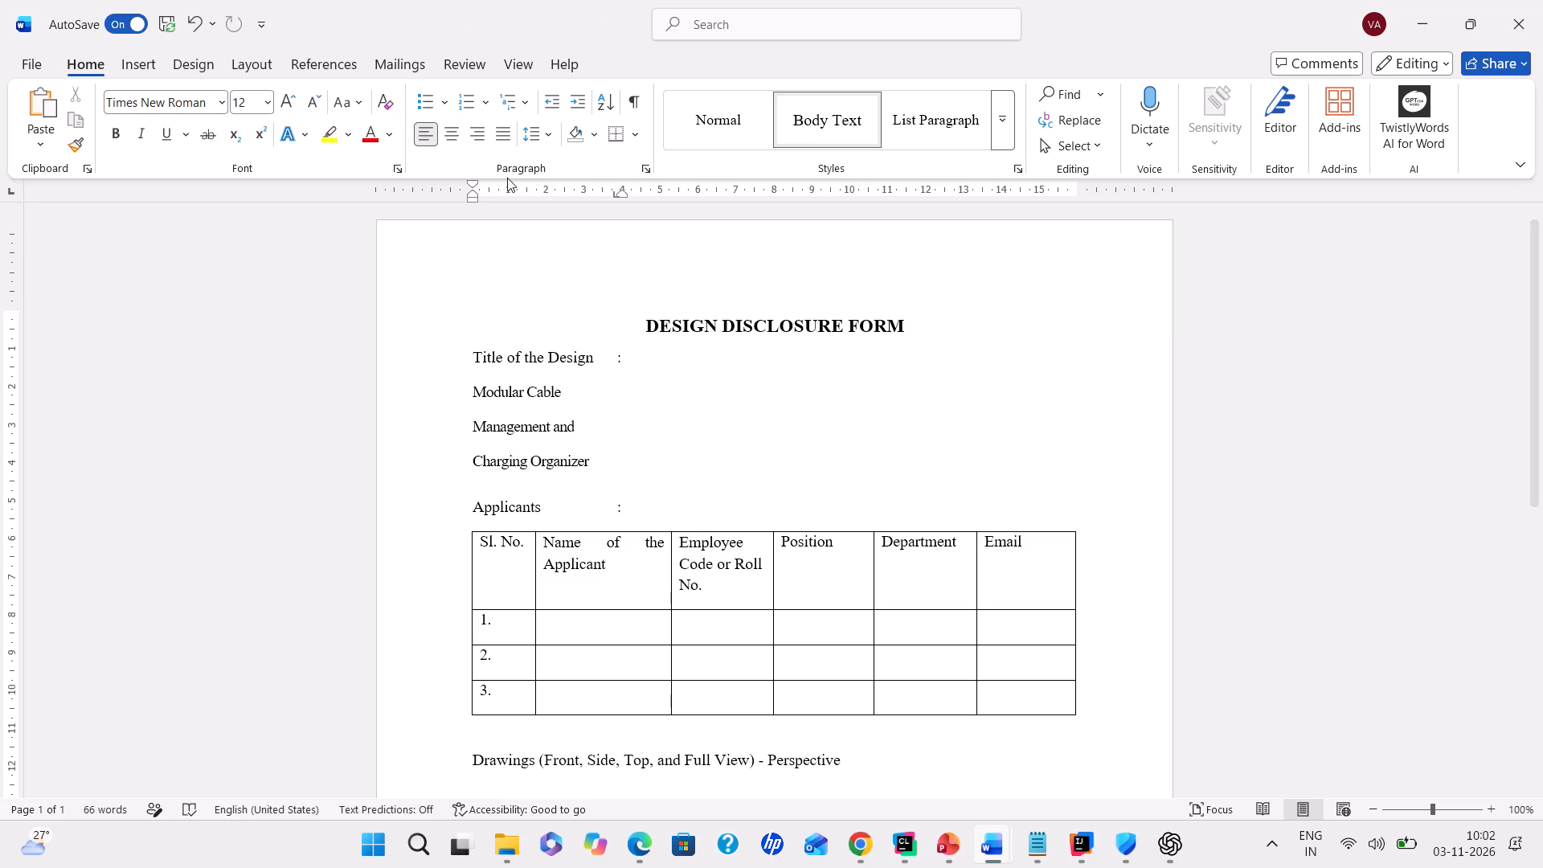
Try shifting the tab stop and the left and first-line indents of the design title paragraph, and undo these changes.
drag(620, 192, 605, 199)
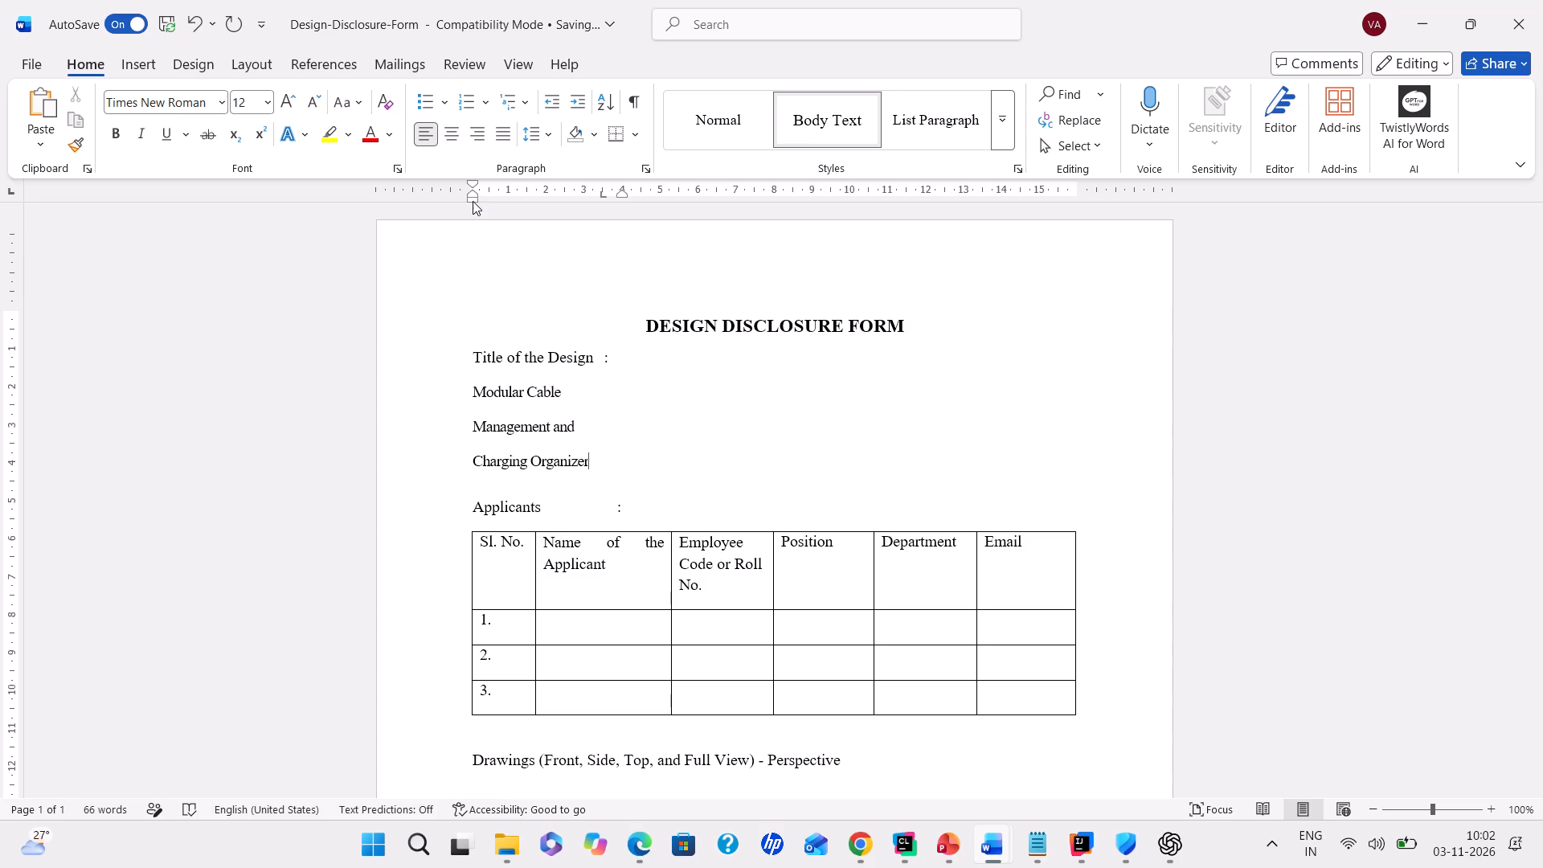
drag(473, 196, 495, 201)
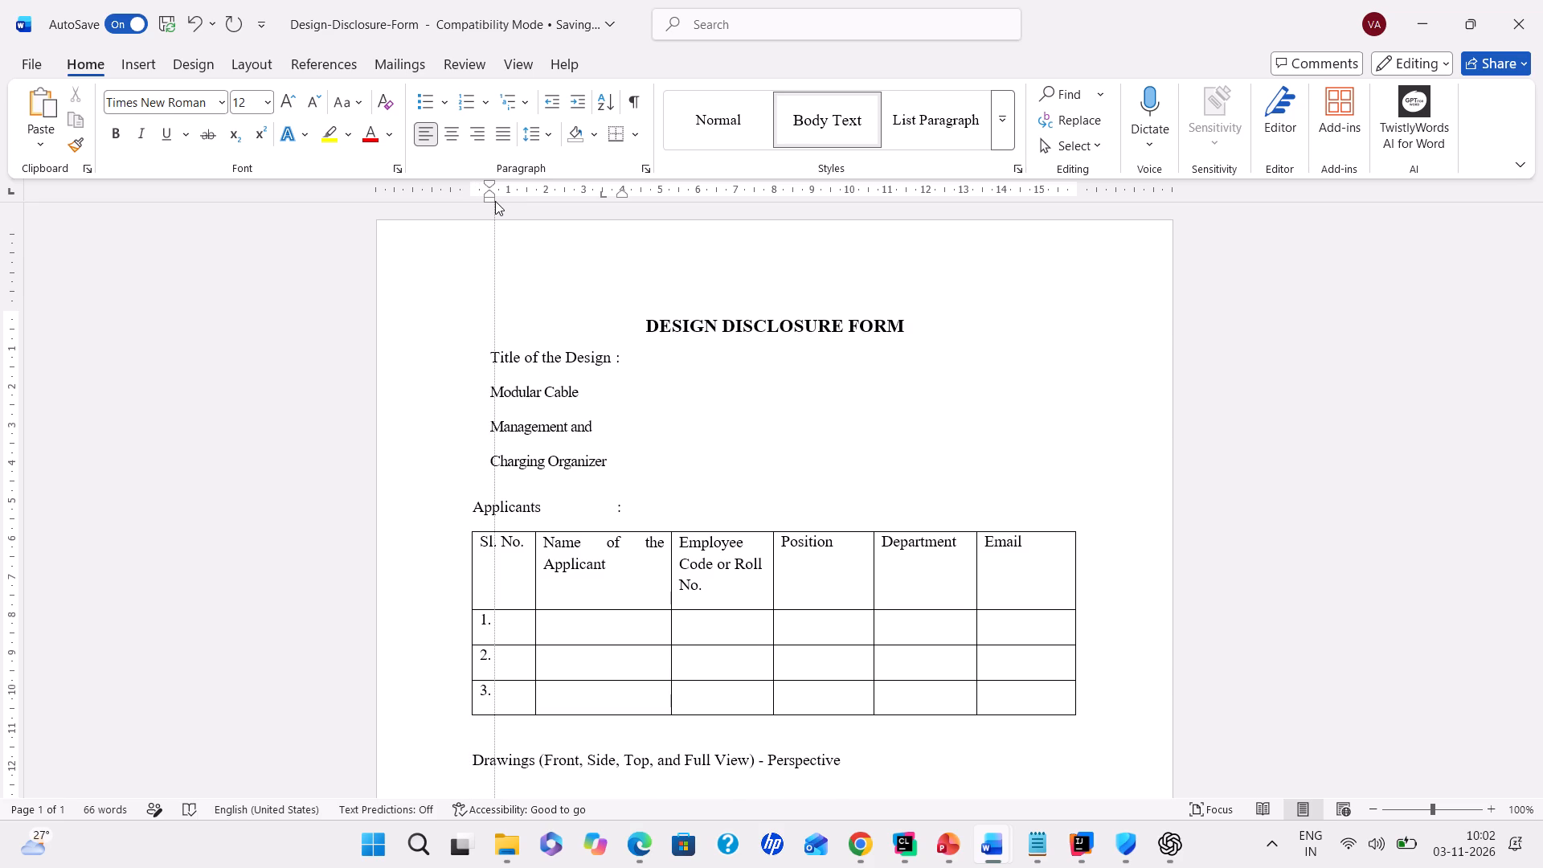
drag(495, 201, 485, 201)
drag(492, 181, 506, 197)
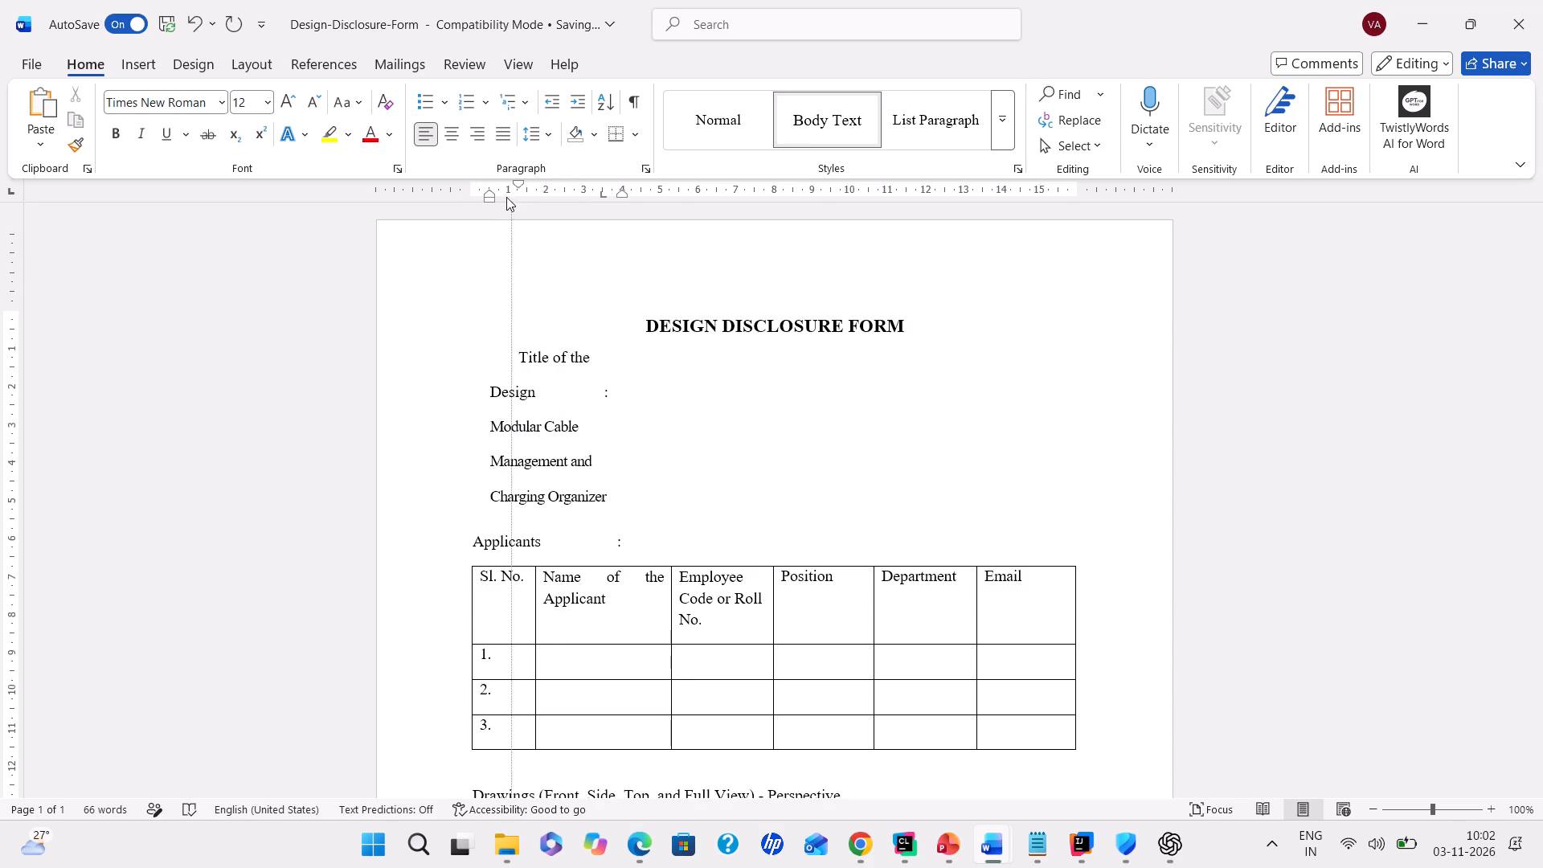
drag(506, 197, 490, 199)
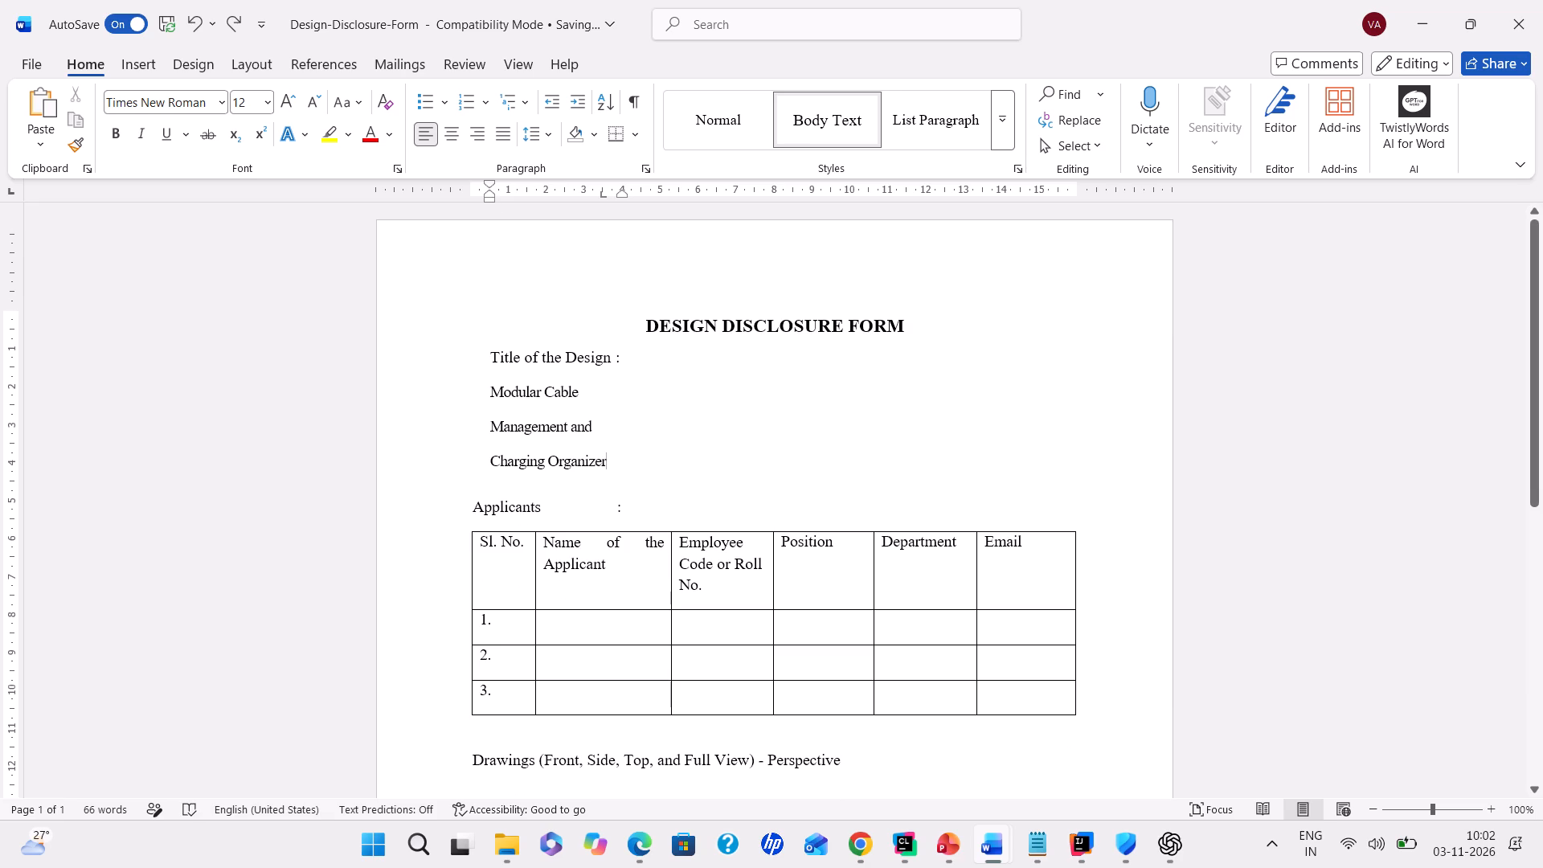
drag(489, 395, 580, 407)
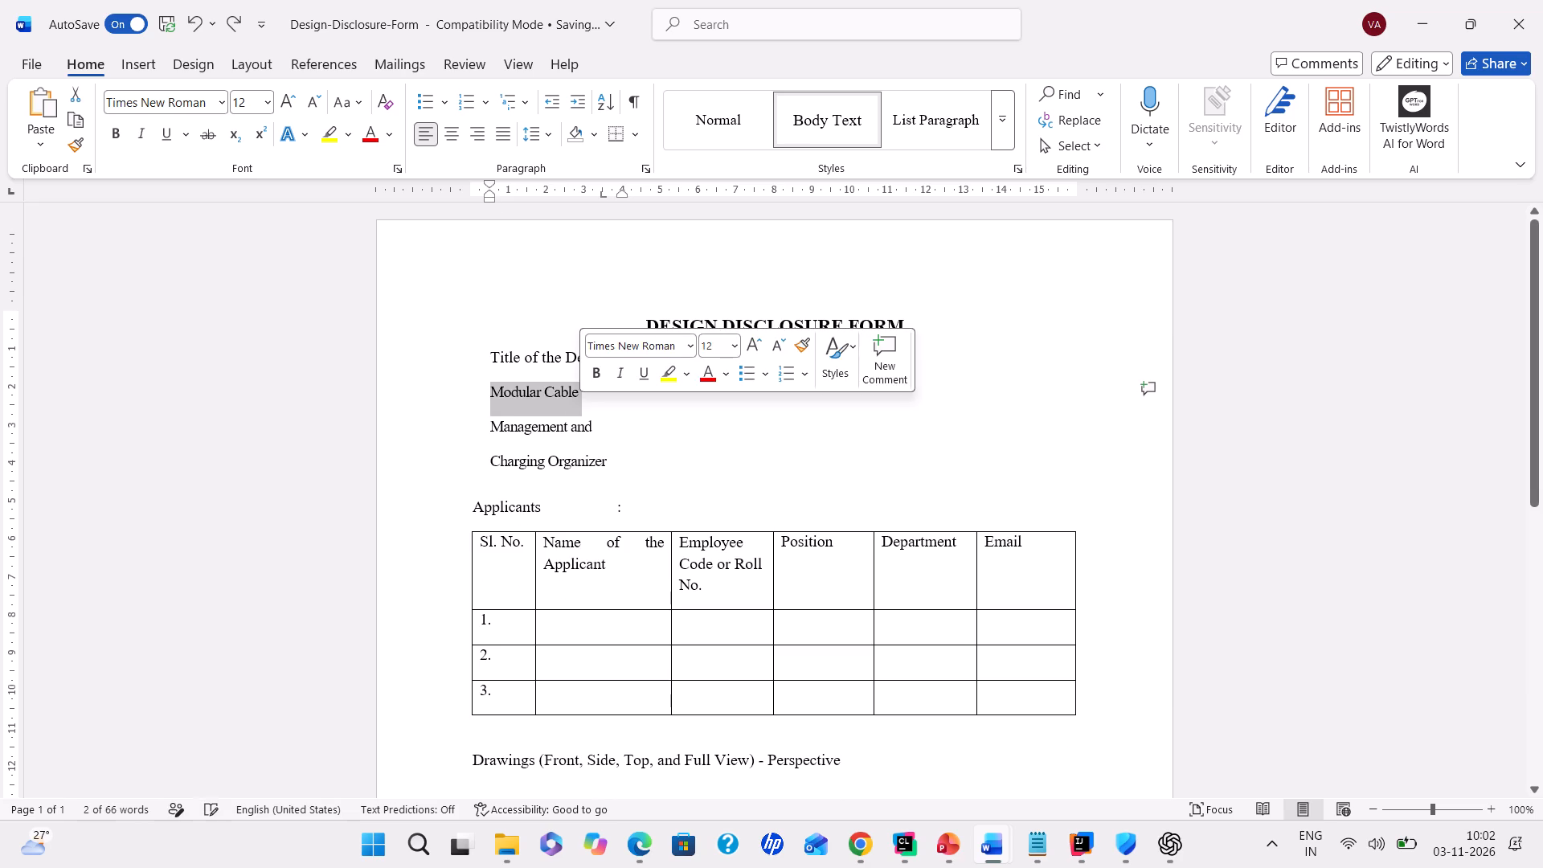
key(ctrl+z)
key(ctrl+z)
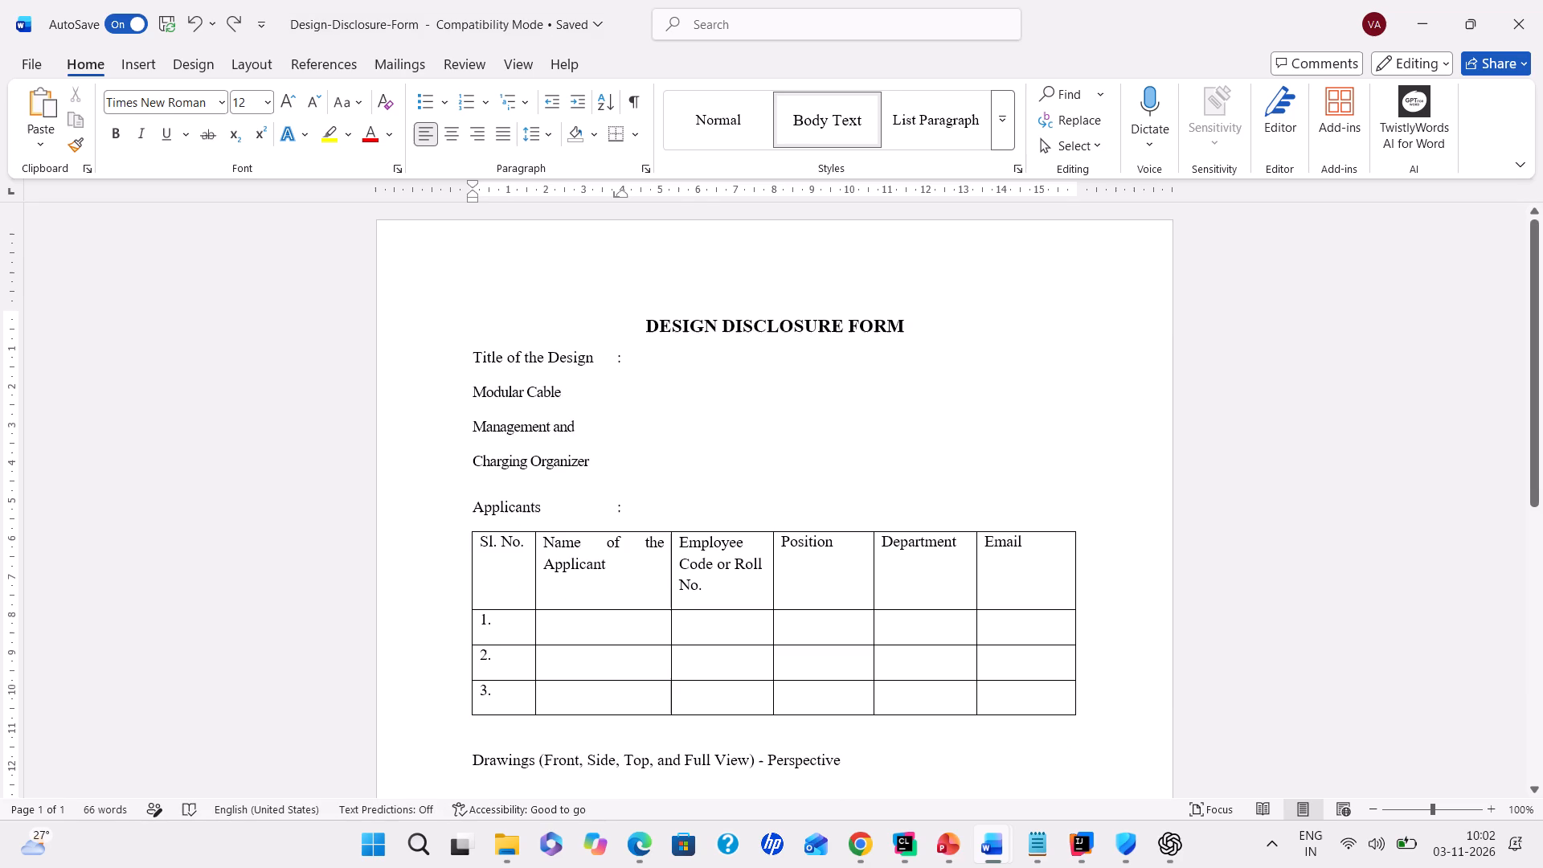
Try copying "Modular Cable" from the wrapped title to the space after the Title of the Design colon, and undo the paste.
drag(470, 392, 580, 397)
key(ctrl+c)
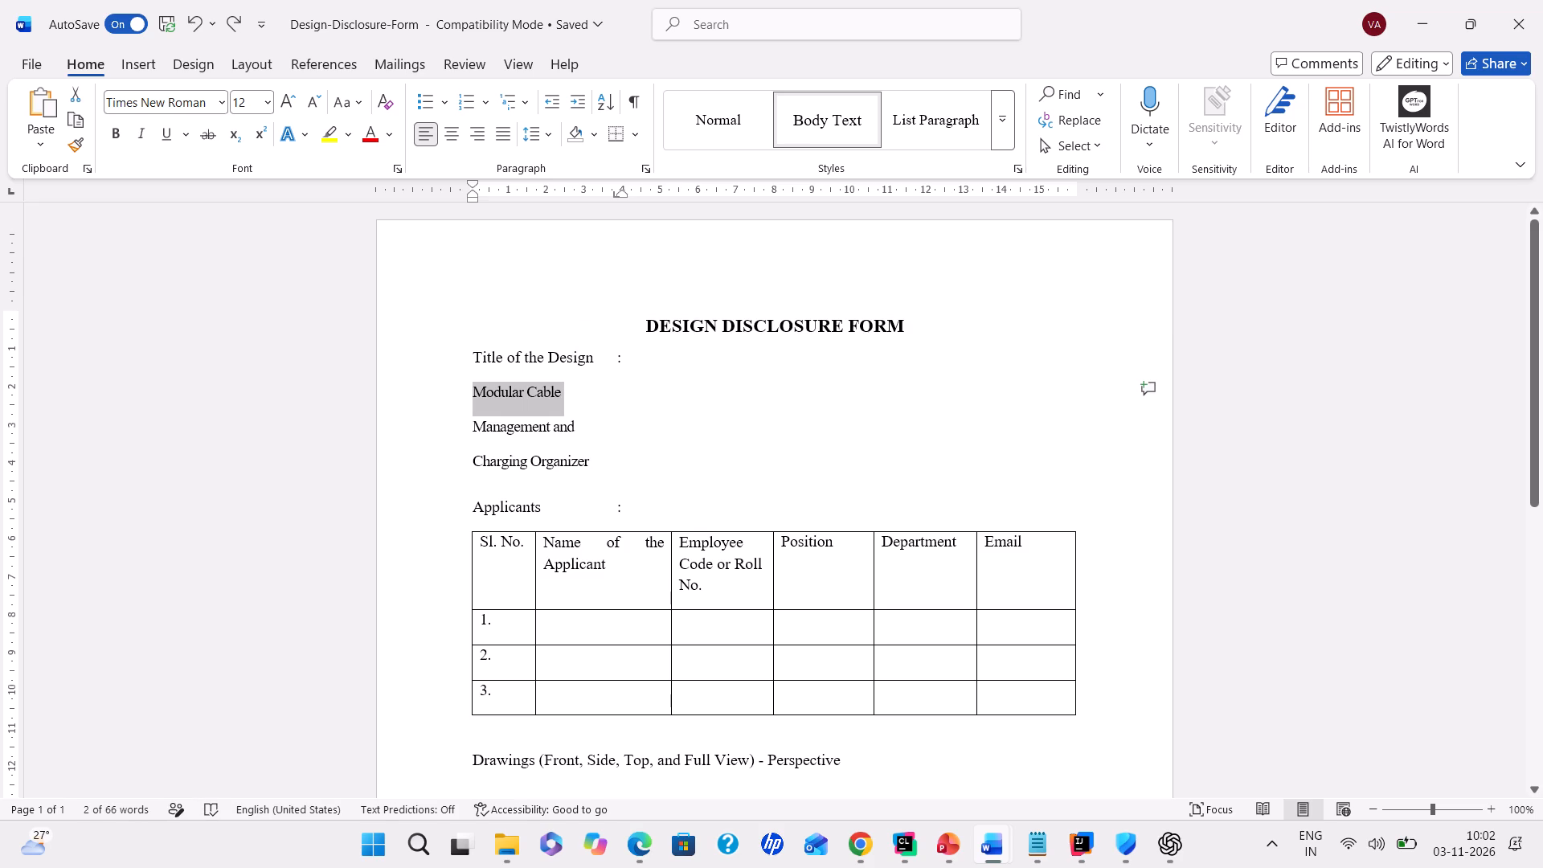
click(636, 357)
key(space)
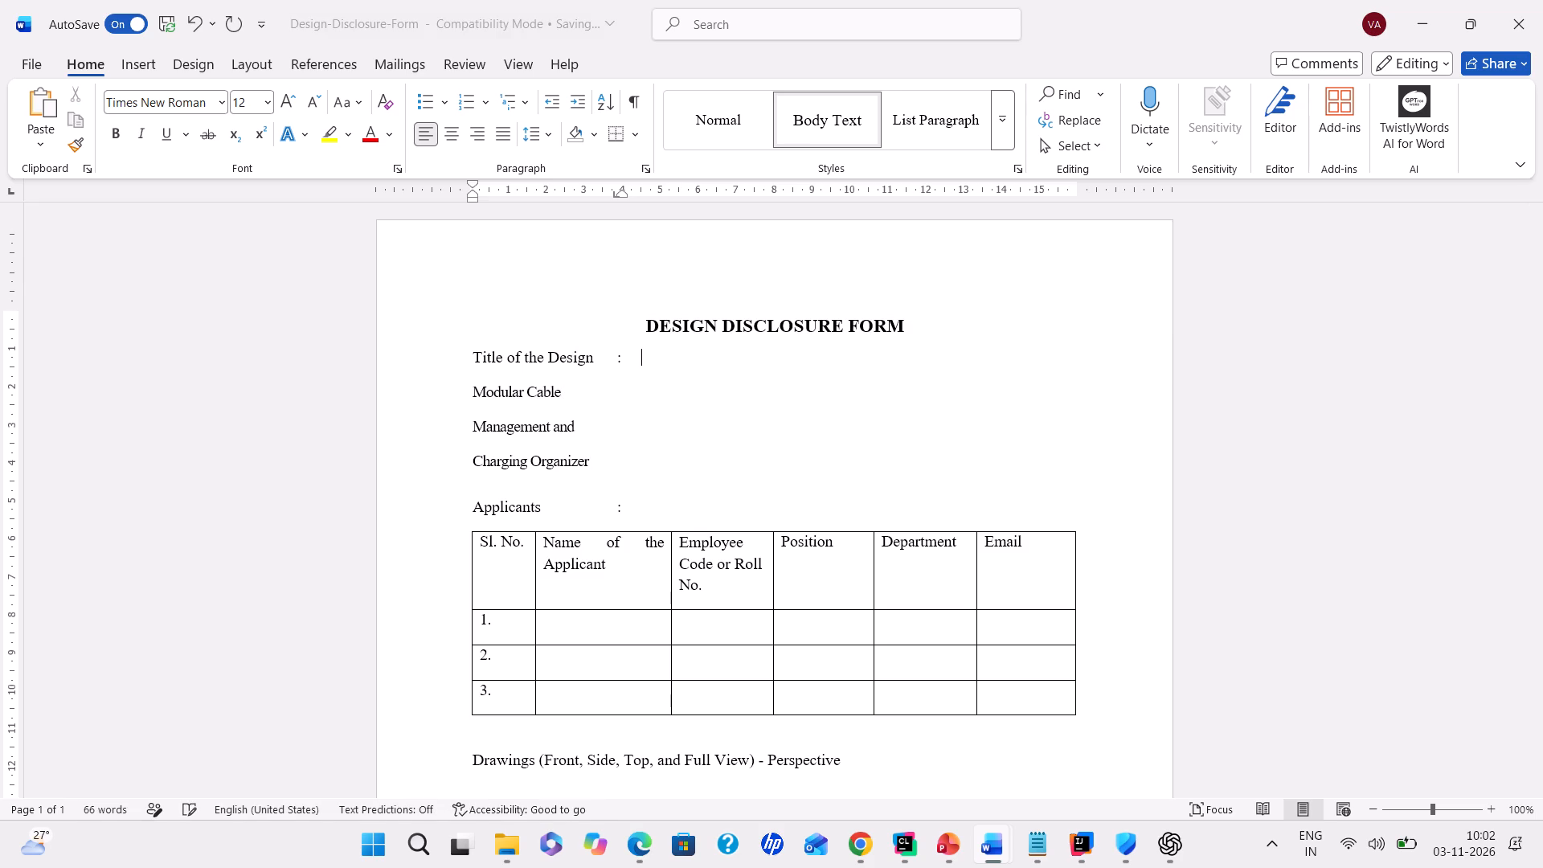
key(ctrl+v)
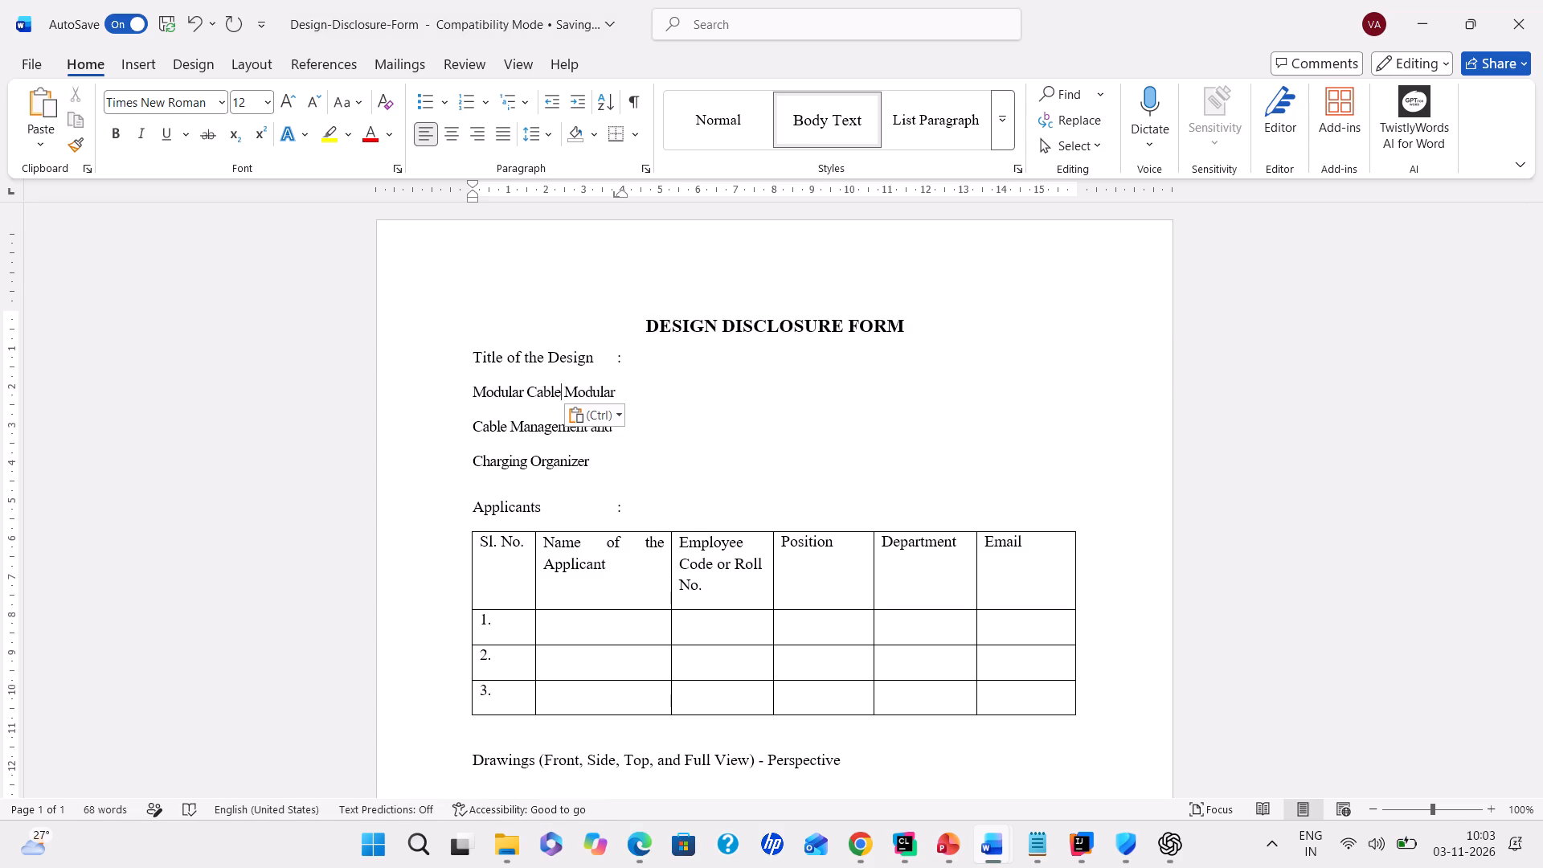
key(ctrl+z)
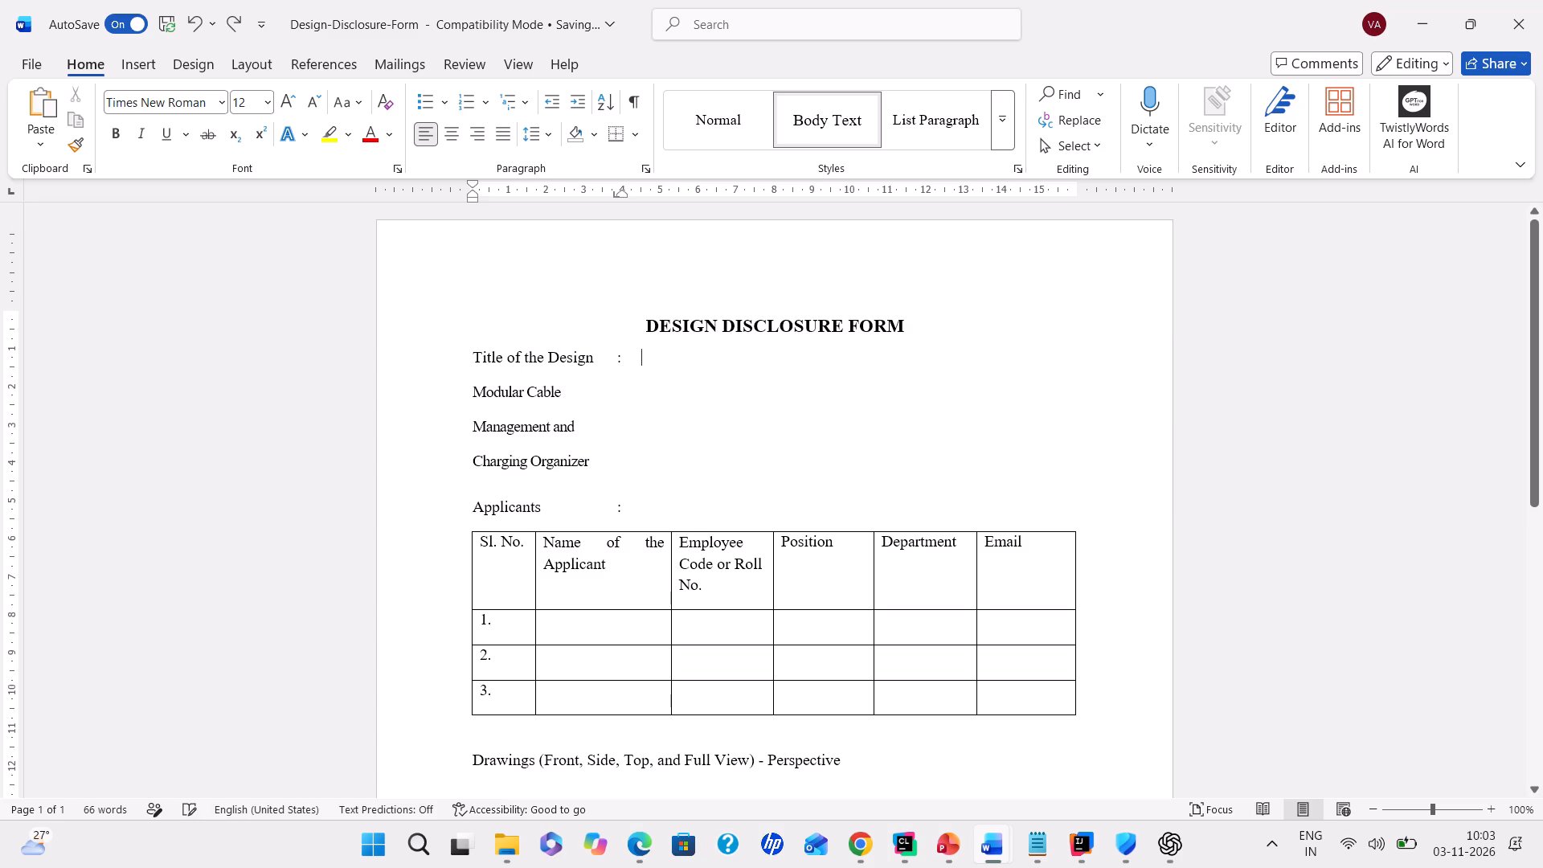
Insert a blank line between the DESIGN DISCLOSURE FORM heading and the Title of the Design line.
click(471, 349)
key(Return)
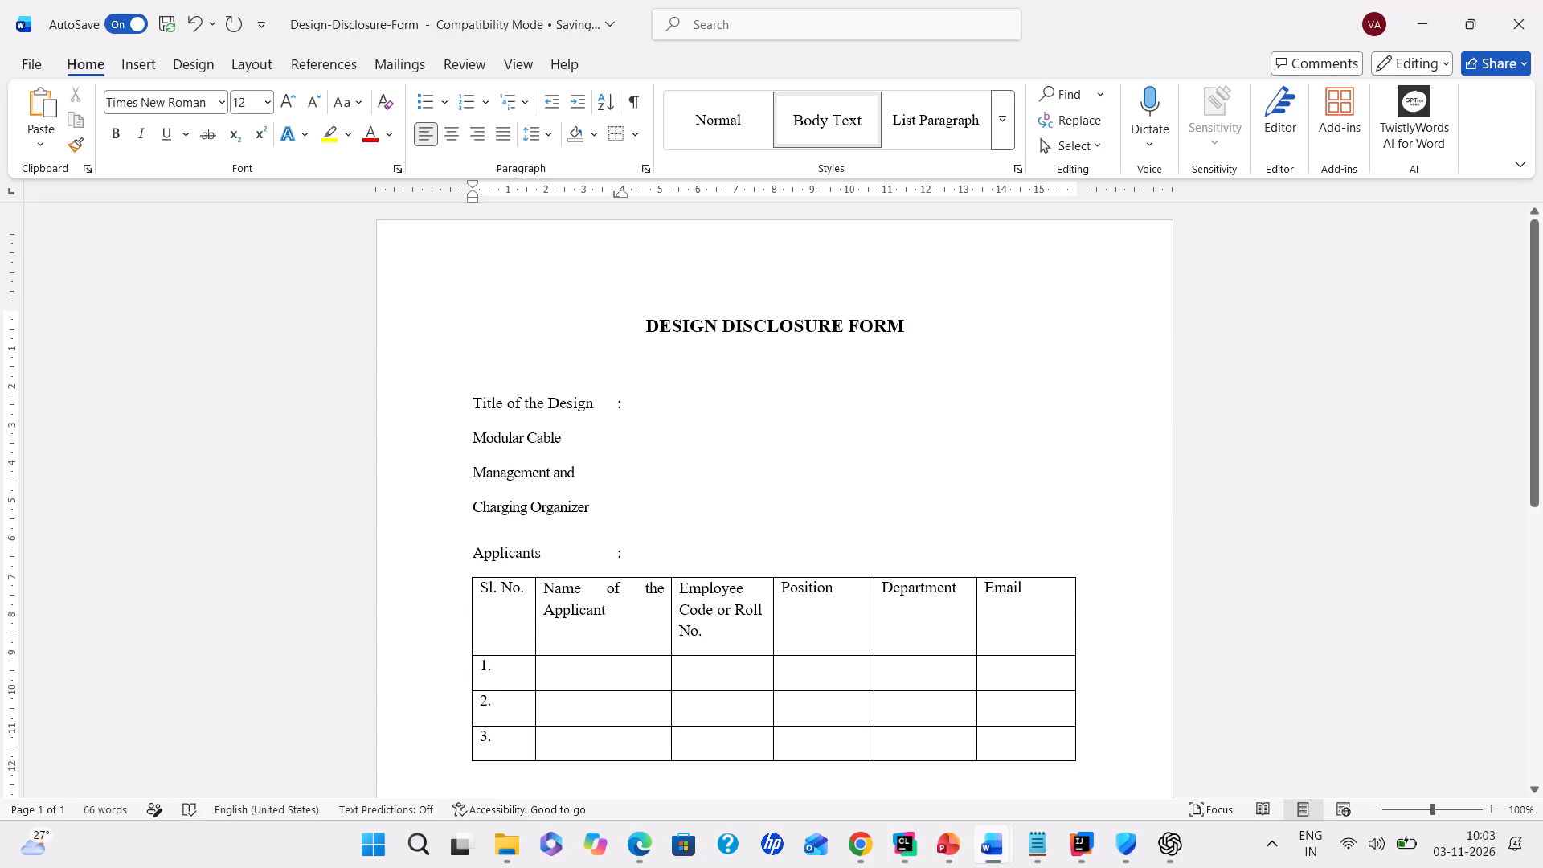
Copy the wrapped design title text and delete it from below the Title of the Design label.
drag(477, 431, 550, 485)
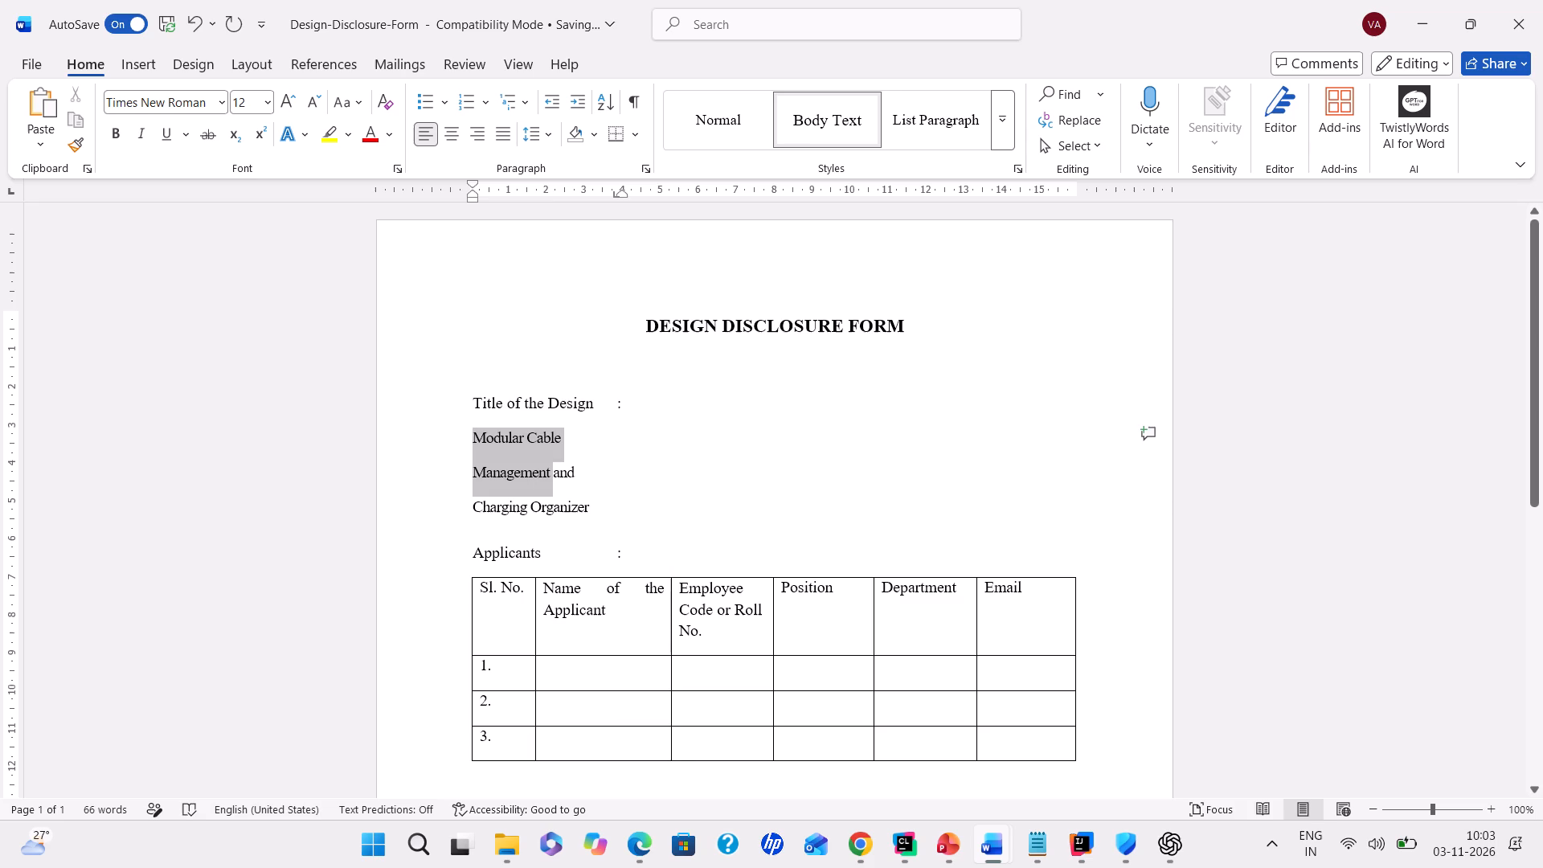
drag(550, 485, 585, 501)
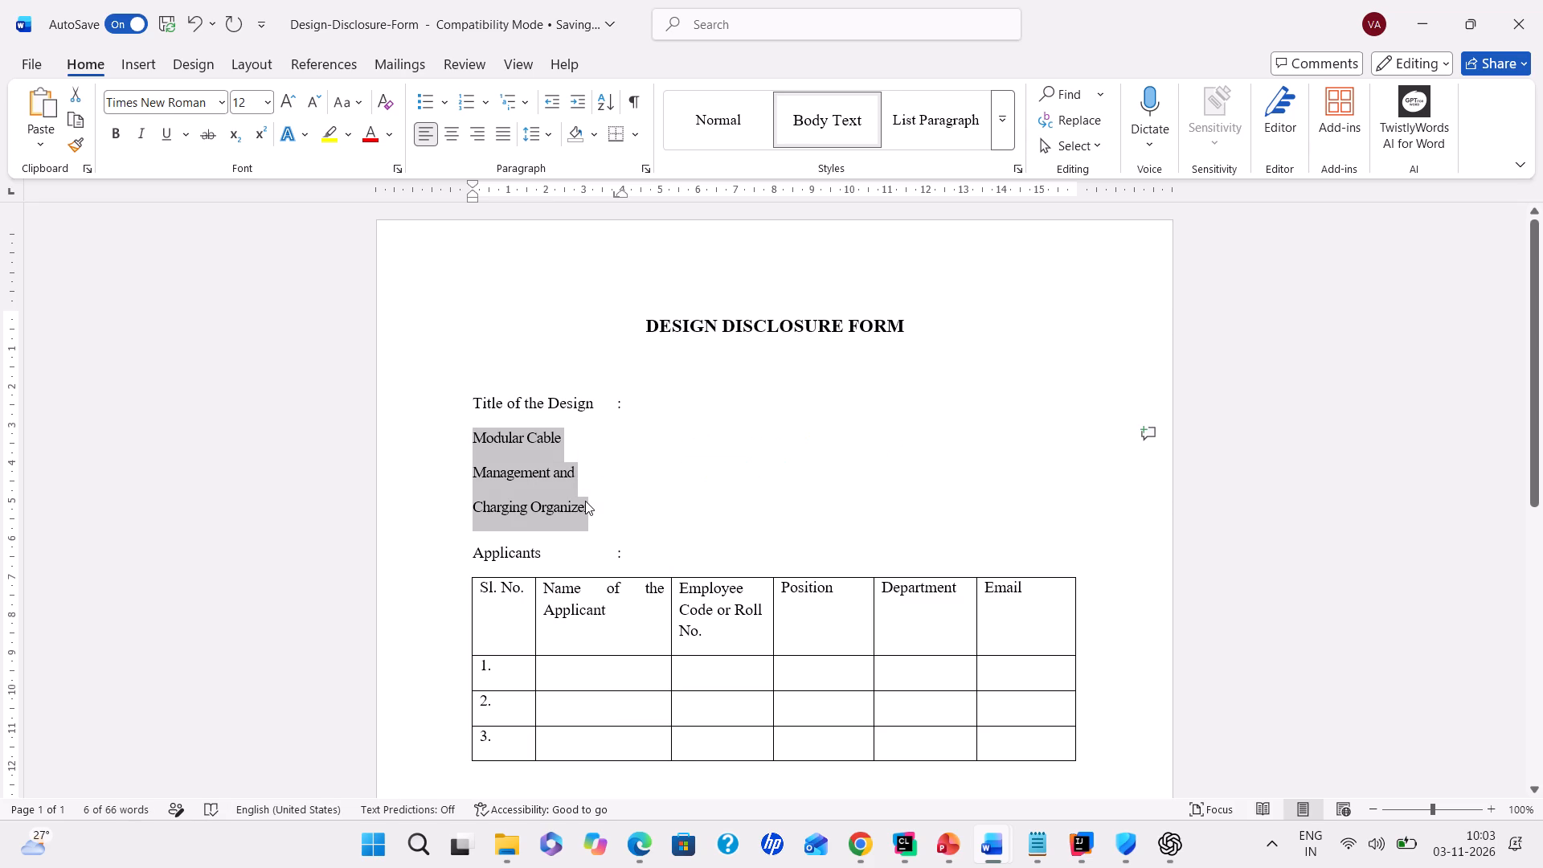
key(ctrl+c)
click(635, 409)
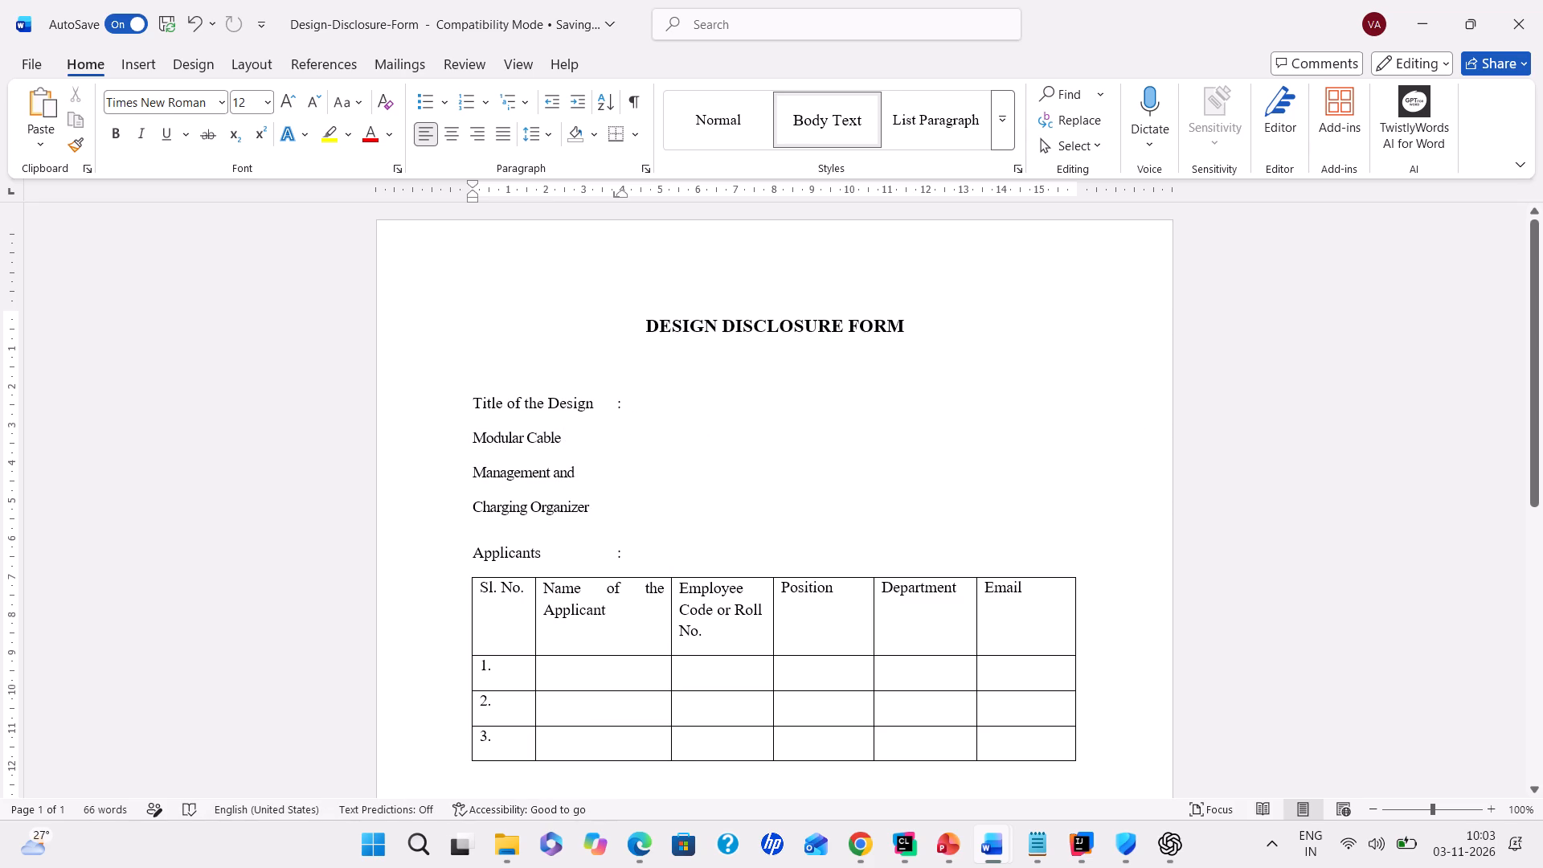
drag(469, 436, 590, 502)
key(BackSpace)
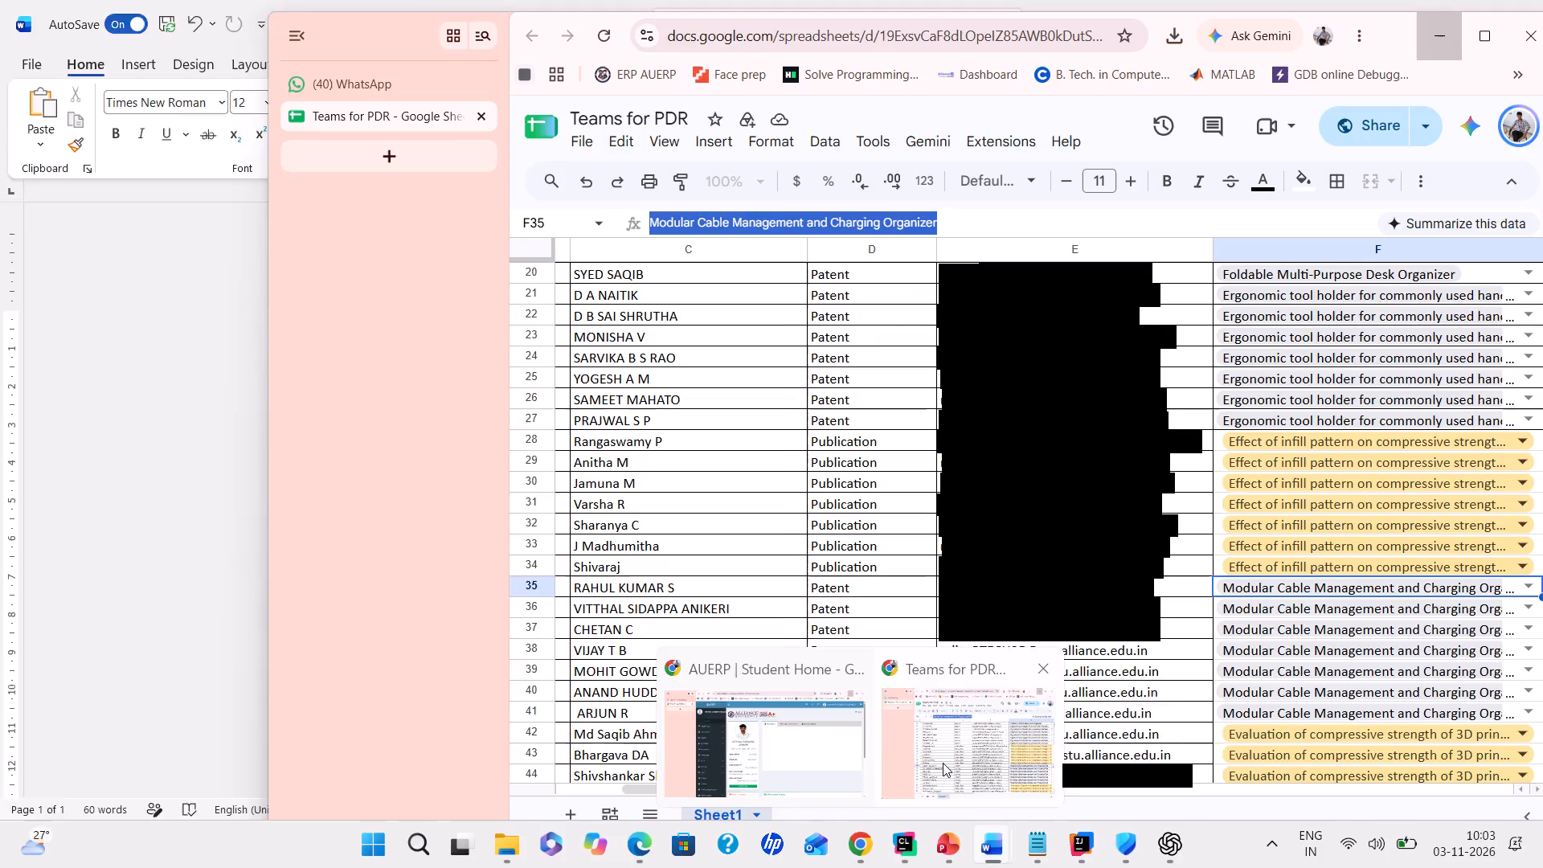
Switch to Chrome, copy "Modular Cable Management and Charging Organizer" from the Teams for PDR sheet, and return to Word.
click(943, 763)
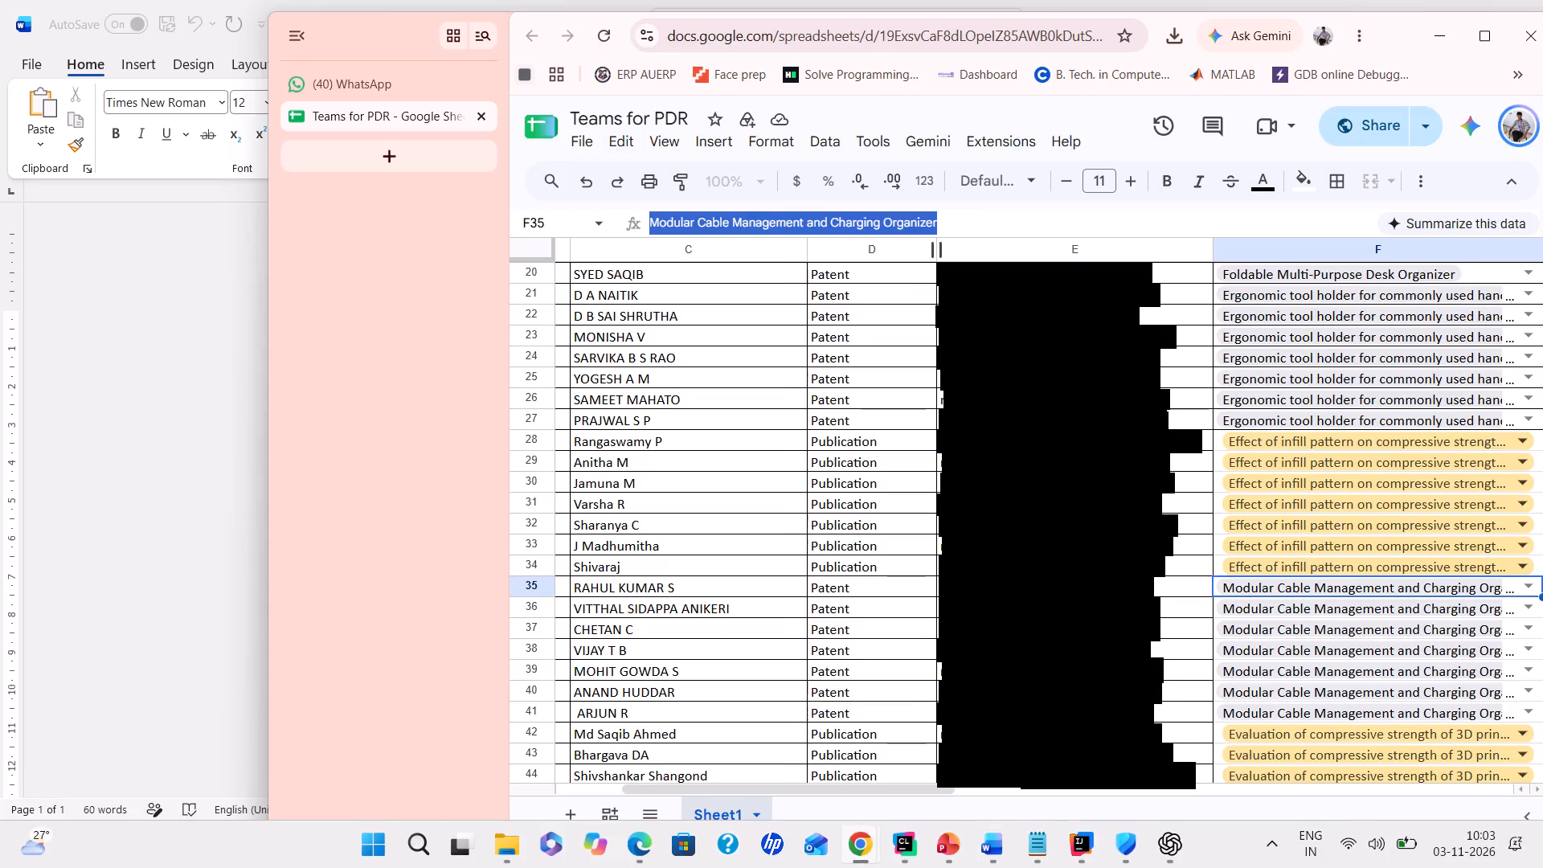
click(941, 226)
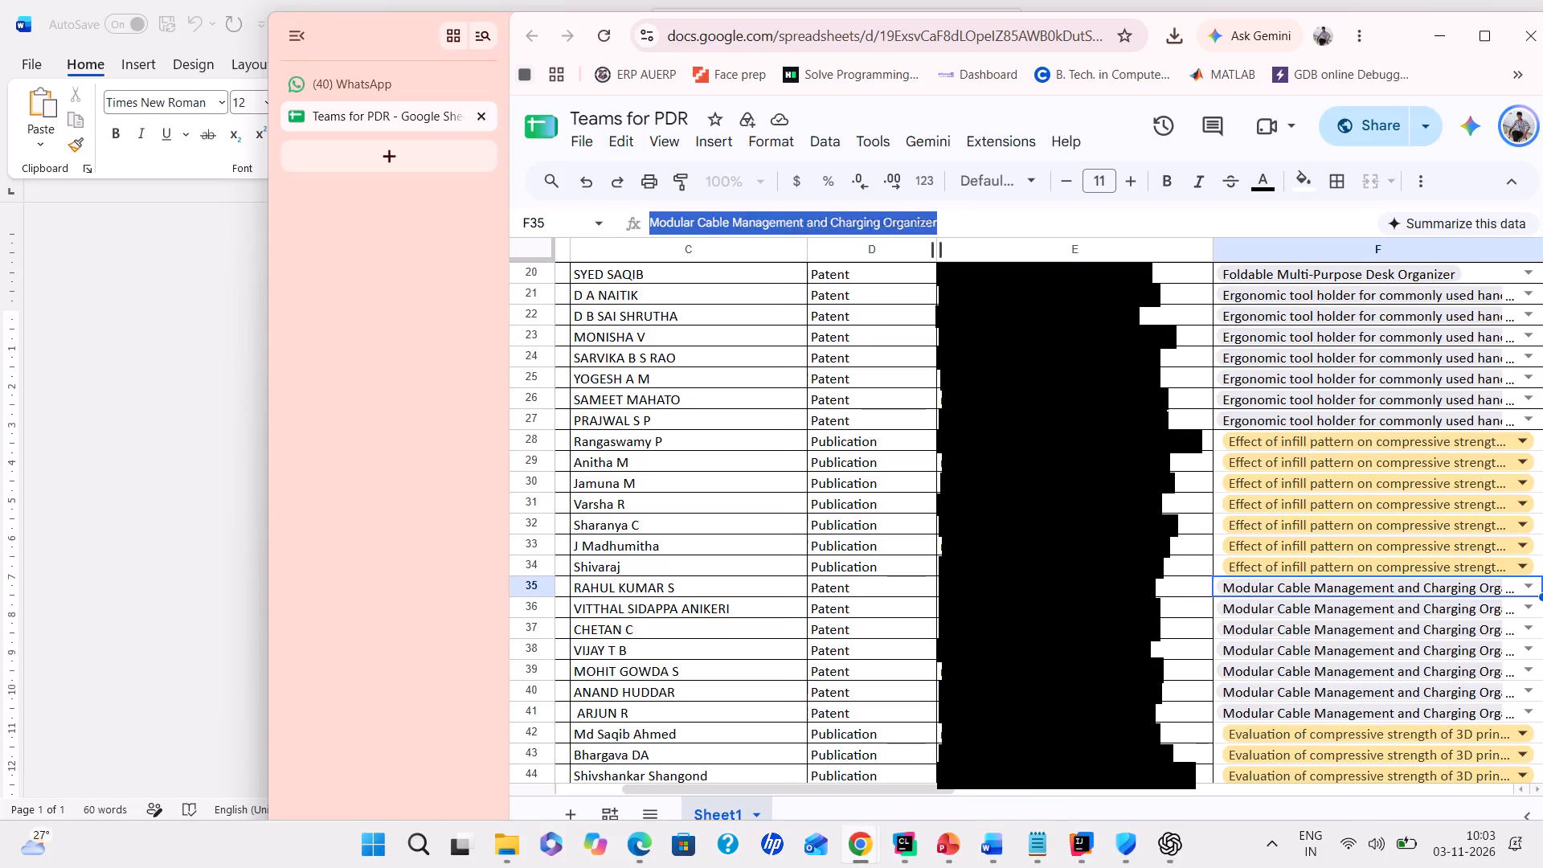
key(ctrl+c)
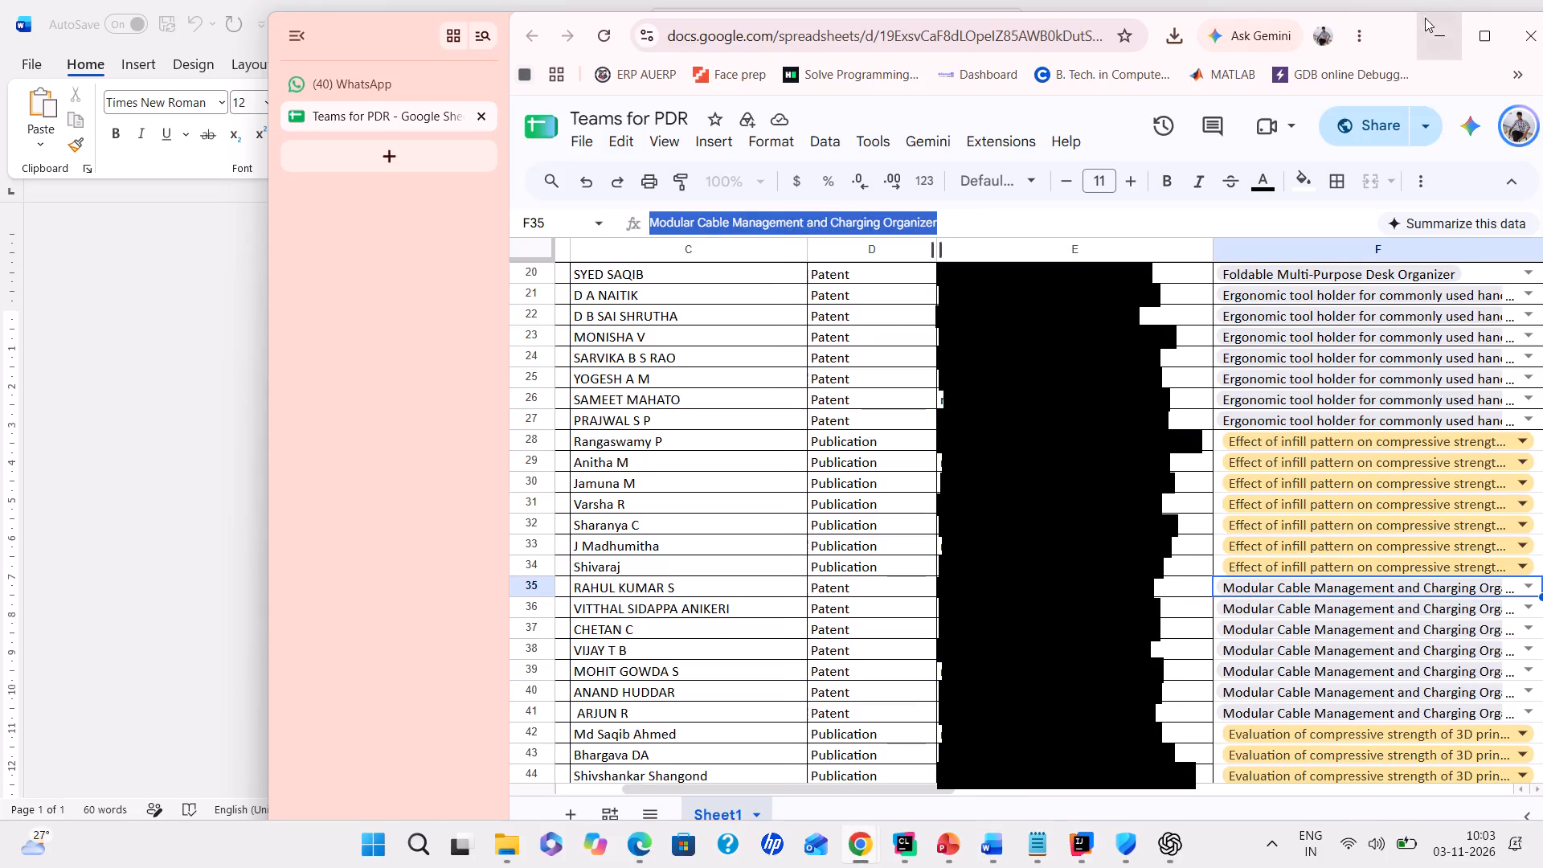
click(1436, 29)
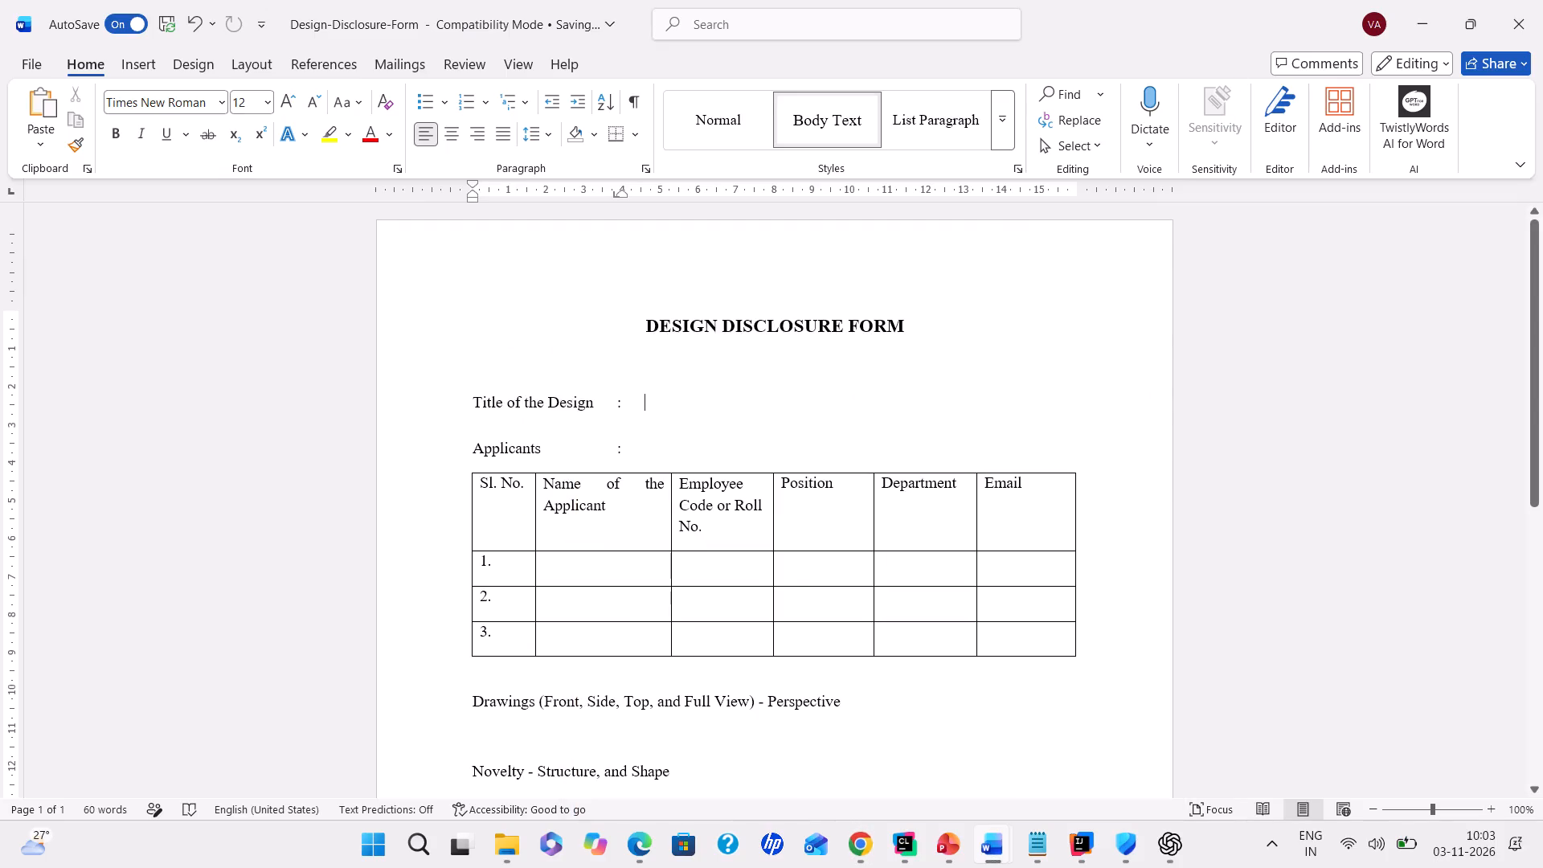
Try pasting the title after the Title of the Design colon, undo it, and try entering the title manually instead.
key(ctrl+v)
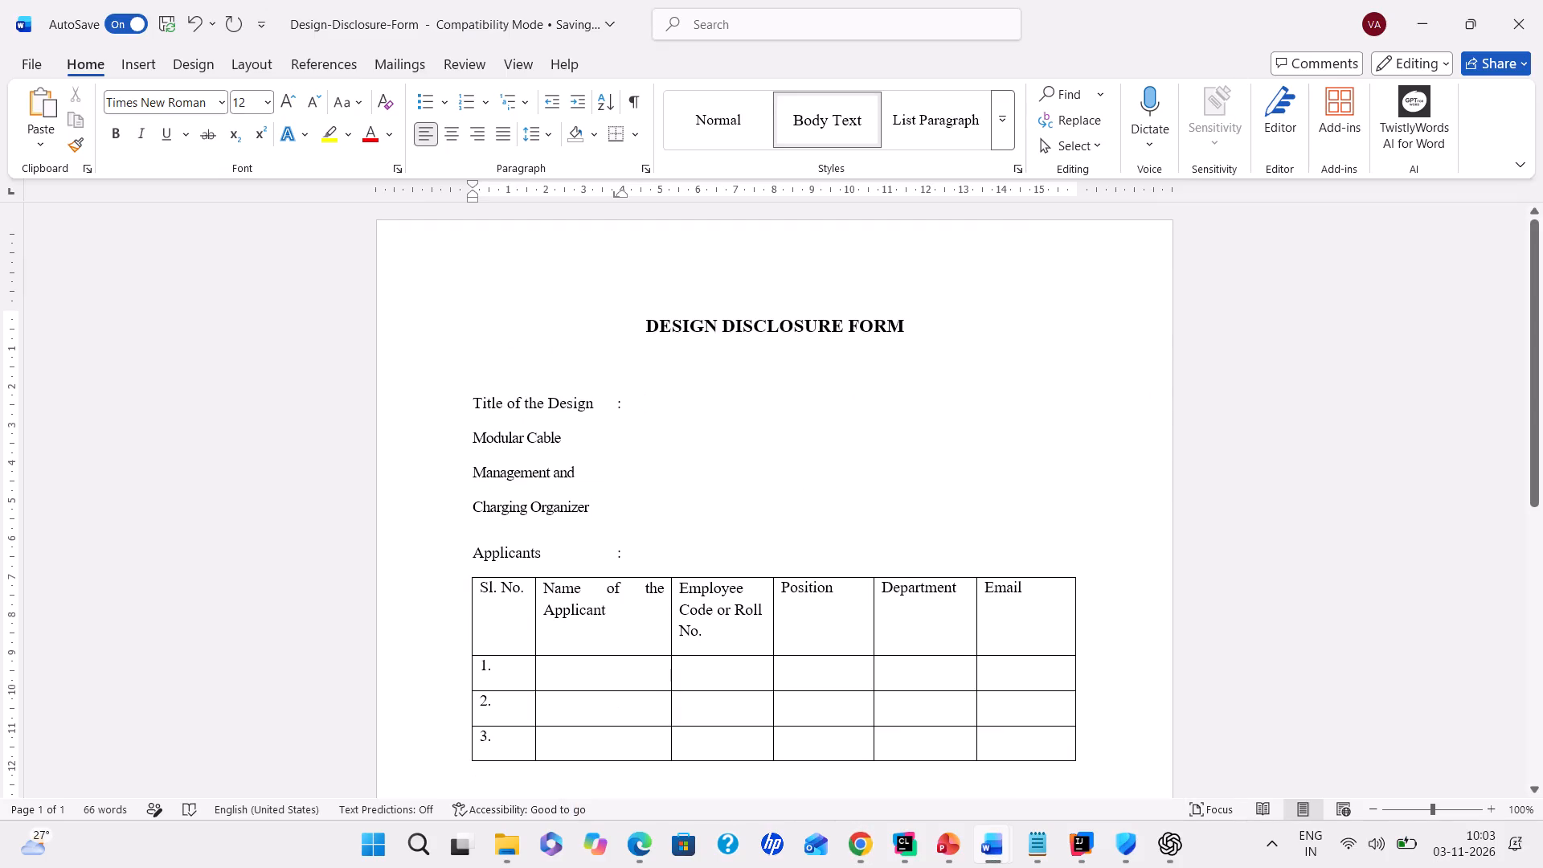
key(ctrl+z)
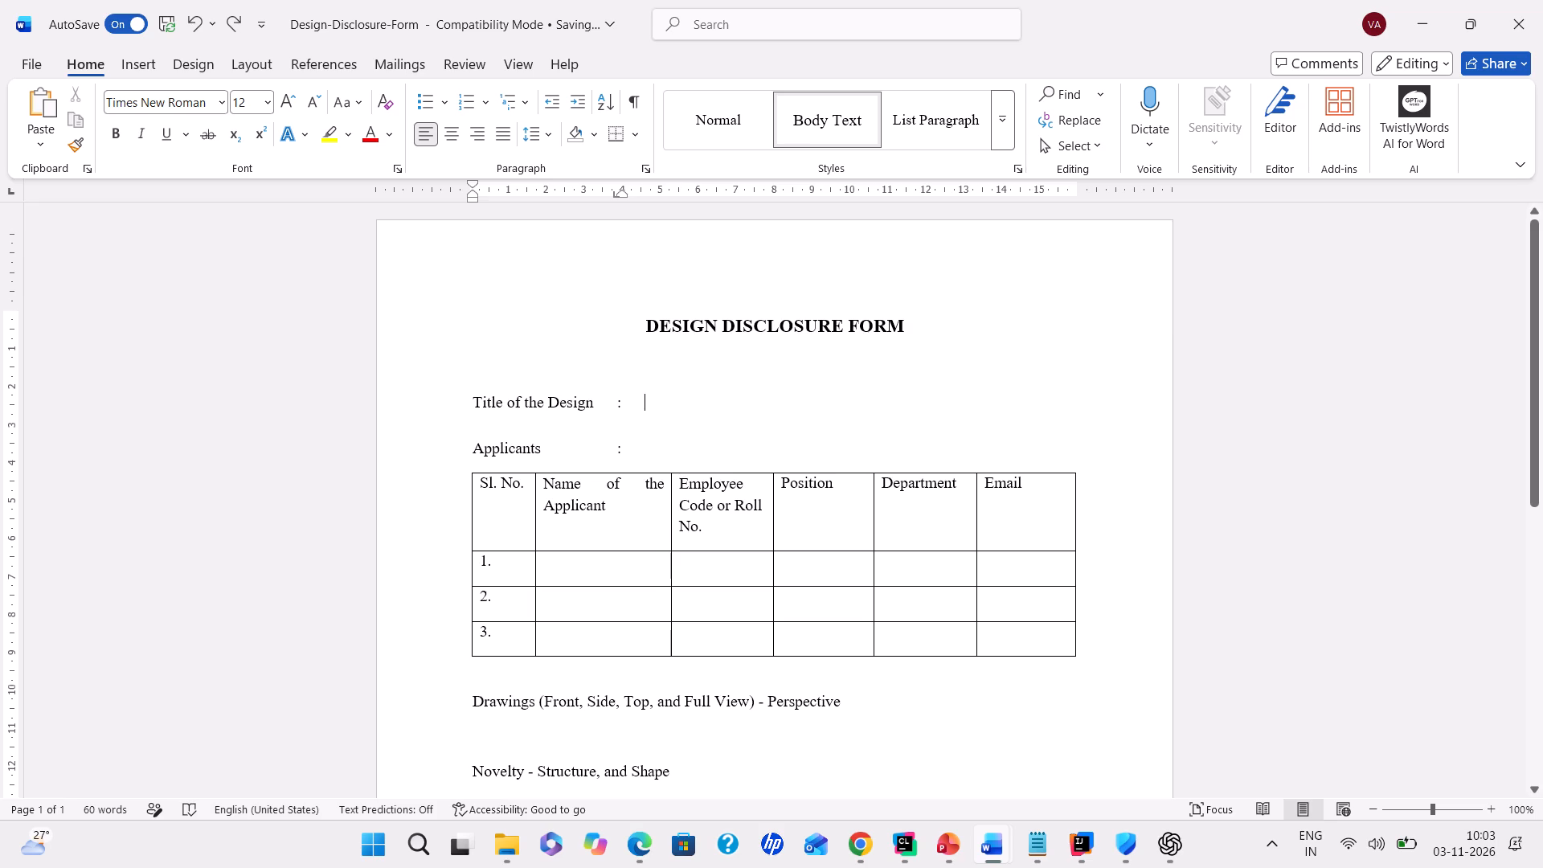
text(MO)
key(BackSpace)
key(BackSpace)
Apply the Normal style to the Title of the Design line and paste the copied title after its colon.
click(714, 138)
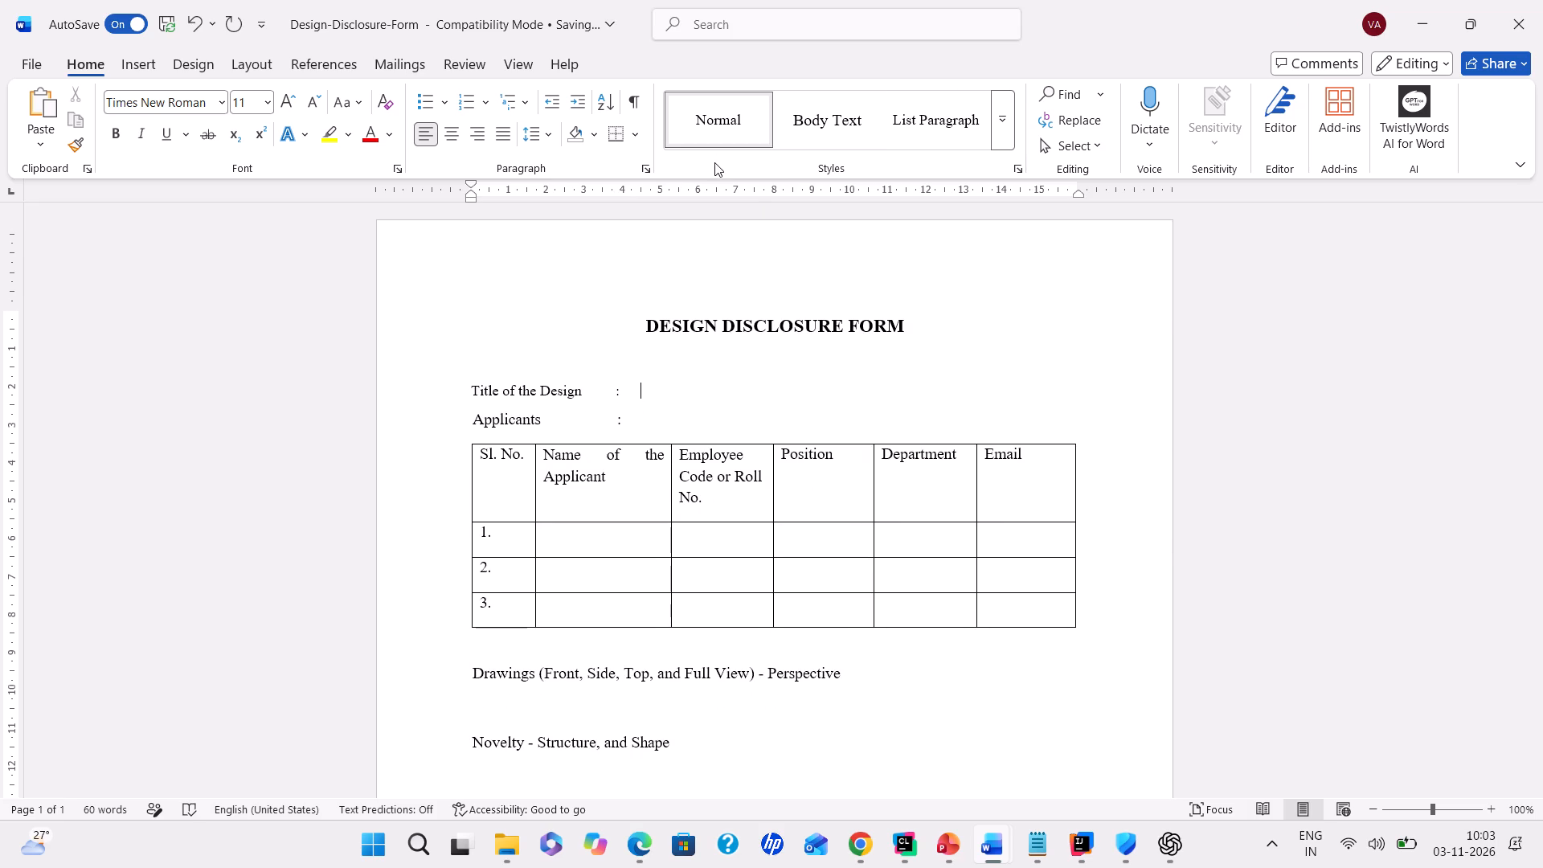
key(ctrl+v)
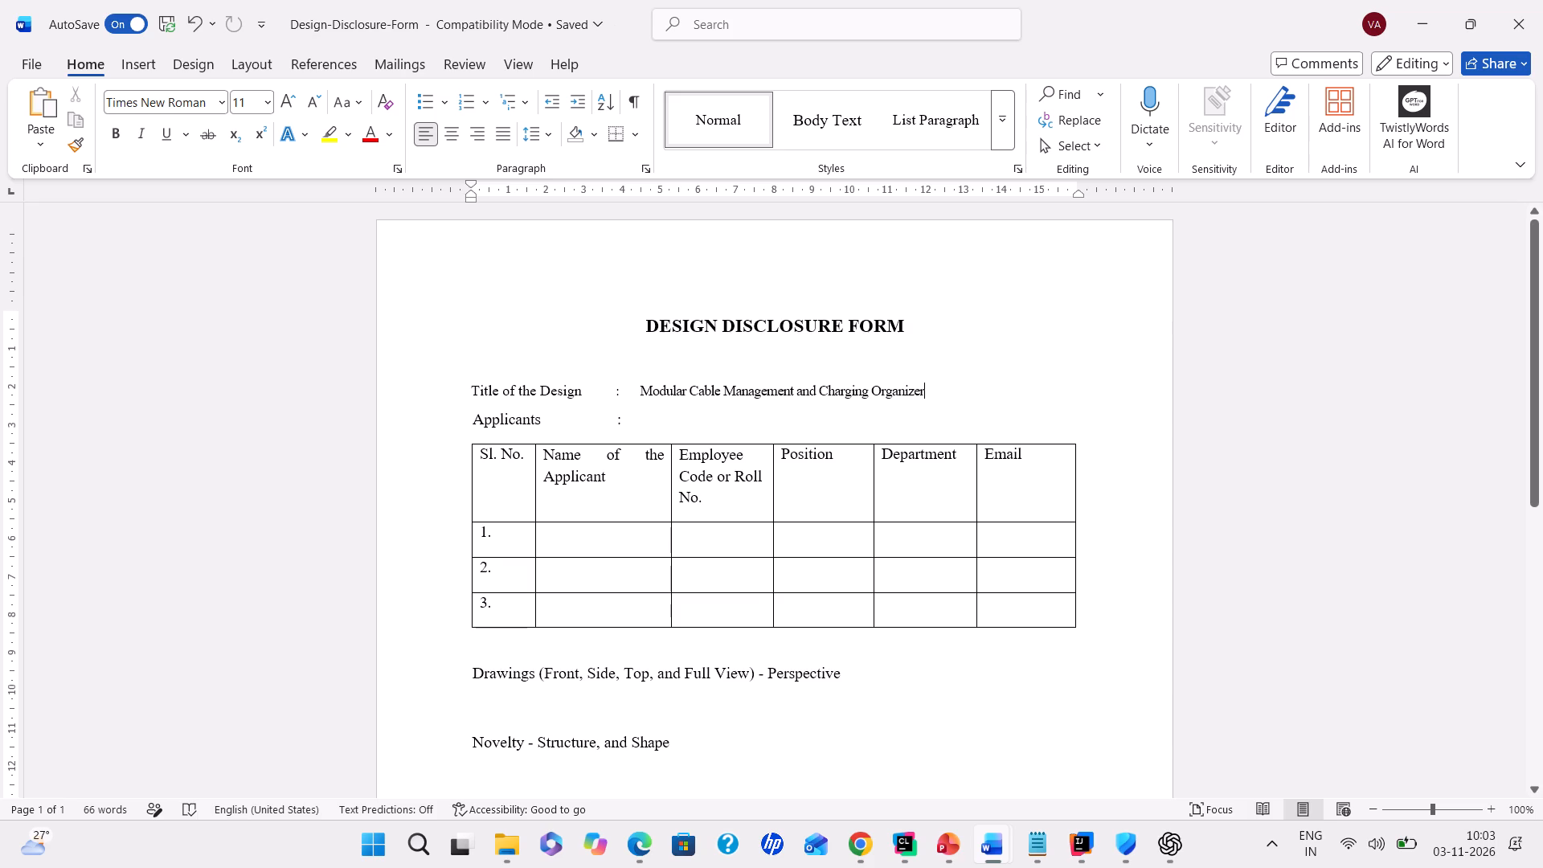
Make "Modular Cable Management and Charging Organizer" bold, keeping the colon before it in regular weight.
drag(637, 386, 690, 386)
drag(690, 386, 881, 381)
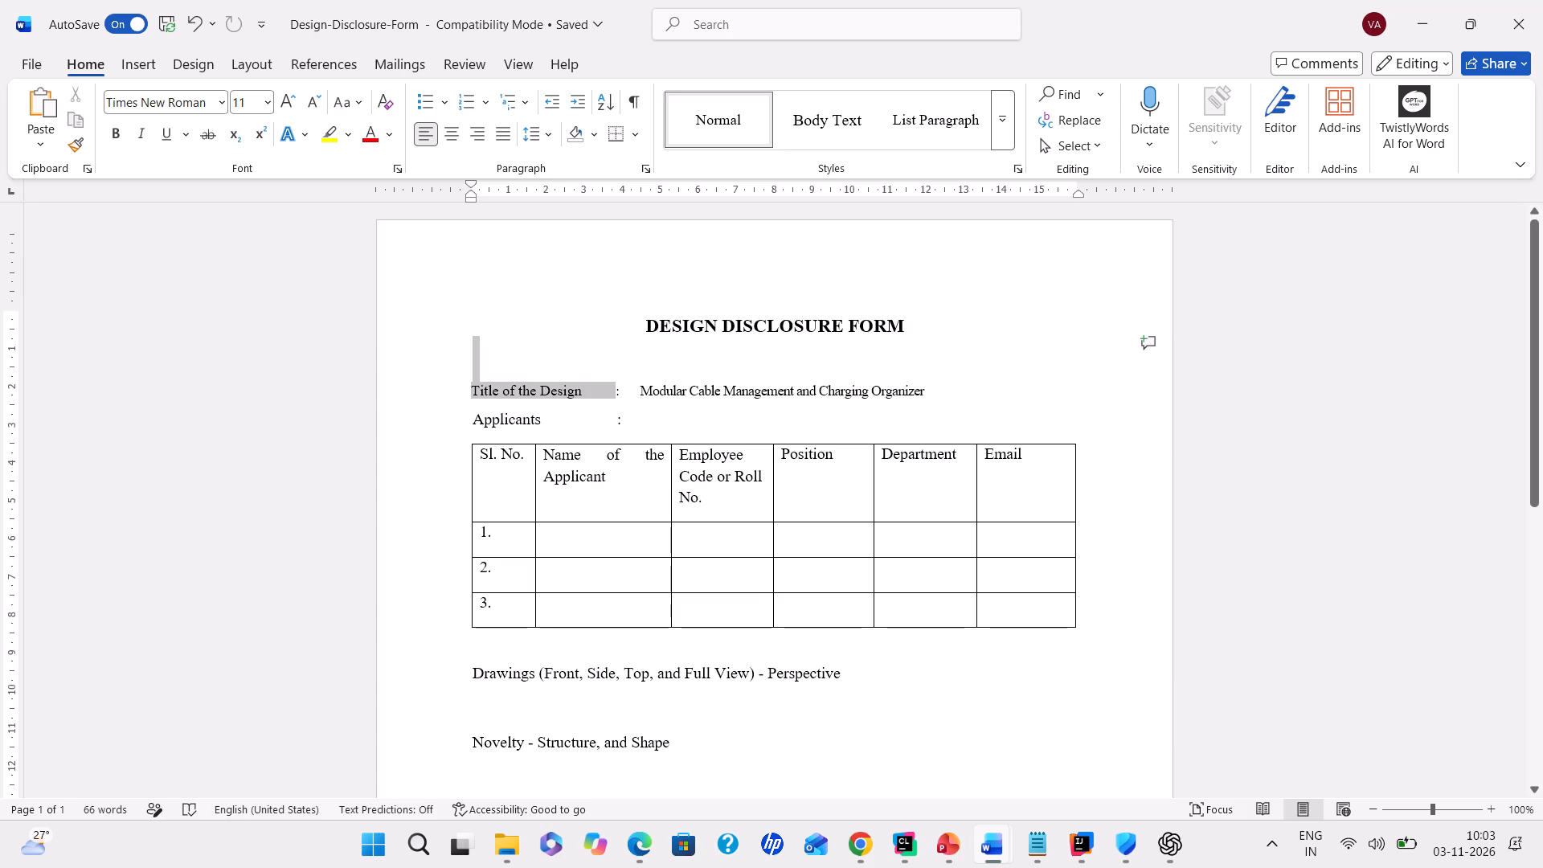
drag(881, 381, 887, 389)
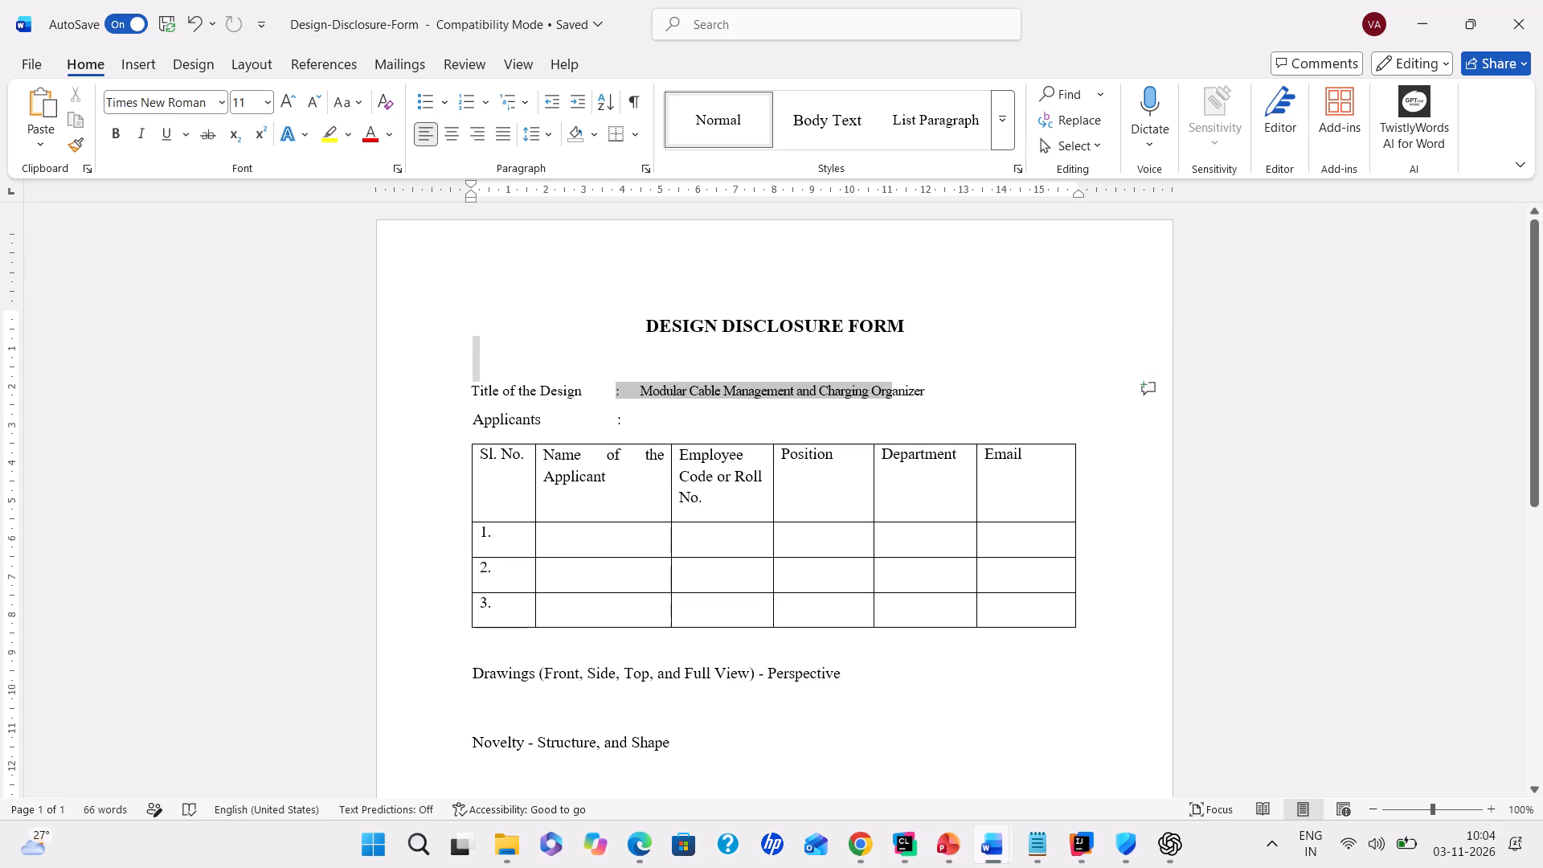
drag(887, 389, 967, 388)
drag(967, 388, 964, 389)
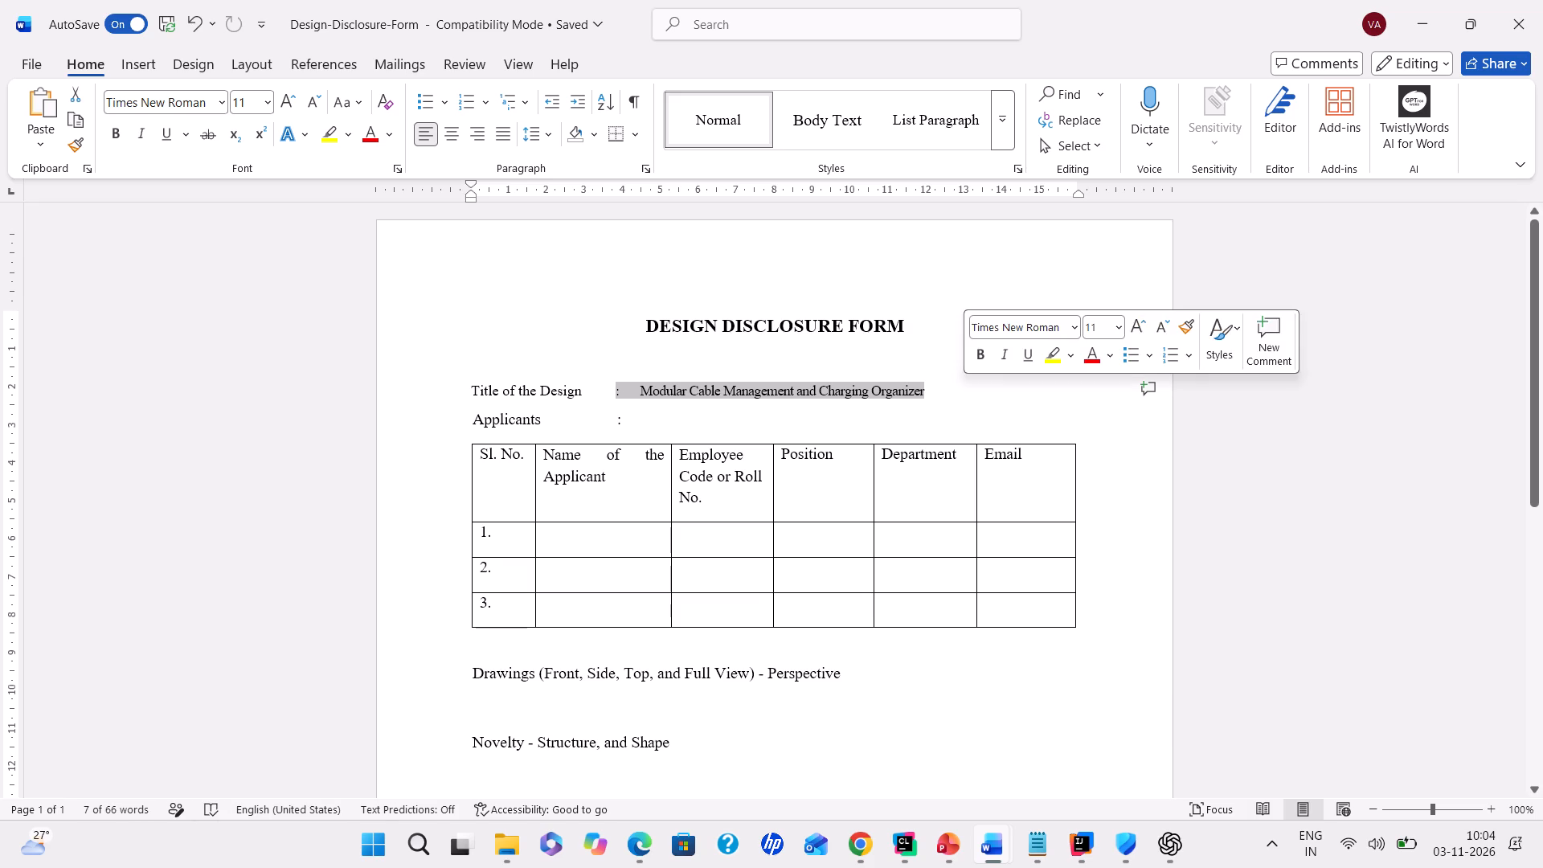
click(979, 358)
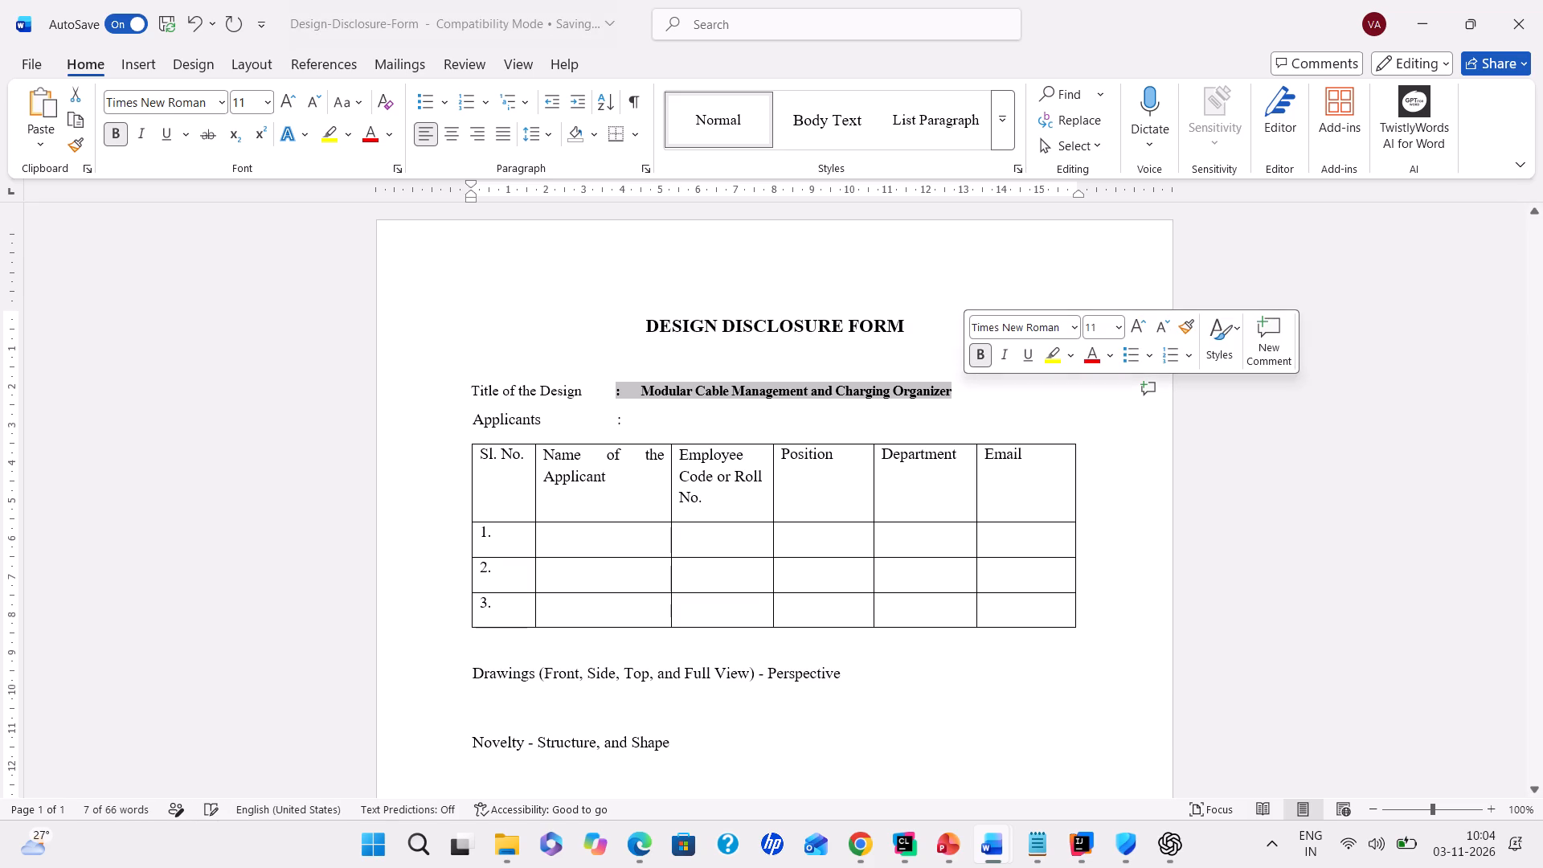
click(836, 361)
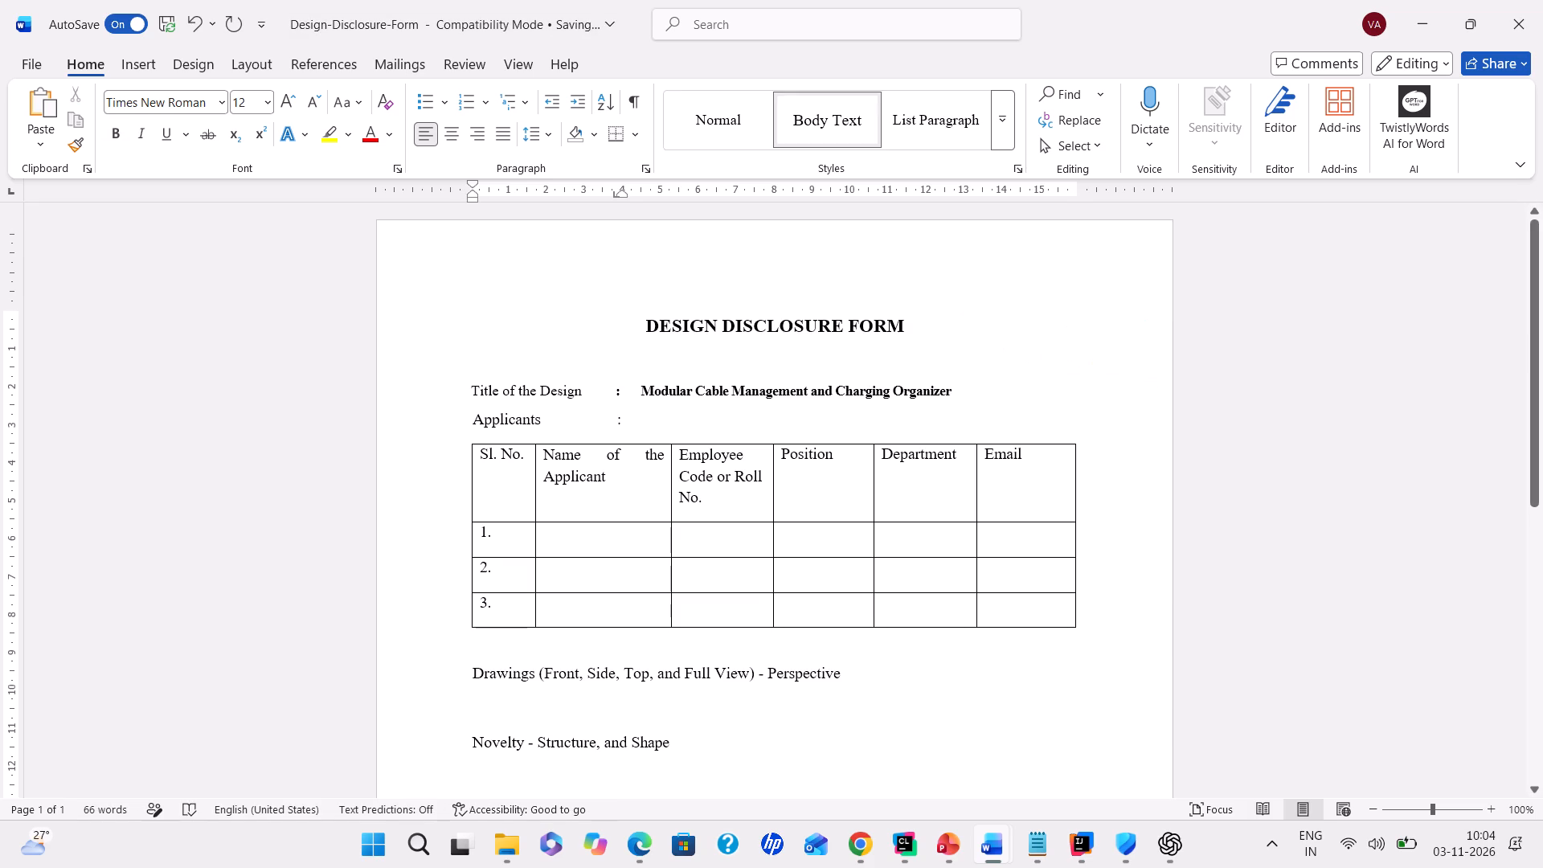
drag(621, 393, 614, 393)
click(633, 358)
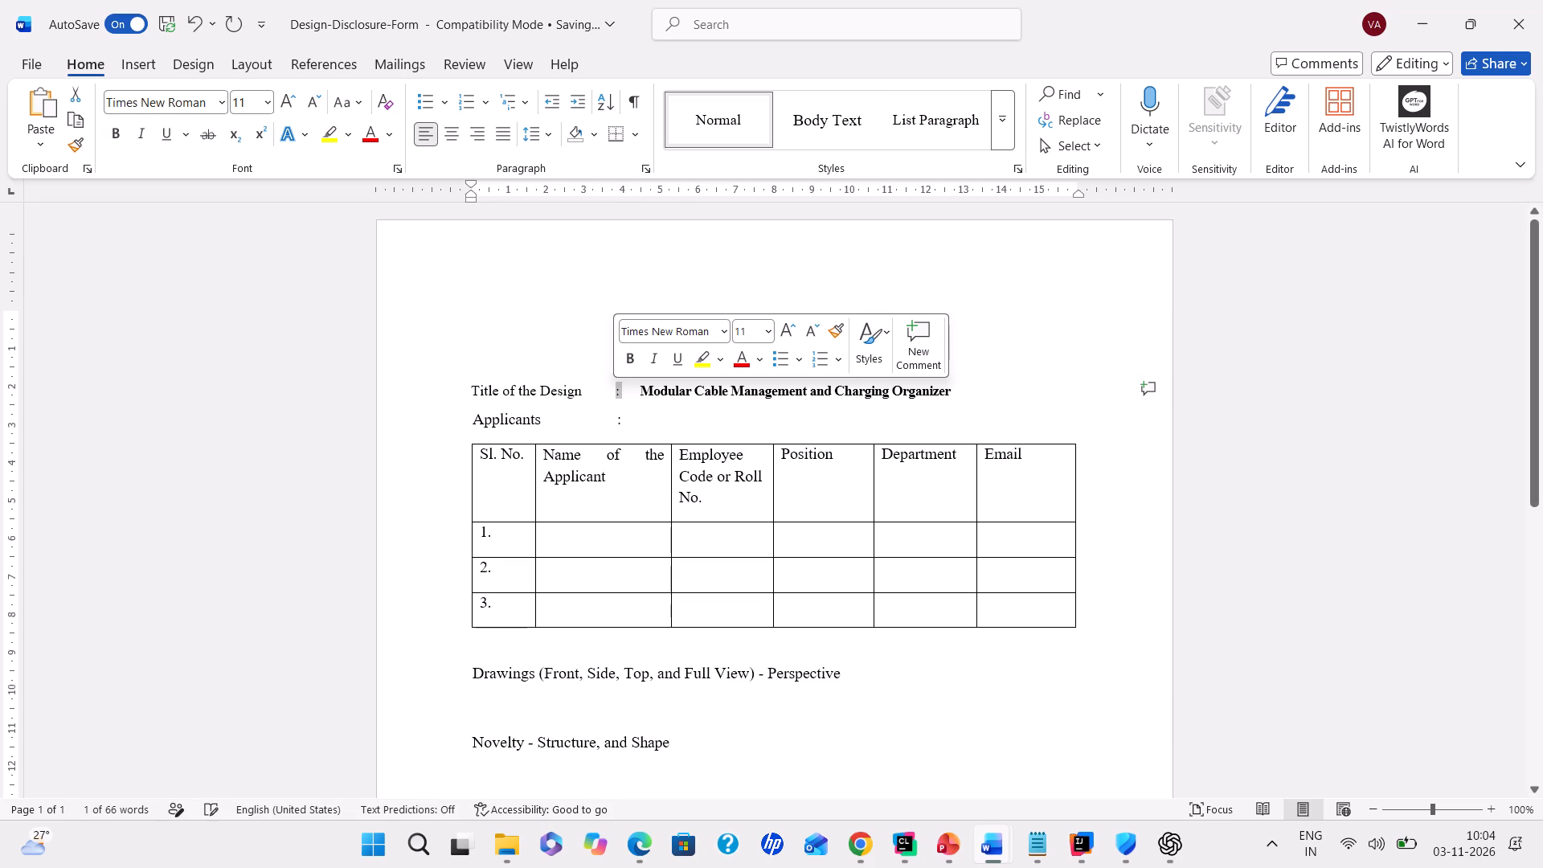
Replace the tall blank line above the Title of the Design line with a Normal-style line break.
click(467, 398)
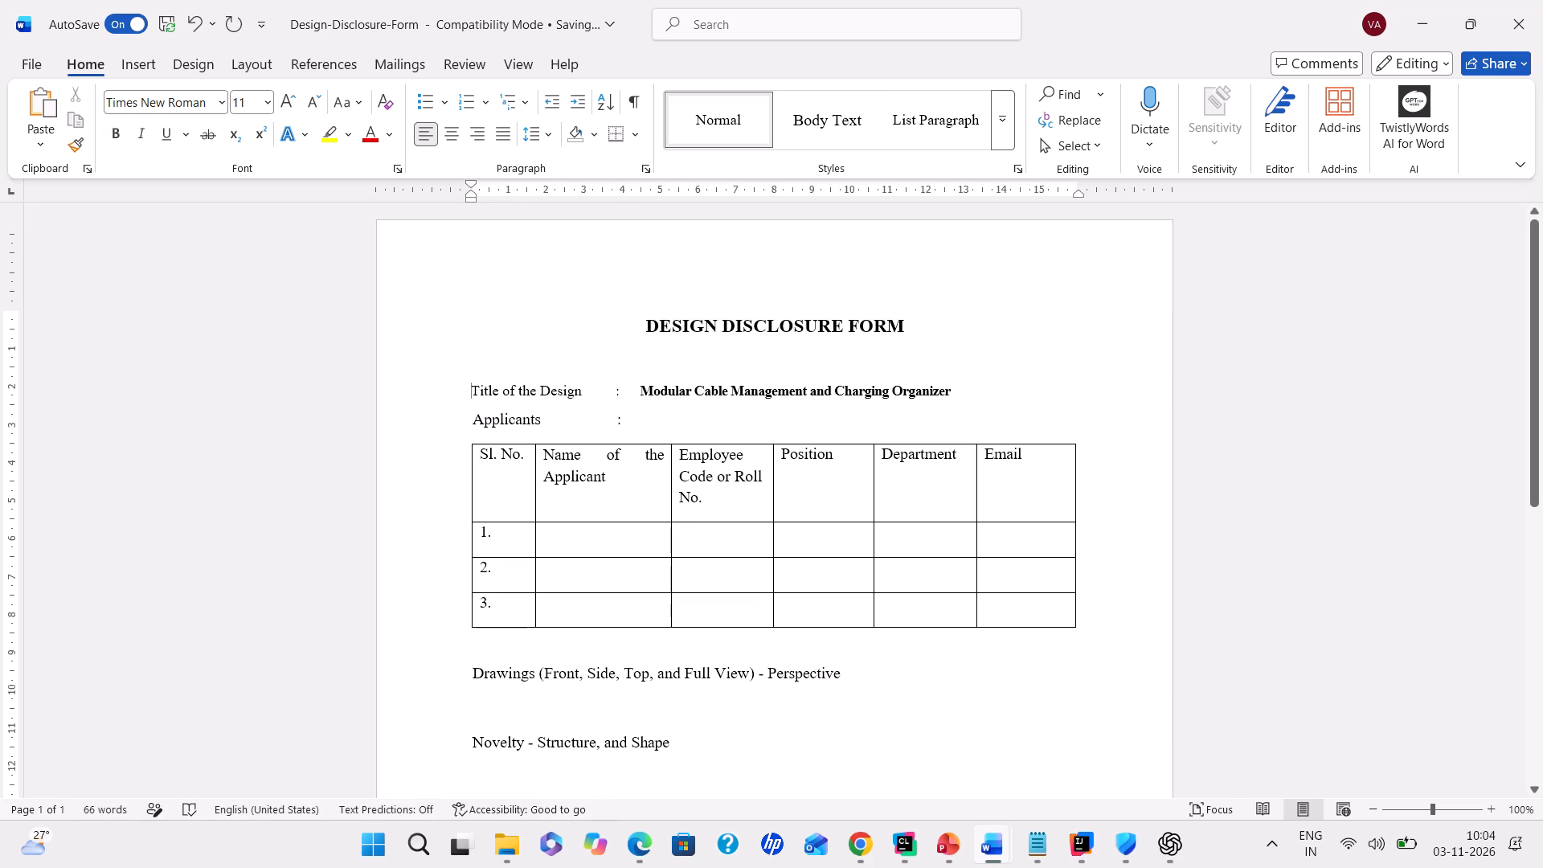
key(BackSpace)
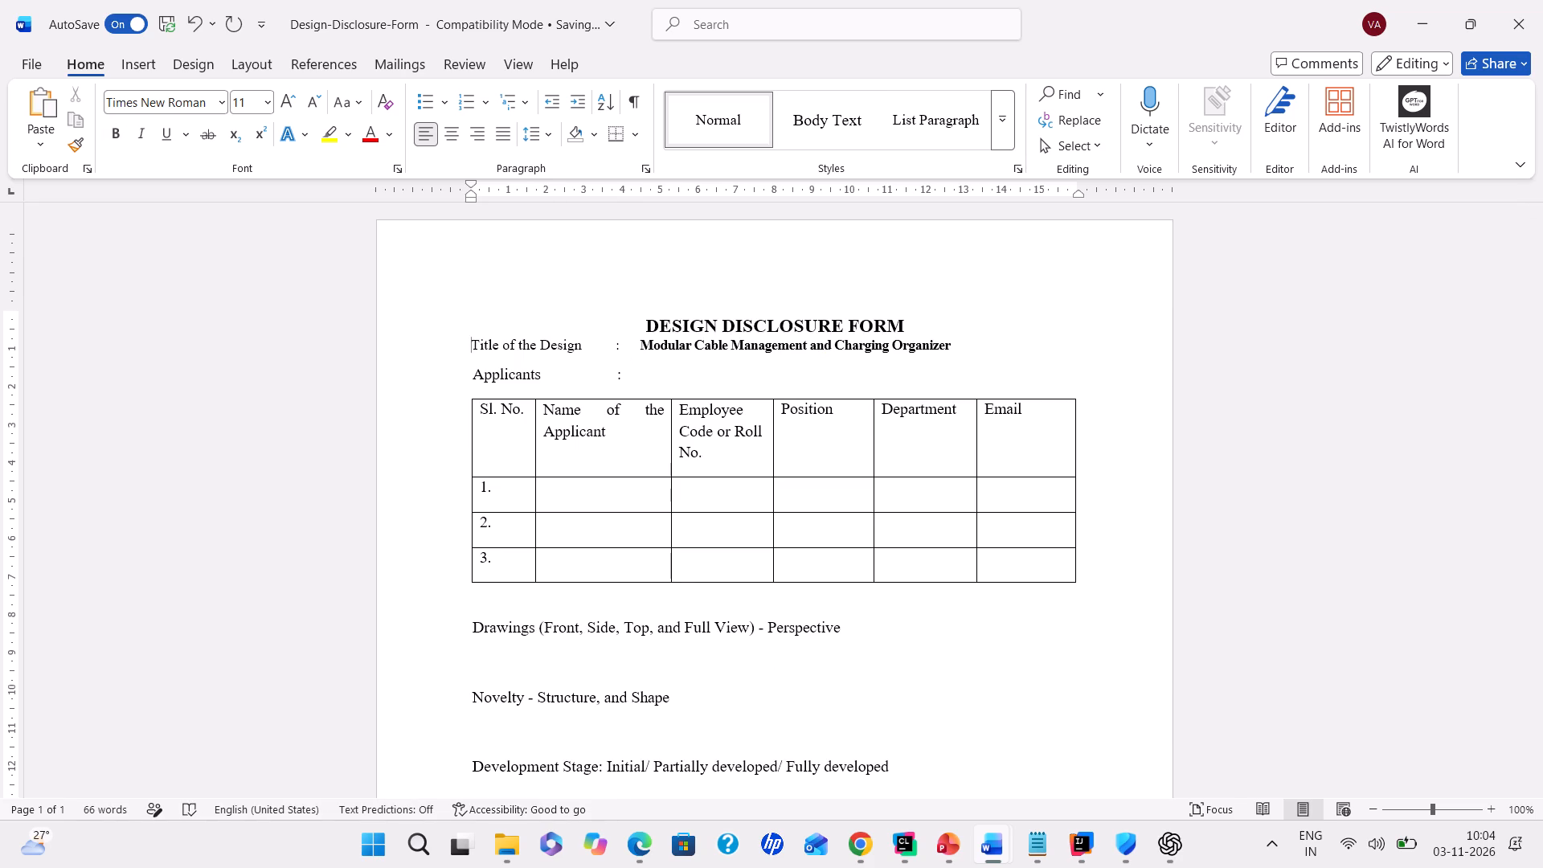
key(Return)
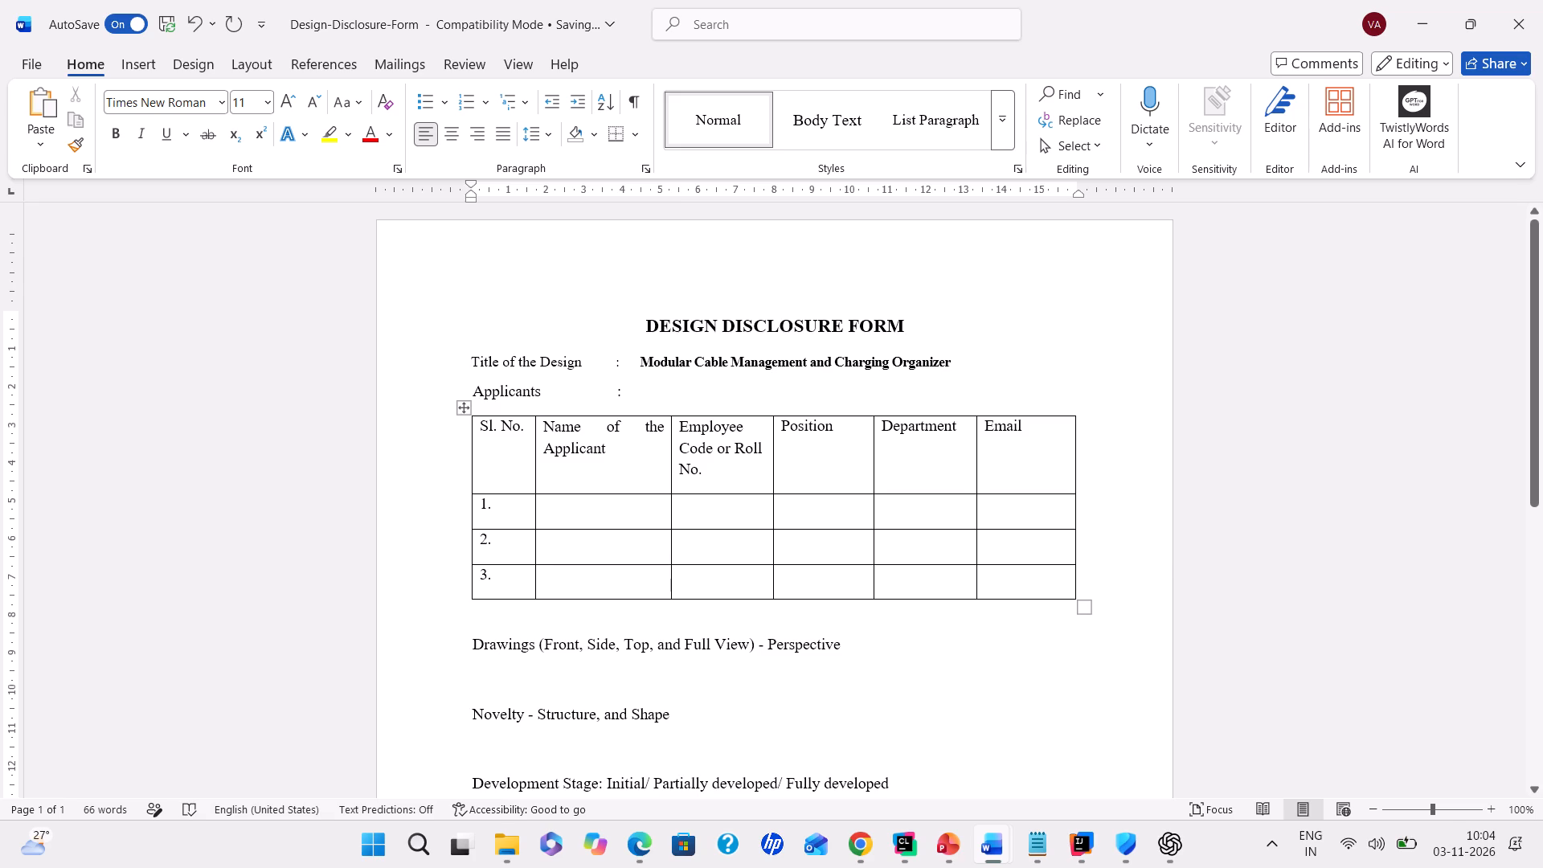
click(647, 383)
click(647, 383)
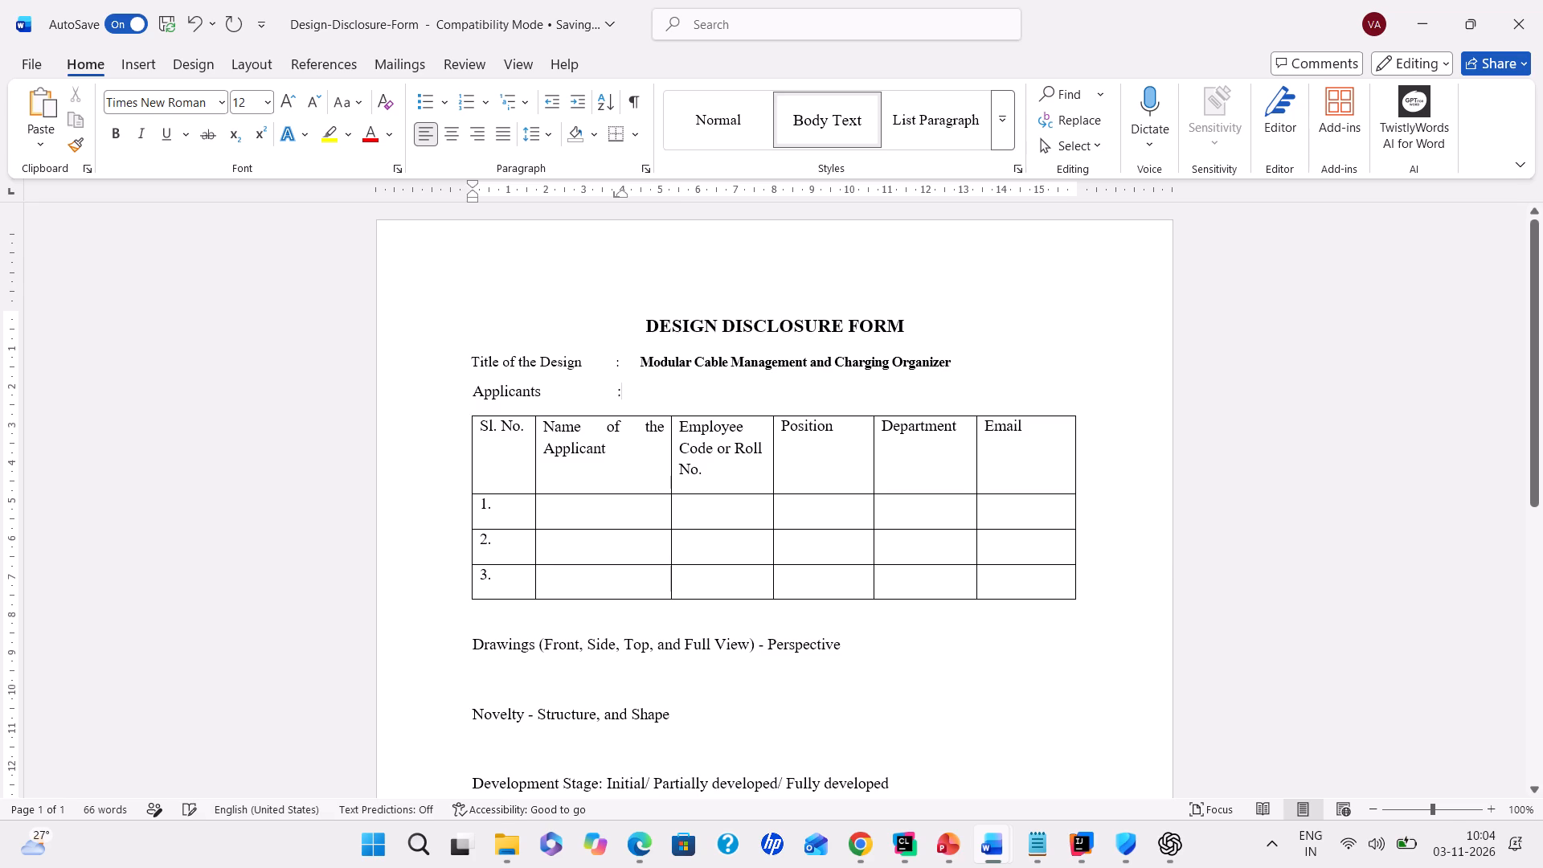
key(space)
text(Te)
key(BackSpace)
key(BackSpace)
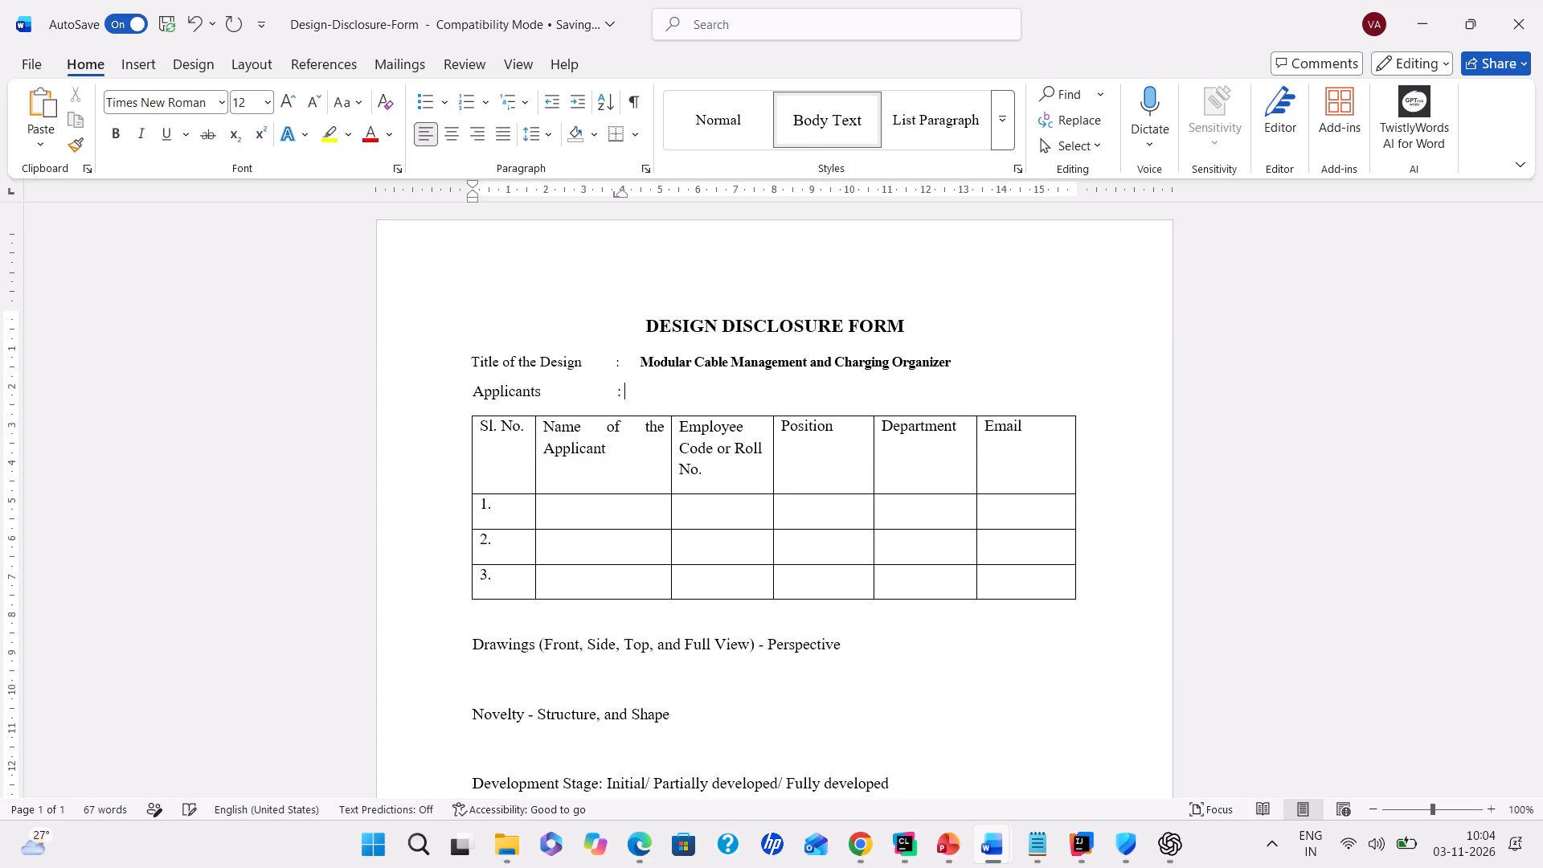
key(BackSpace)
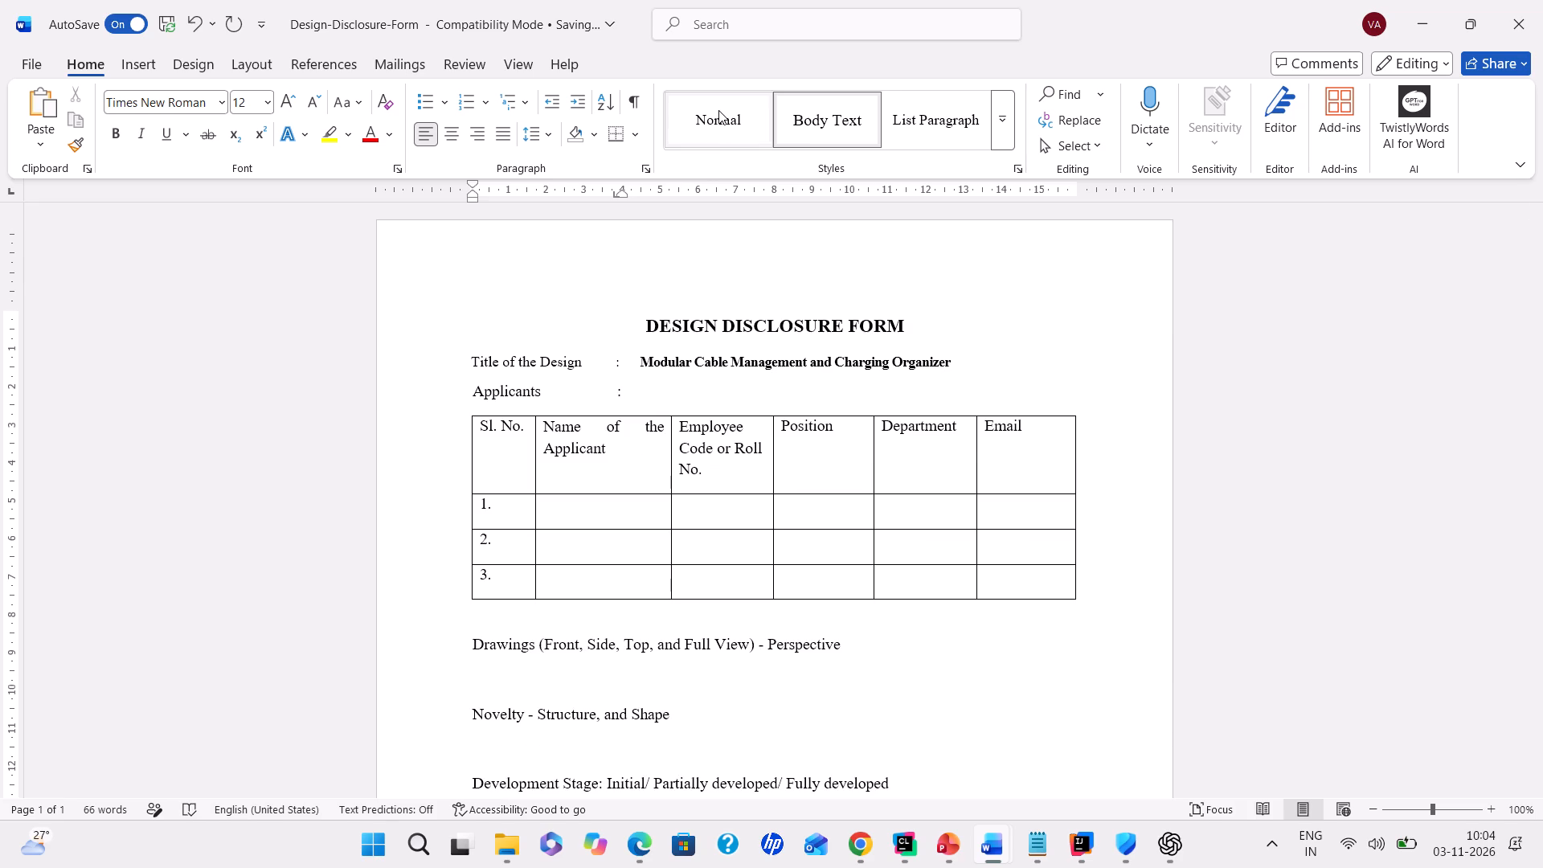
Apply the Normal style to the Applicants line and add a blank line between it and the table.
click(718, 110)
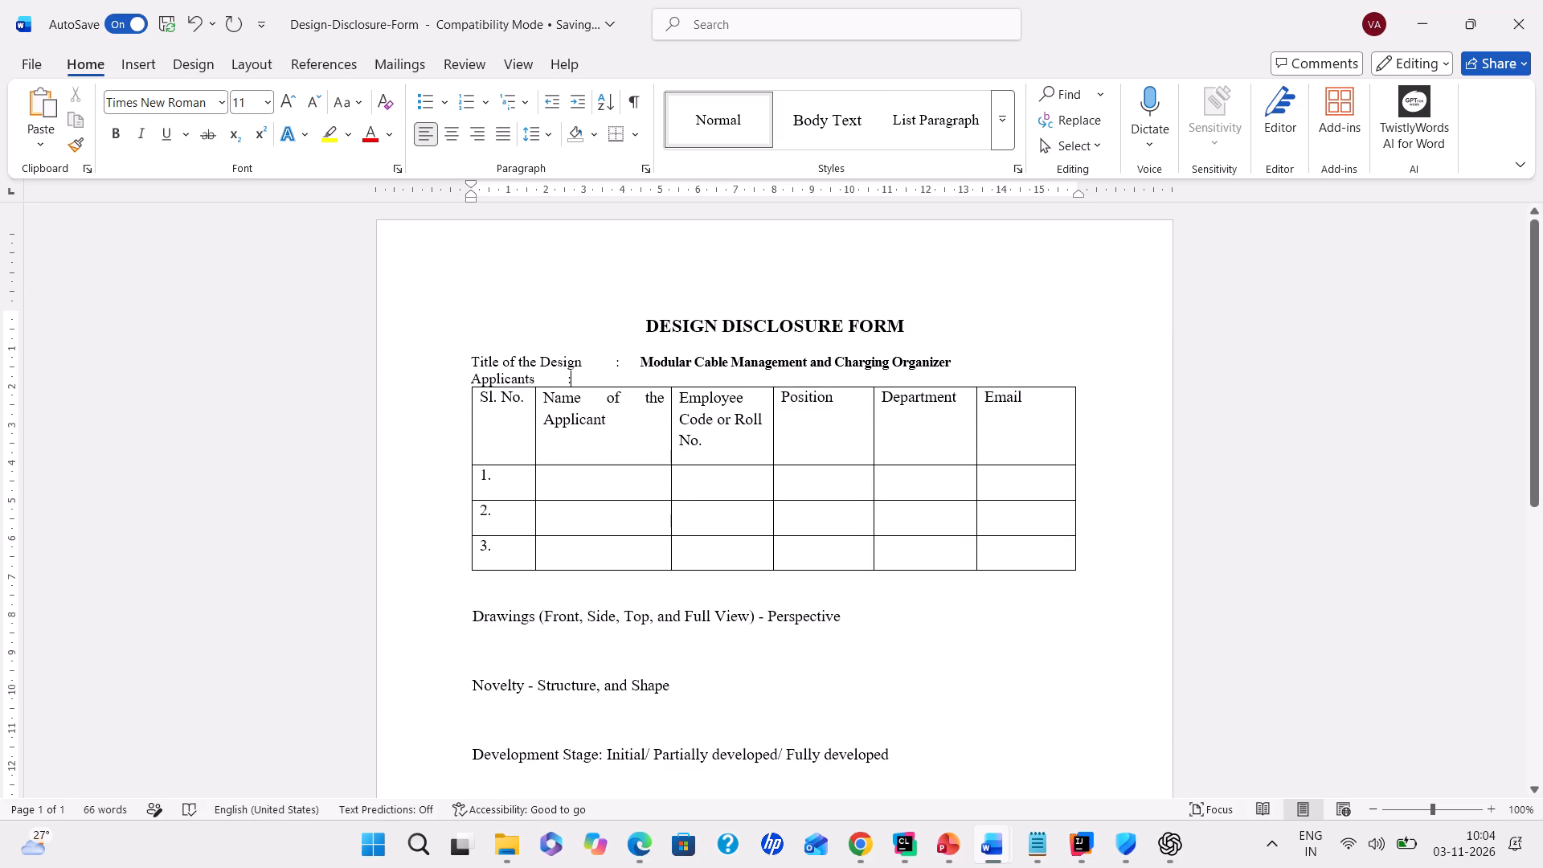
key(Return)
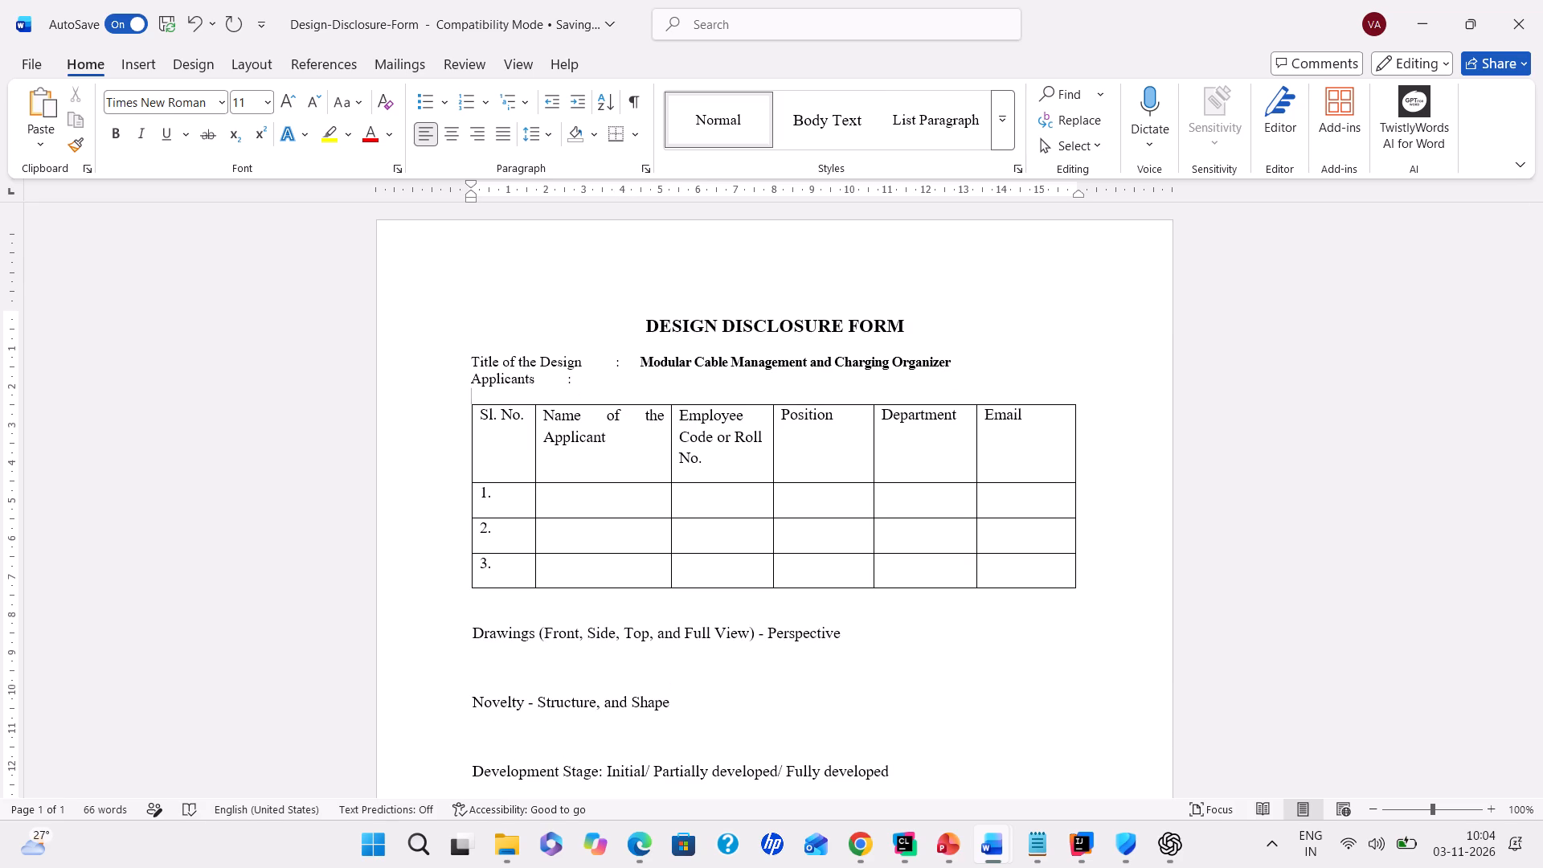
Add a blank line between the Title of the Design line and the Applicants line.
key(Up)
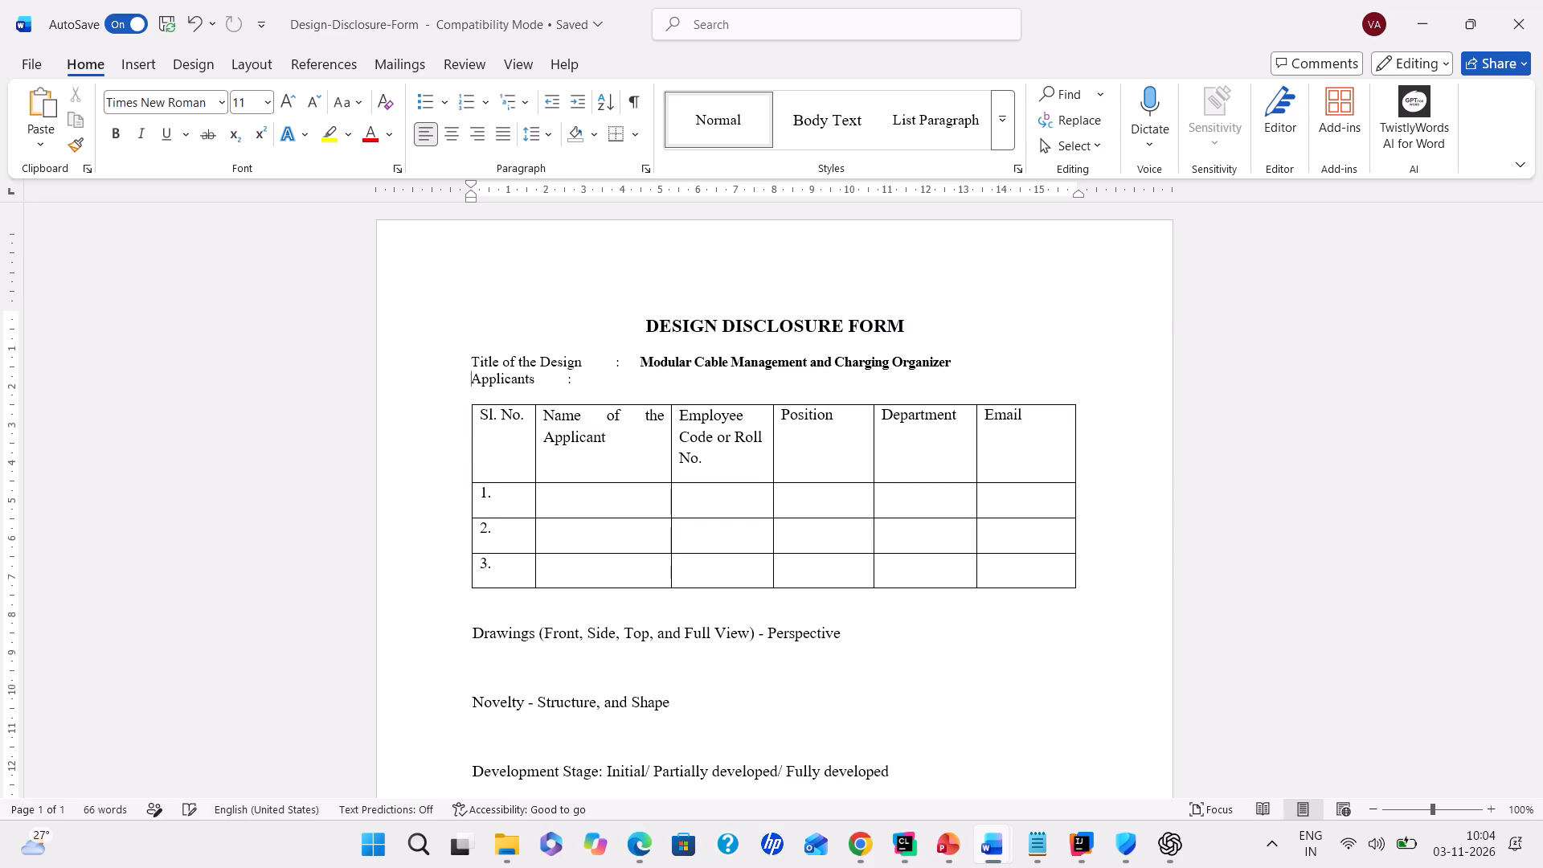
key(Return)
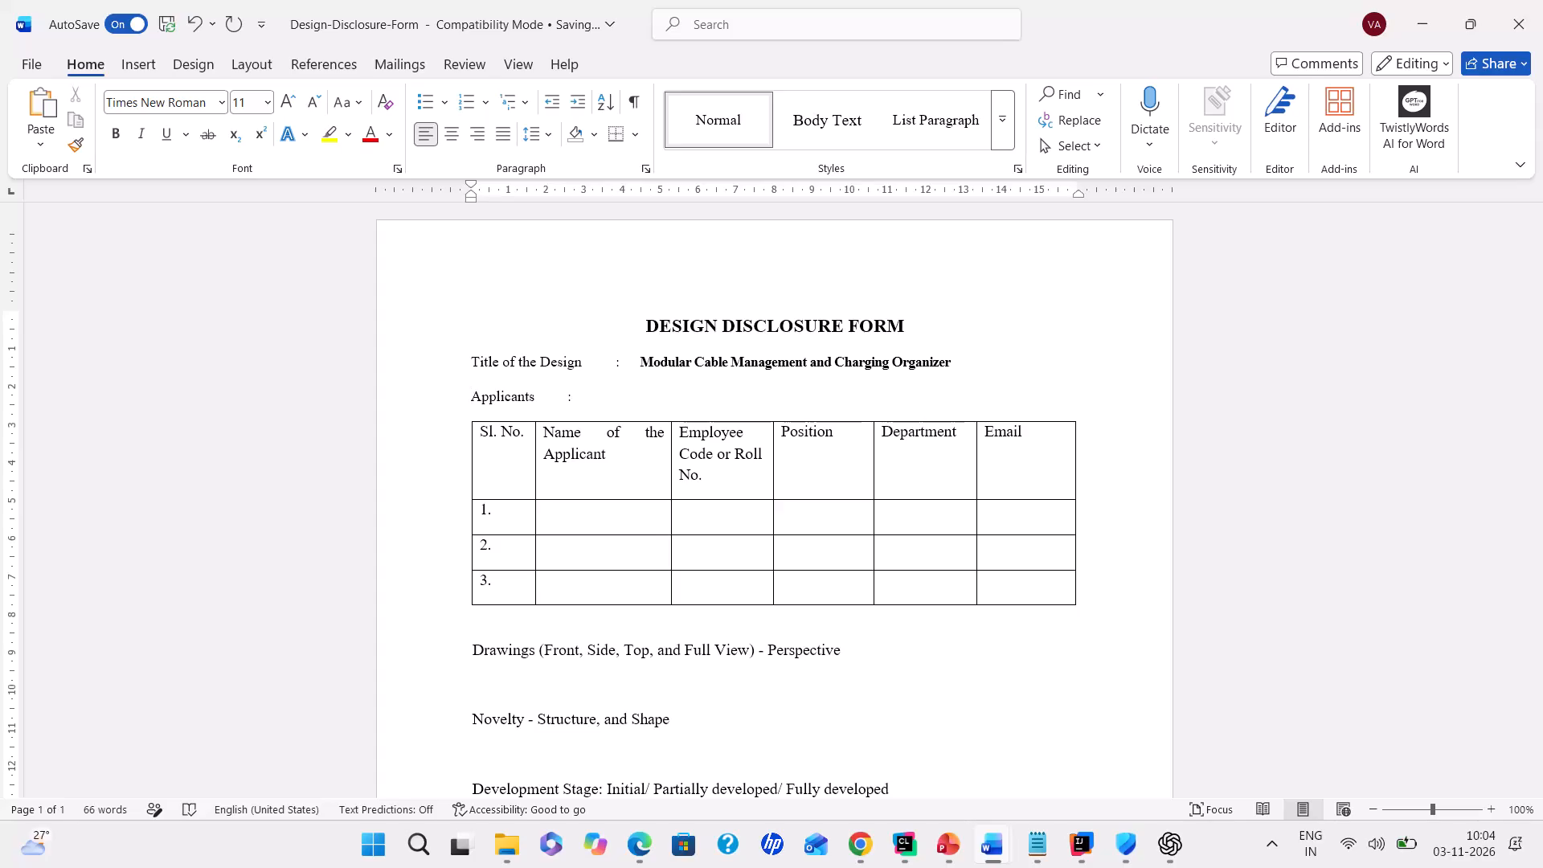
Space the Applicants colon out to line up with the Title of the Design colon, and accept the grammar suggestion for it.
key(Right)
key(Right)
key(Right)
key(Right)
key(Right)
key(Right)
key(Right)
key(Right)
key(Right)
key(Right)
key(Right)
key(Right)
key(Right)
key(Right)
key(Right)
key(Right)
key(Left)
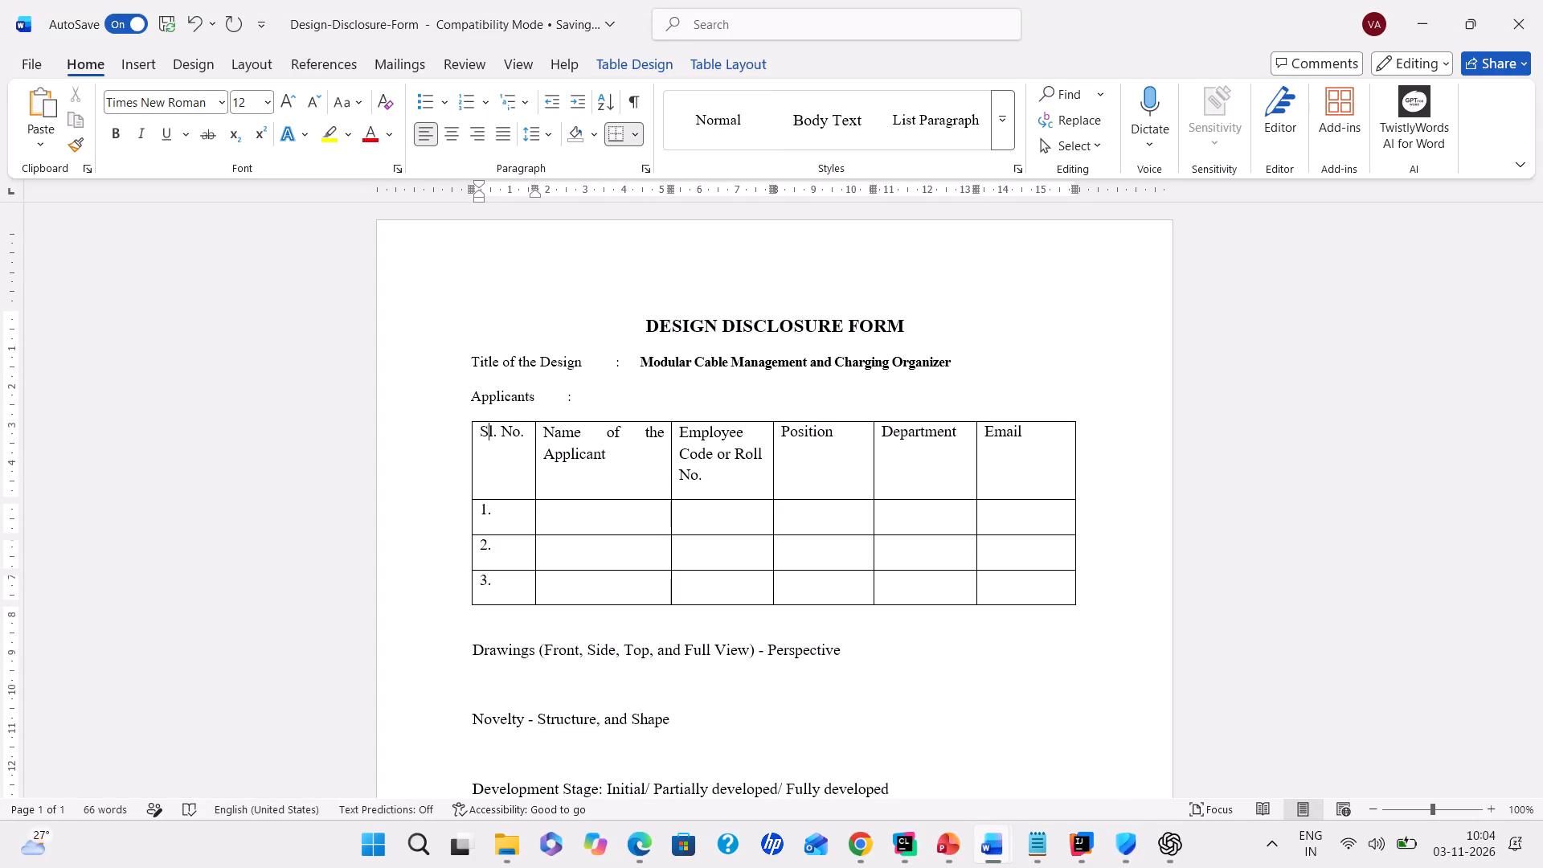
key(Left)
key(Left)
key(Left)
key(Left)
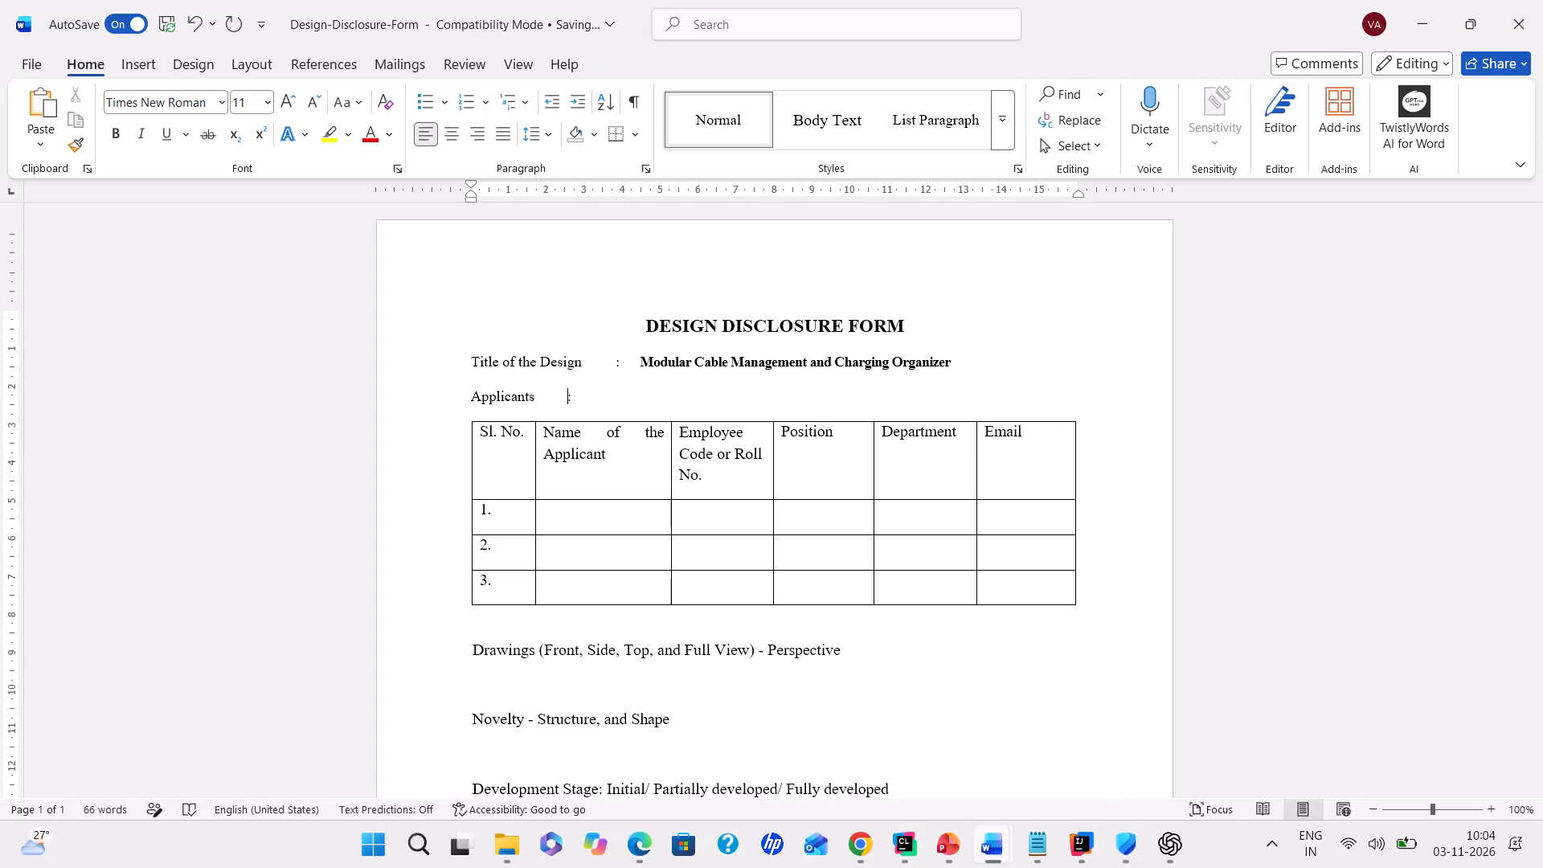
key(space)
key(space)
key(space)
key(space)
key(space)
key(space)
key(space)
key(space)
key(space)
key(space)
key(space)
key(space)
key(space)
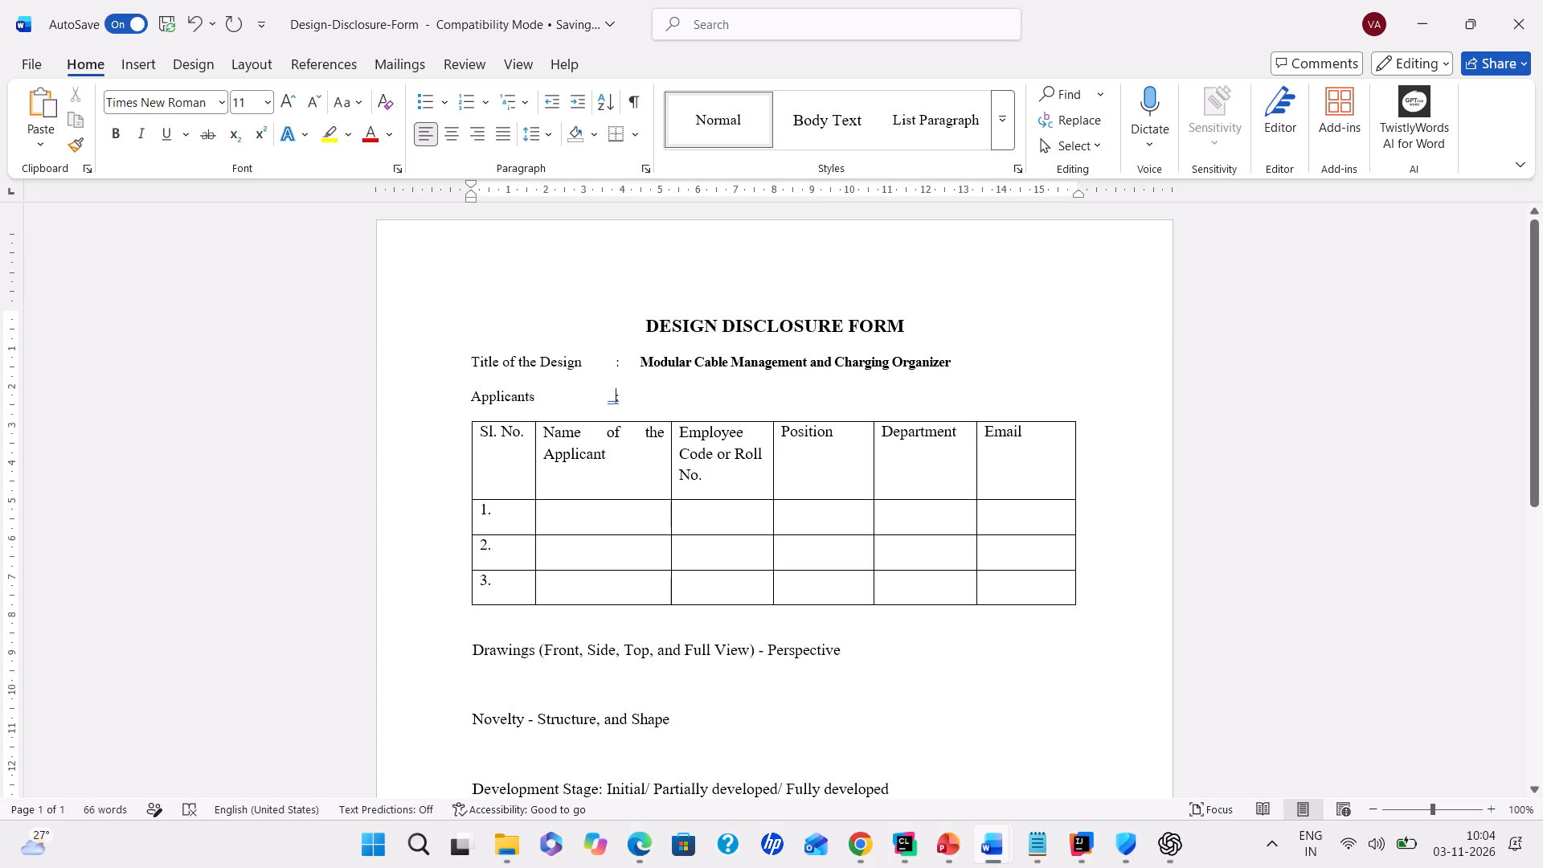
click(611, 398)
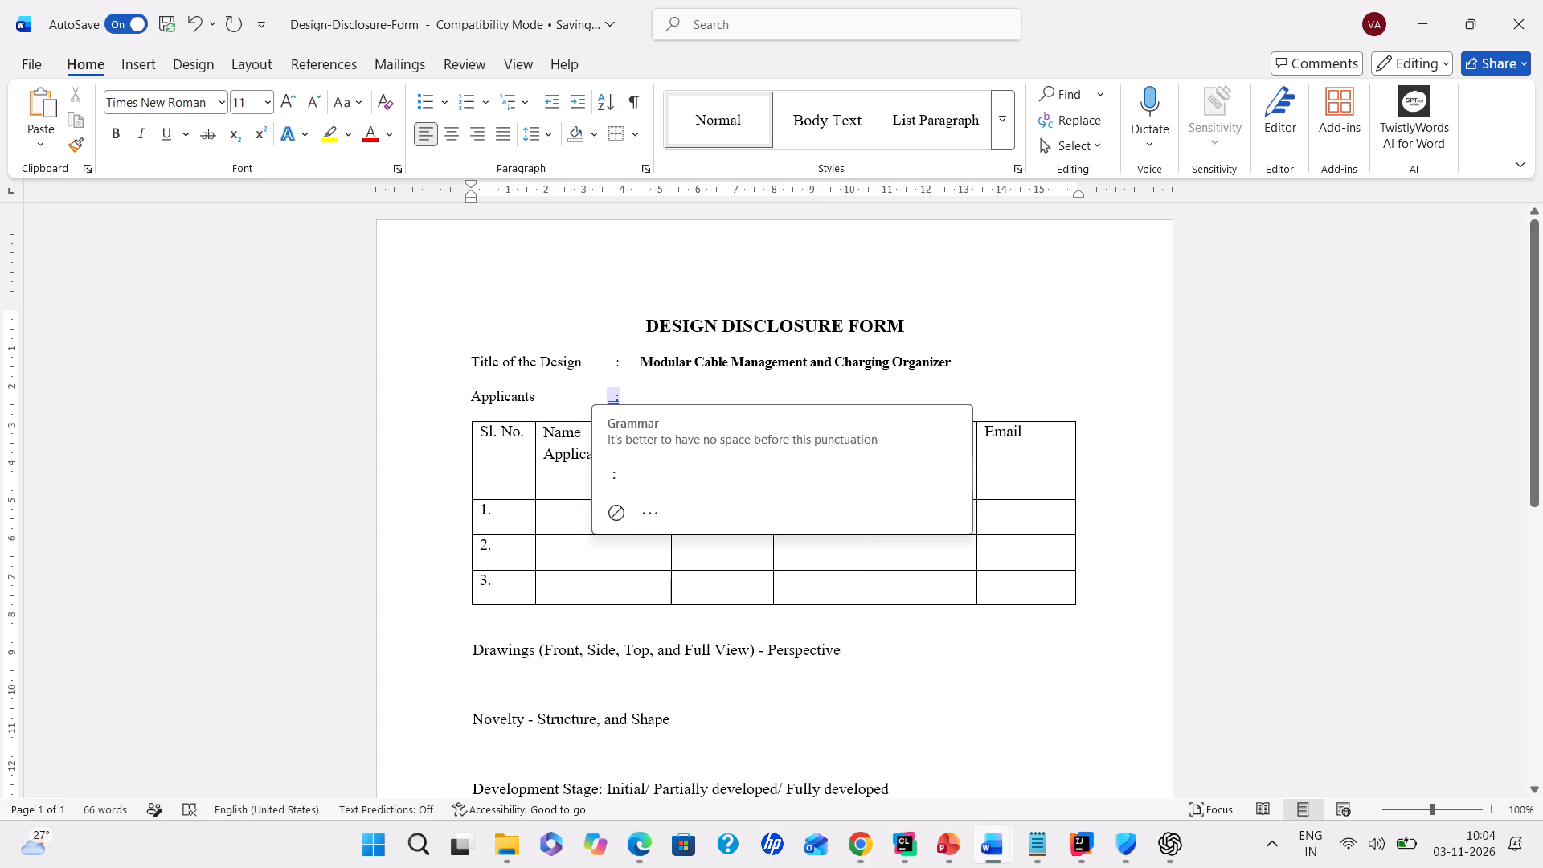
click(624, 473)
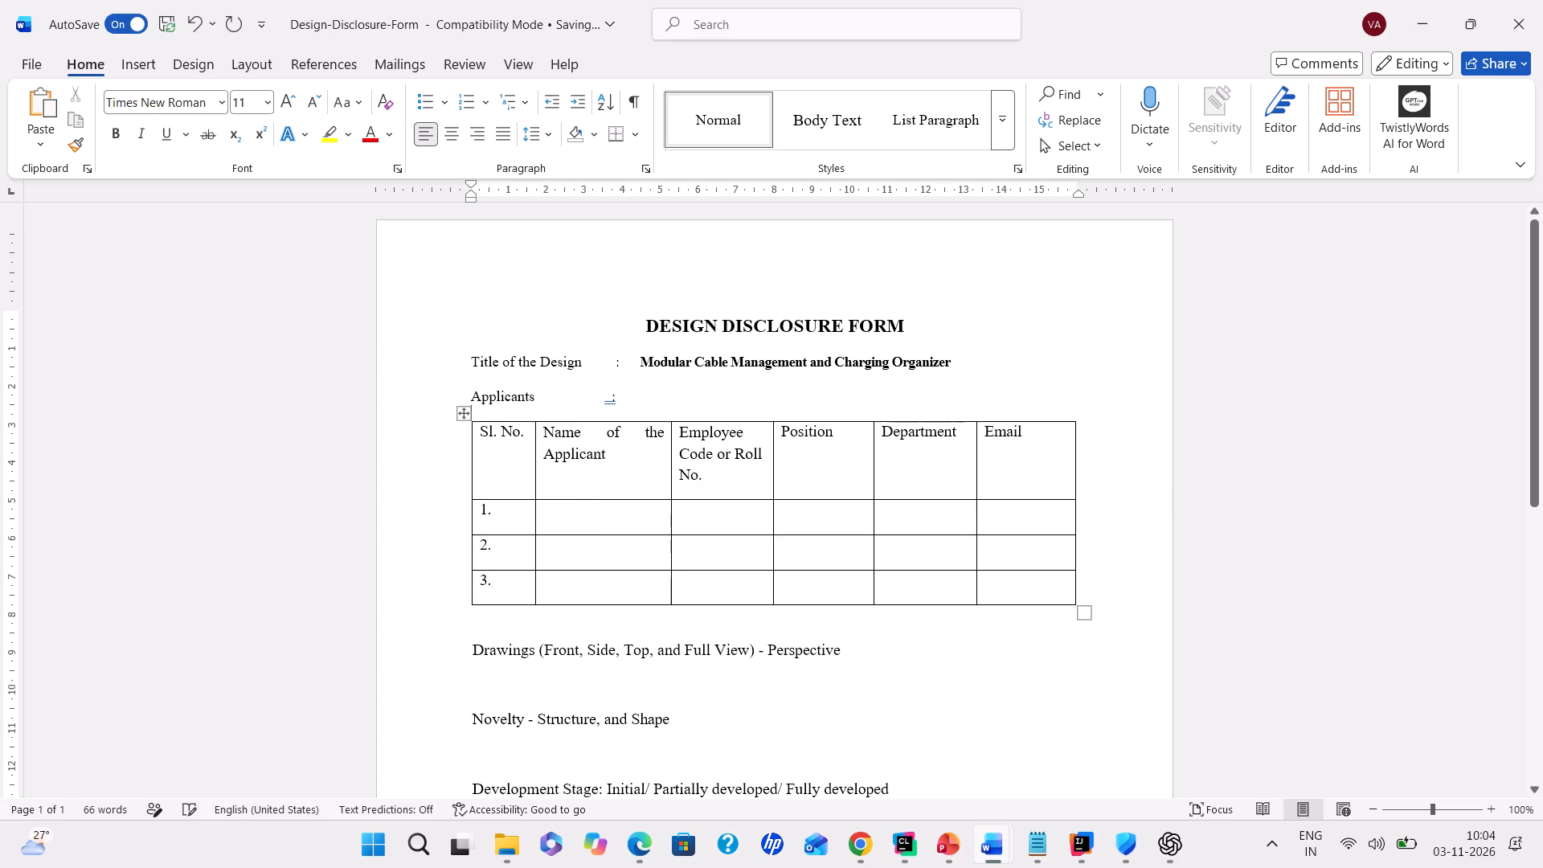
Enter "Team of 7 applicants (listed in the table below)" after the Applicants colon, separated by a space.
click(634, 400)
key(space)
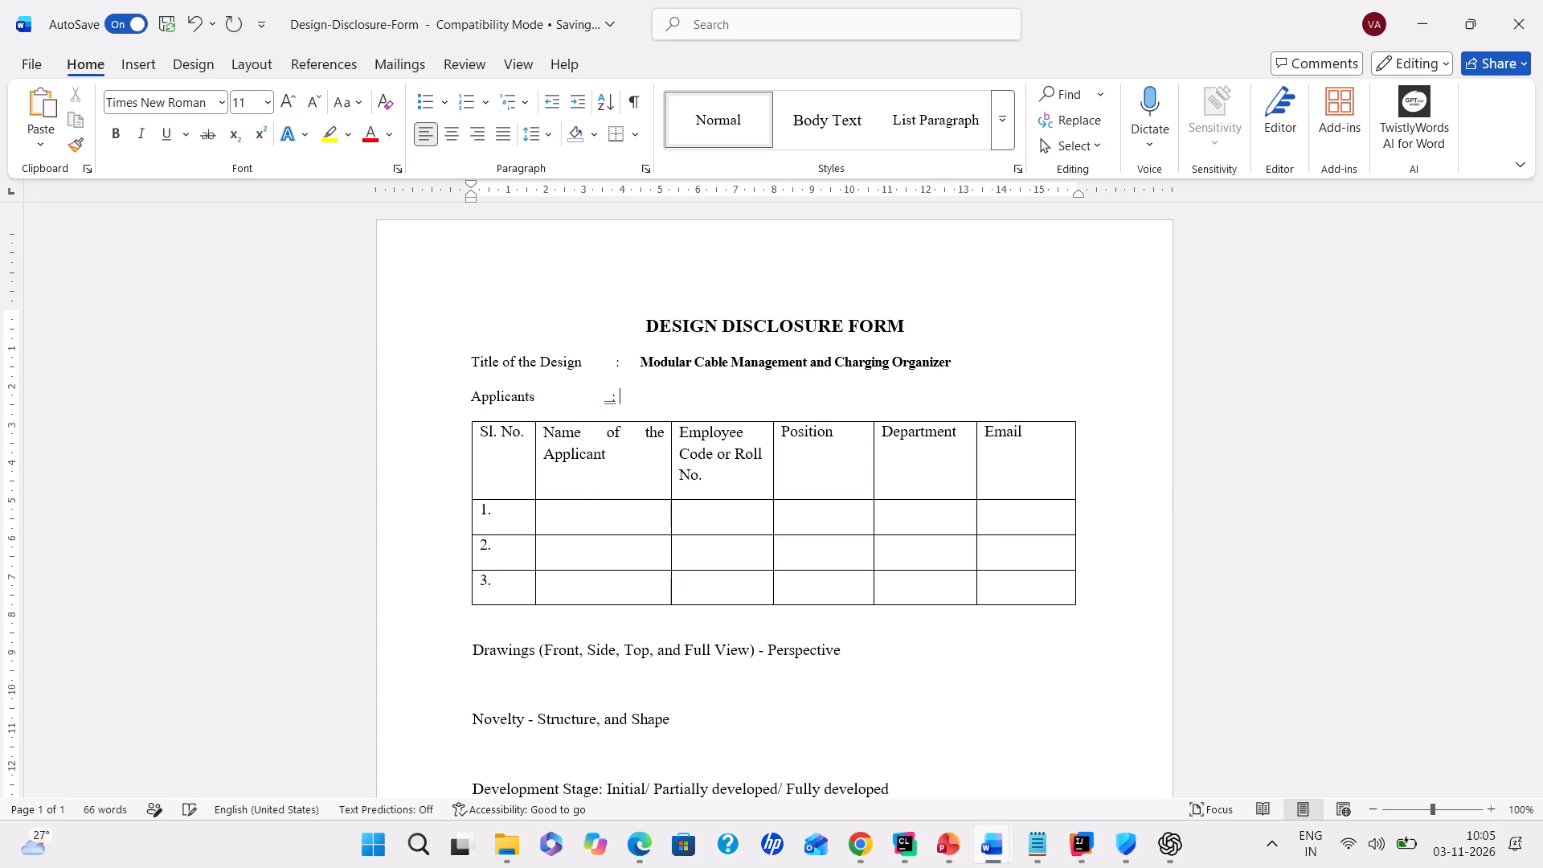
text(Team of)
key(space)
key(7)
key(space)
text(applicants)
key(space)
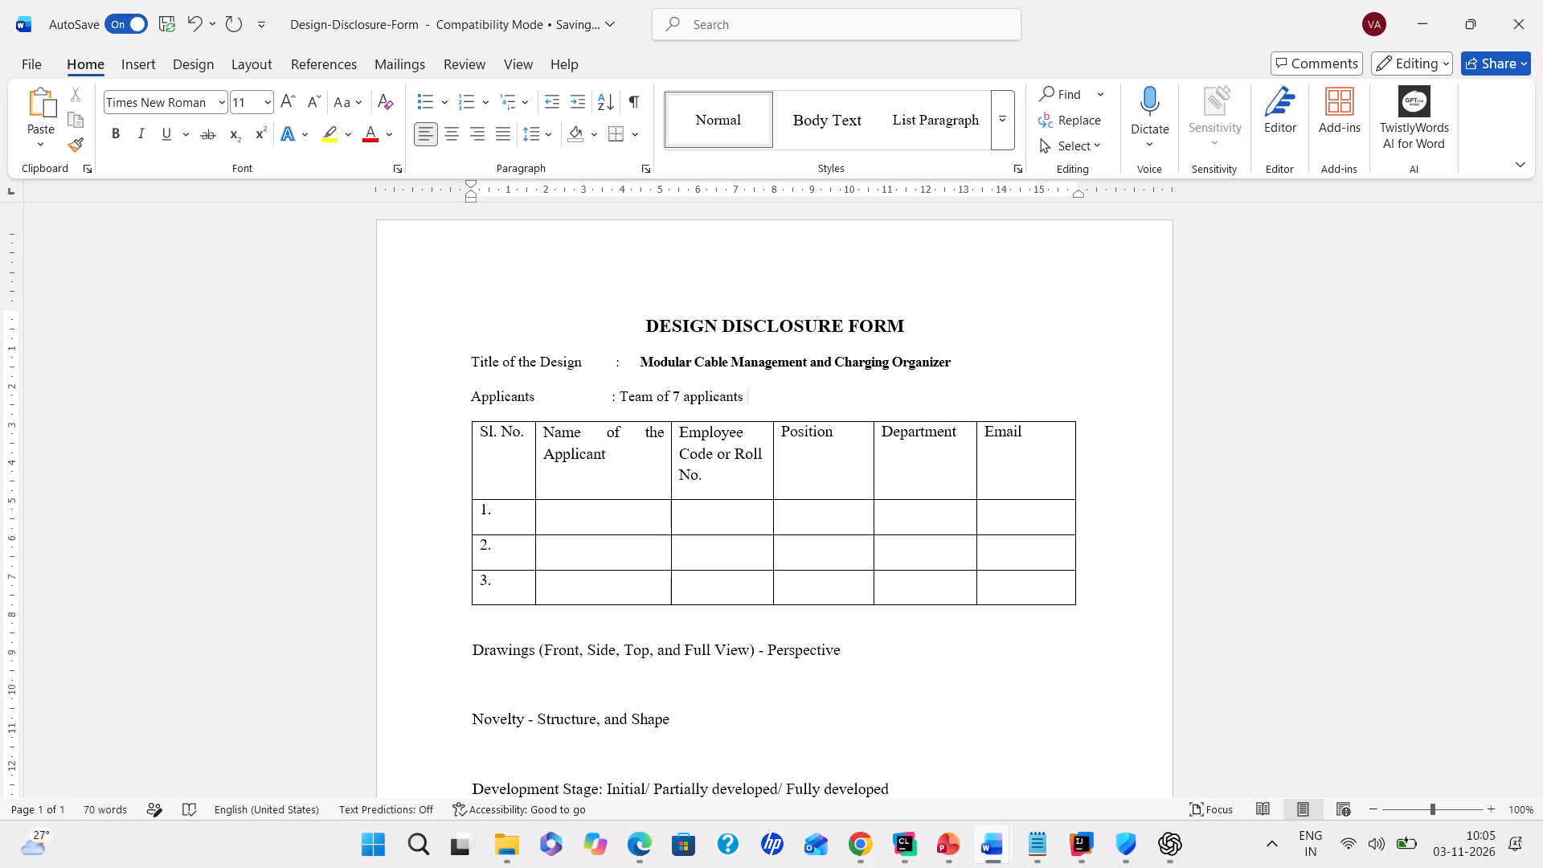
text((listed in the)
key(space)
text(table below)
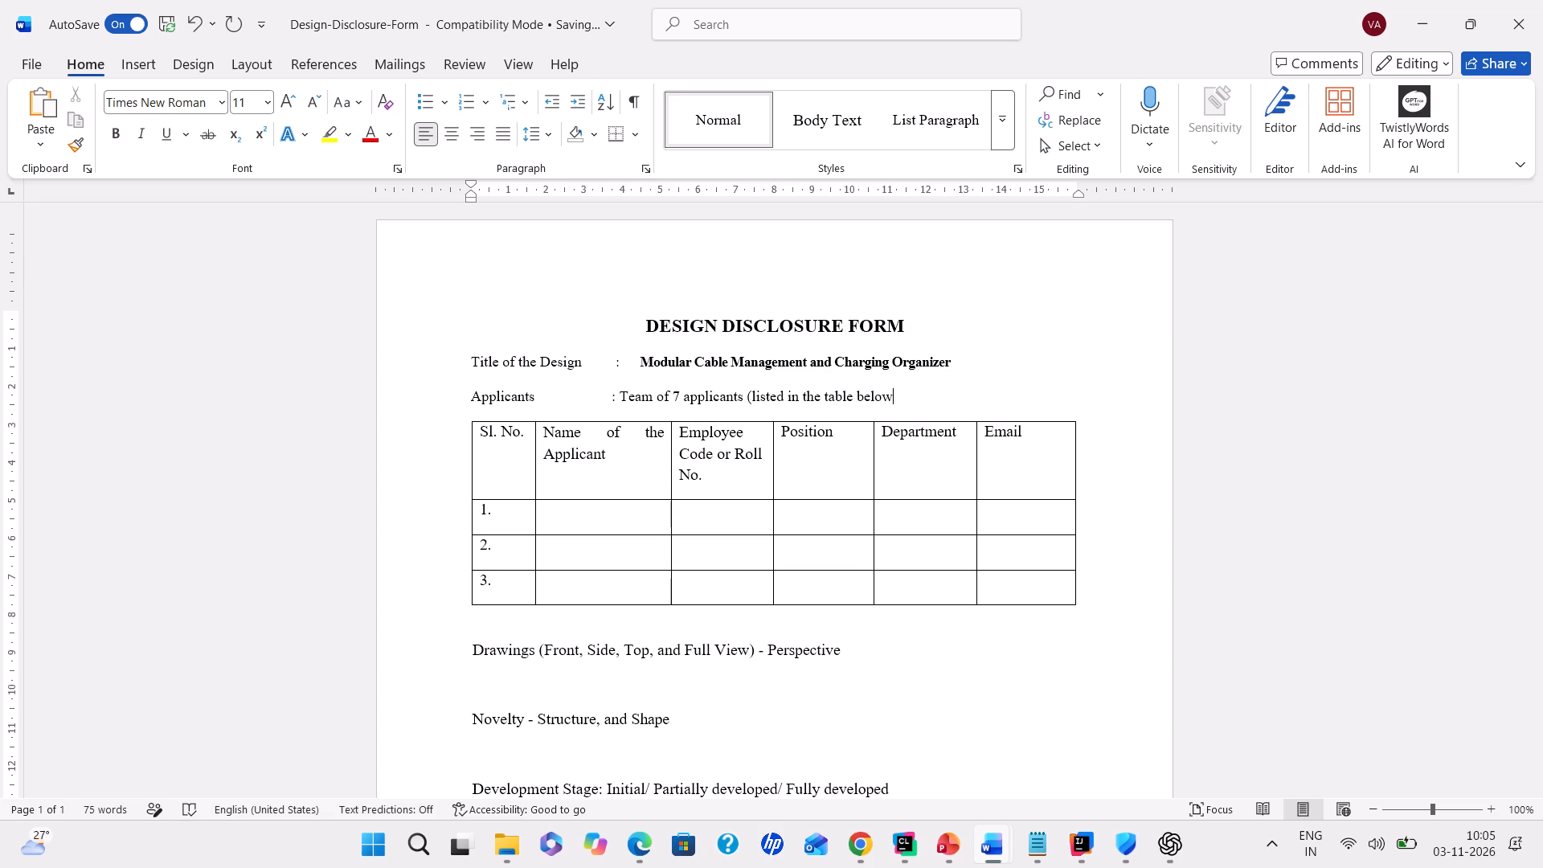
key(shift+parenright)
Apply the Normal style to the empty Name of the Applicant cell in table row 1.
click(559, 518)
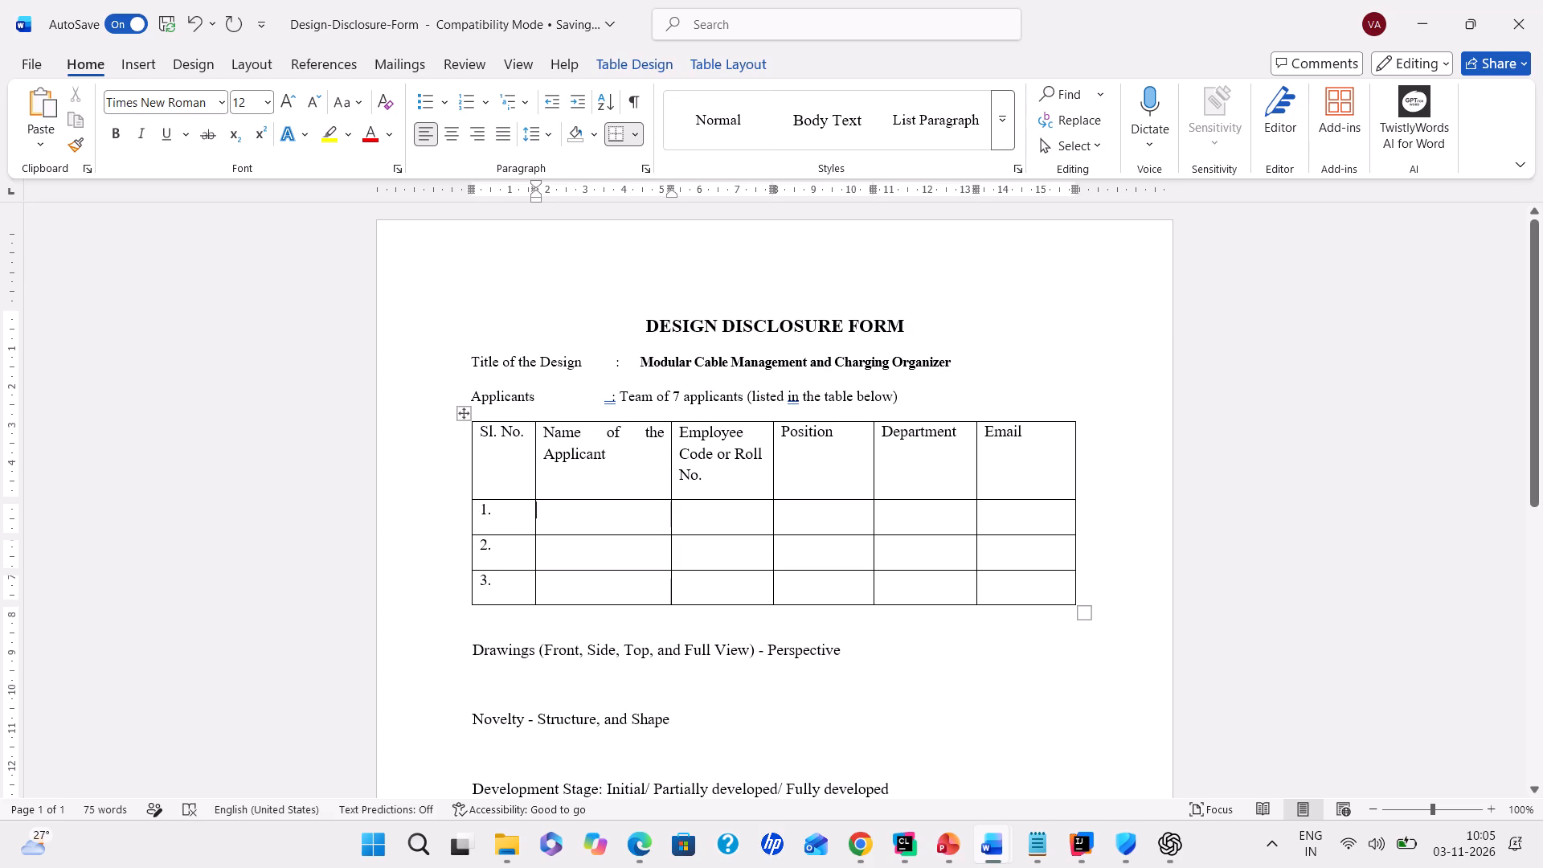
click(554, 524)
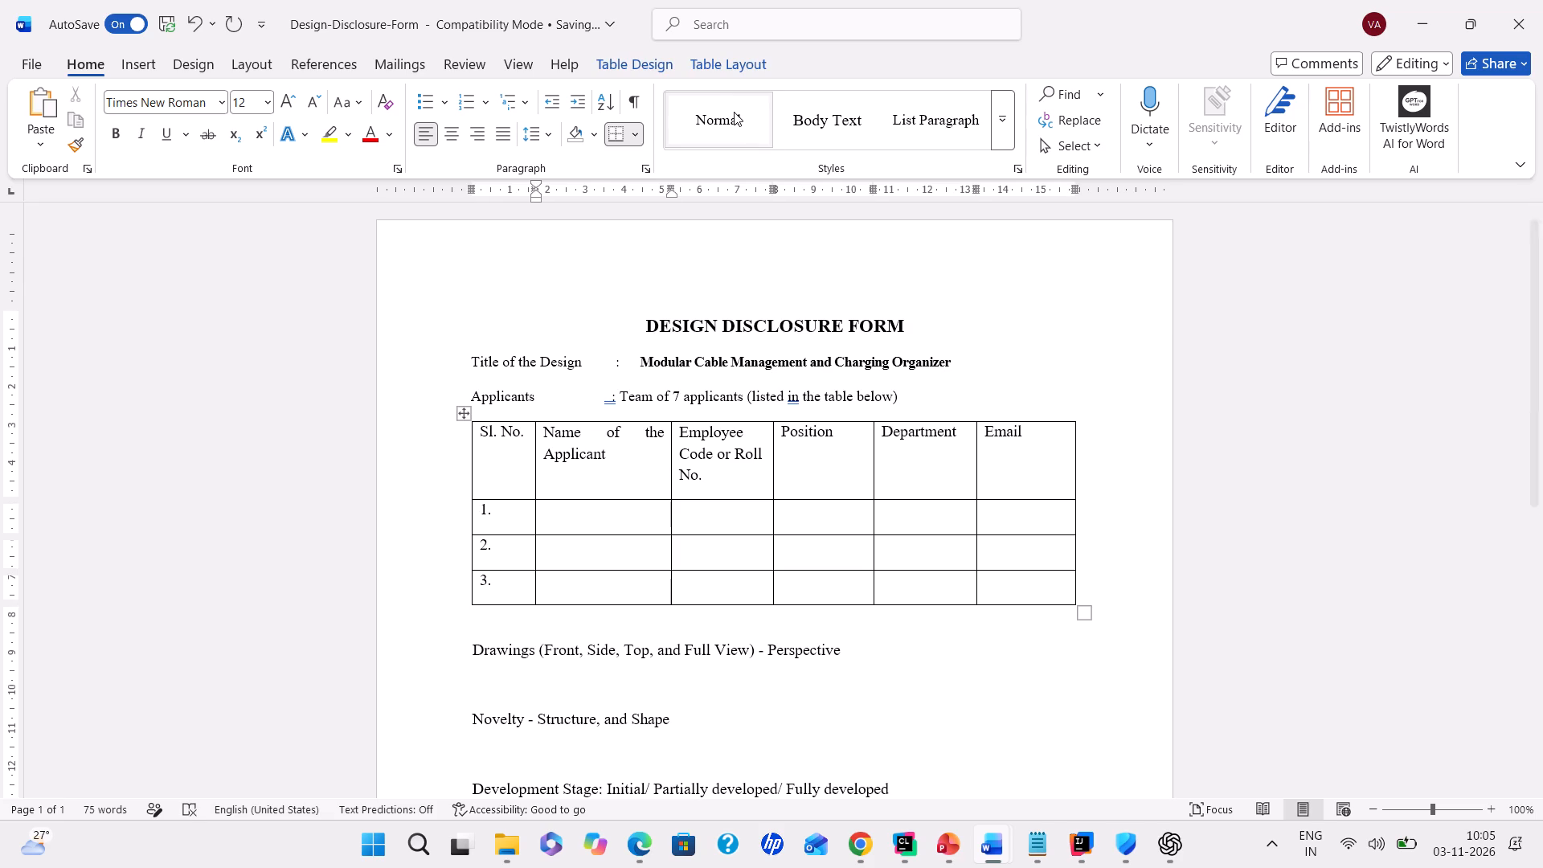
click(729, 115)
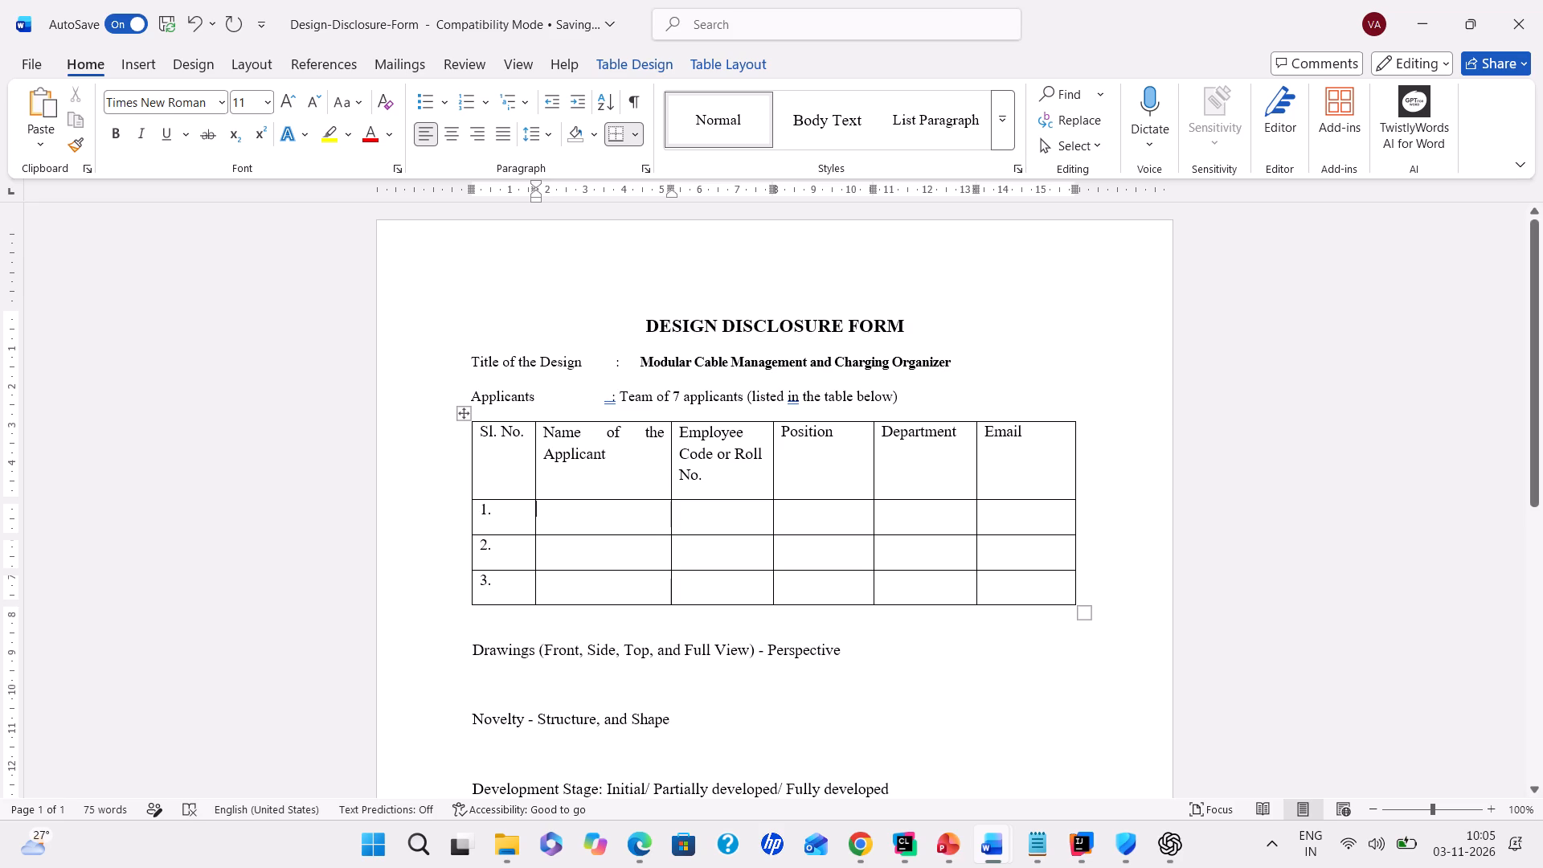
Accept the grammar suggestion that replaces "in" with "on" in the Applicants line.
click(792, 396)
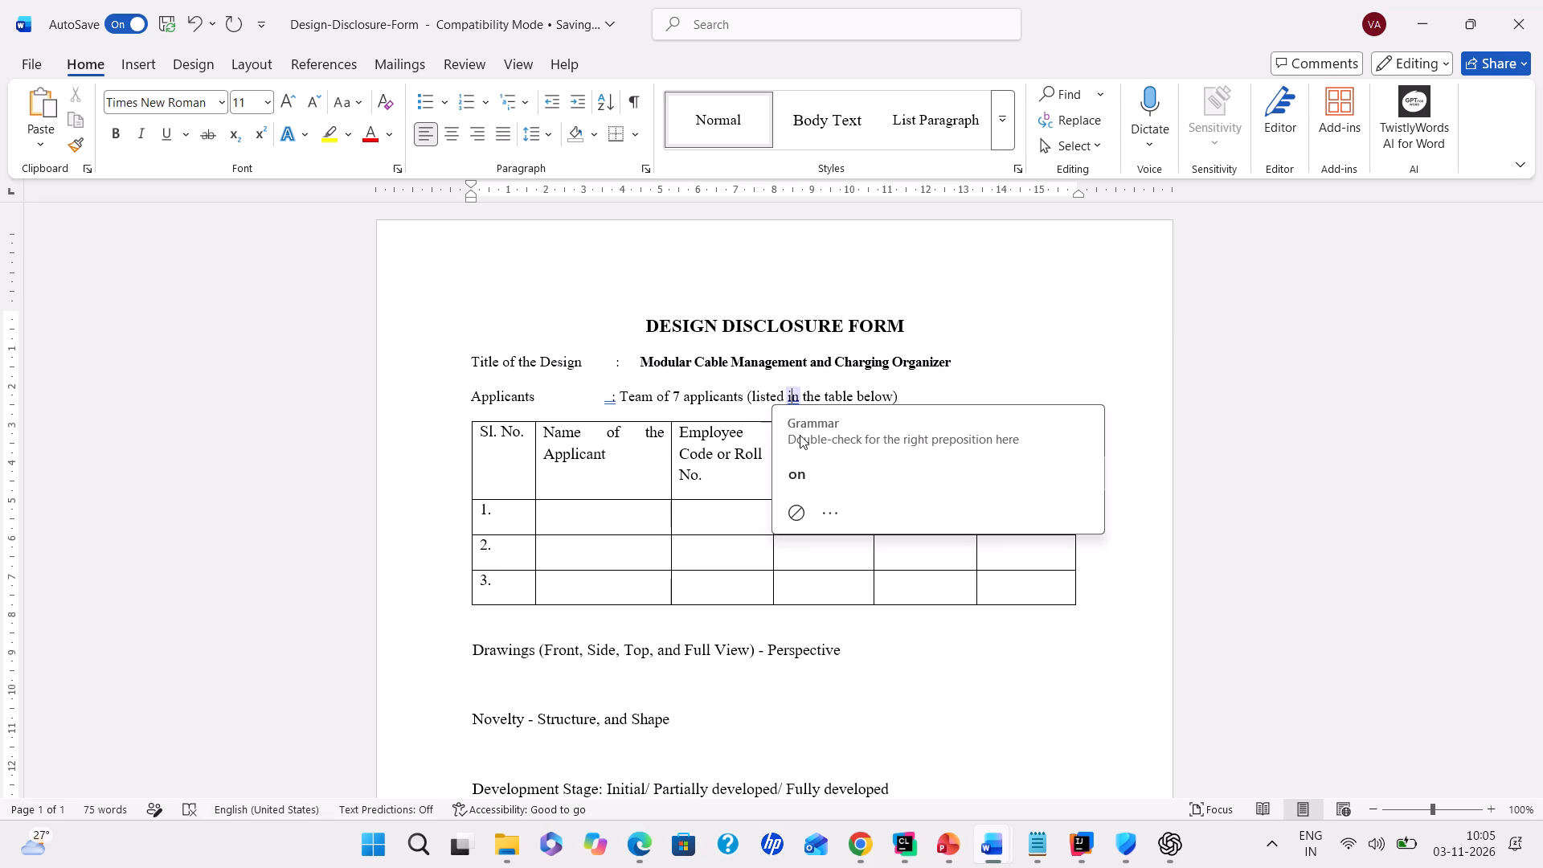
click(797, 469)
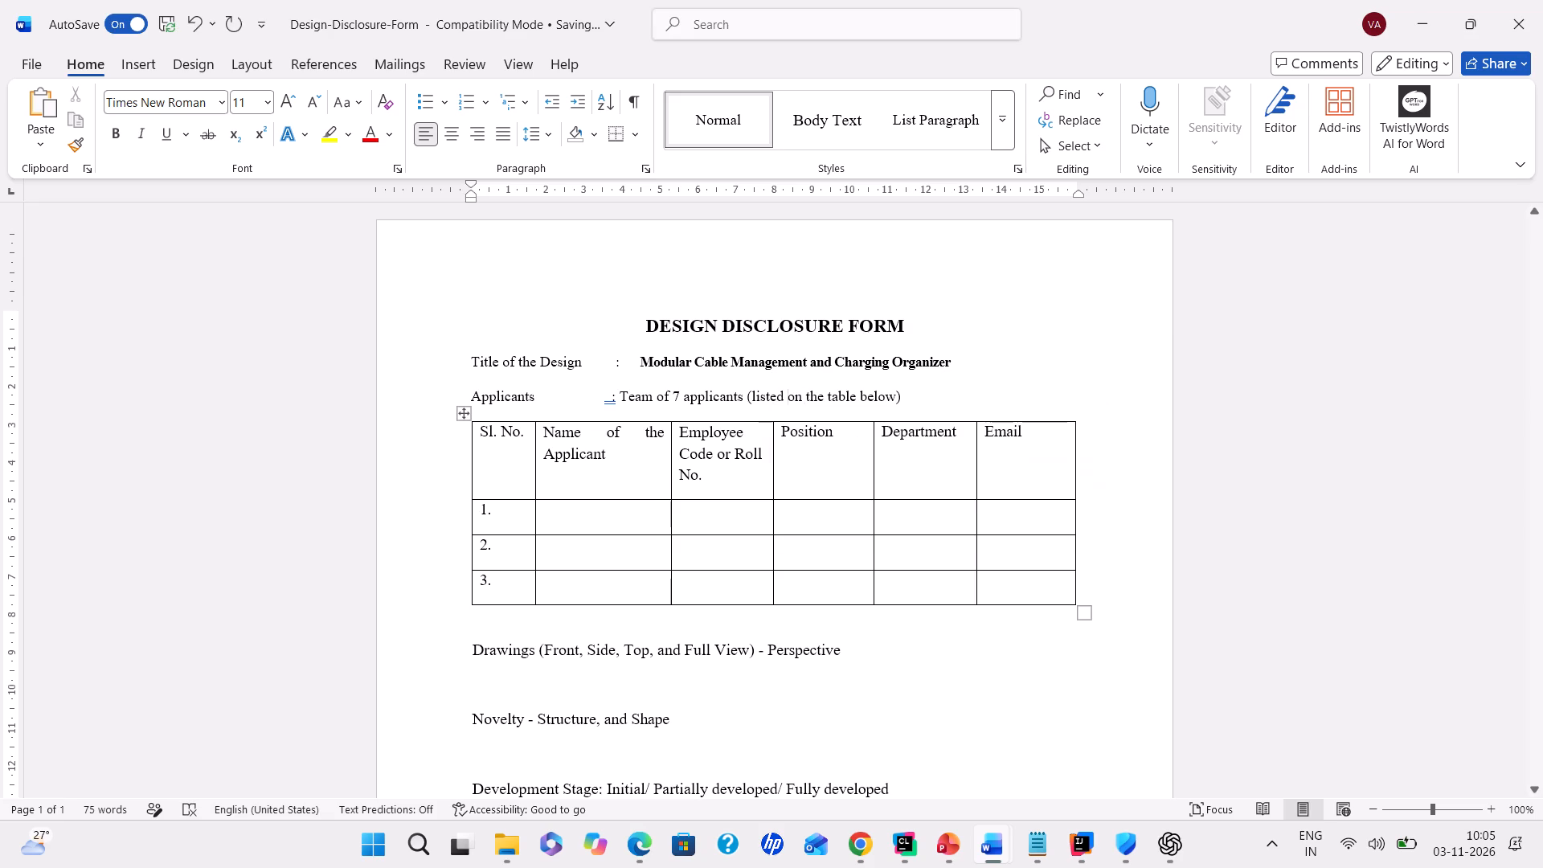
Copy the name in cell C36 of the Teams for PDR spreadsheet into the form's Name of the Applicant cell in row 1.
click(572, 520)
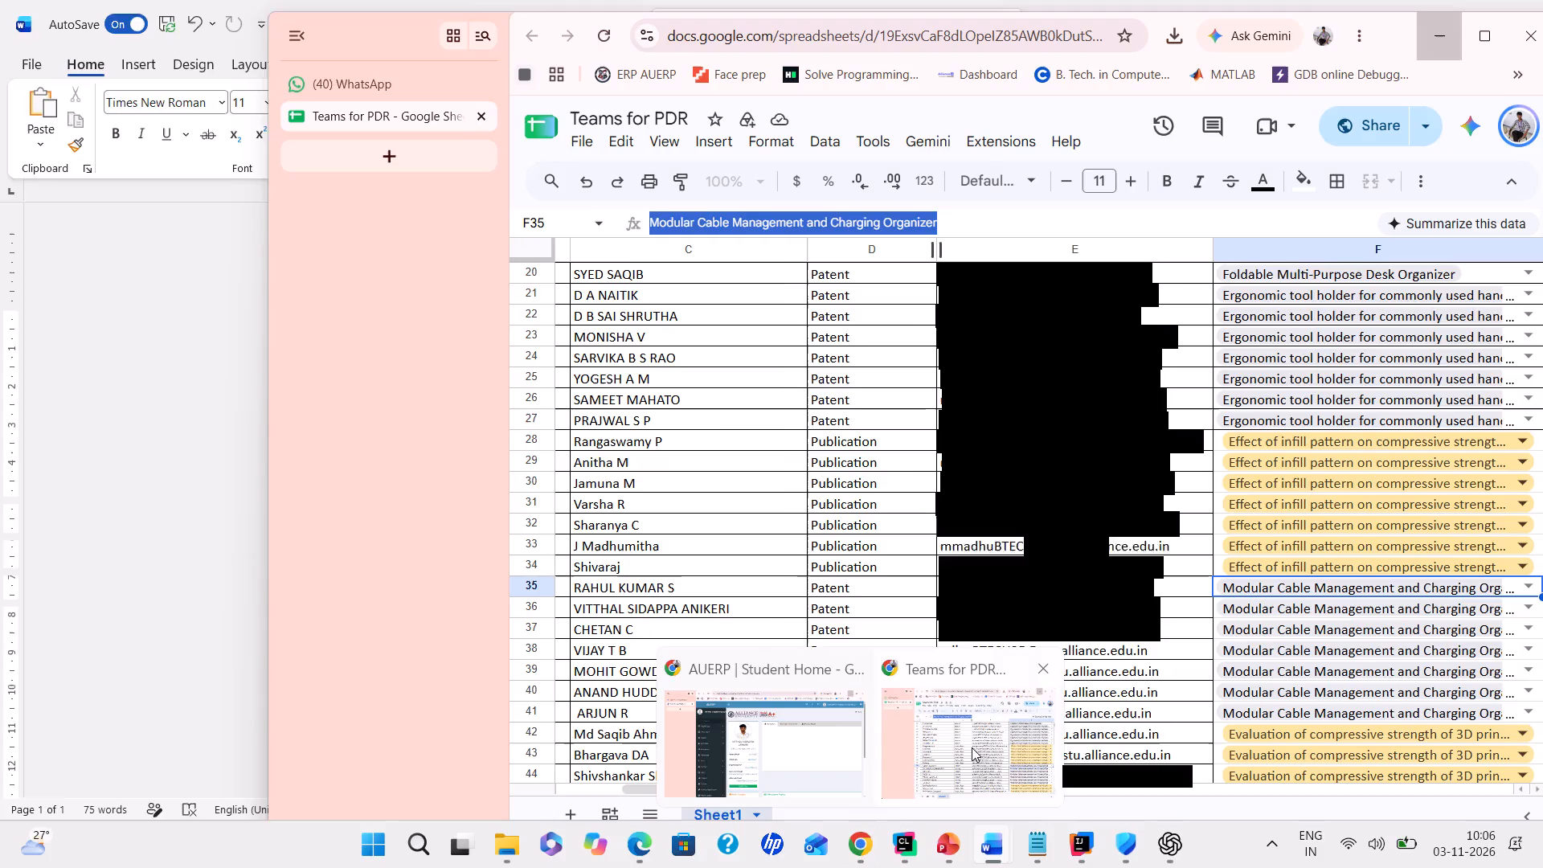
click(972, 747)
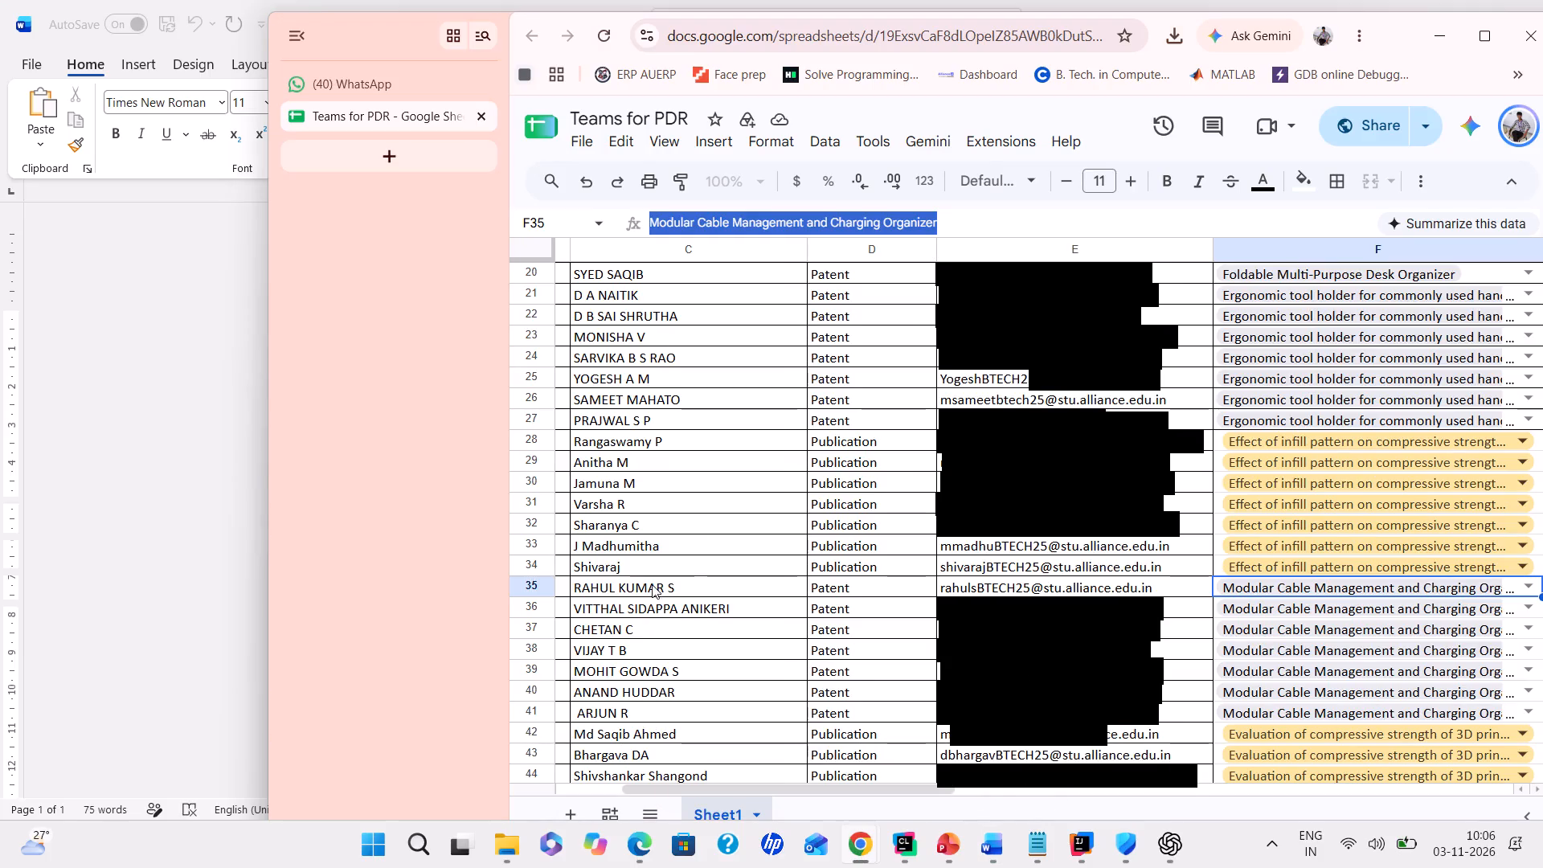
click(583, 606)
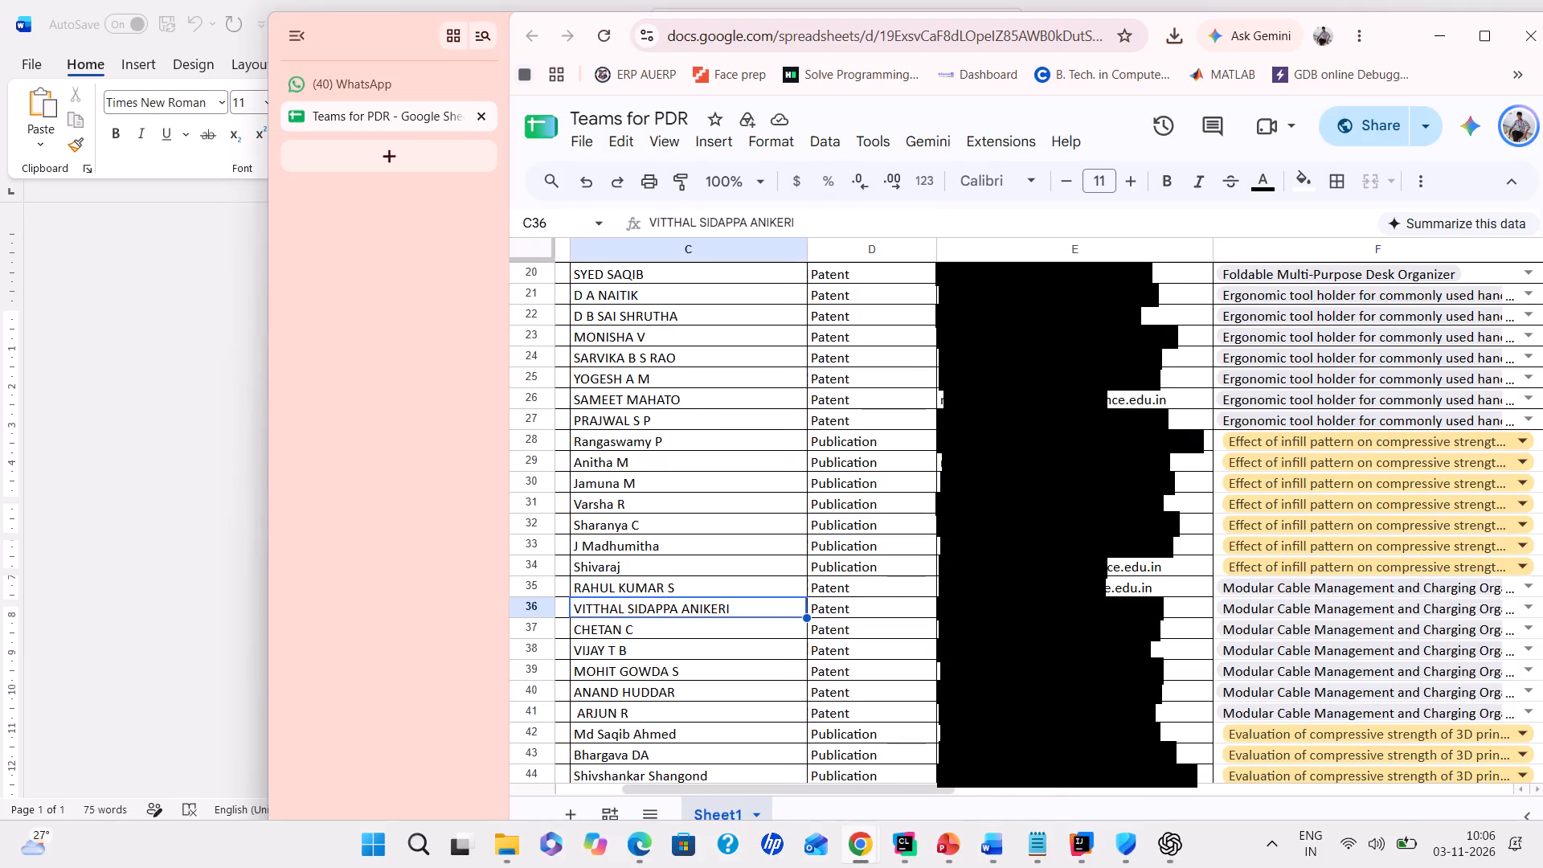
click(793, 220)
drag(793, 220, 651, 223)
key(ctrl+c)
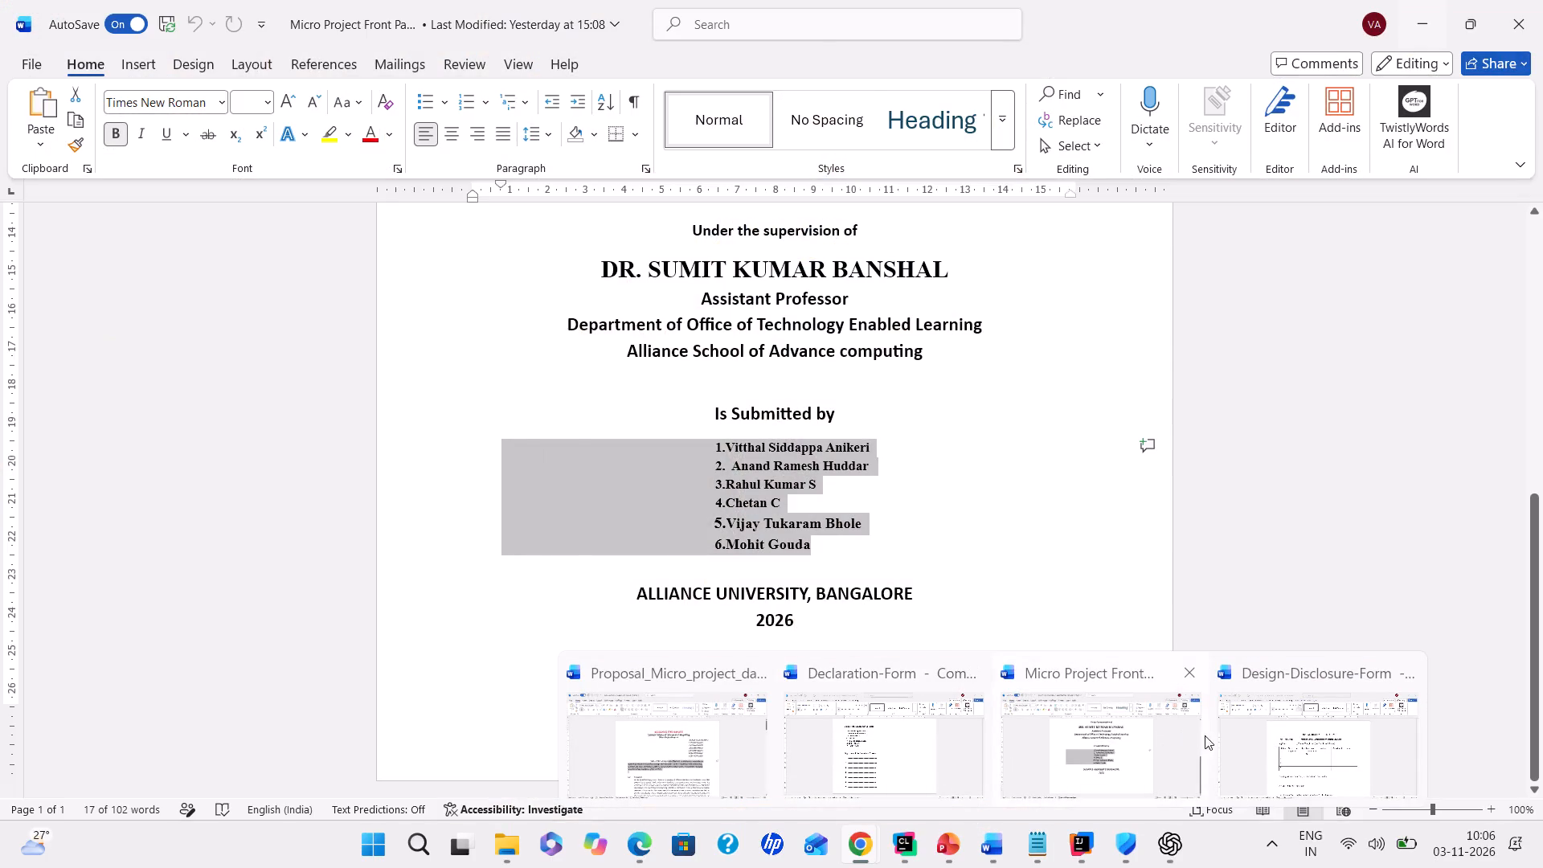
click(1248, 740)
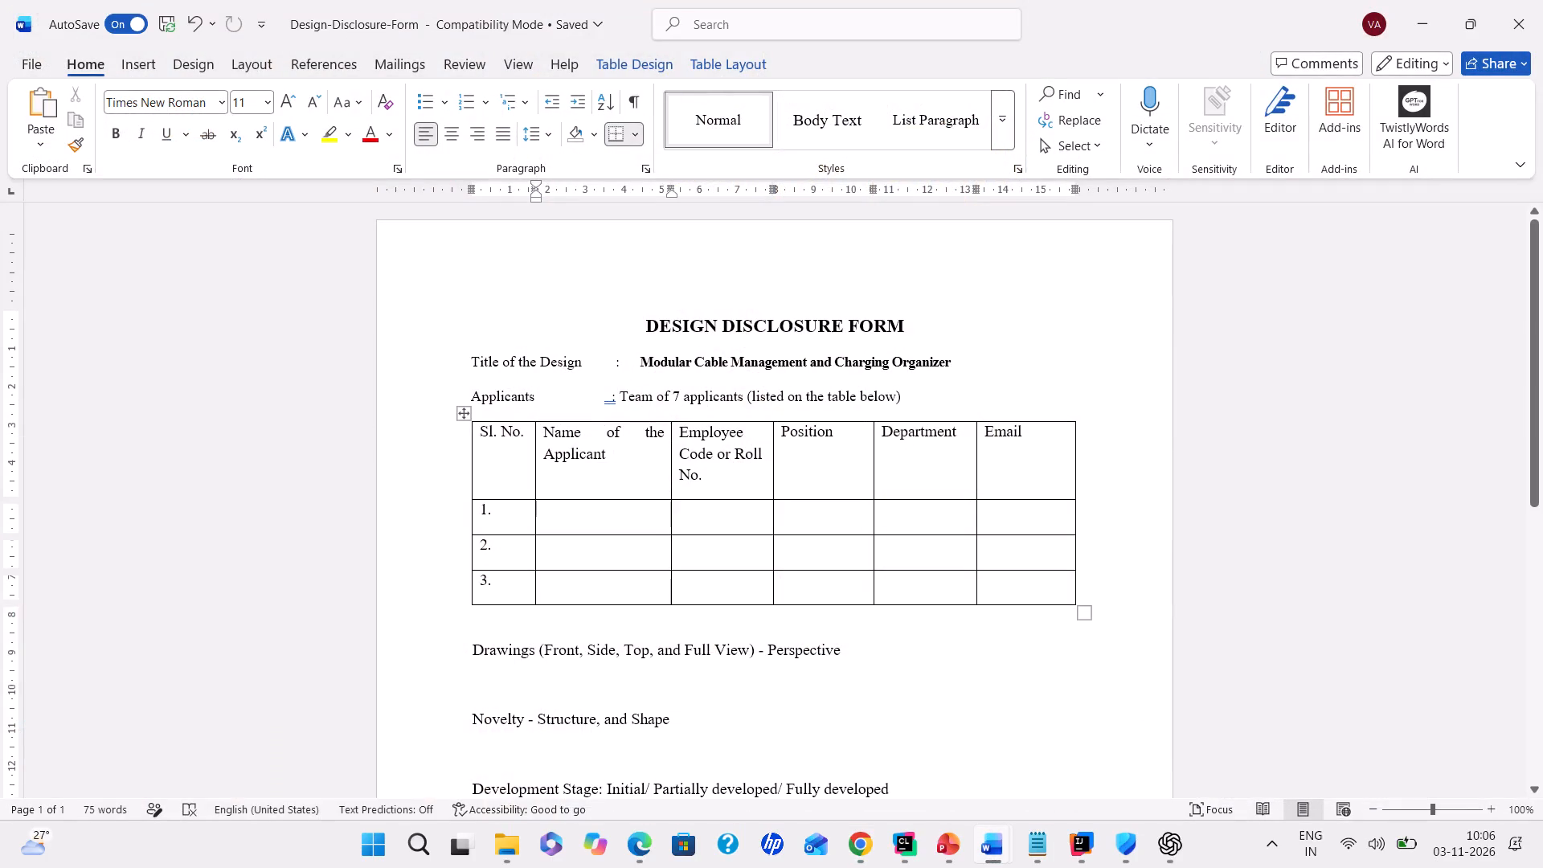
click(588, 511)
key(ctrl+v)
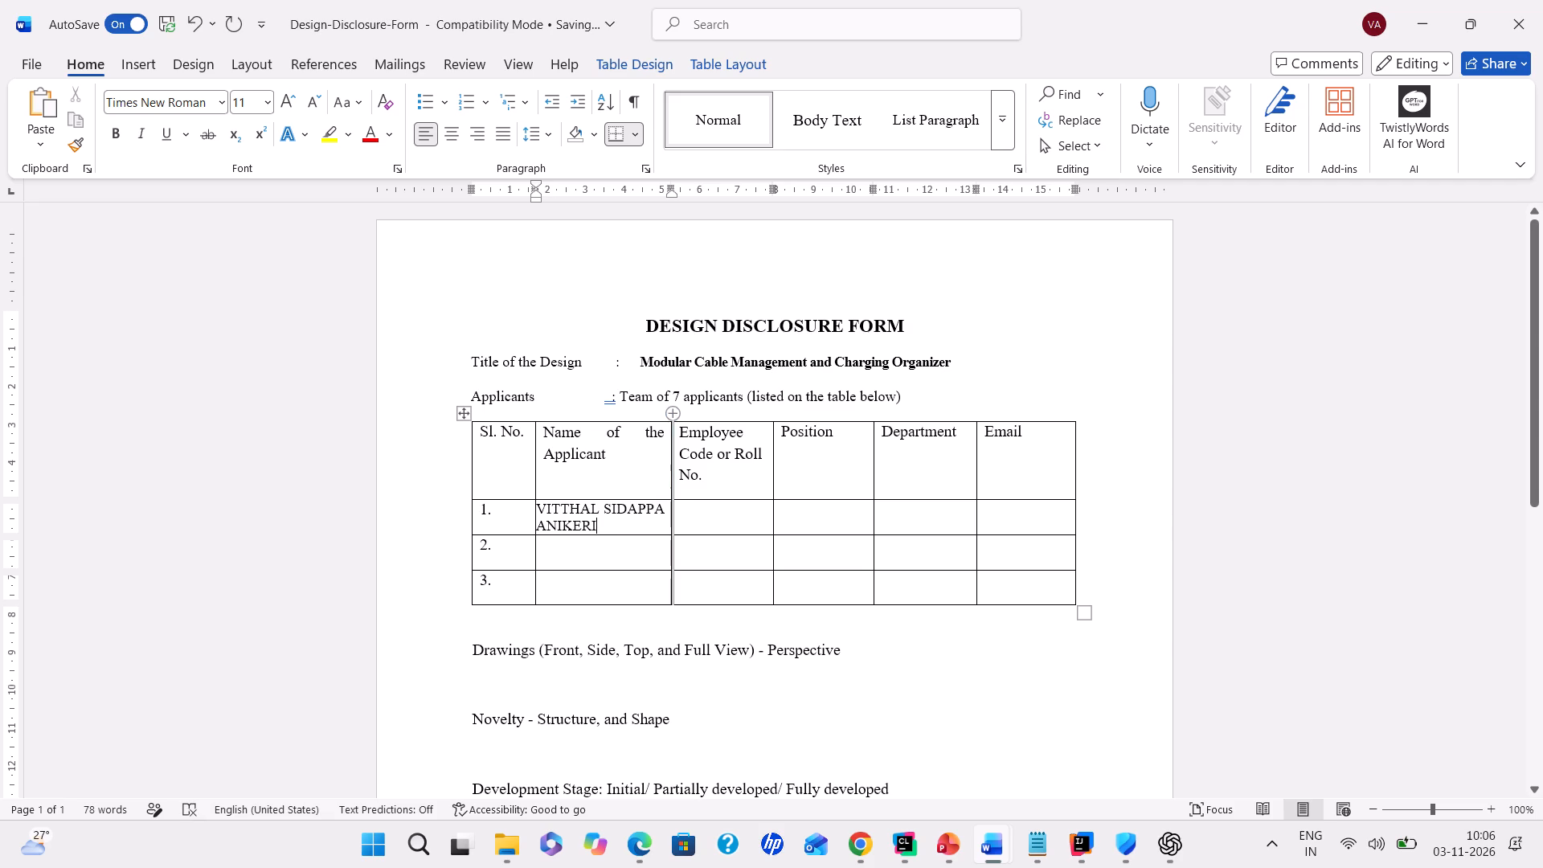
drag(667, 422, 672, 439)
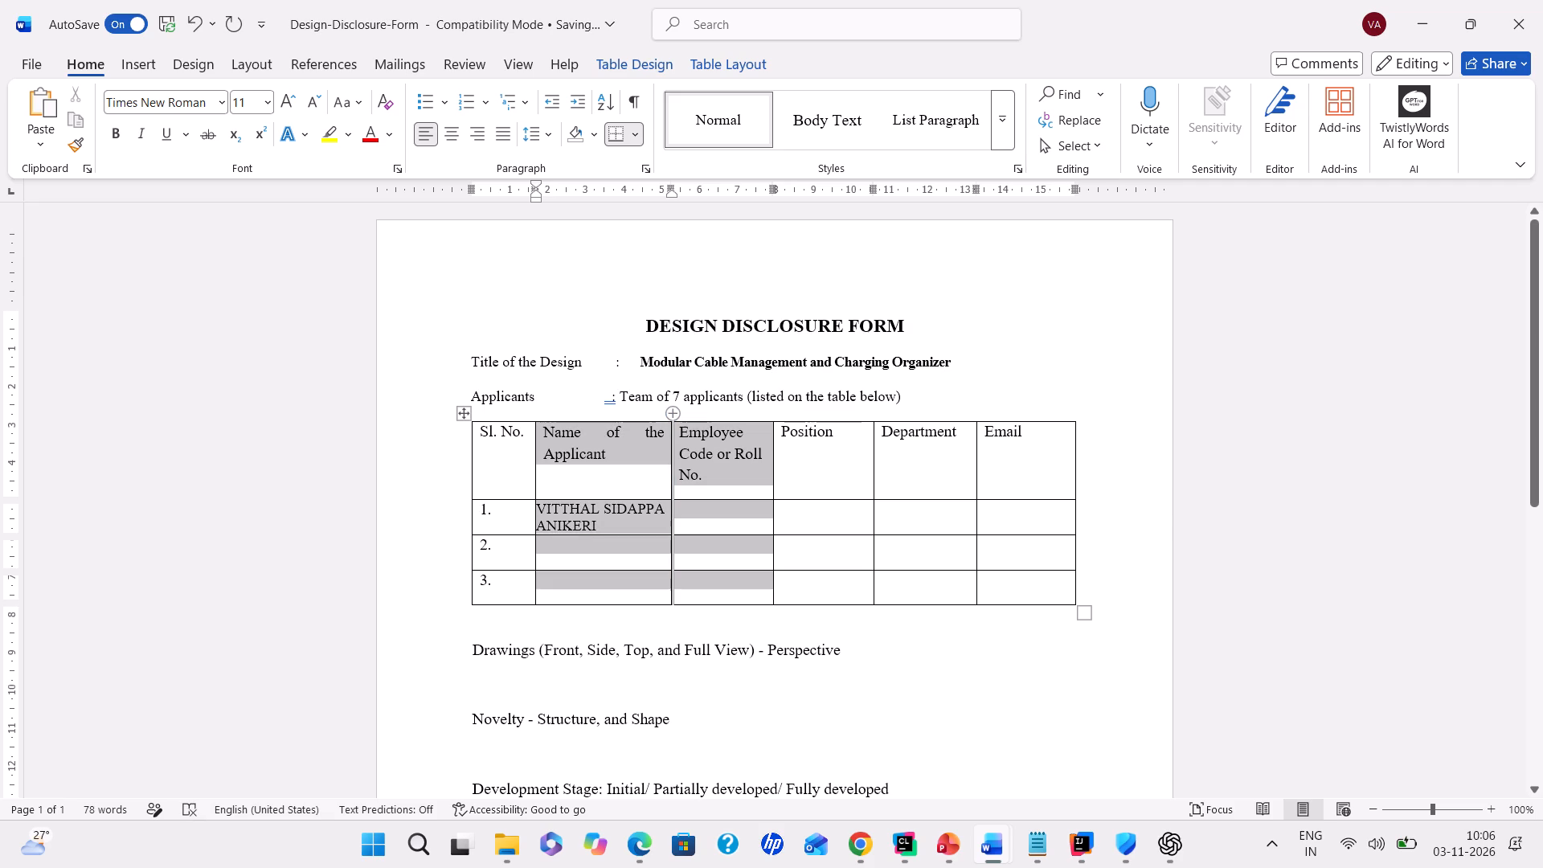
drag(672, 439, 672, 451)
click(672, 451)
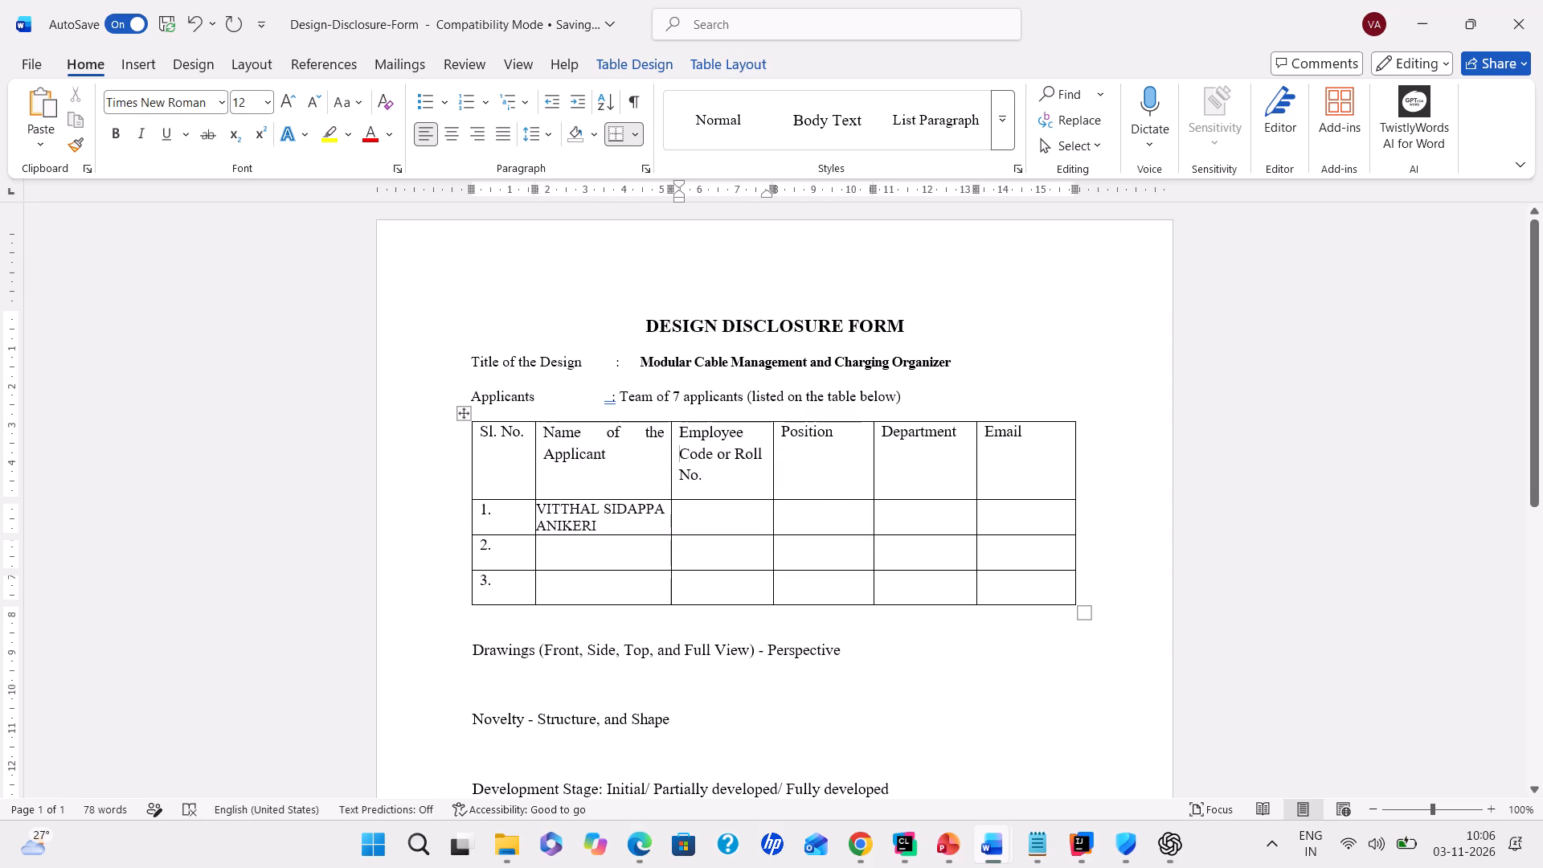
Copy the email address in cell E36 of the Teams for PDR spreadsheet into the form's Email cell in row 1.
click(699, 510)
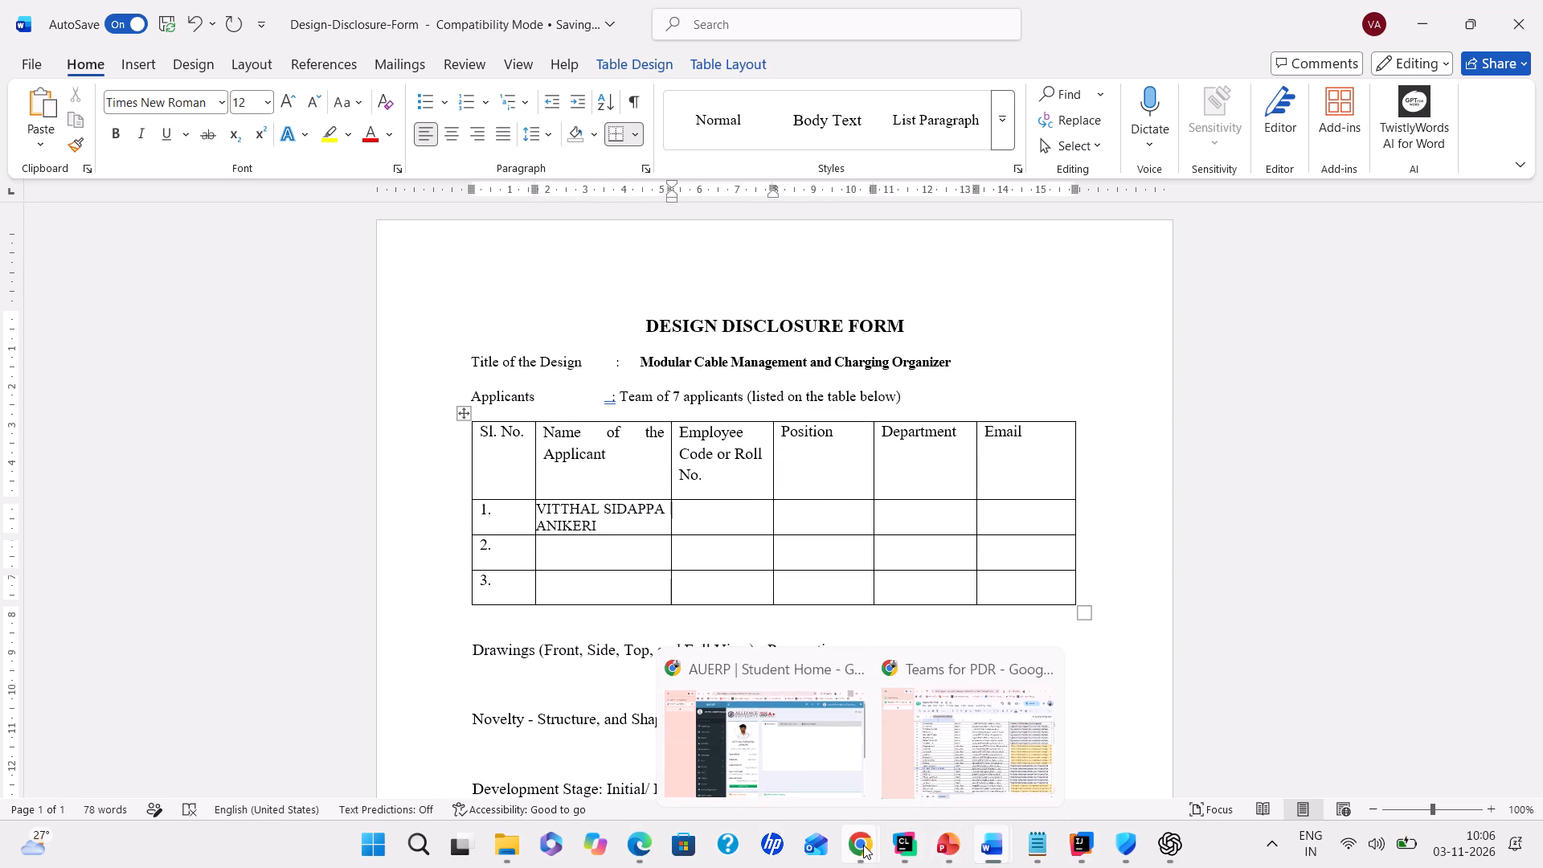
click(959, 761)
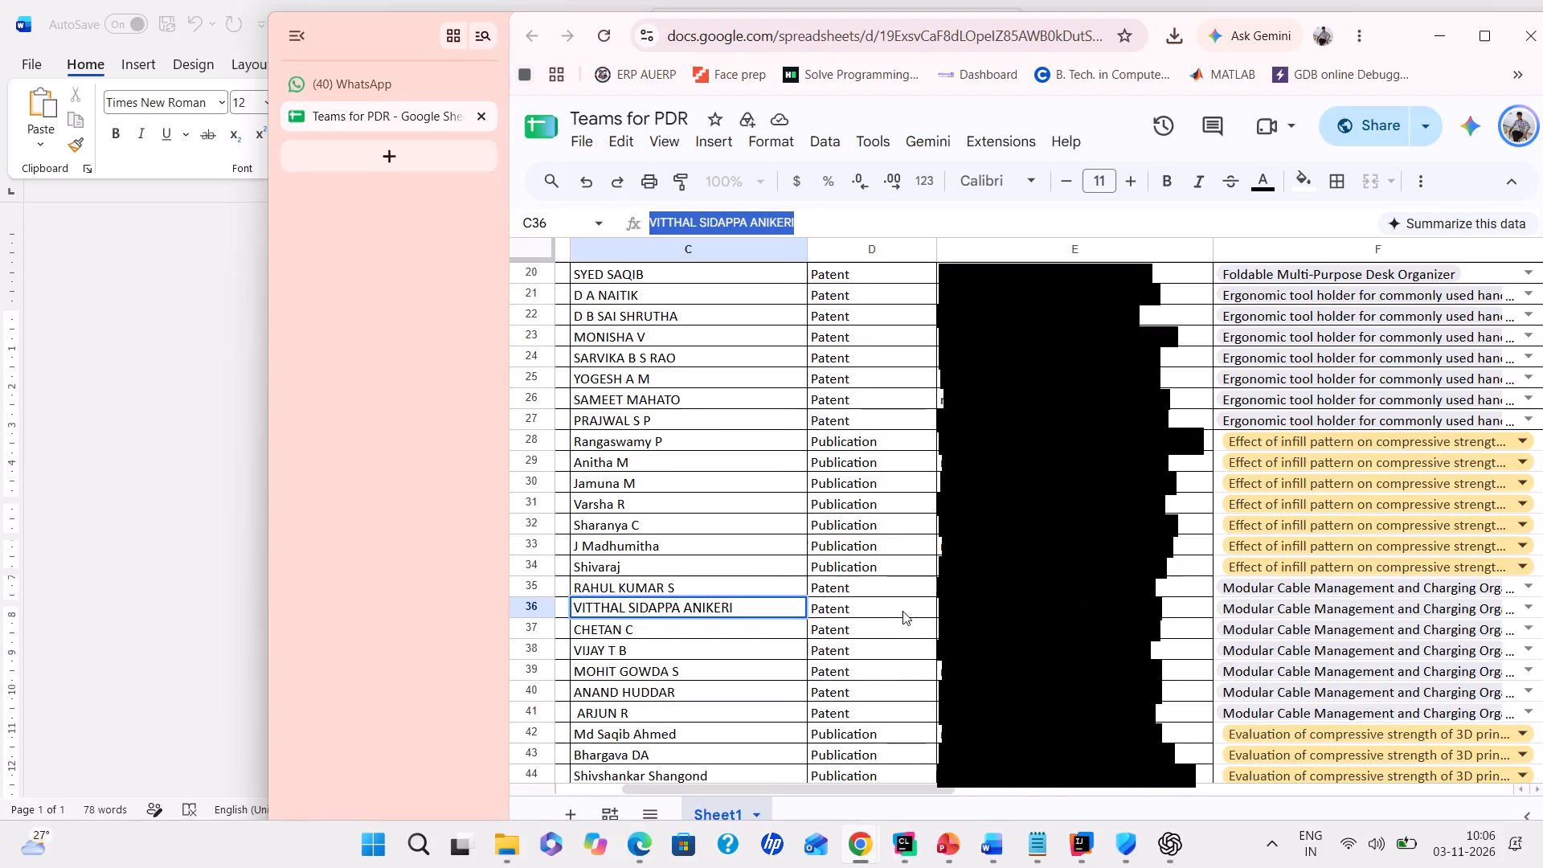
scroll(1171, 632, left, 5)
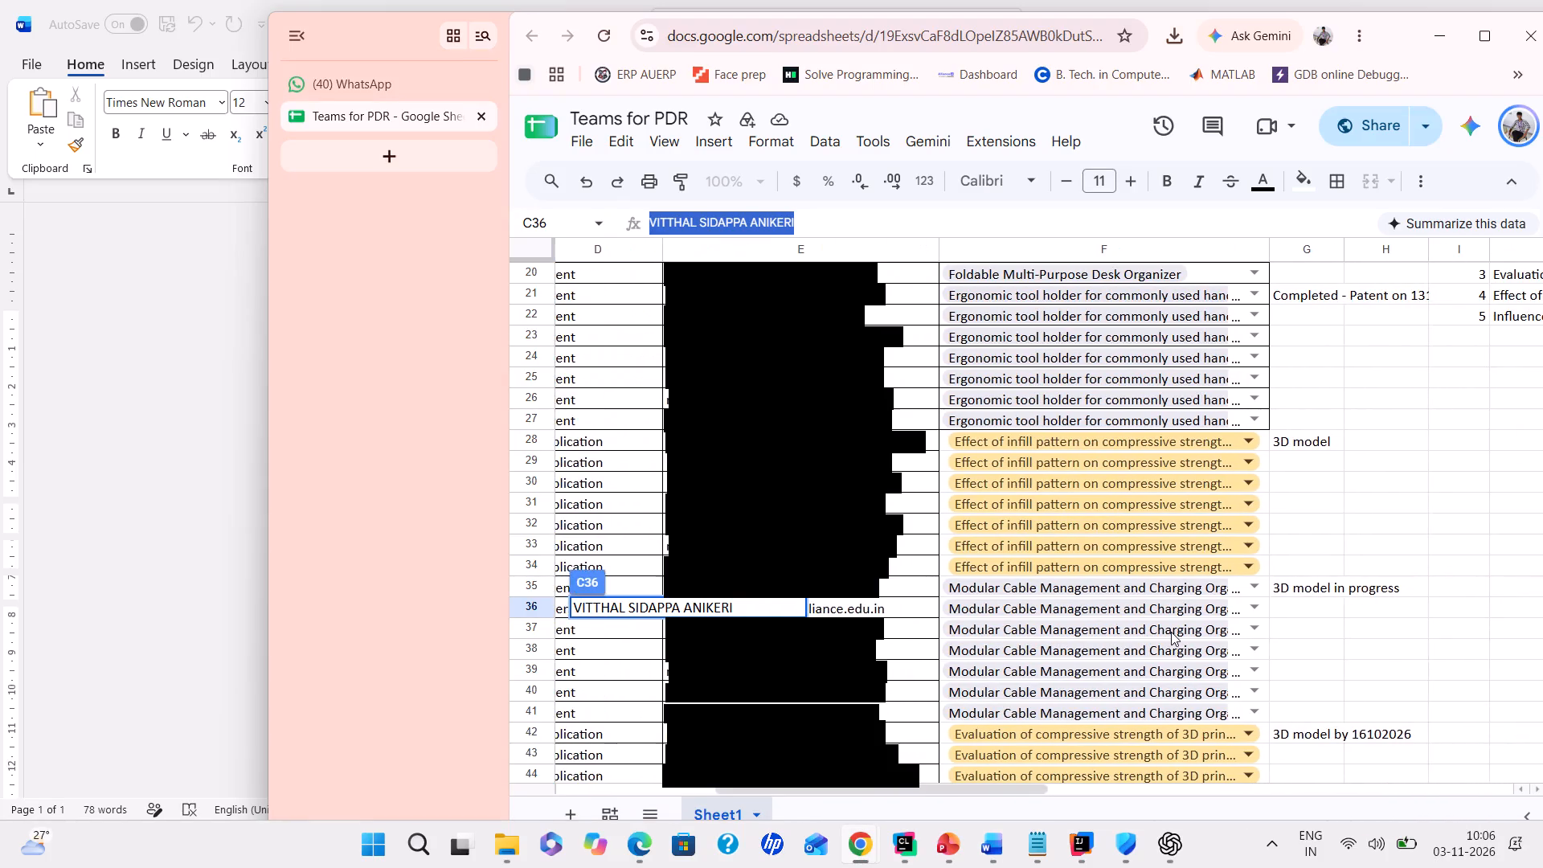
scroll(1171, 632, right, 2)
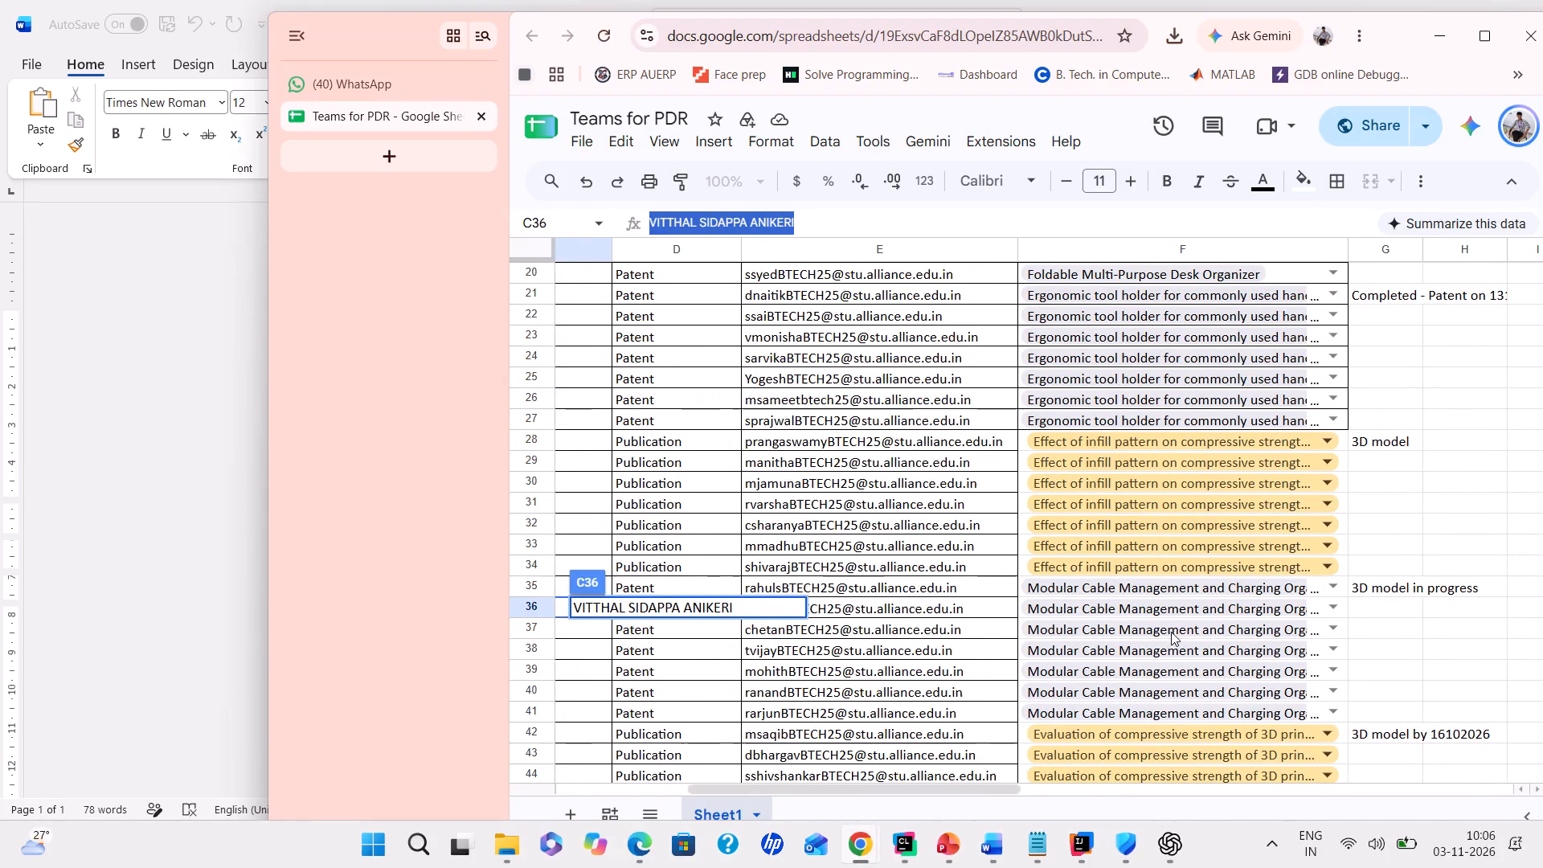
scroll(1171, 632, right, 1)
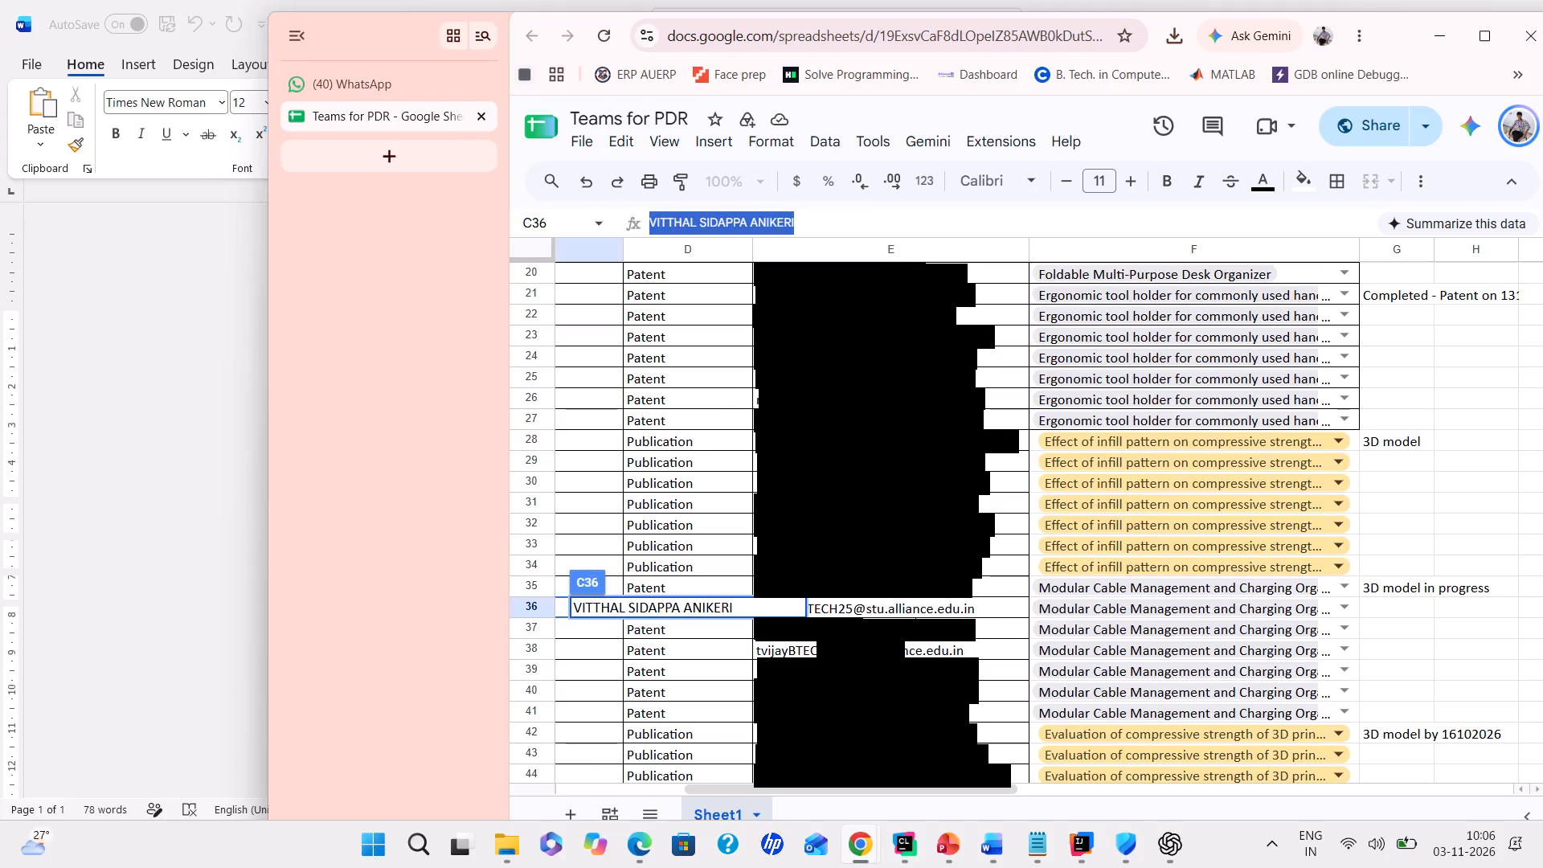
click(893, 610)
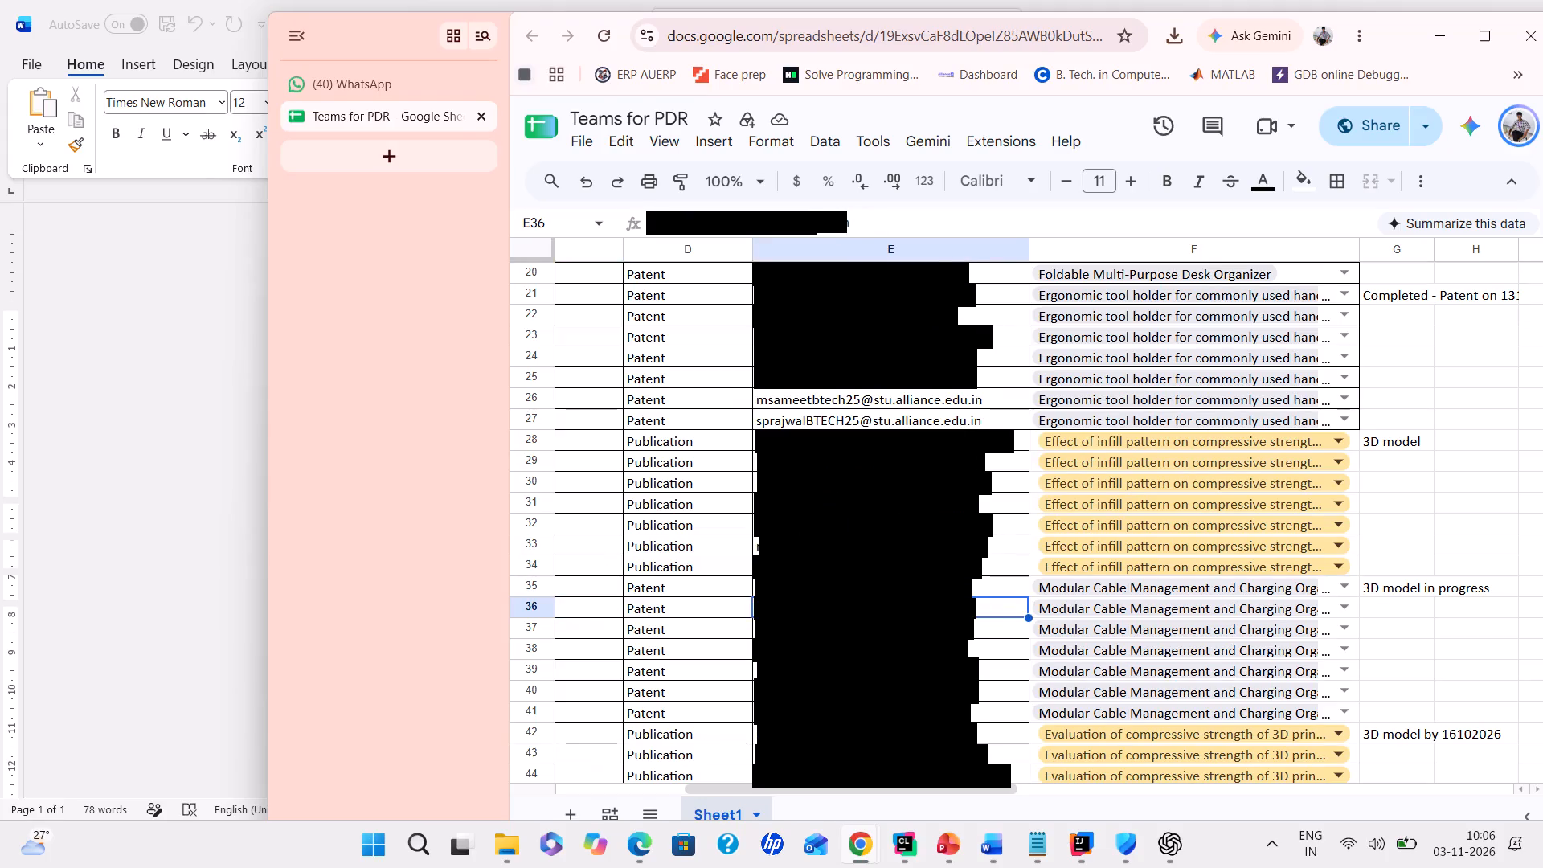
drag(852, 221, 644, 223)
key(ctrl+c)
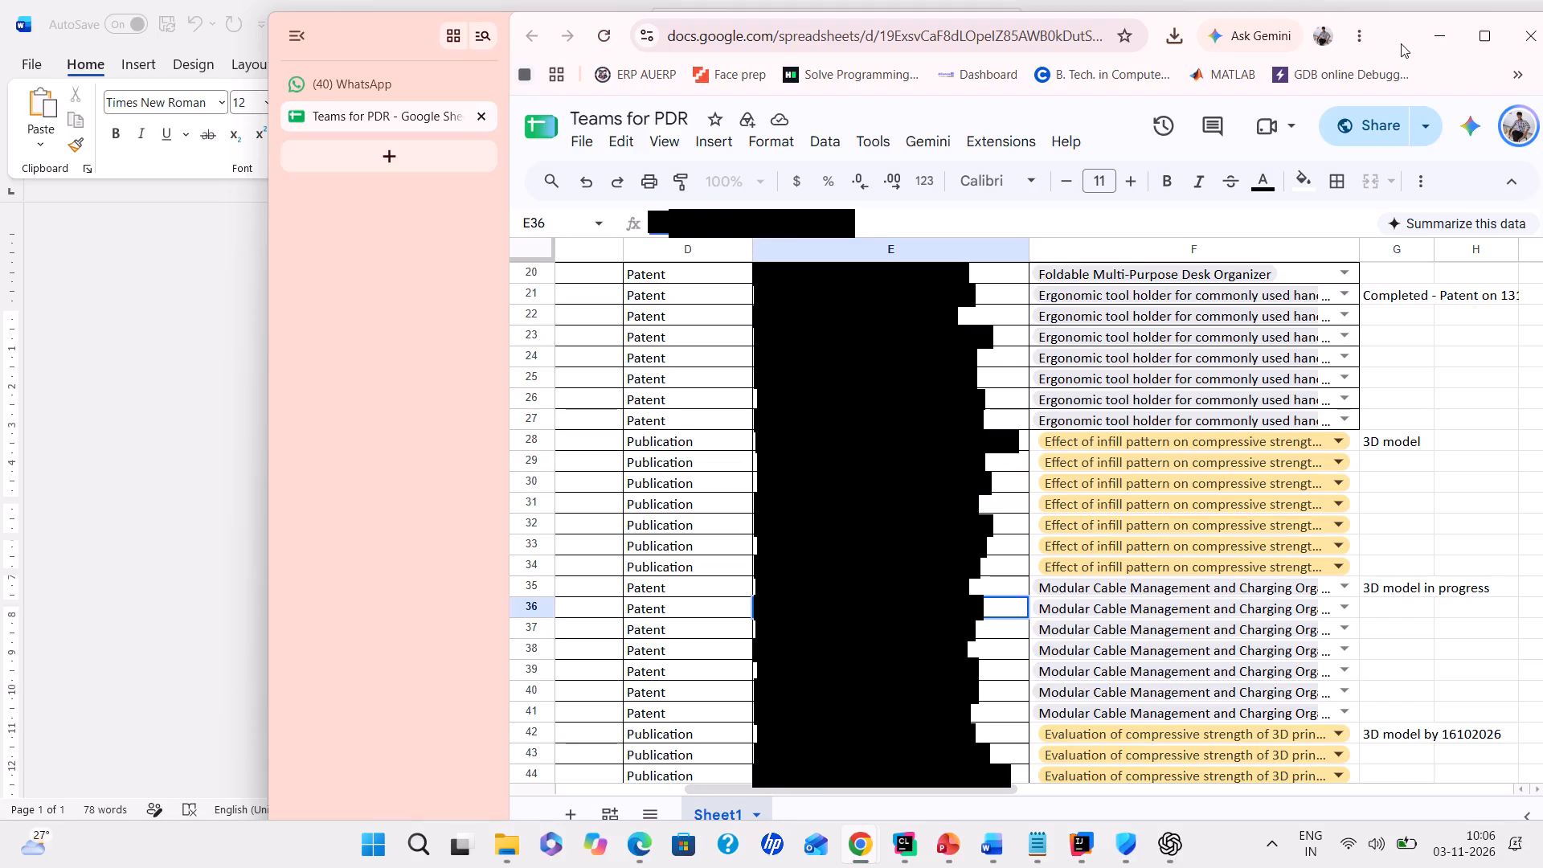
click(1436, 31)
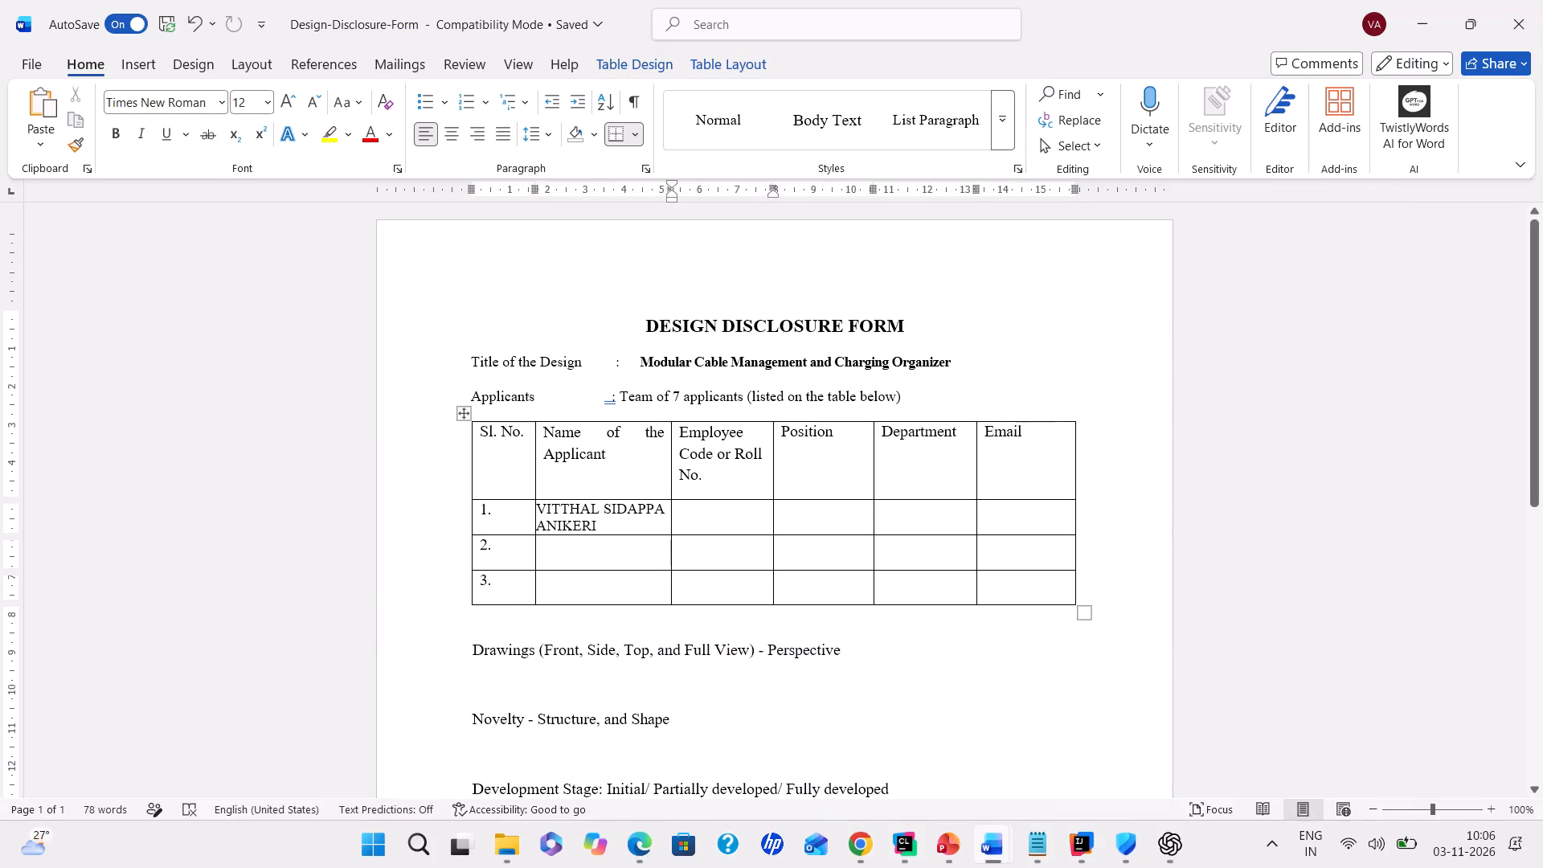
click(1003, 516)
key(ctrl+v)
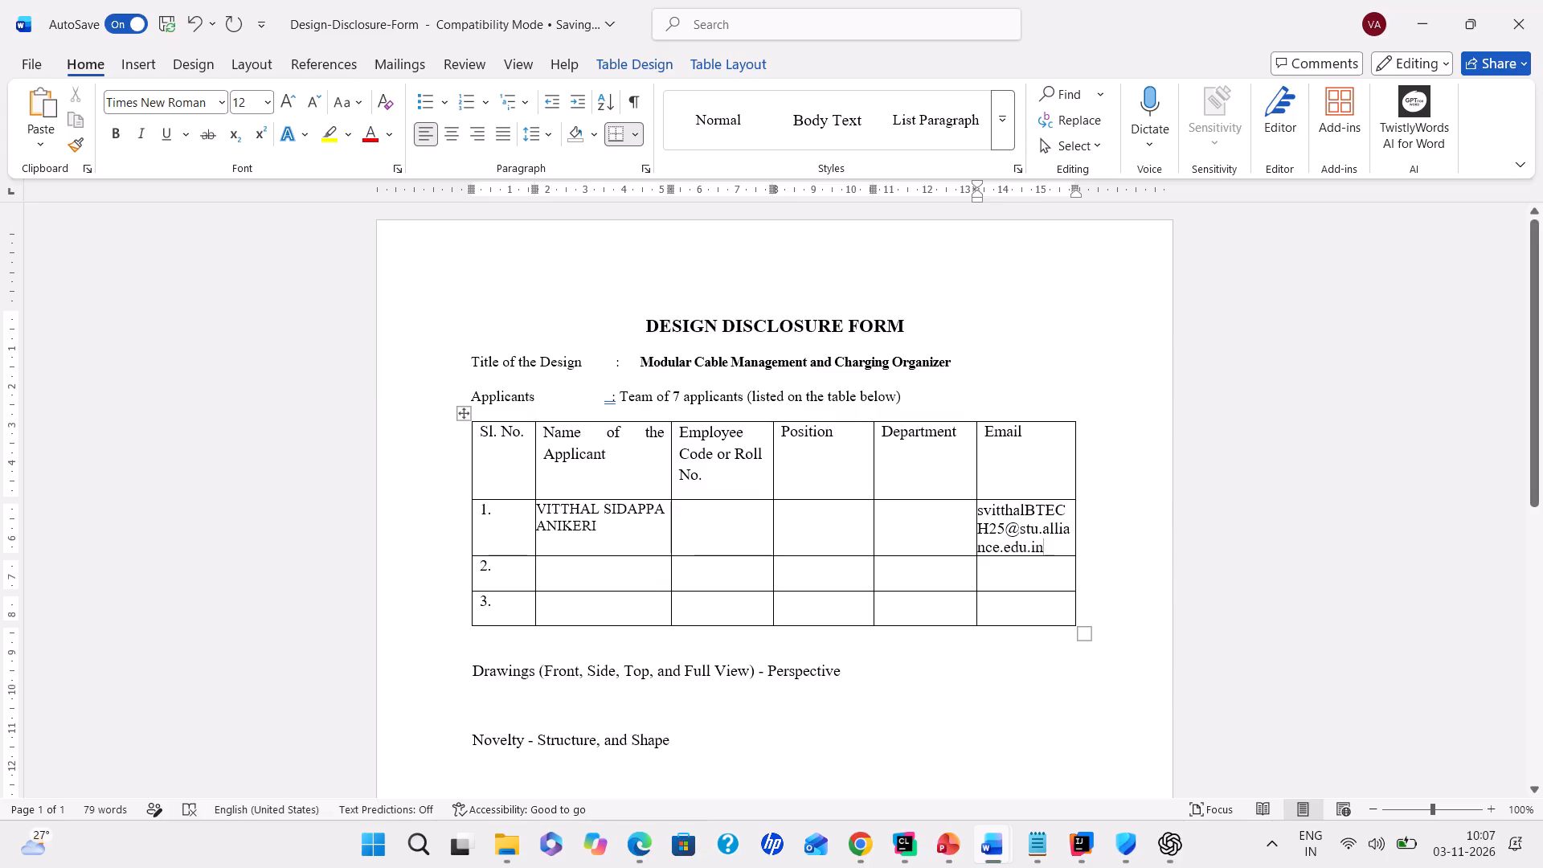
Widen the table's Email column by moving its outer border to about the 18 cm ruler mark.
drag(1076, 453, 1085, 453)
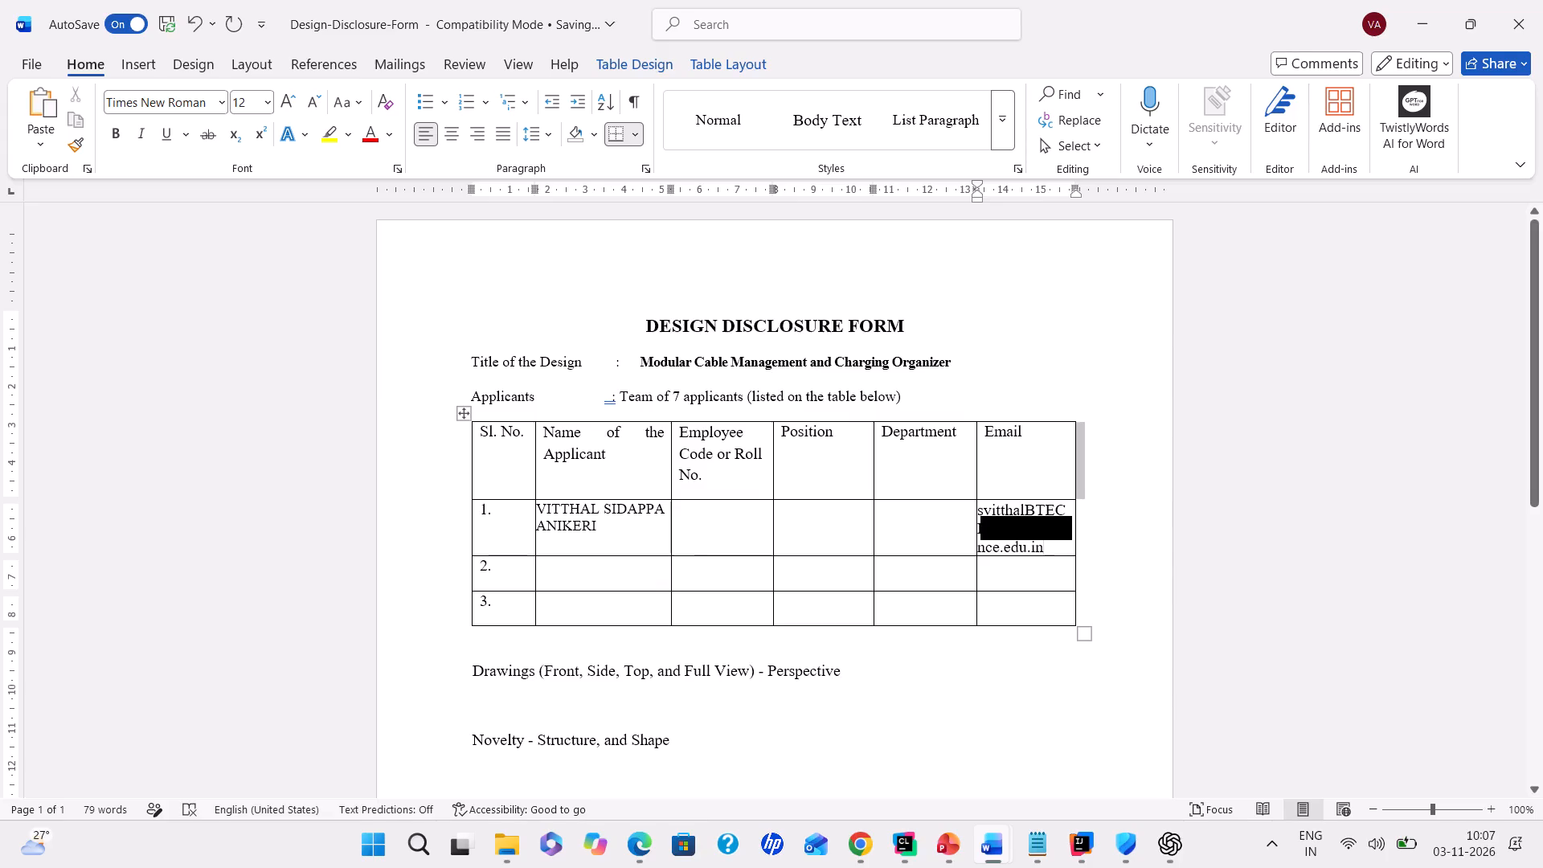
drag(1085, 453, 1077, 477)
click(1077, 477)
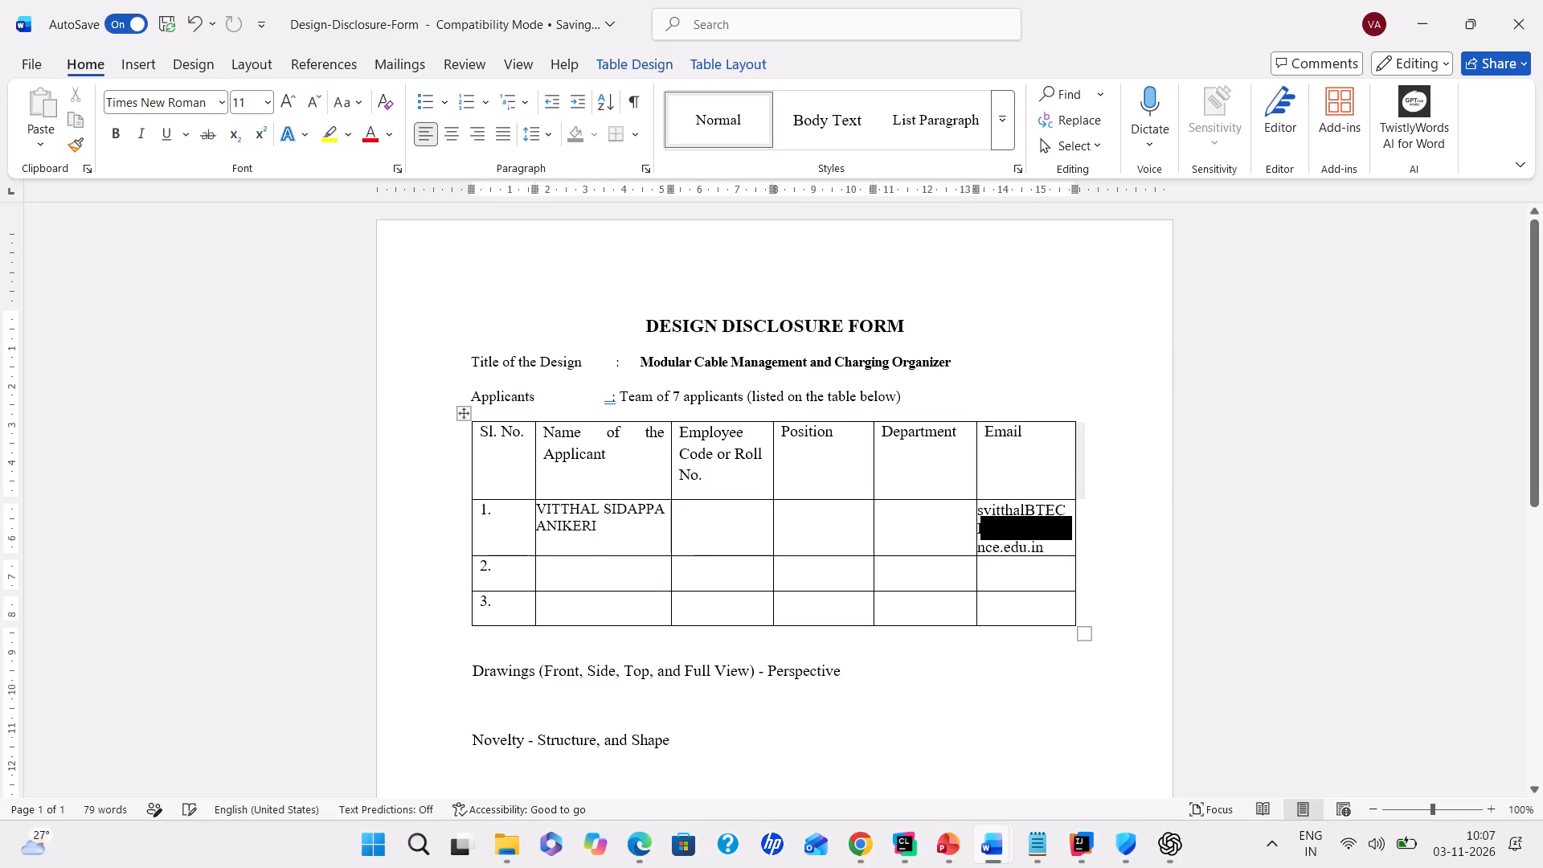
drag(1074, 483, 1111, 472)
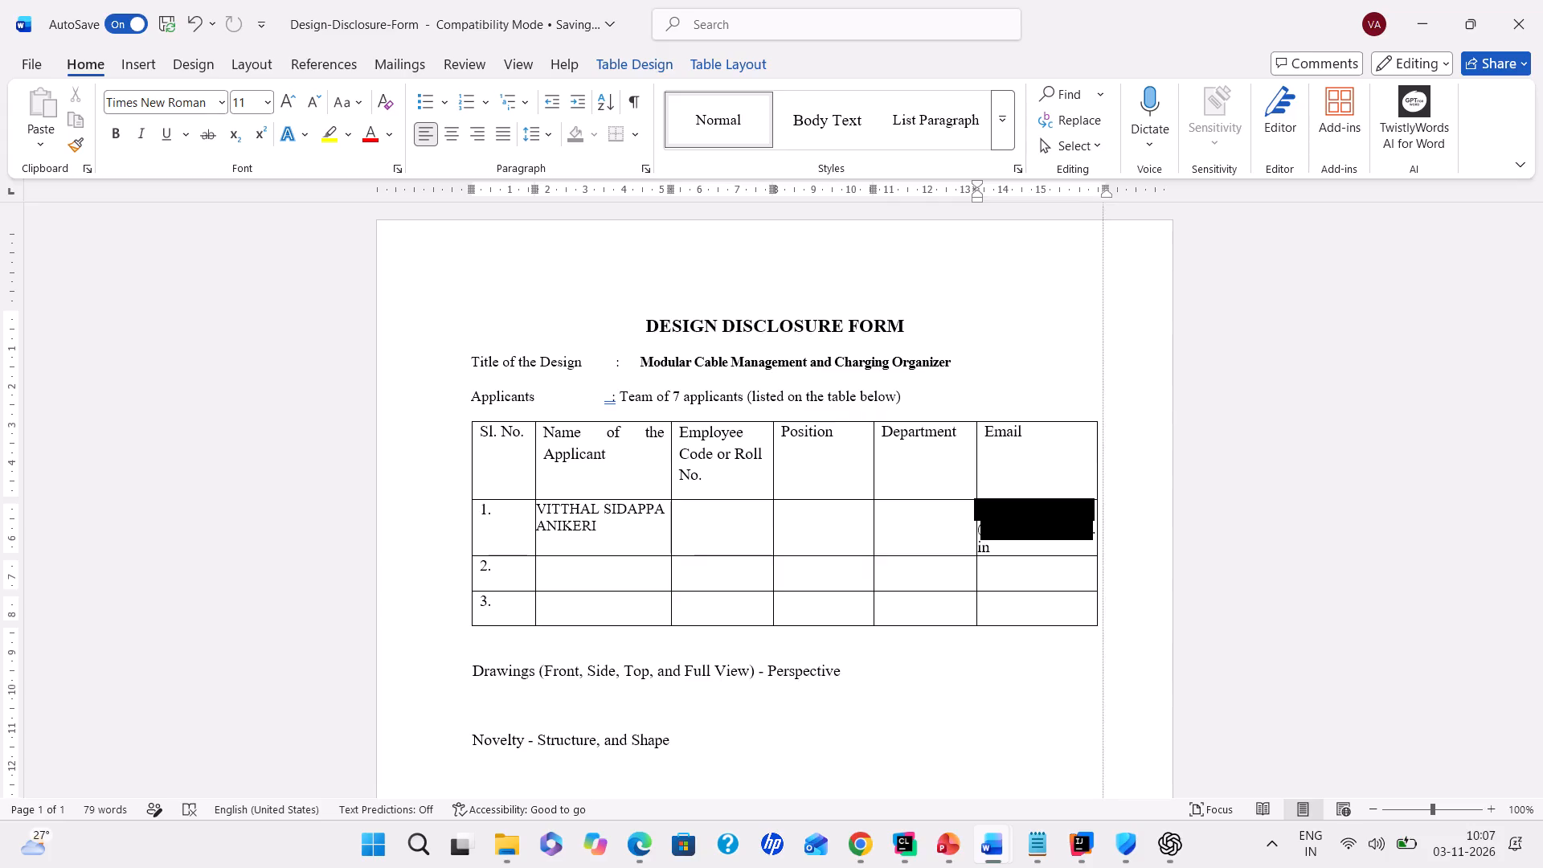
drag(1111, 472, 1148, 464)
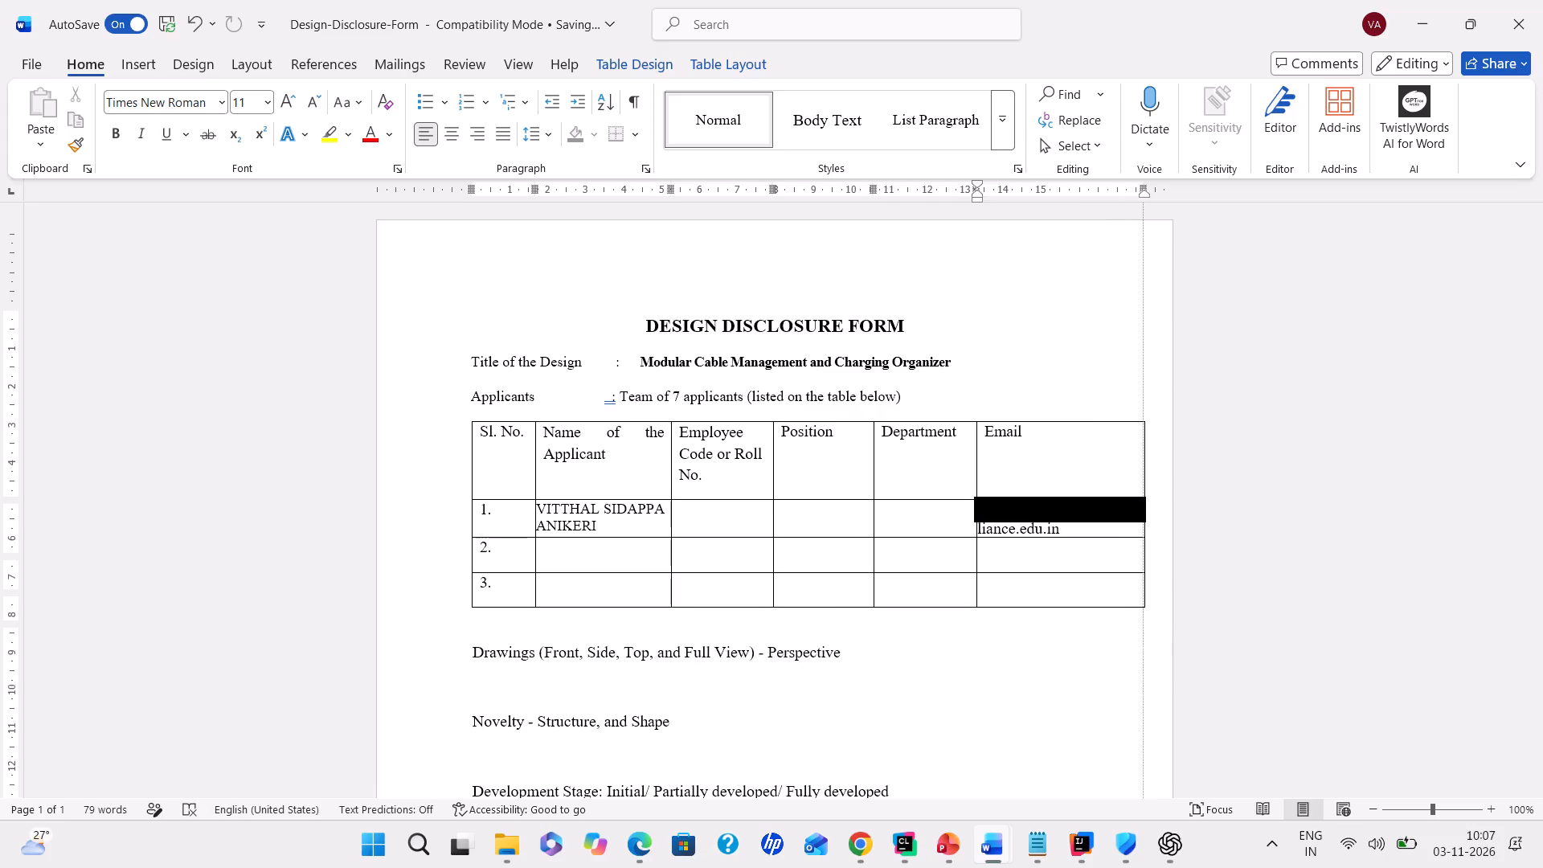
drag(1148, 464, 1157, 463)
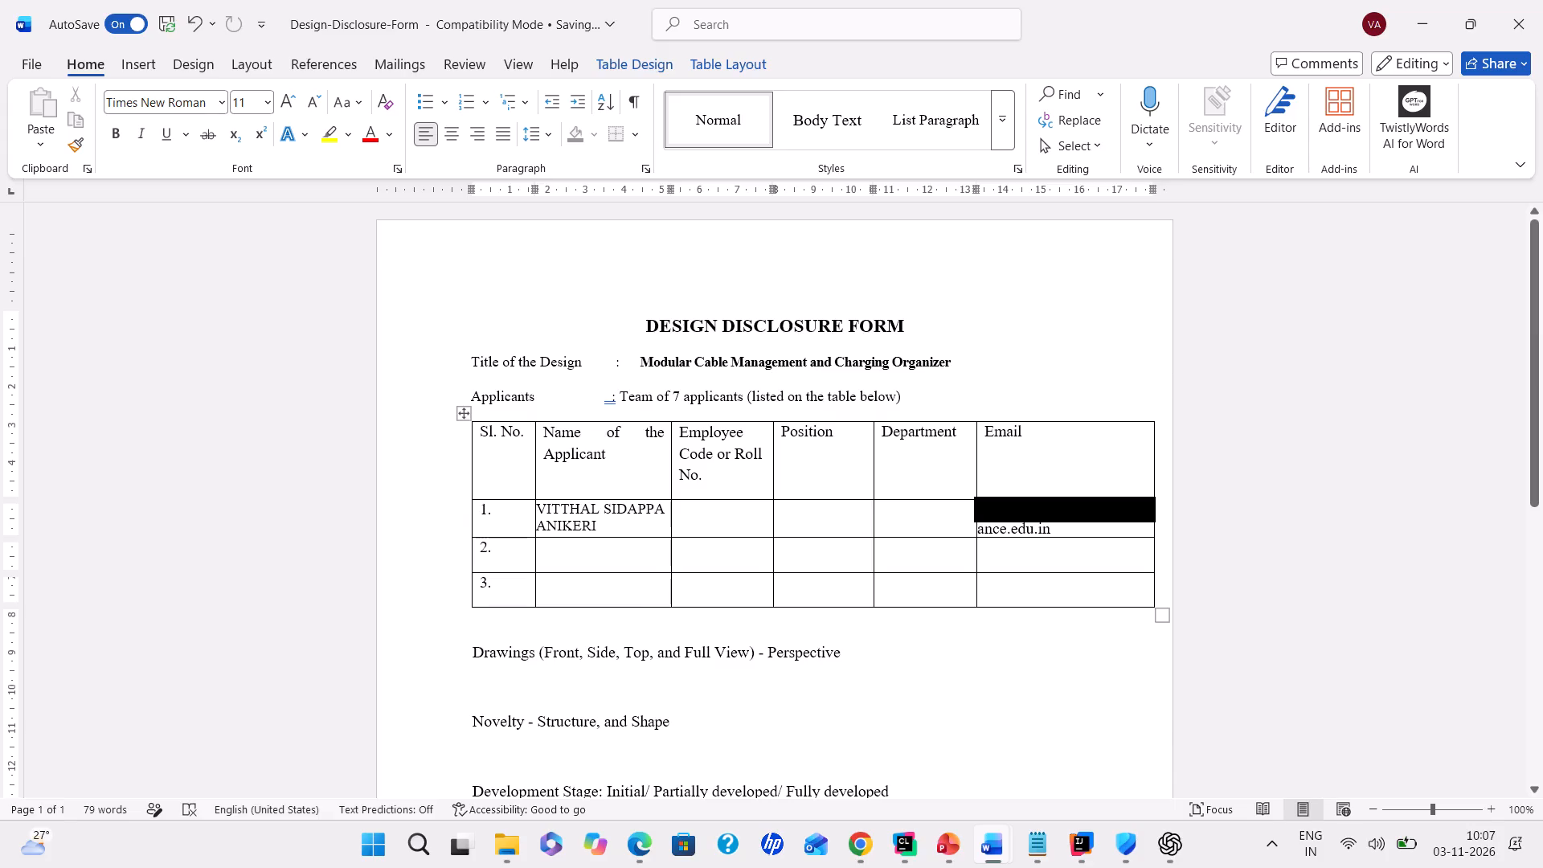
Shift the borders after the Name of the Applicant, Employee Code or Roll No. and Position columns slightly toward the Email column.
drag(670, 518, 677, 518)
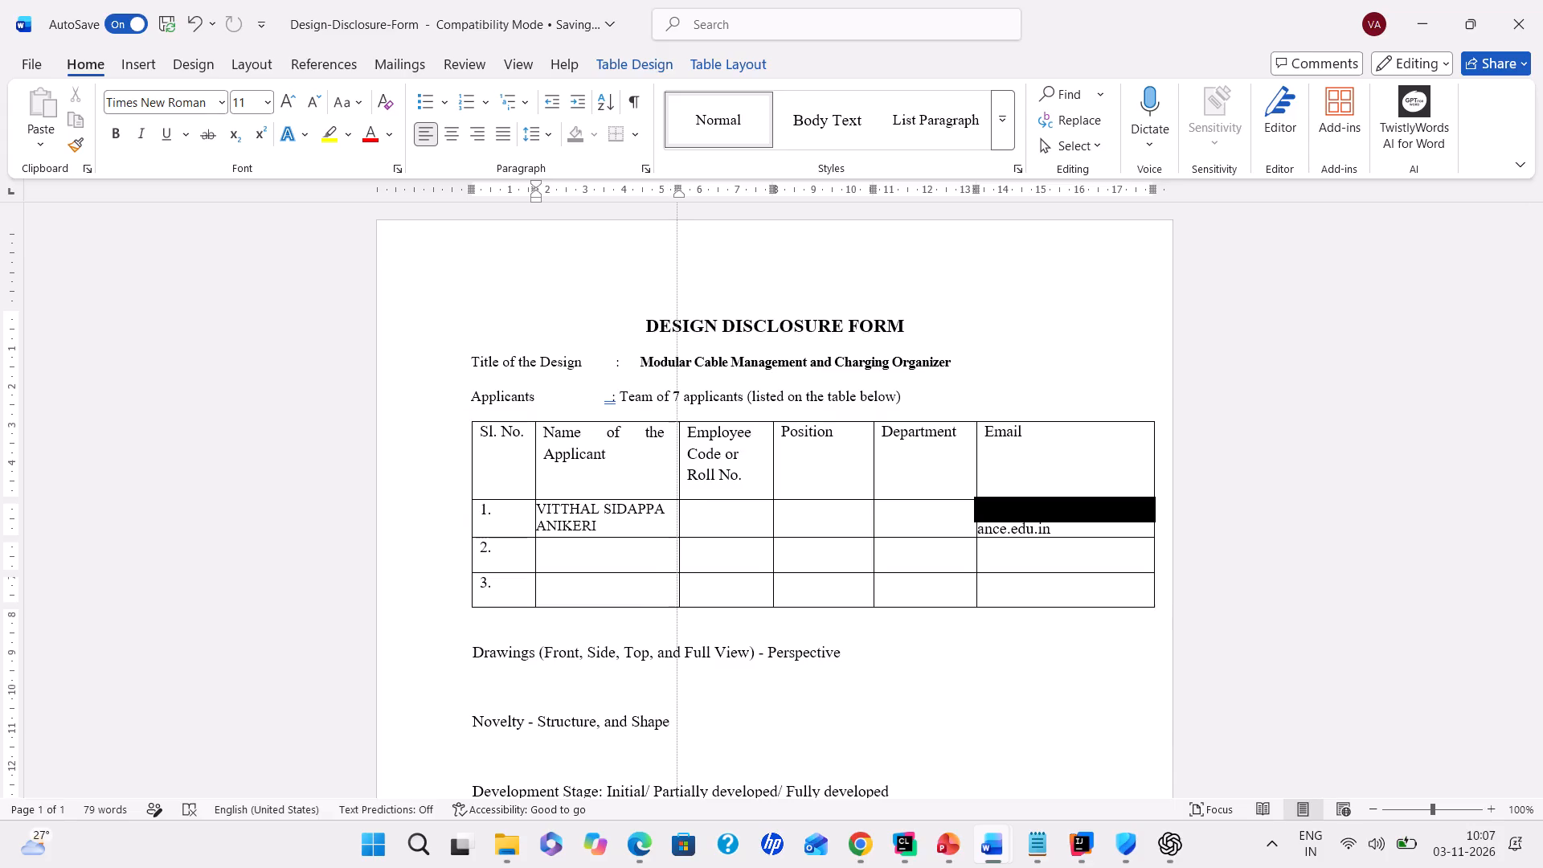
drag(677, 518, 684, 517)
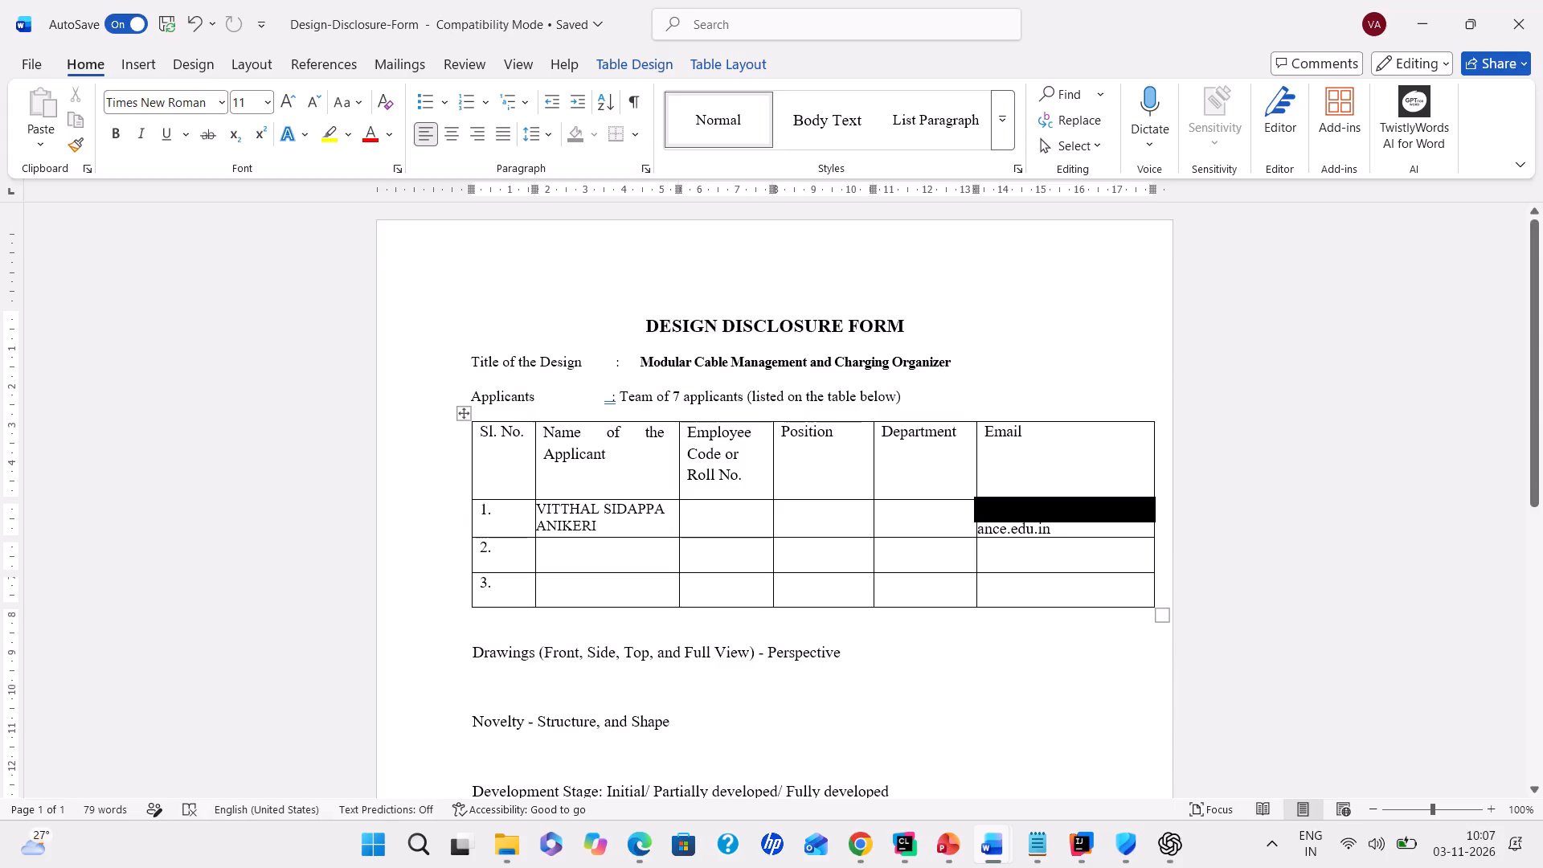
drag(872, 517, 882, 520)
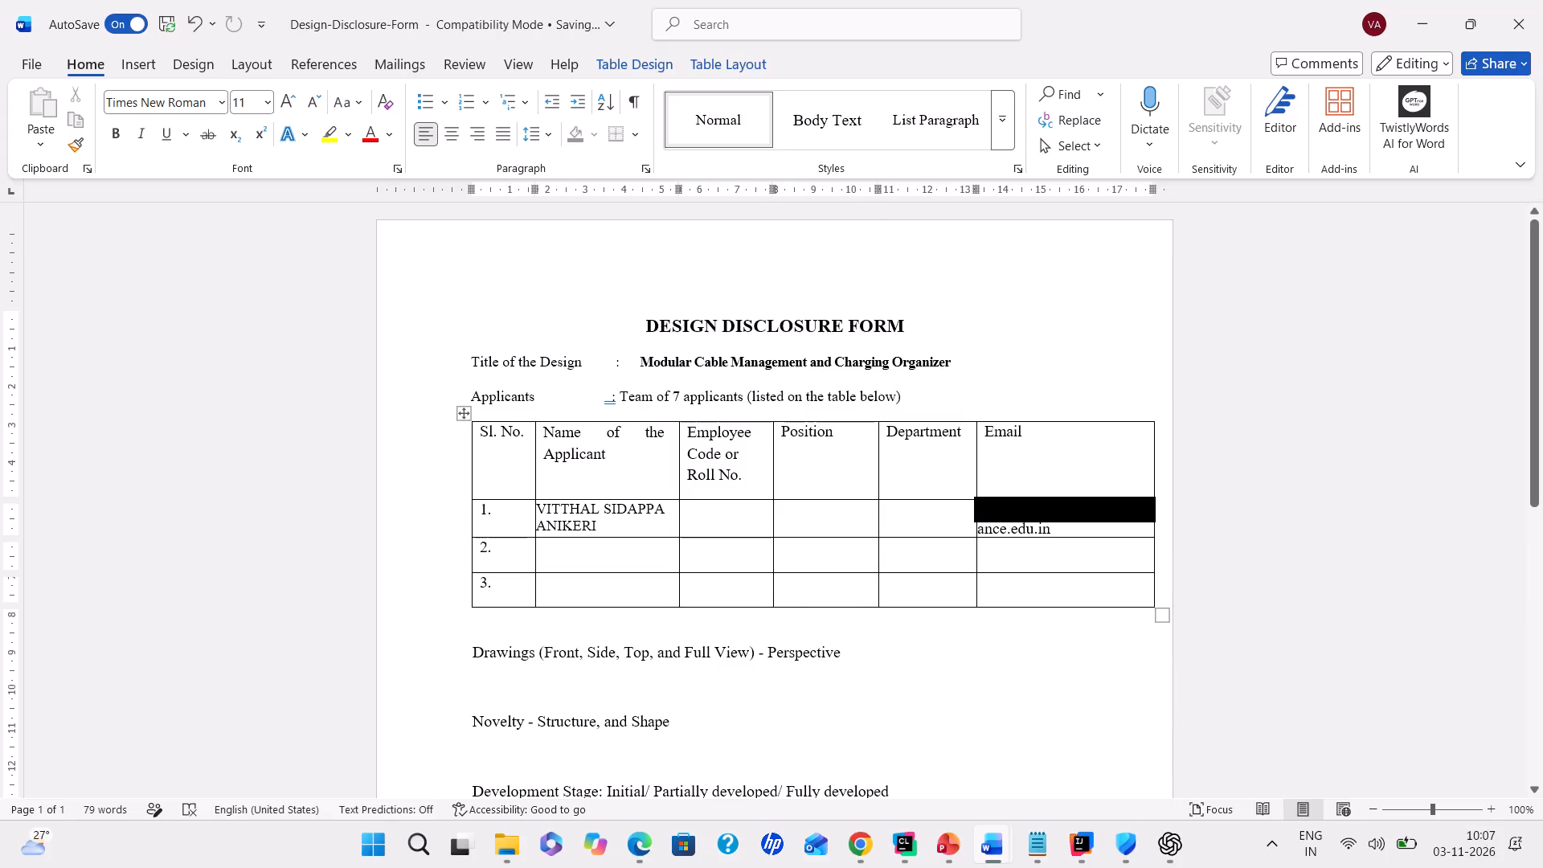
drag(773, 522, 789, 520)
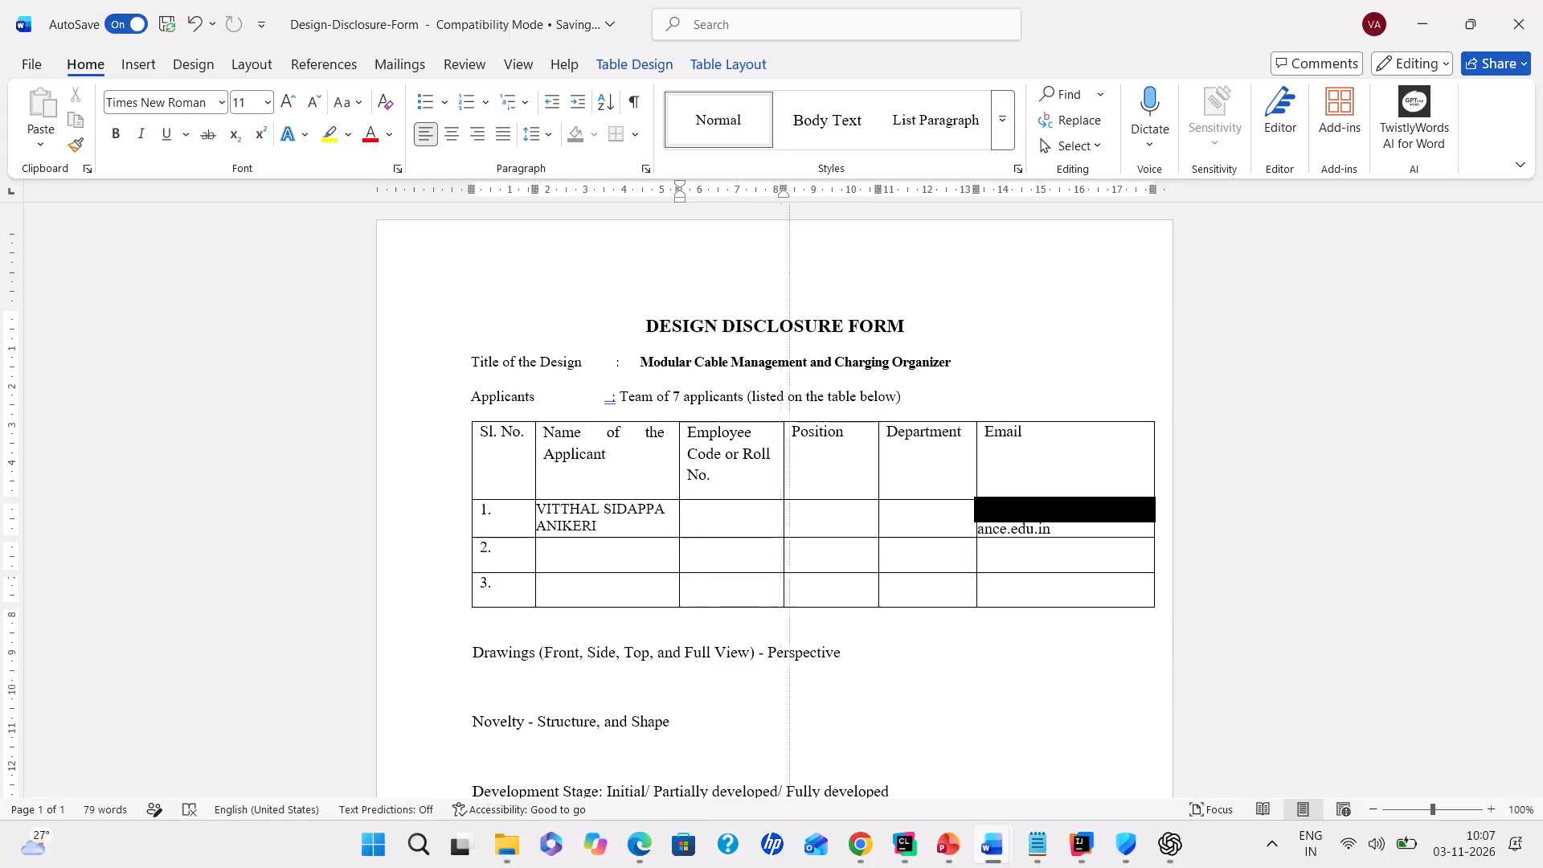
Widen the Employee Code or Roll No. column slightly by shifting its border with the Position column.
drag(789, 520, 791, 520)
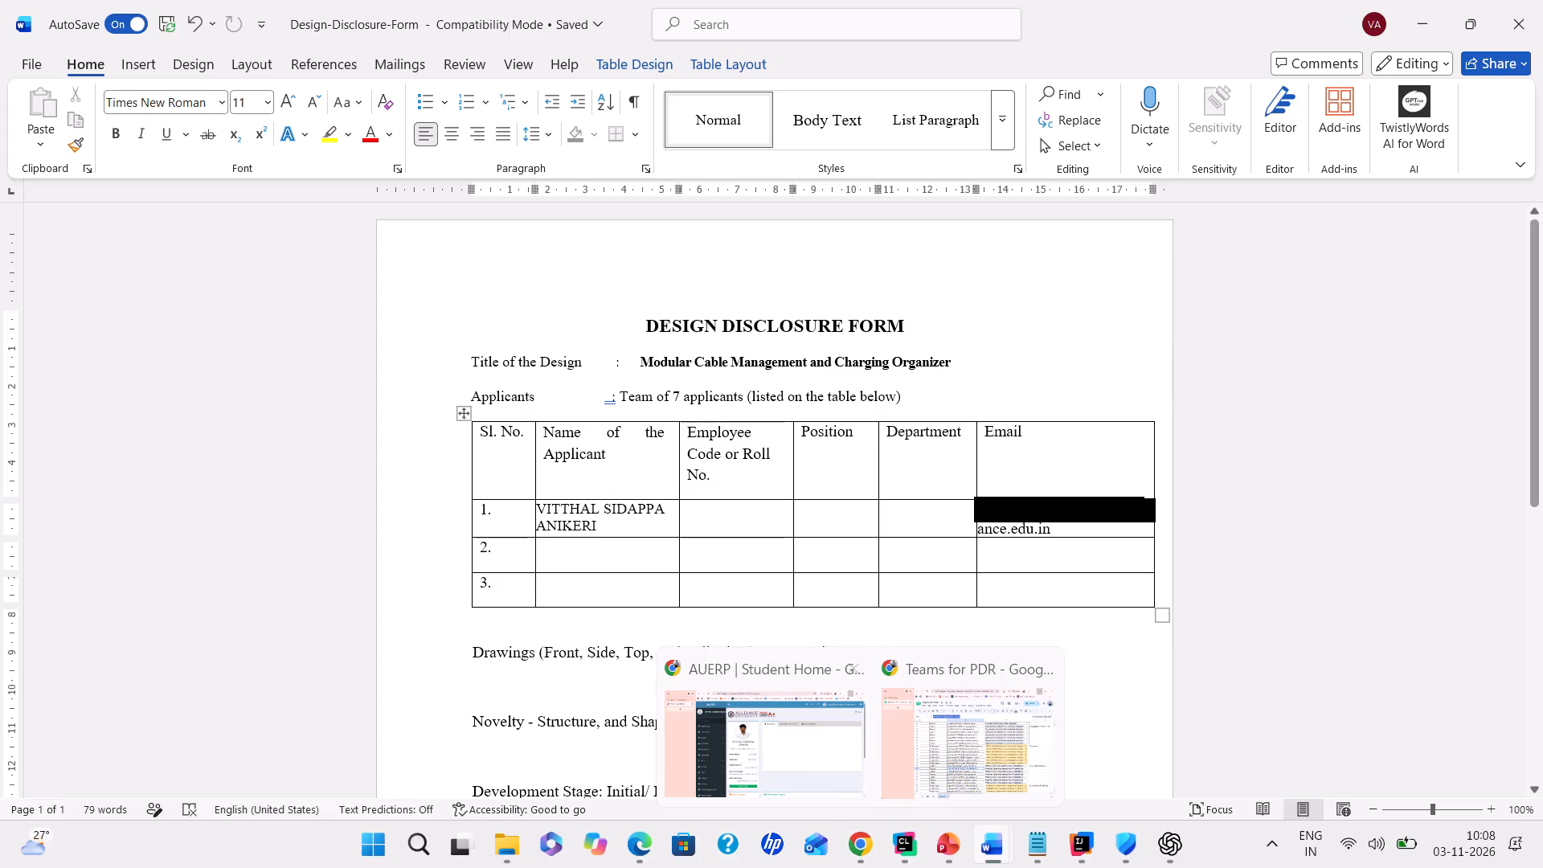
Enter the first applicant's roll number in the Employee Code or Roll No. cell of row 1.
click(700, 526)
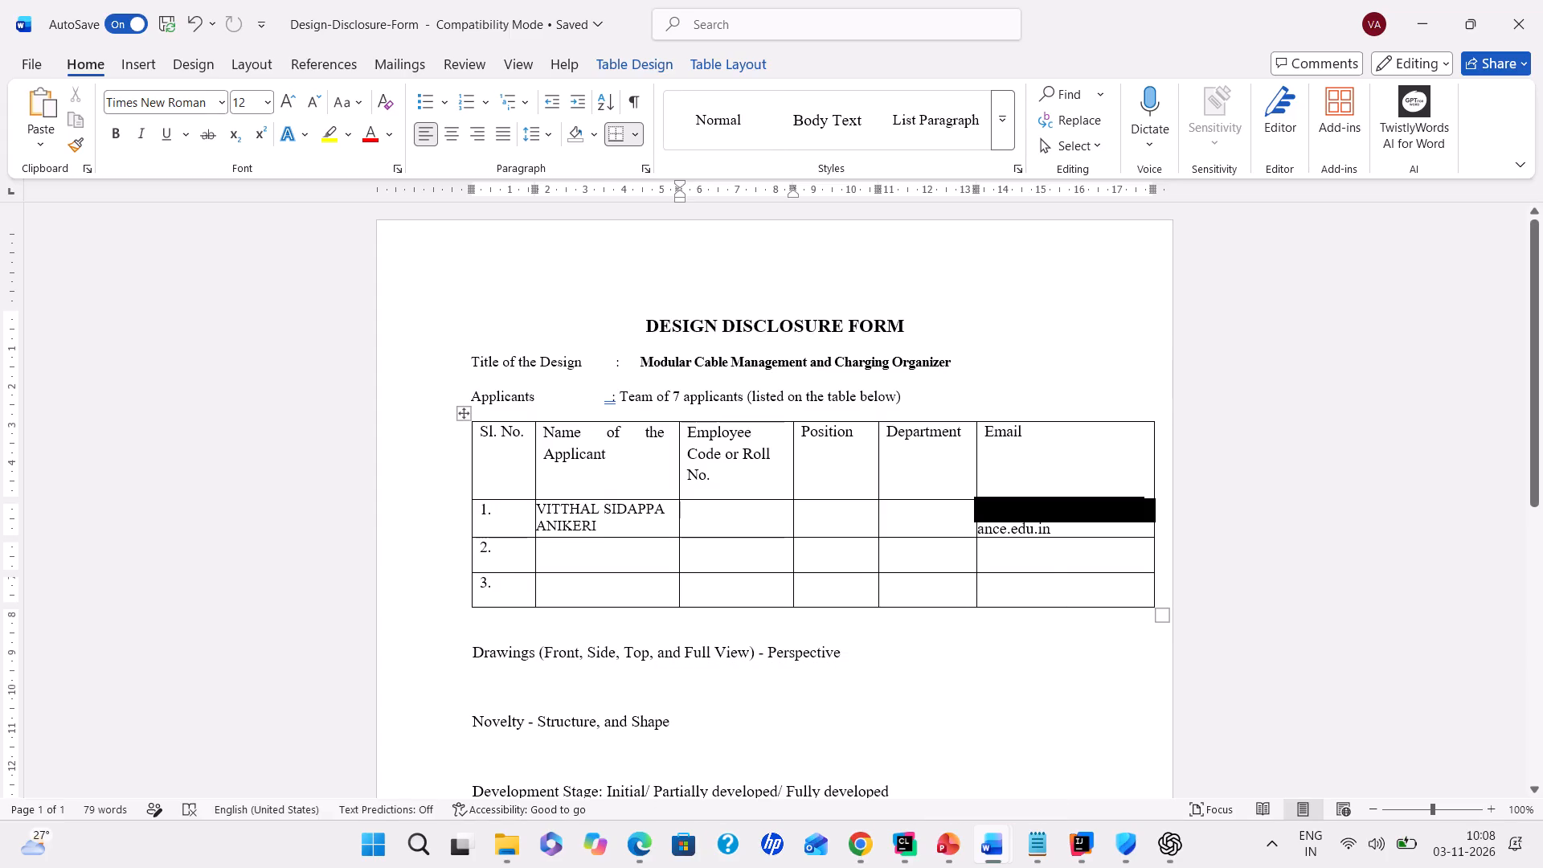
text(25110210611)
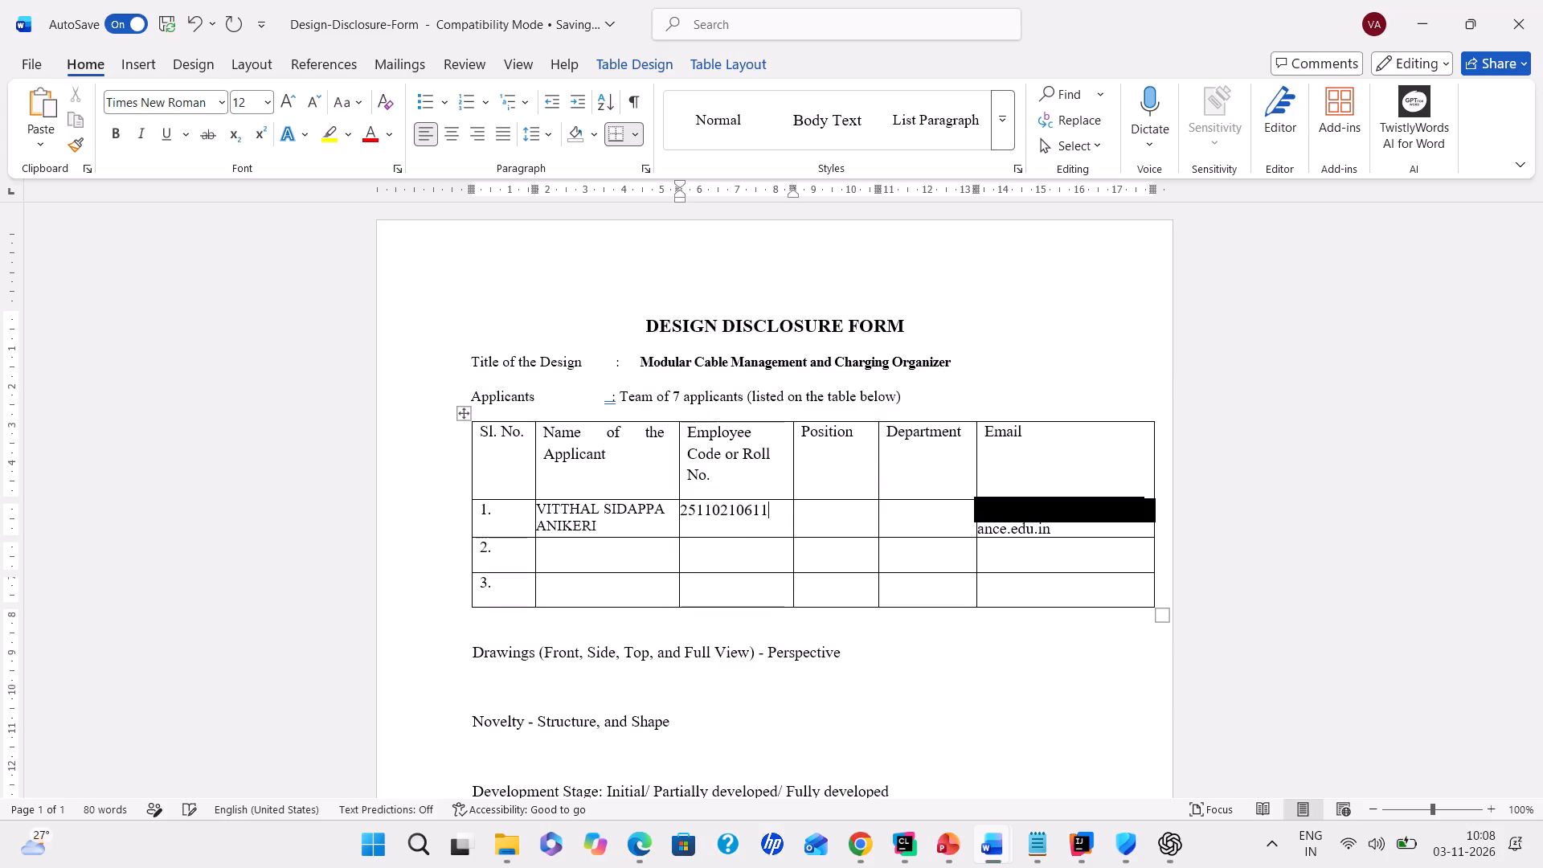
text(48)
Switch to the Teams for PDR spreadsheet in Chrome.
click(934, 786)
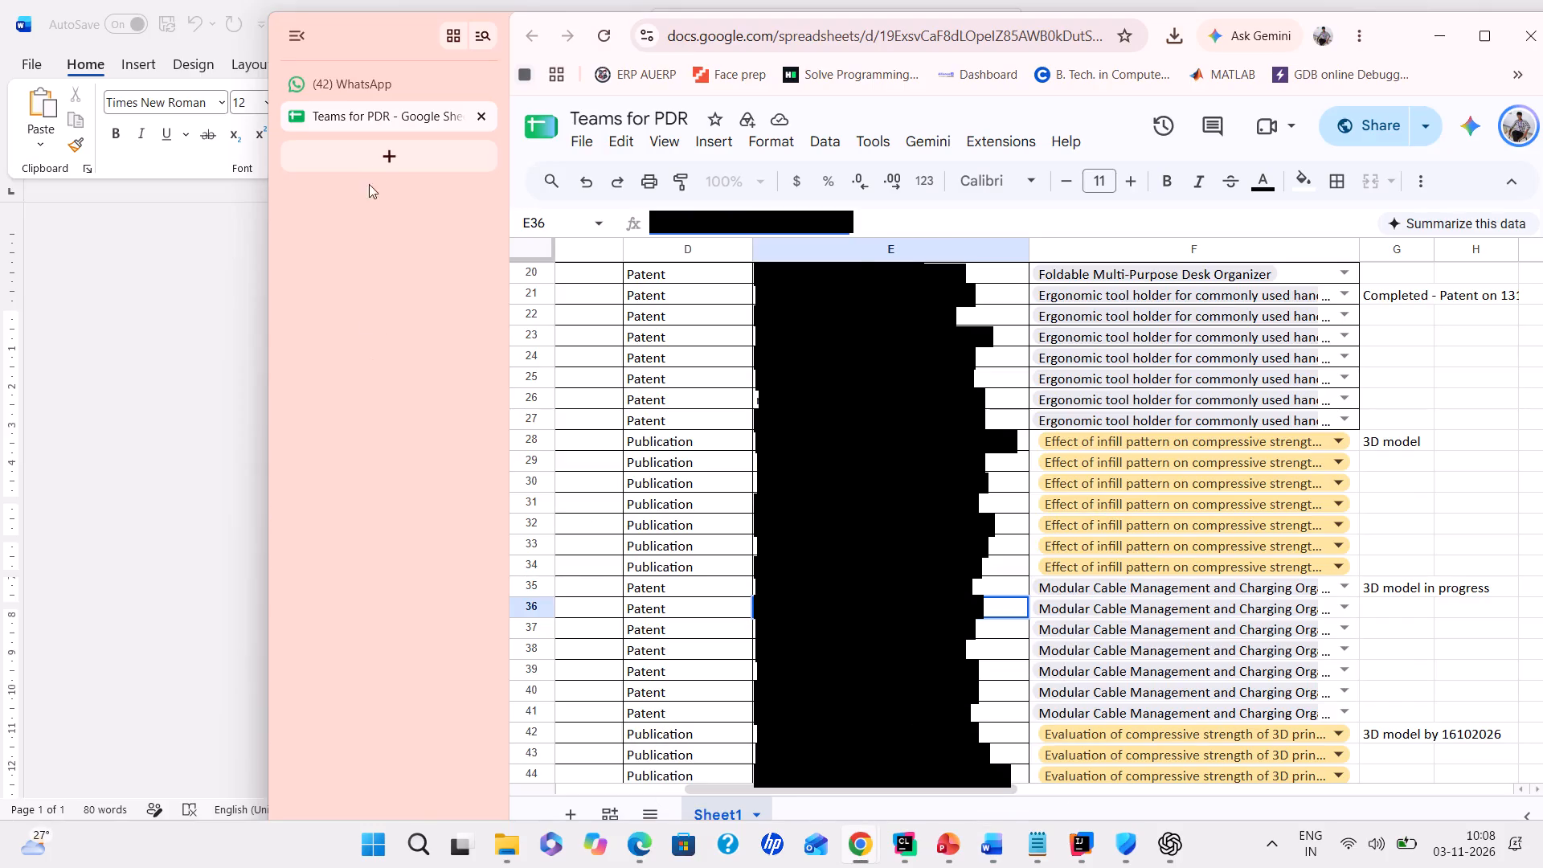